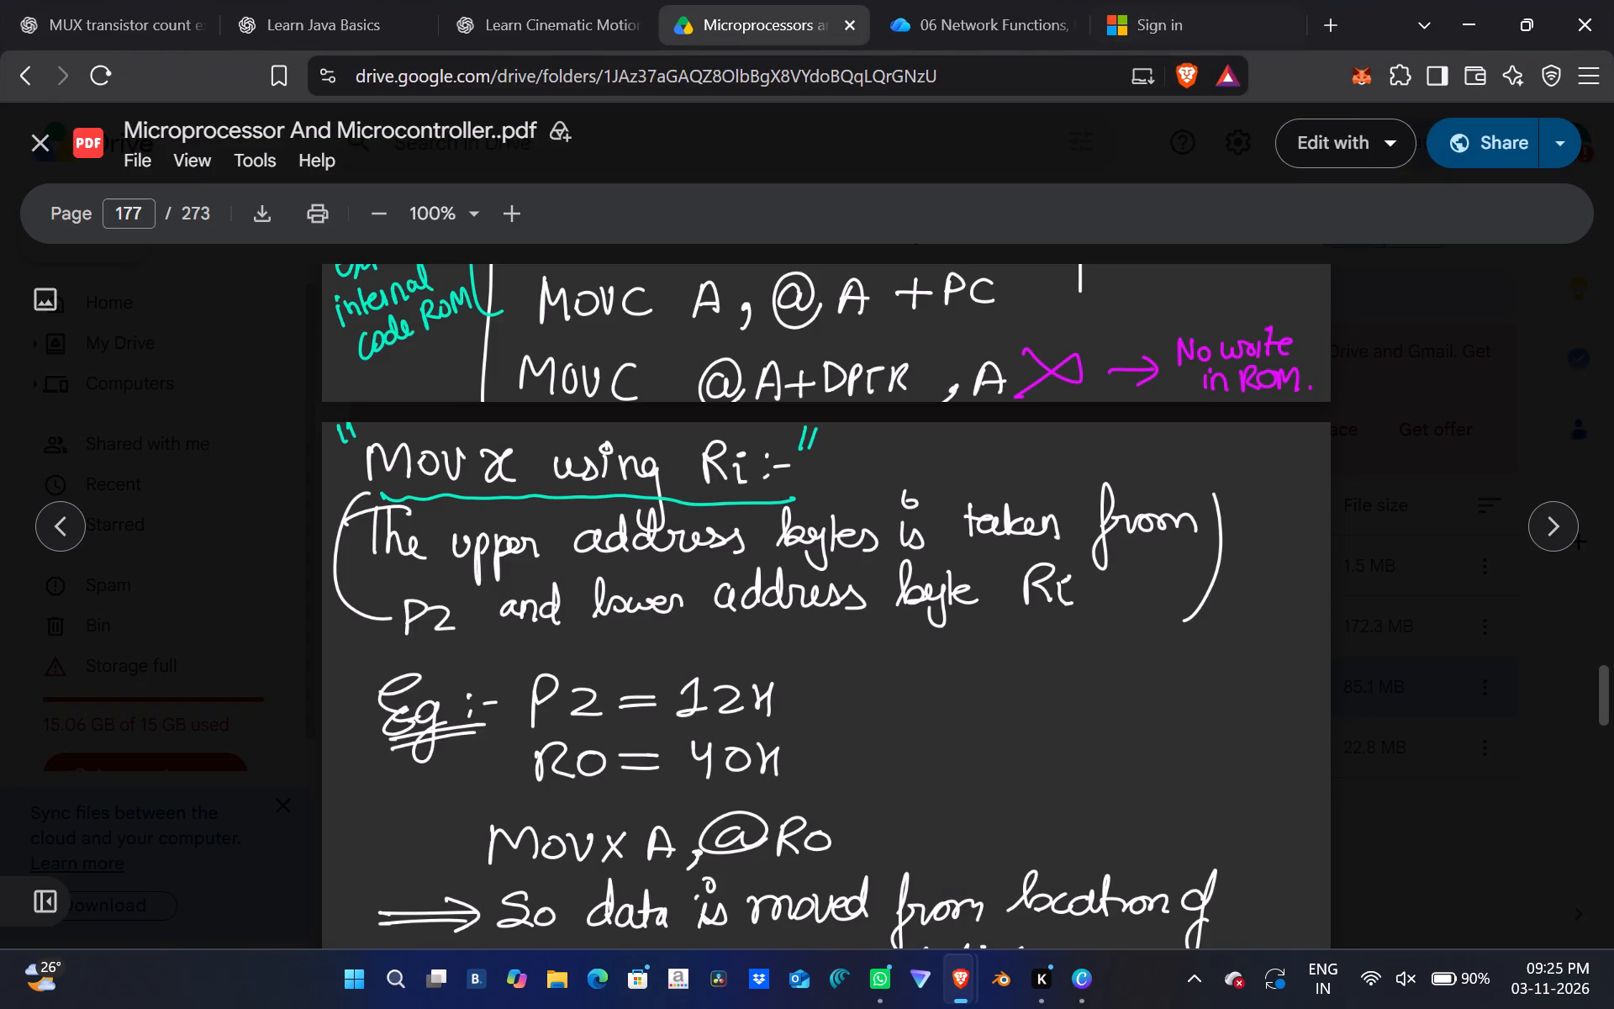
# Look over both pages of the IIT(ISM) DHANBAD design, from the auditions poster to the dancer illustration and back.
pyautogui.scroll(-2, 826, 445)
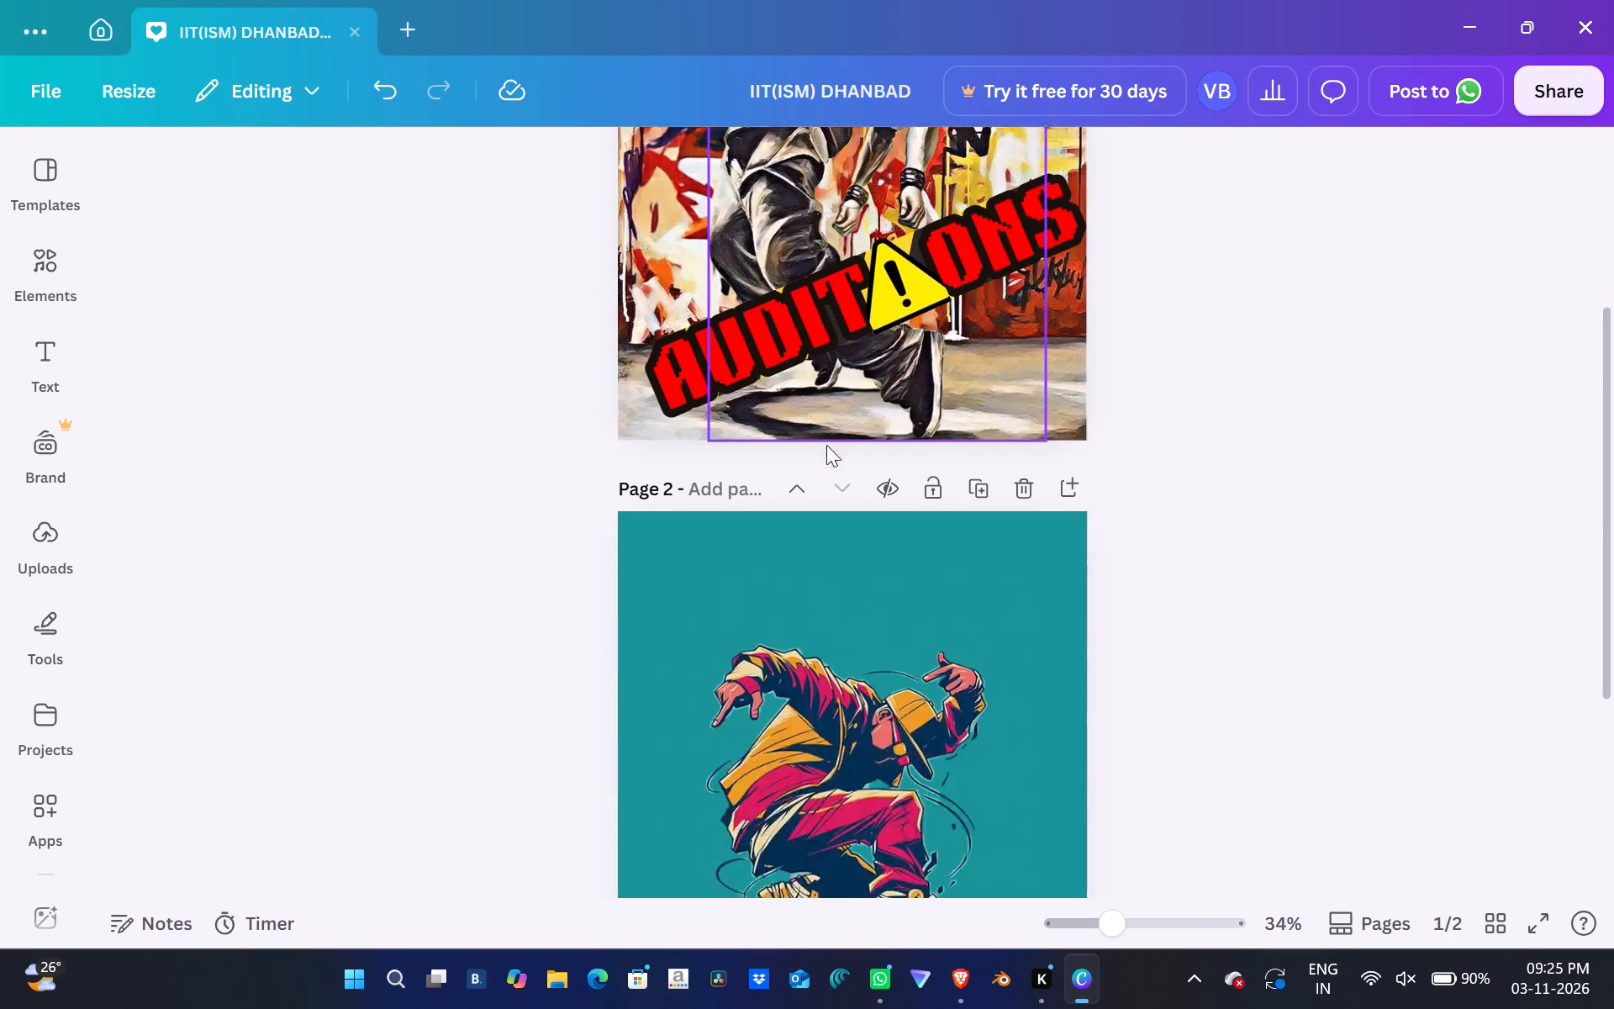
pyautogui.scroll(-5, 826, 445)
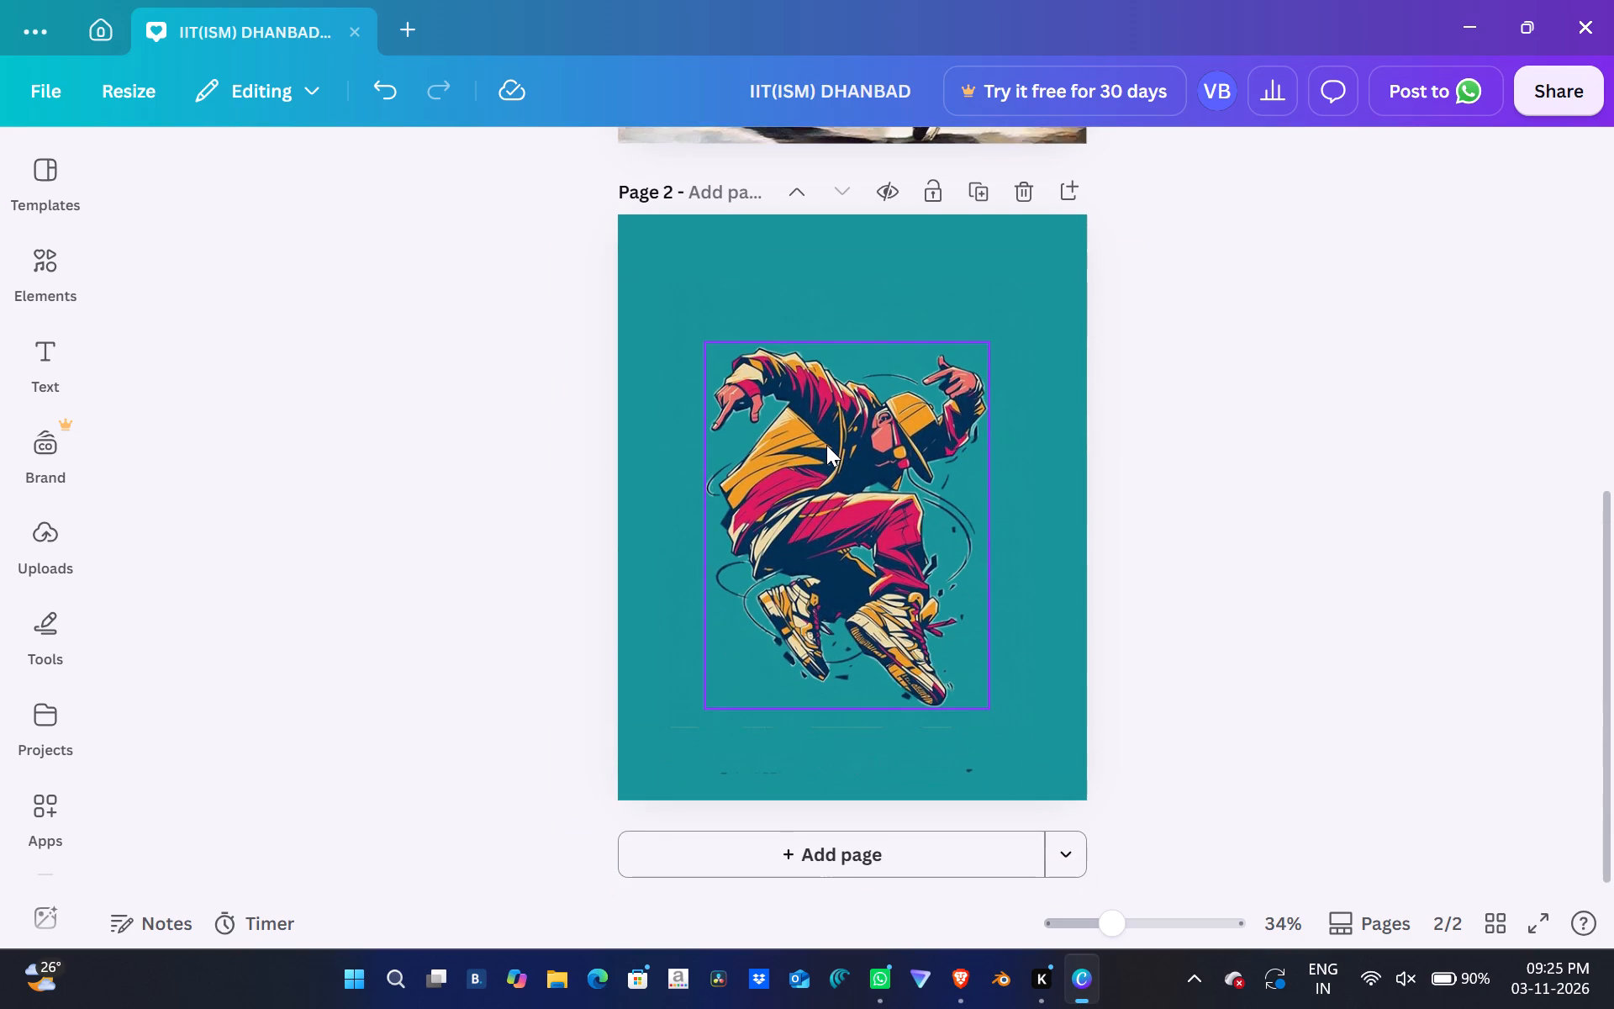
pyautogui.scroll(7, 826, 445)
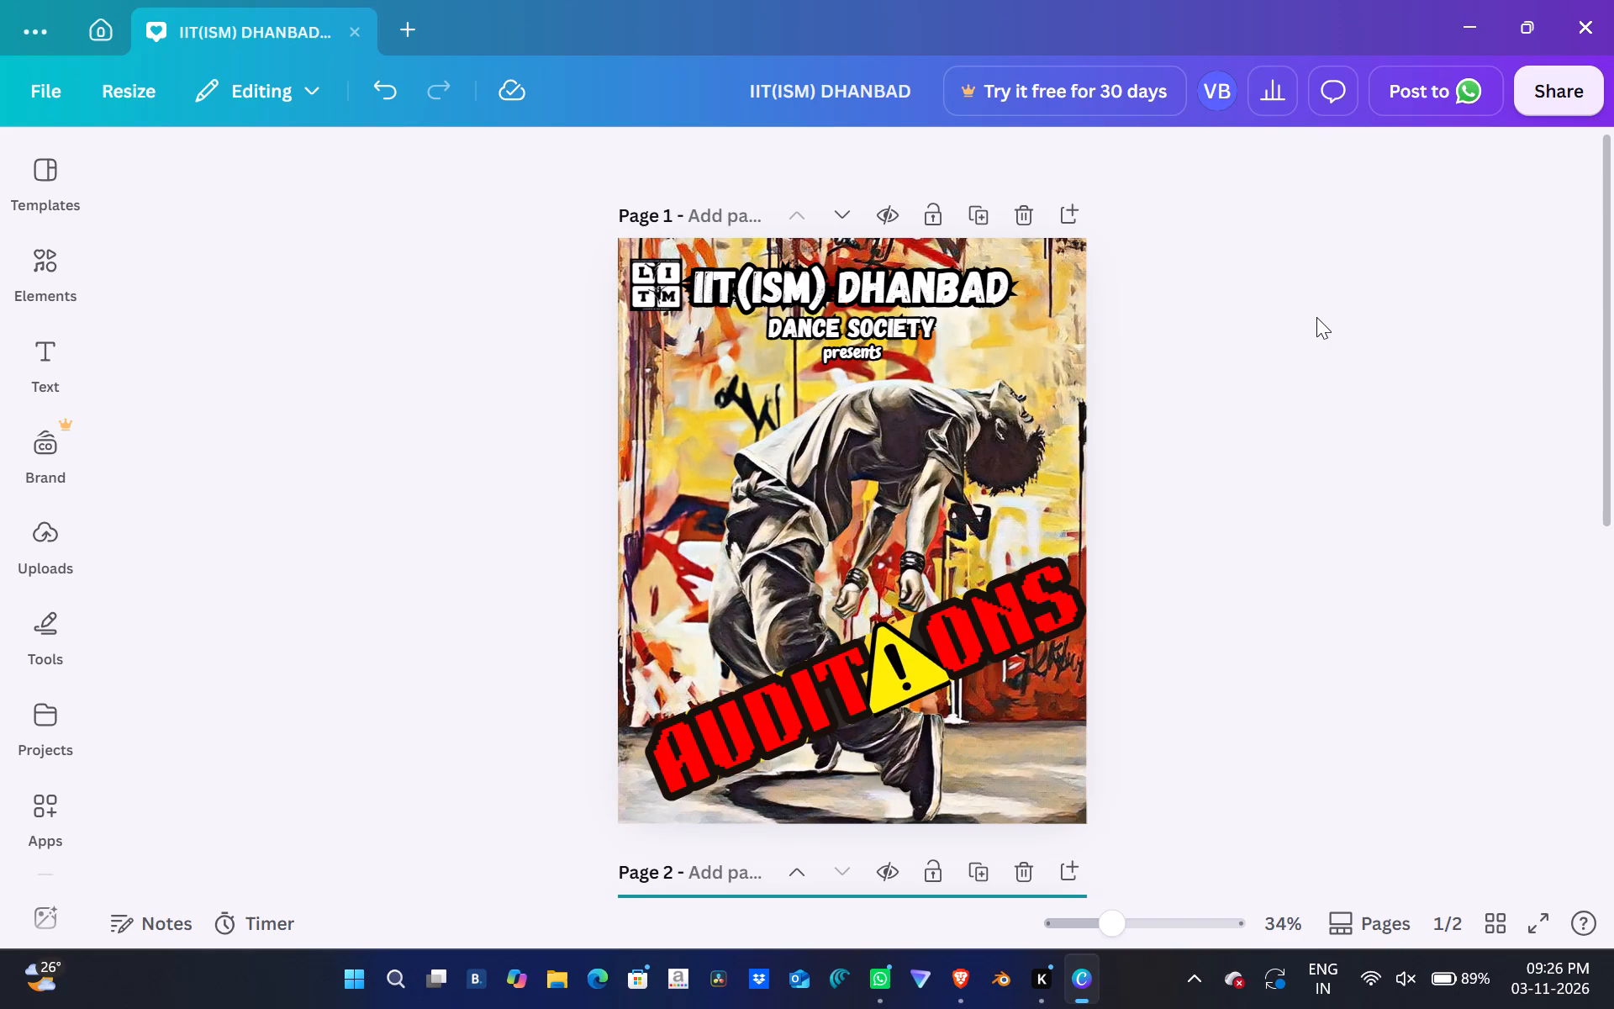
# Look over both pages of the IIT(ISM) Dhanbad dance society audition poster design.
pyautogui.scroll(-3, 1206, 441)
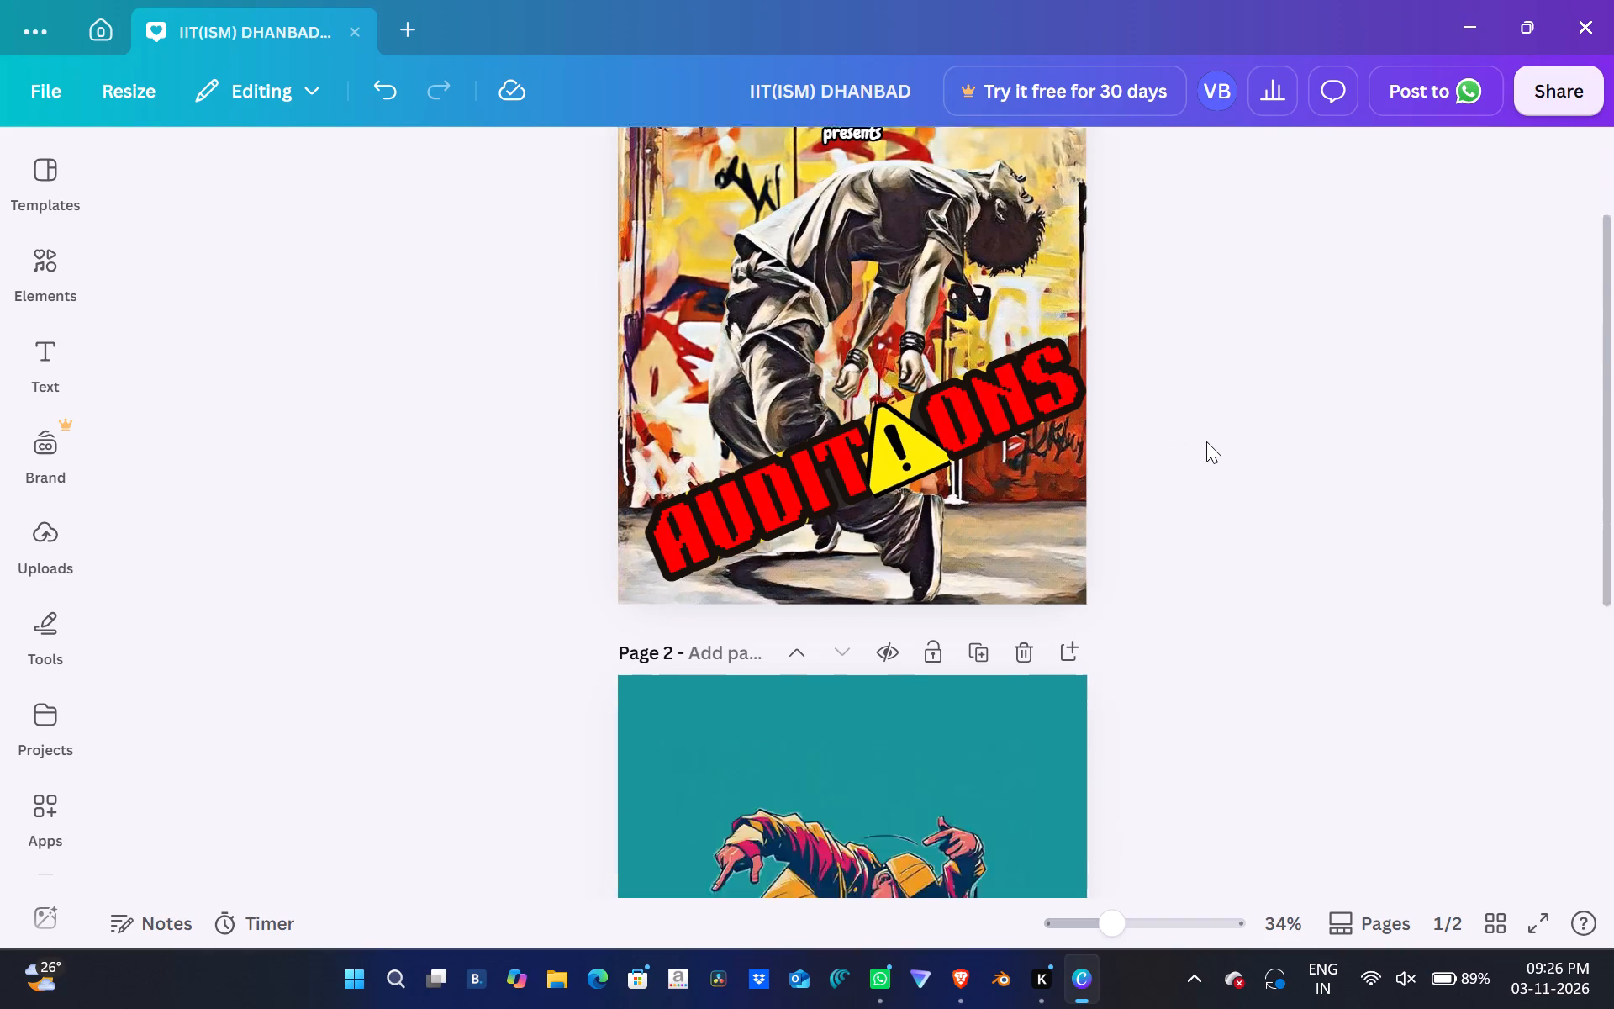
pyautogui.scroll(-2, 1206, 441)
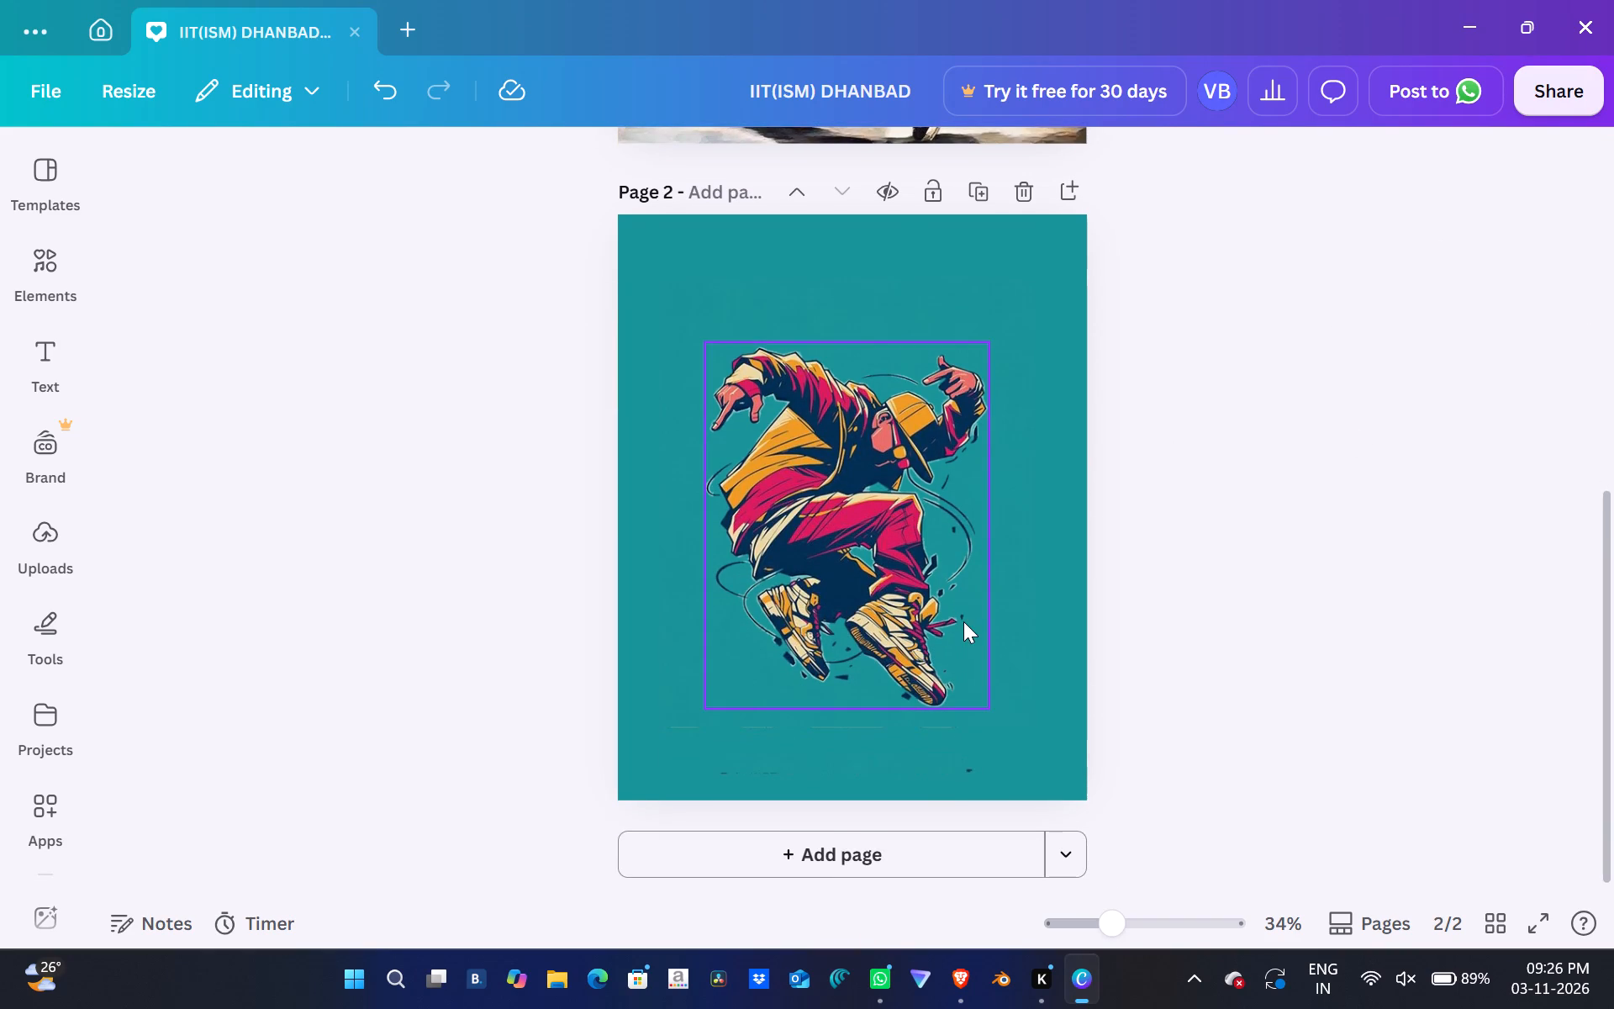
pyautogui.scroll(-2, 1153, 434)
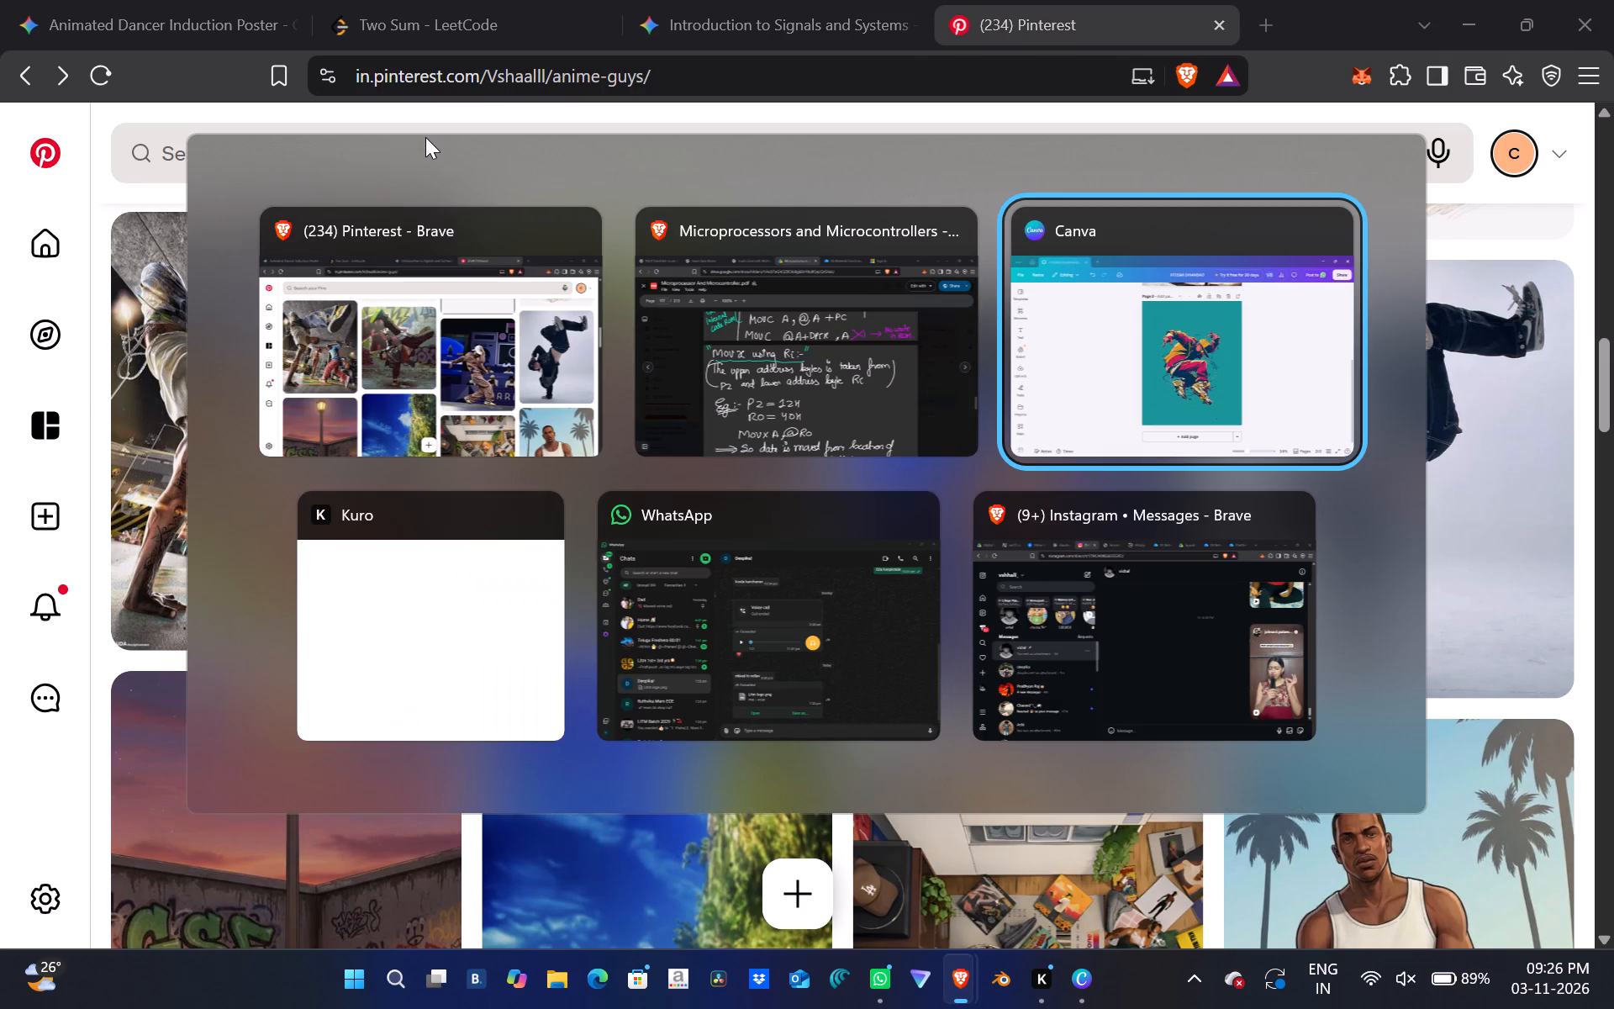
pyautogui.scroll(6, 364, 177)
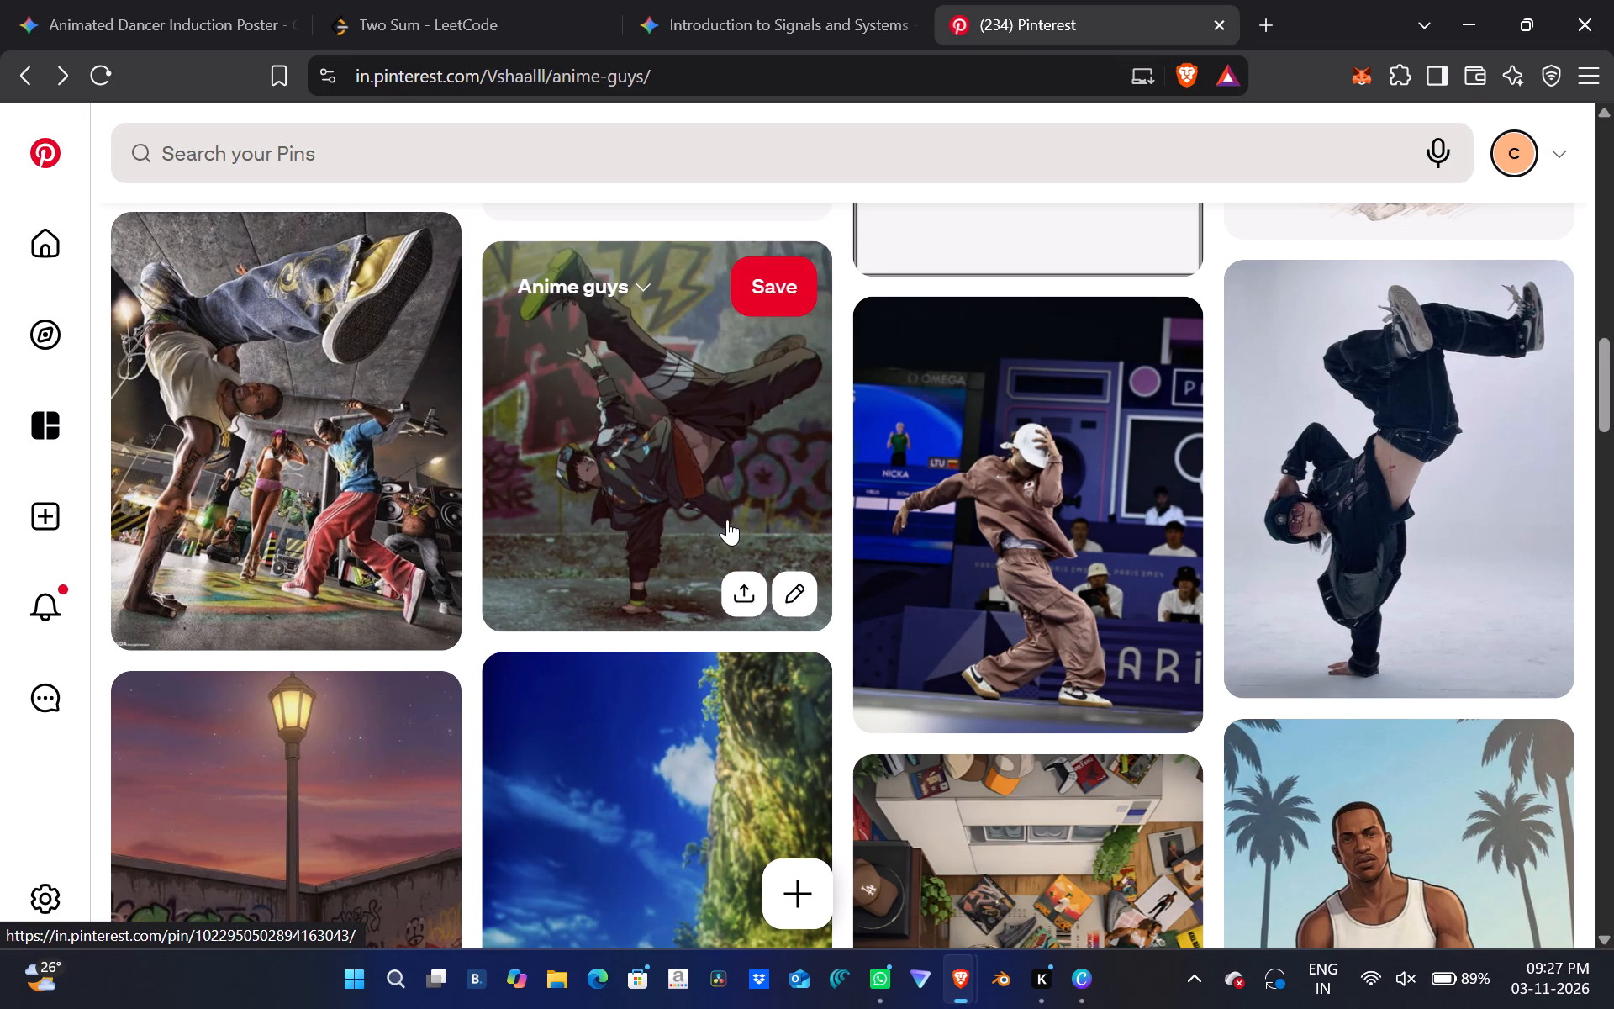
# Switch to Pinterest in the Brave browser and browse the Anime guys board for dancer artwork references.
pyautogui.scroll(-1, 727, 520)
pyautogui.scroll(-1, 571, 384)
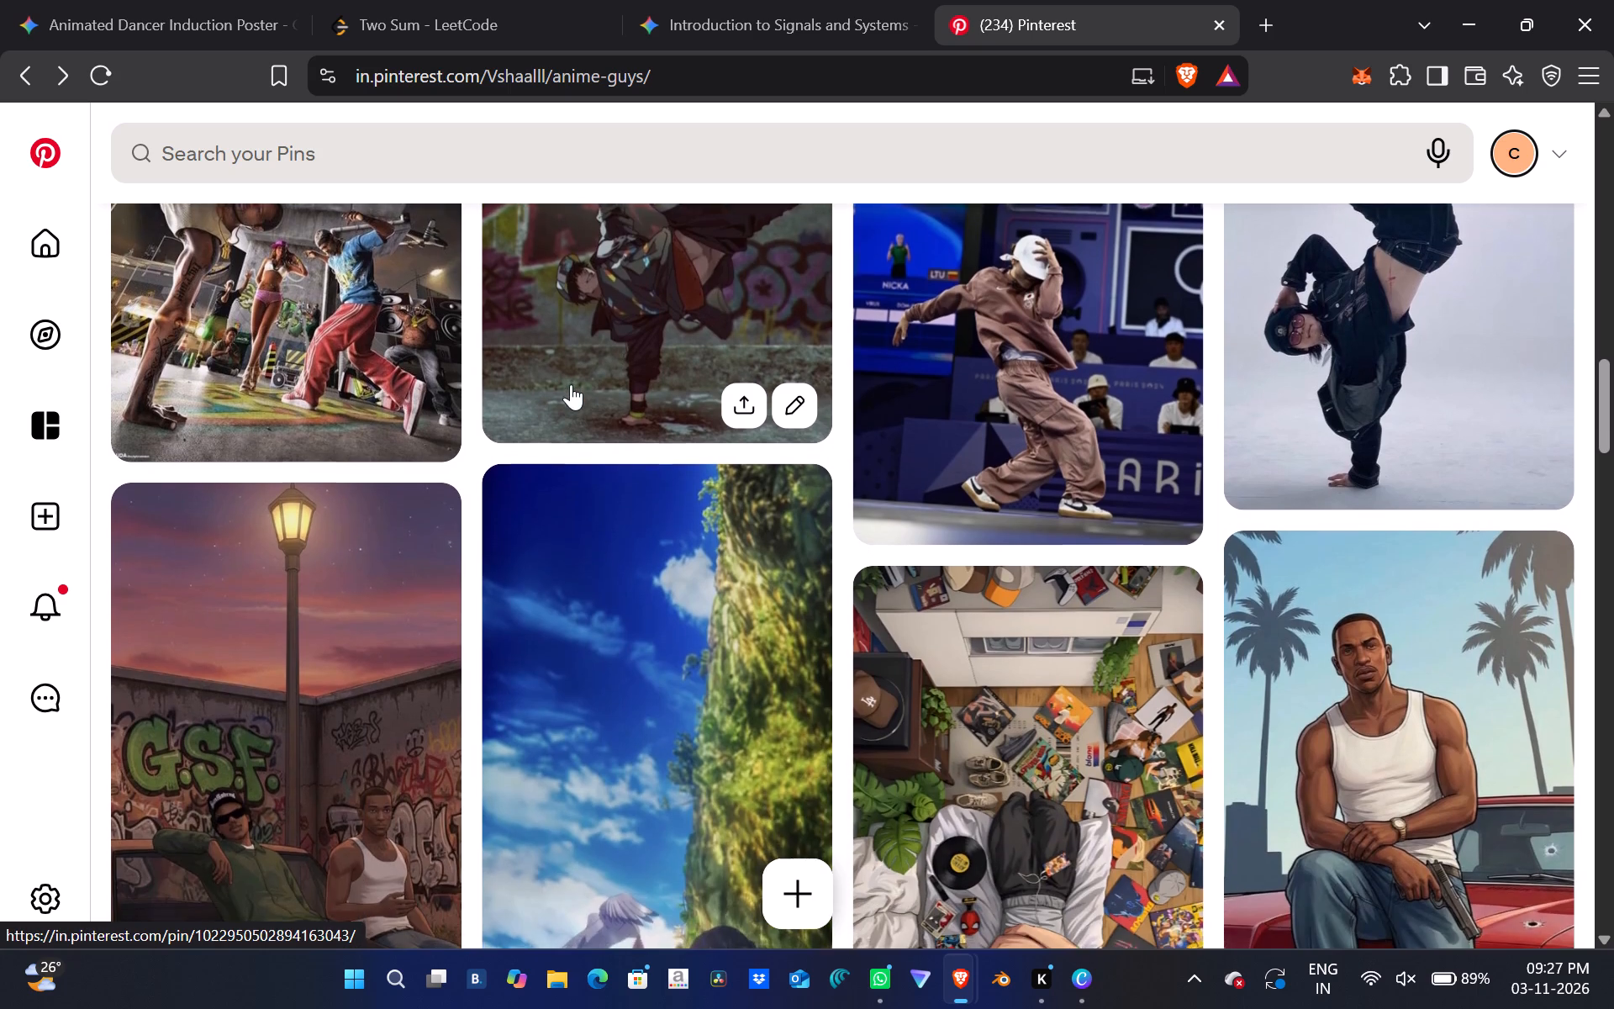
pyautogui.scroll(-3, 571, 384)
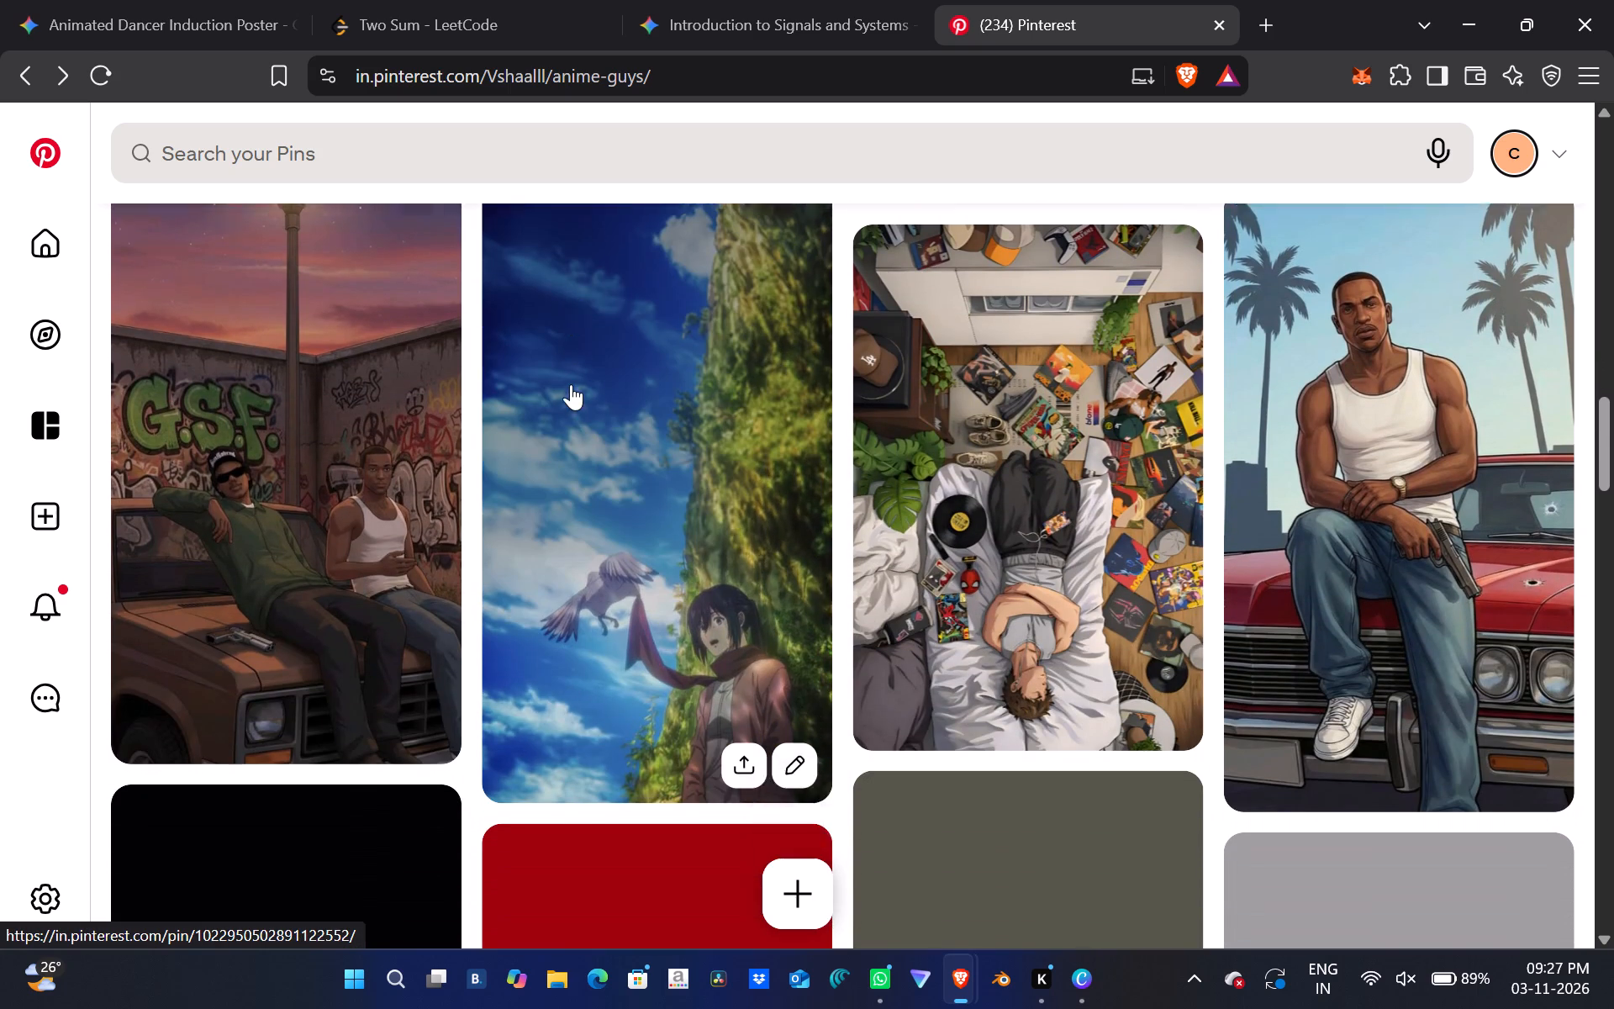
pyautogui.scroll(-3, 571, 384)
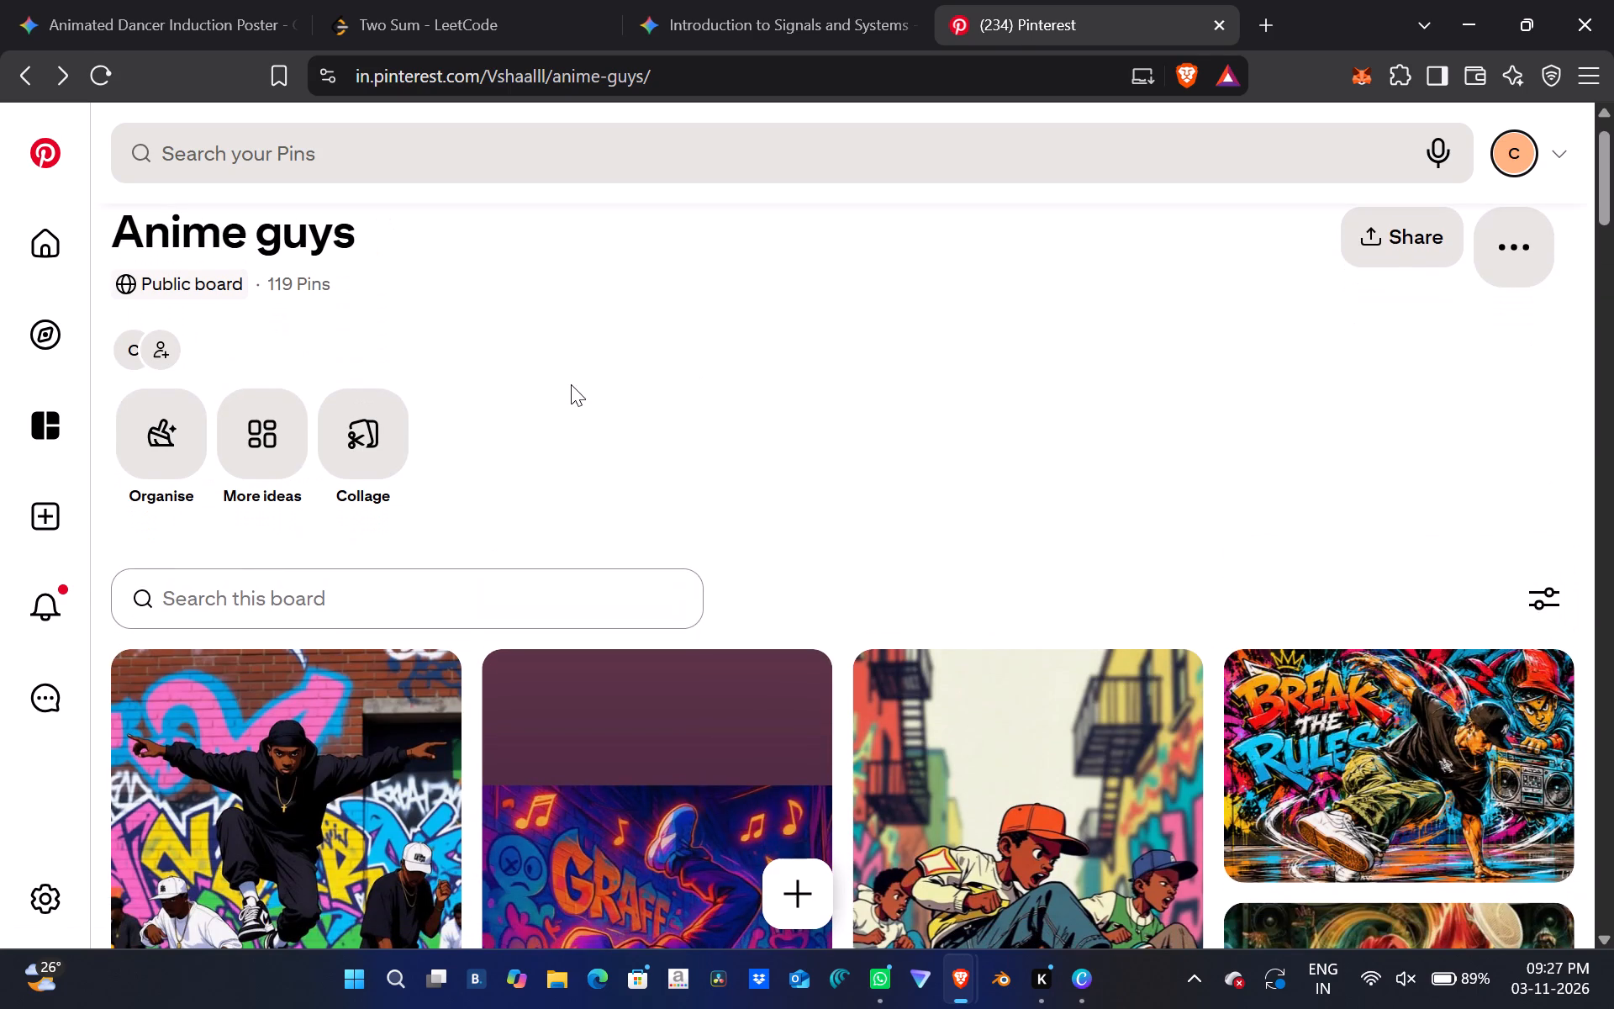
pyautogui.scroll(-2, 571, 384)
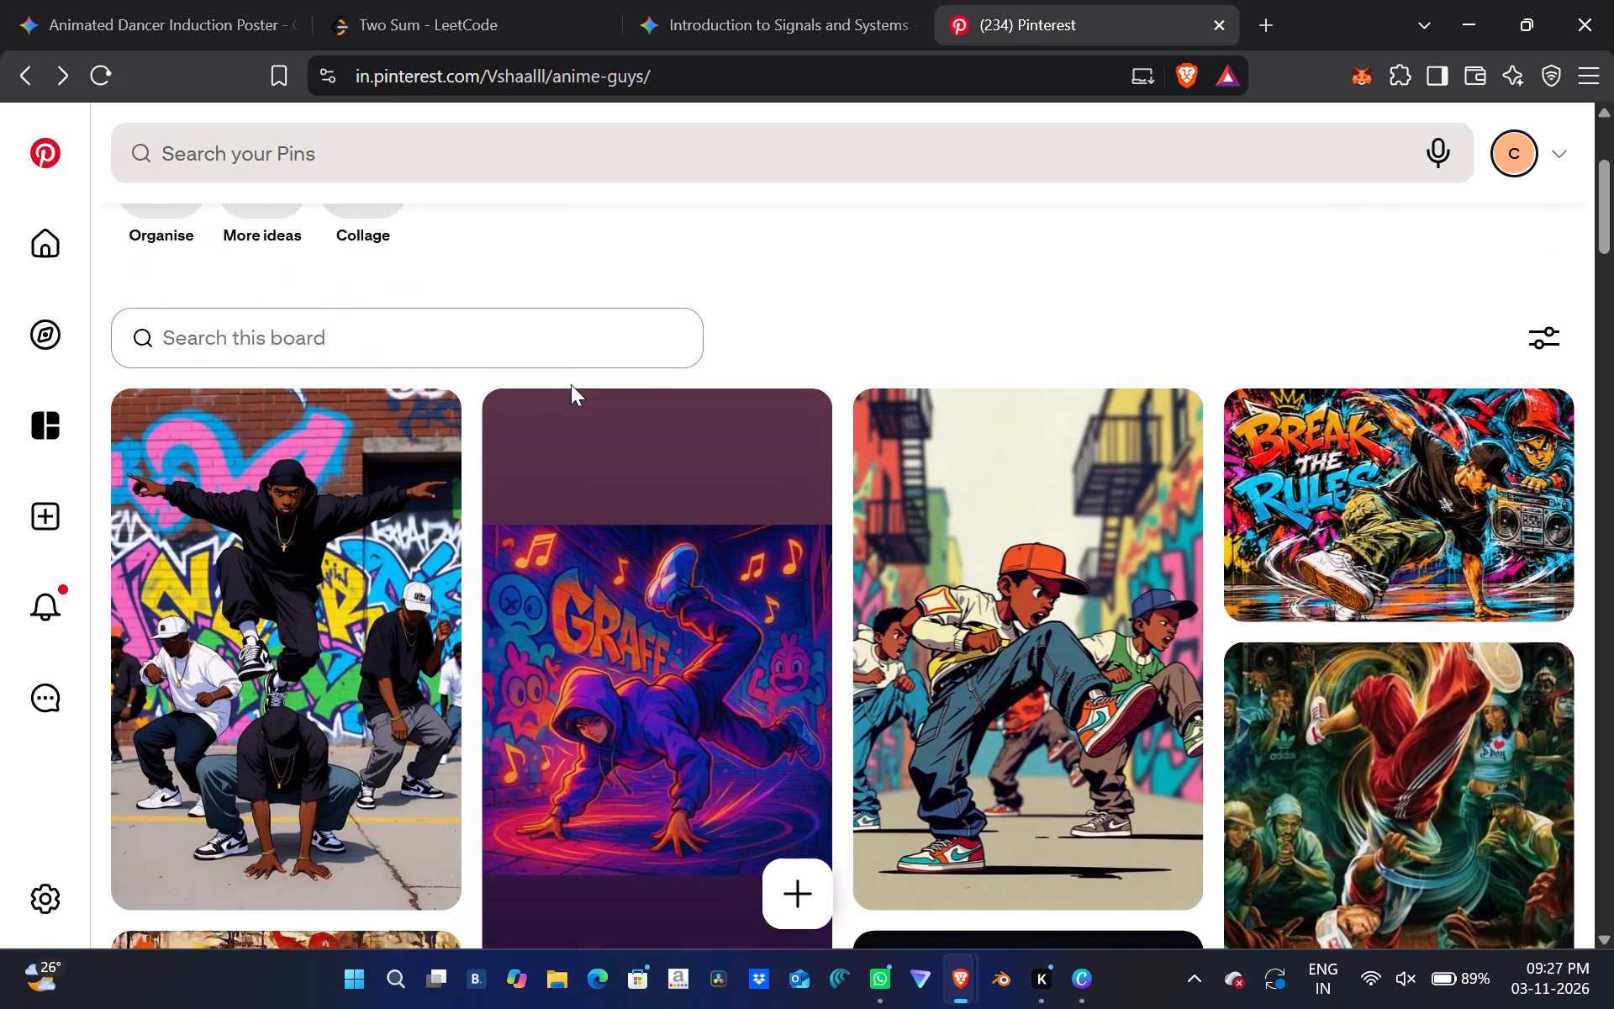
pyautogui.scroll(-2, 571, 384)
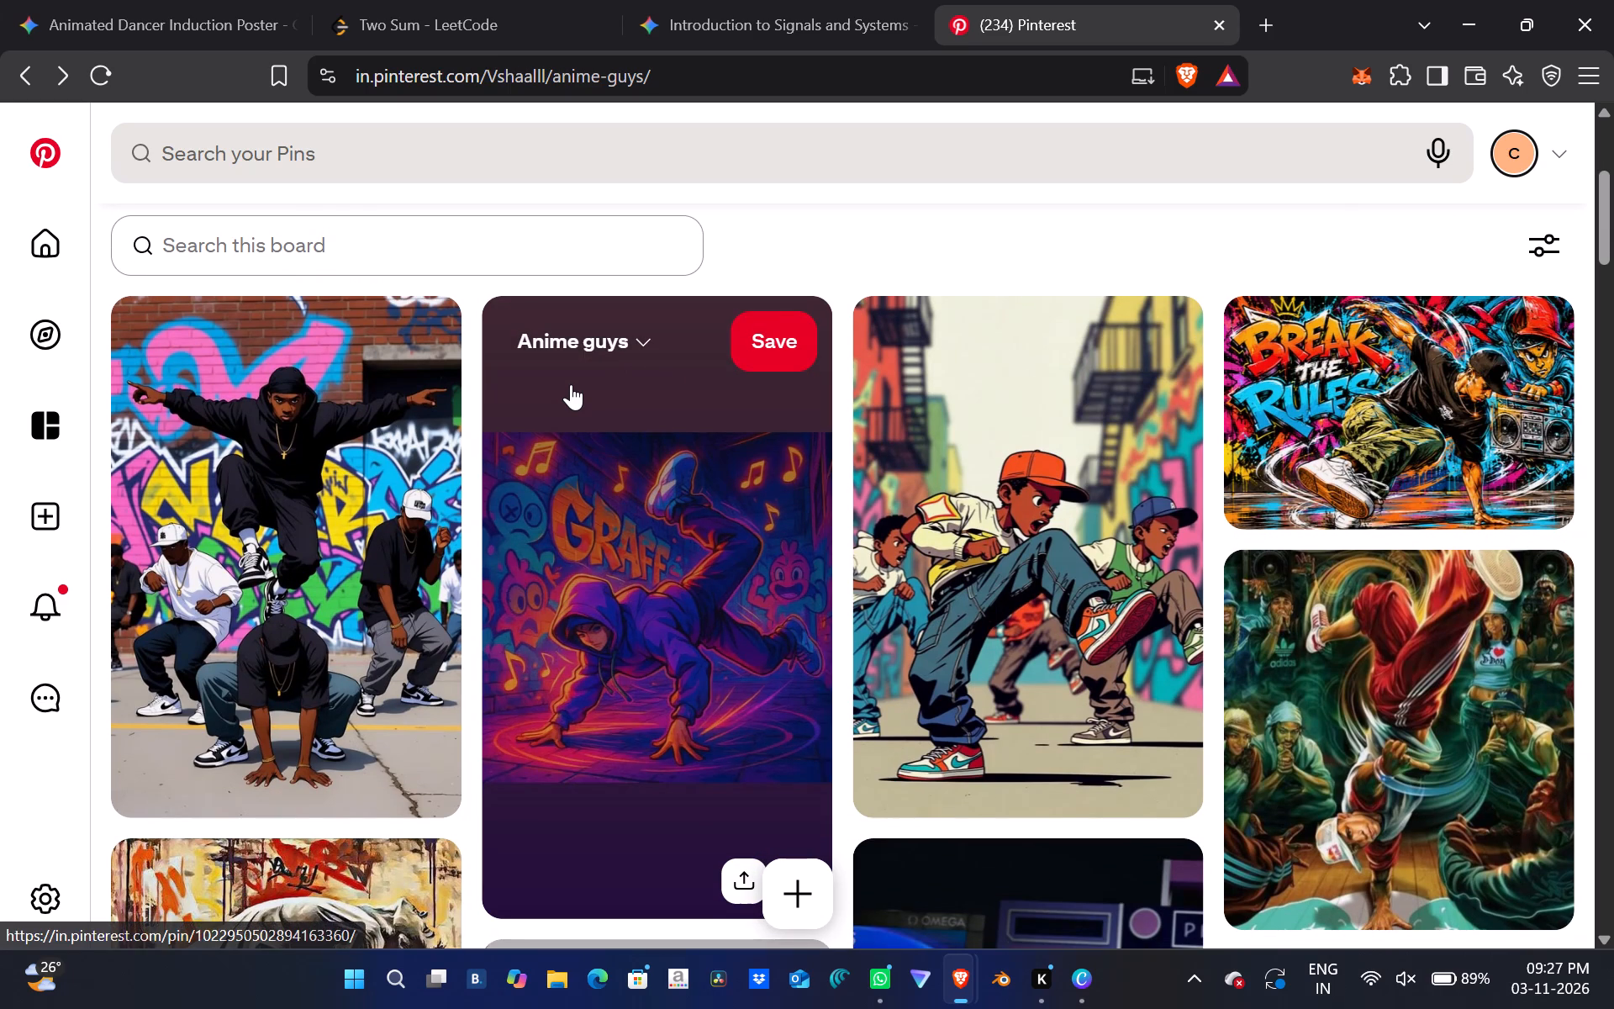
pyautogui.scroll(-1, 571, 384)
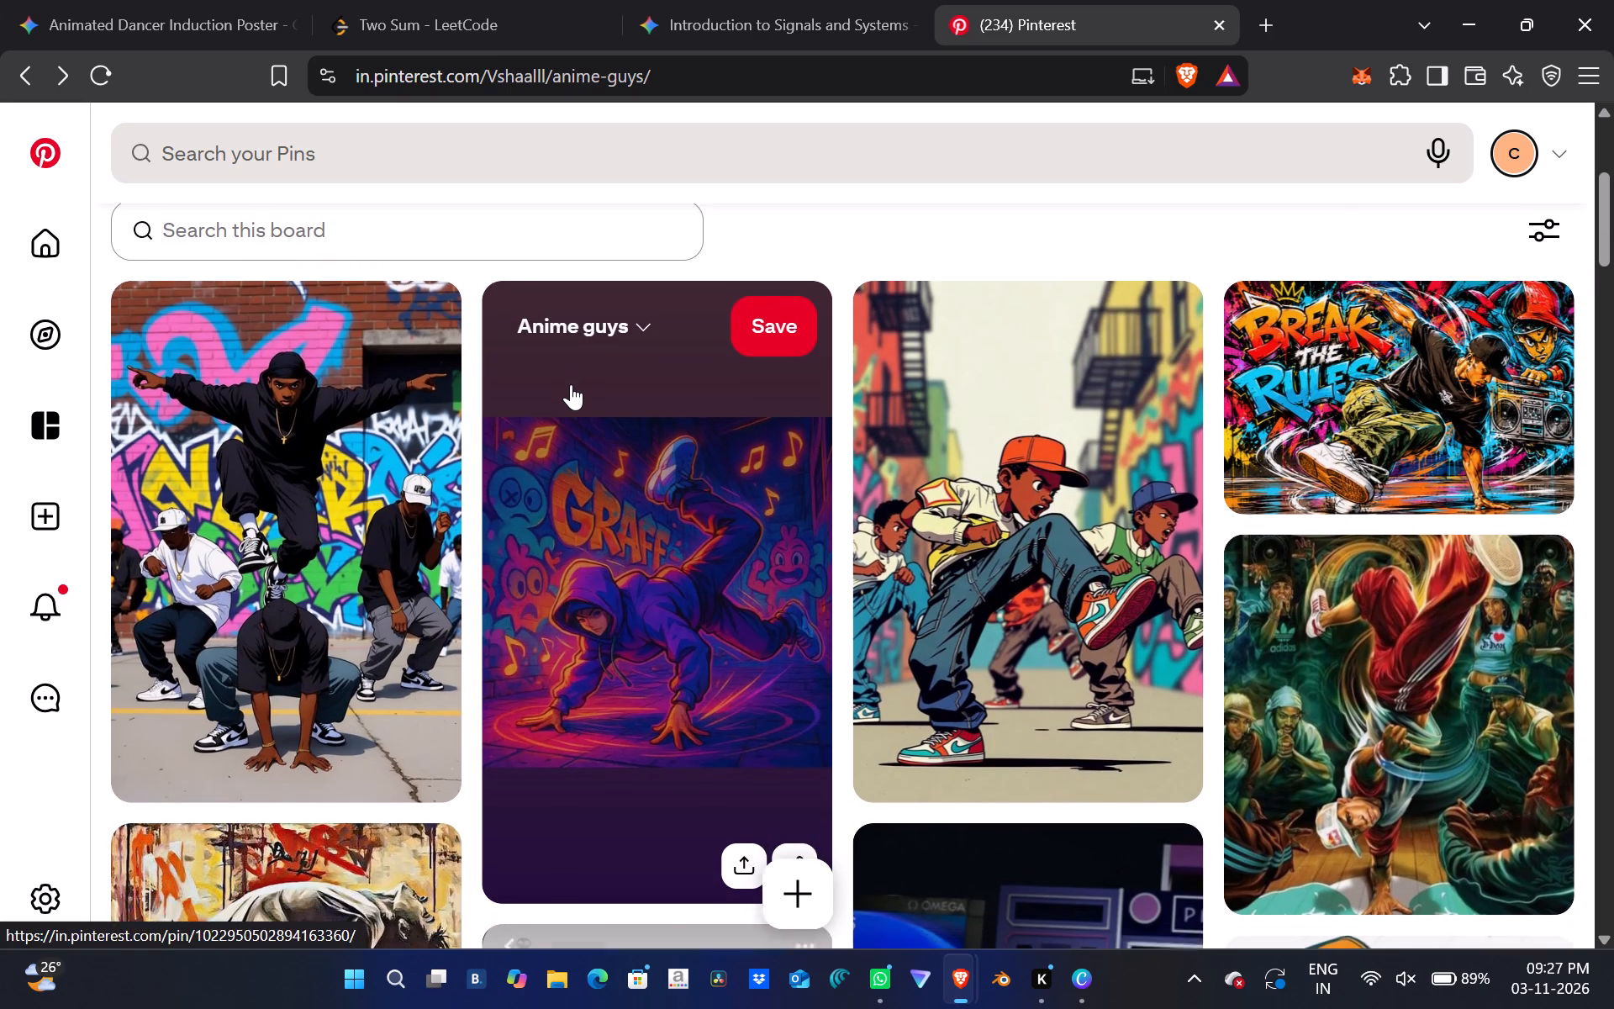
pyautogui.scroll(-3, 571, 384)
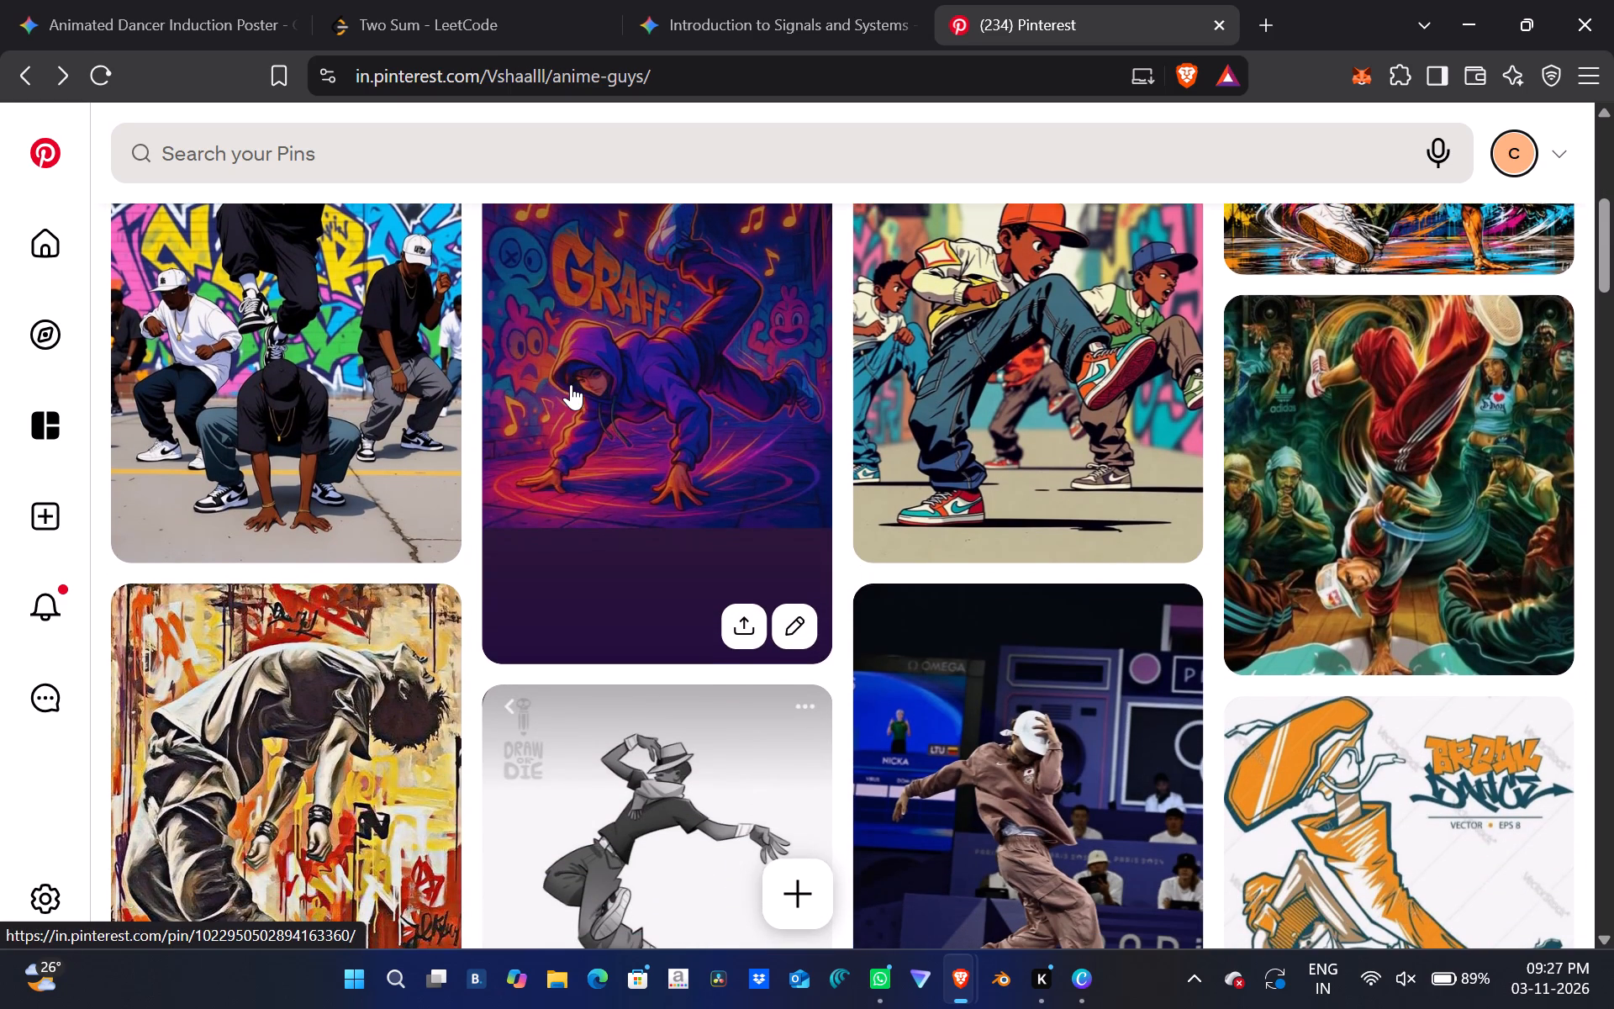
pyautogui.scroll(-3, 571, 384)
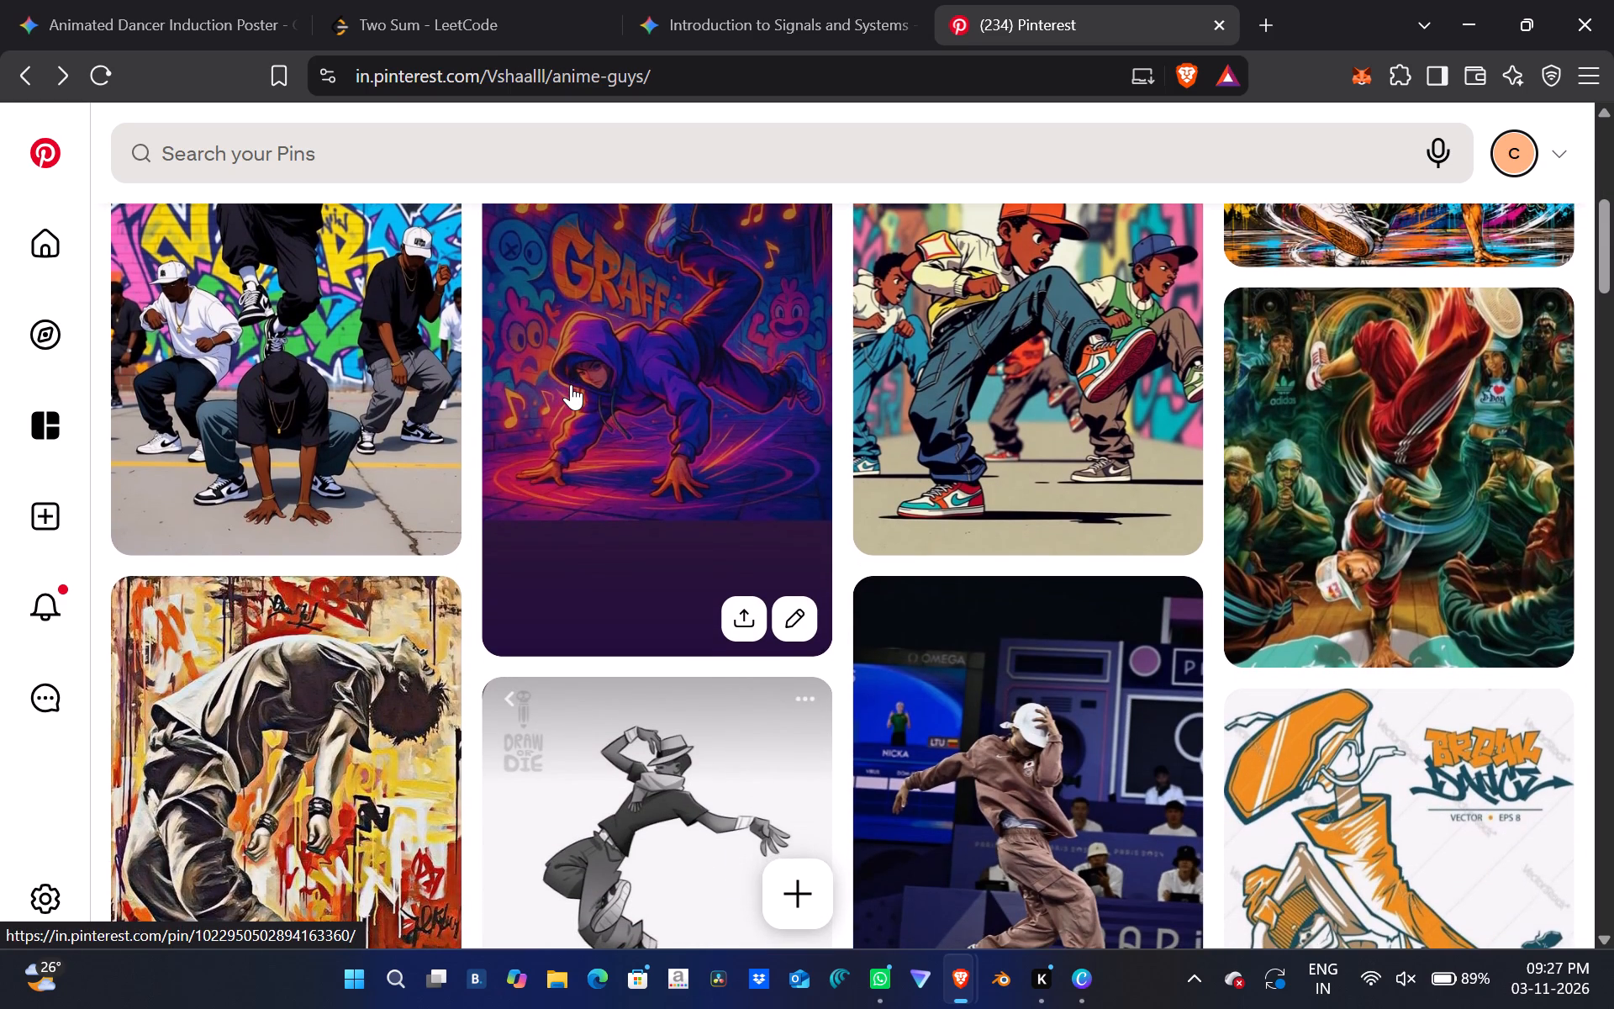
pyautogui.scroll(-2, 571, 384)
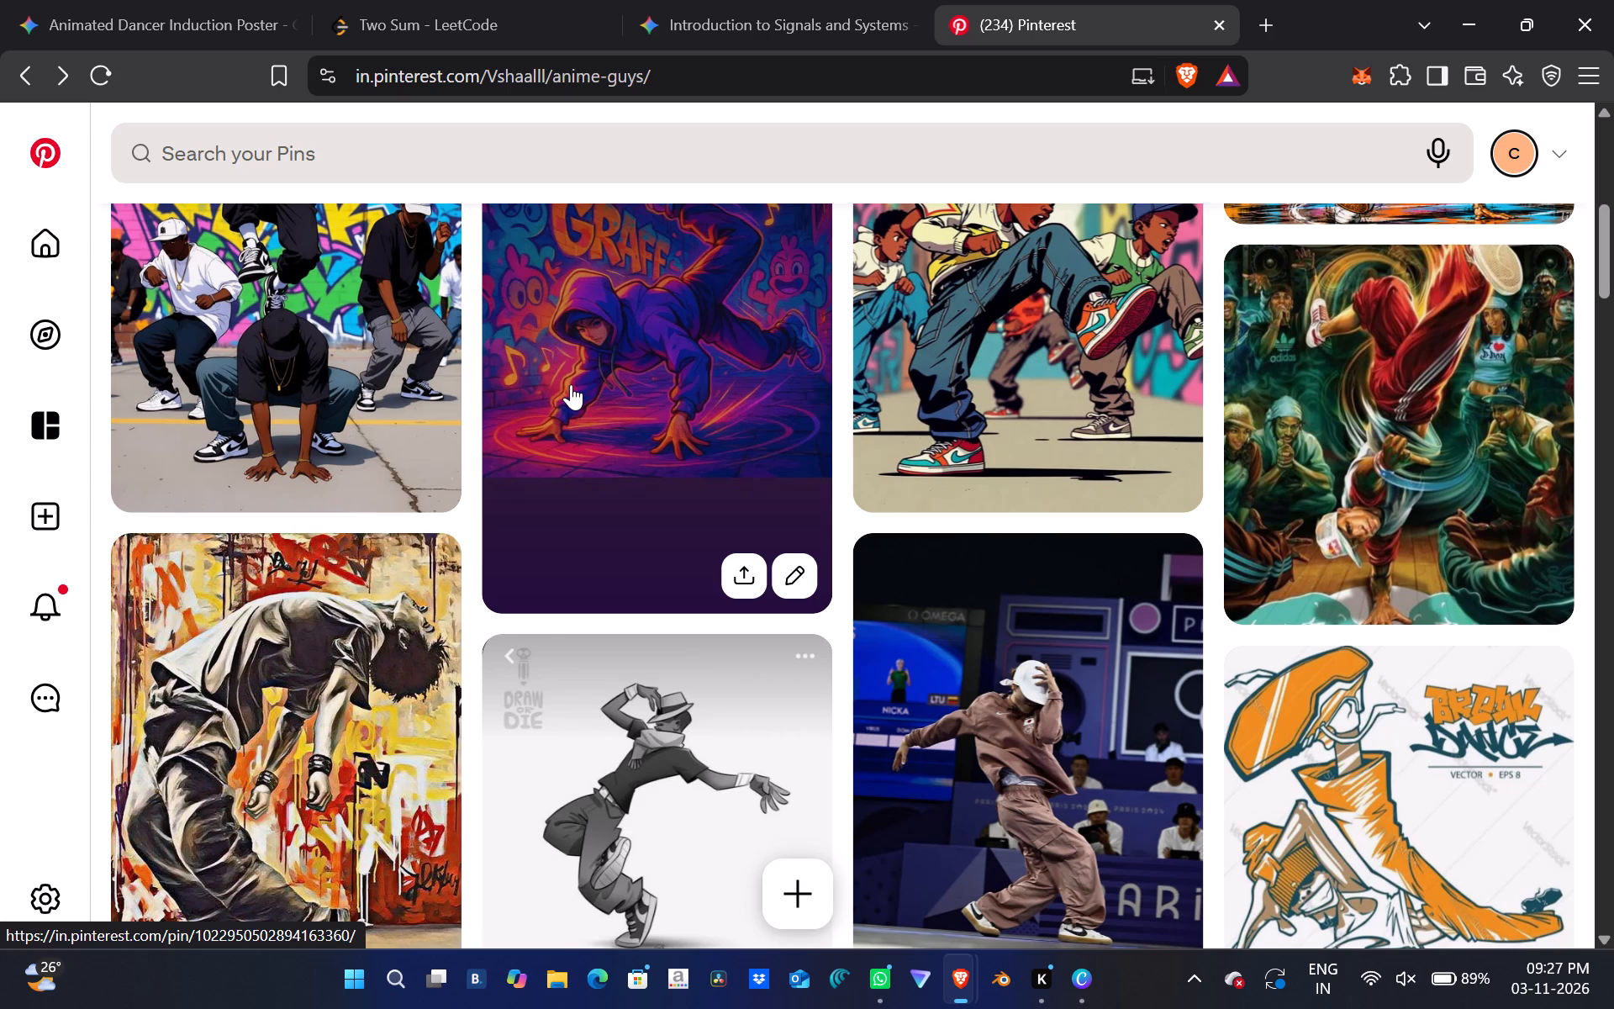
pyautogui.hscroll(1, 658, 585)
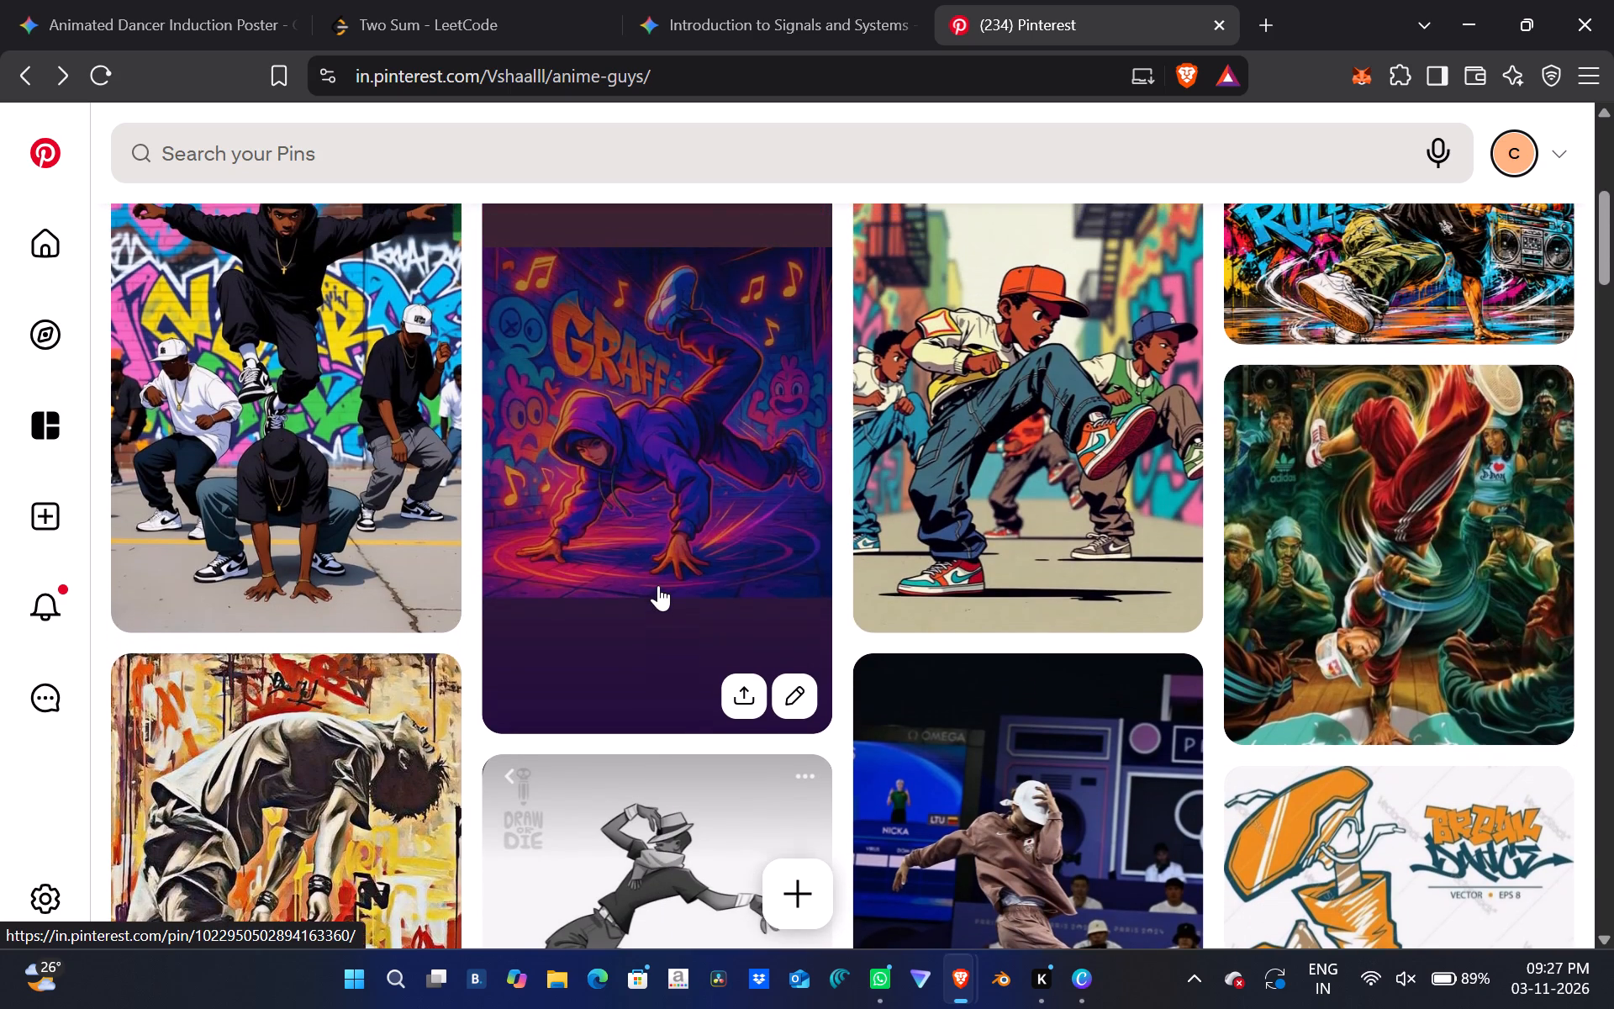
pyautogui.scroll(1, 658, 585)
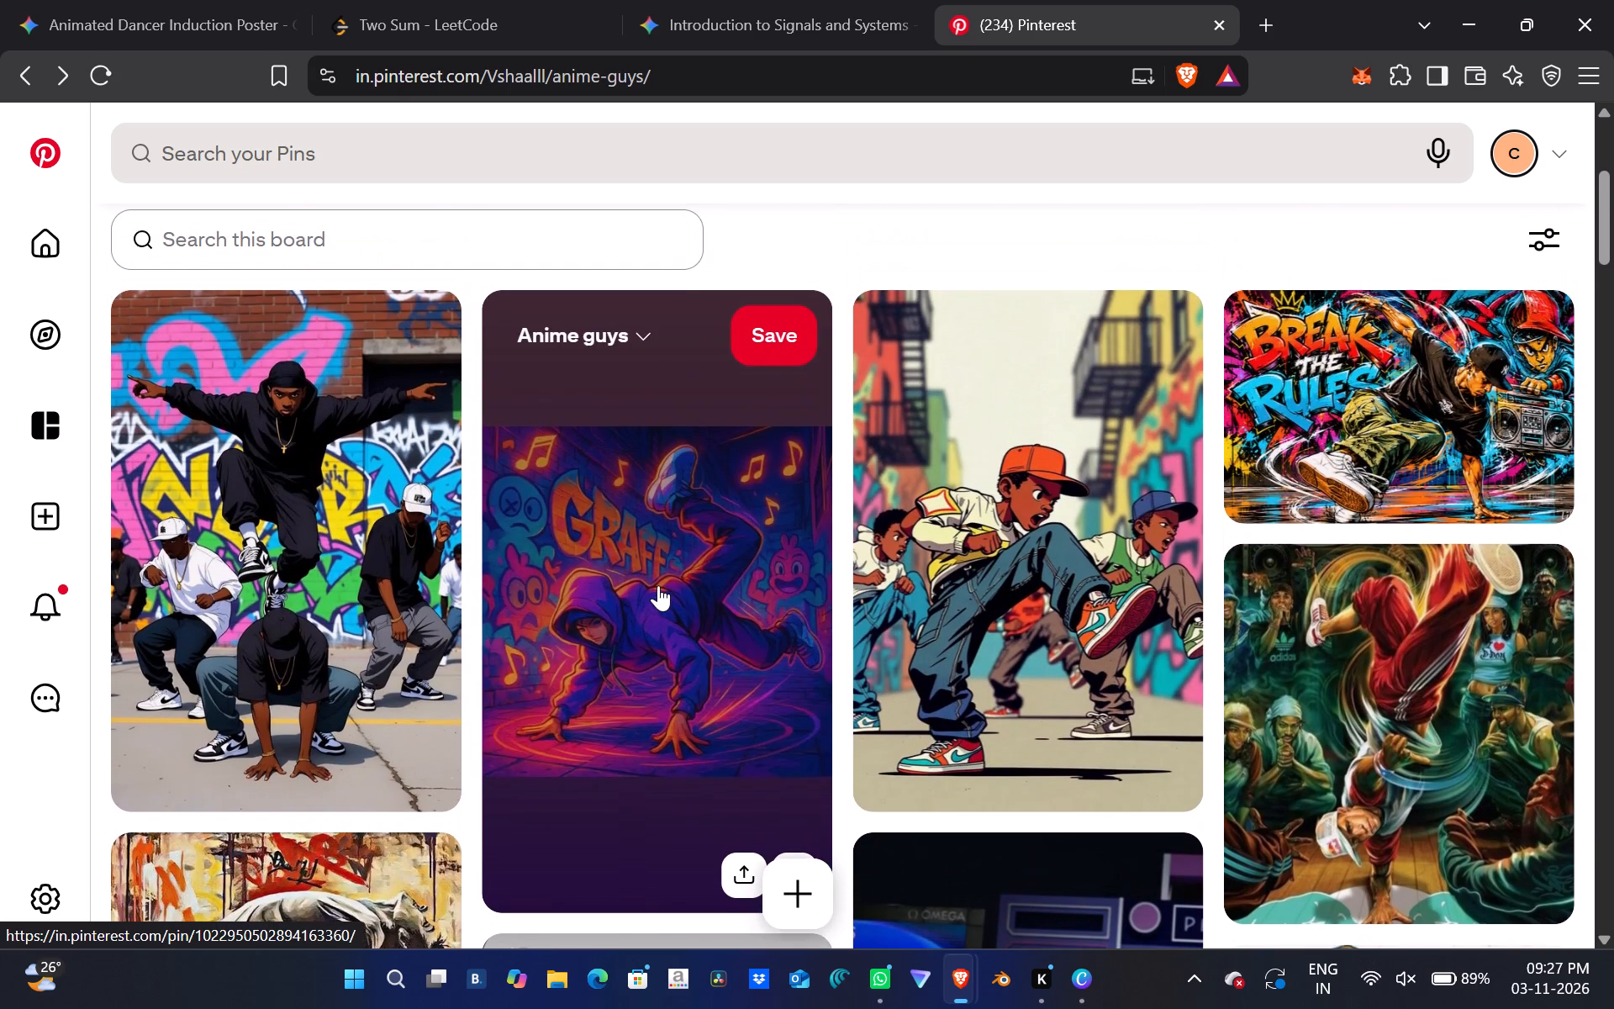
pyautogui.scroll(-4, 658, 585)
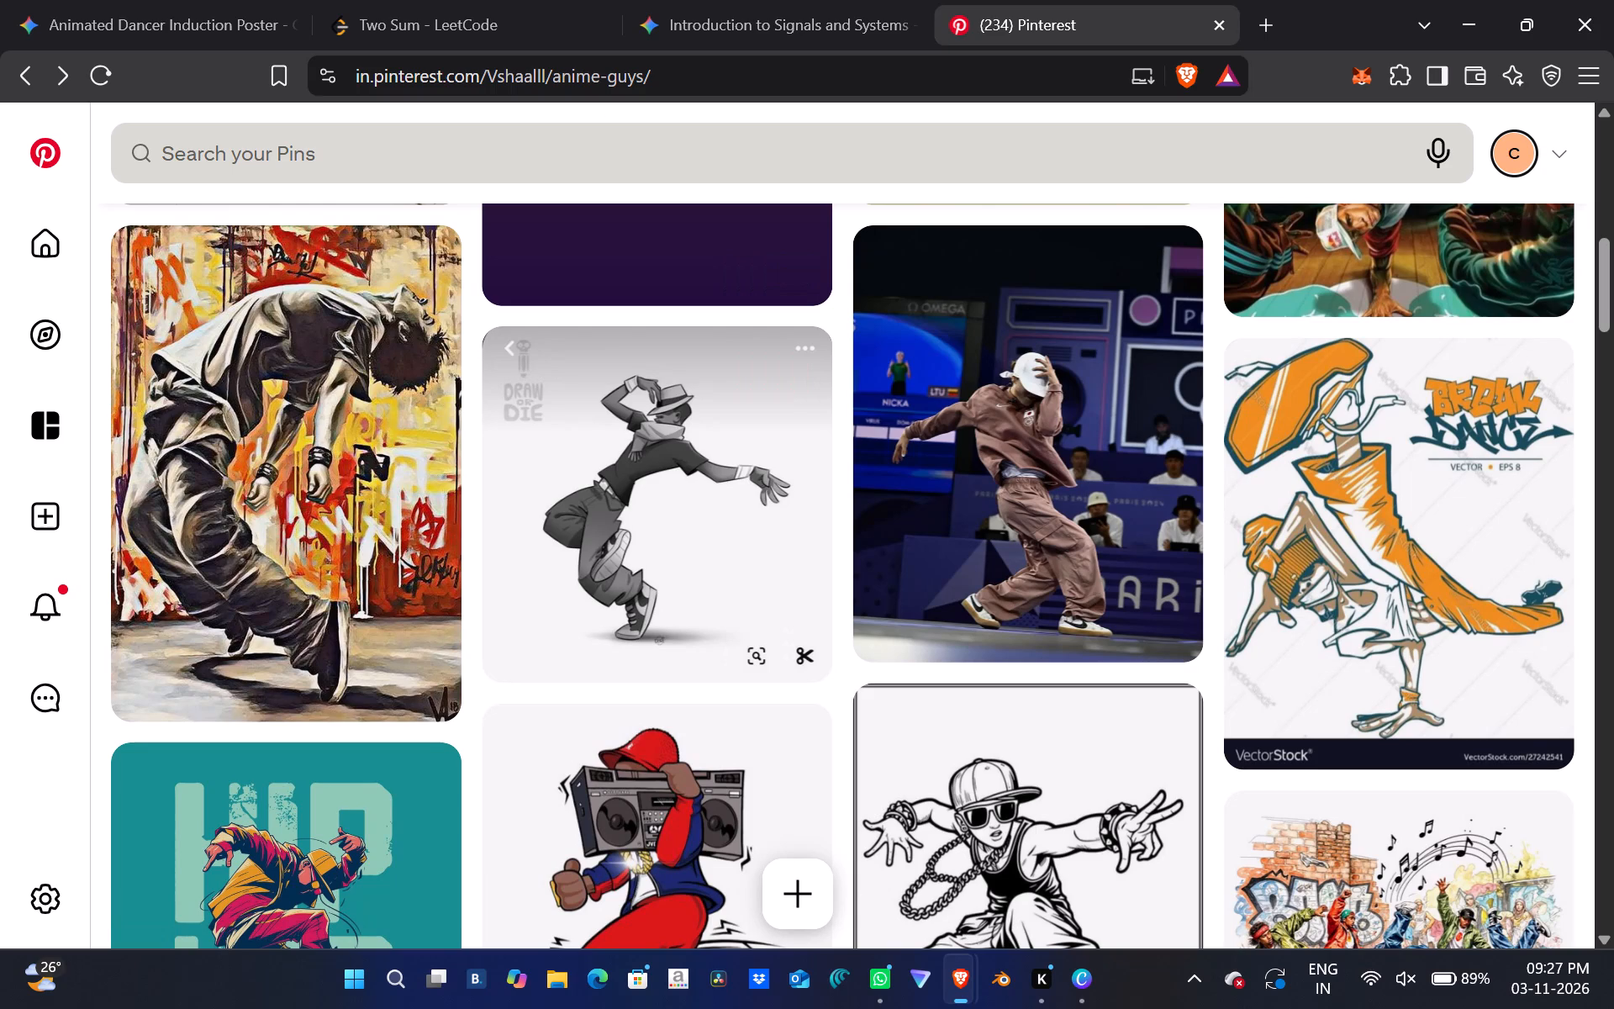
pyautogui.scroll(-2, 589, 473)
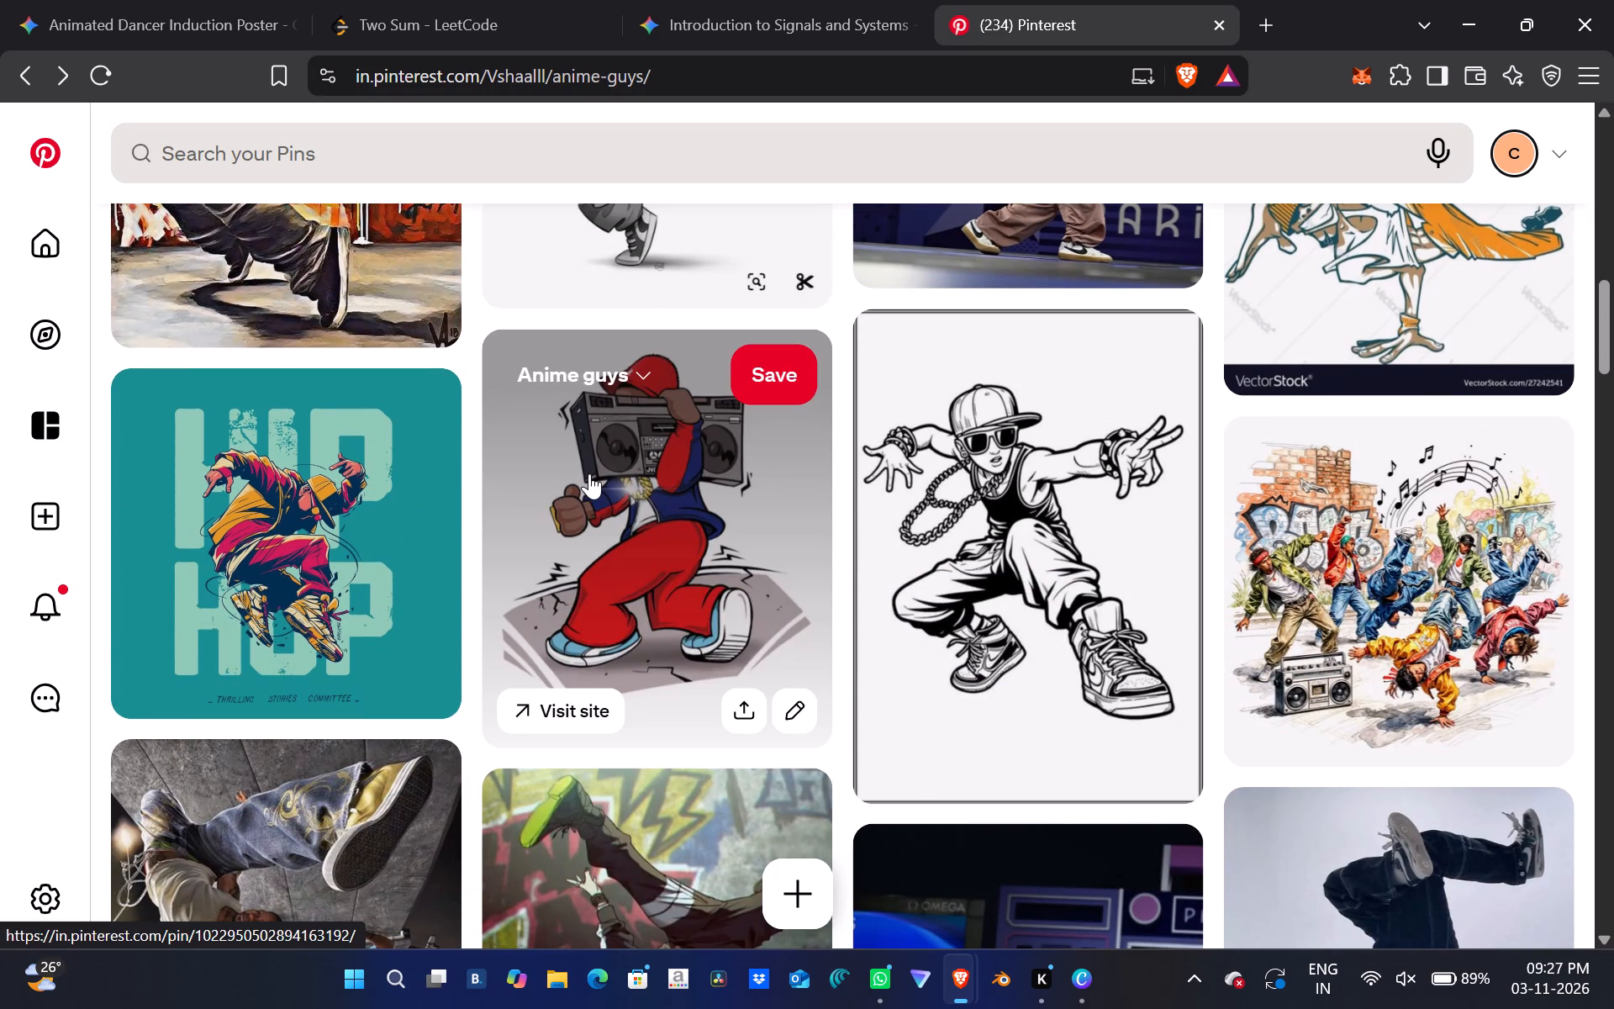
# Search your Pins for "give poster for dance club auditions".
pyautogui.click(557, 166)
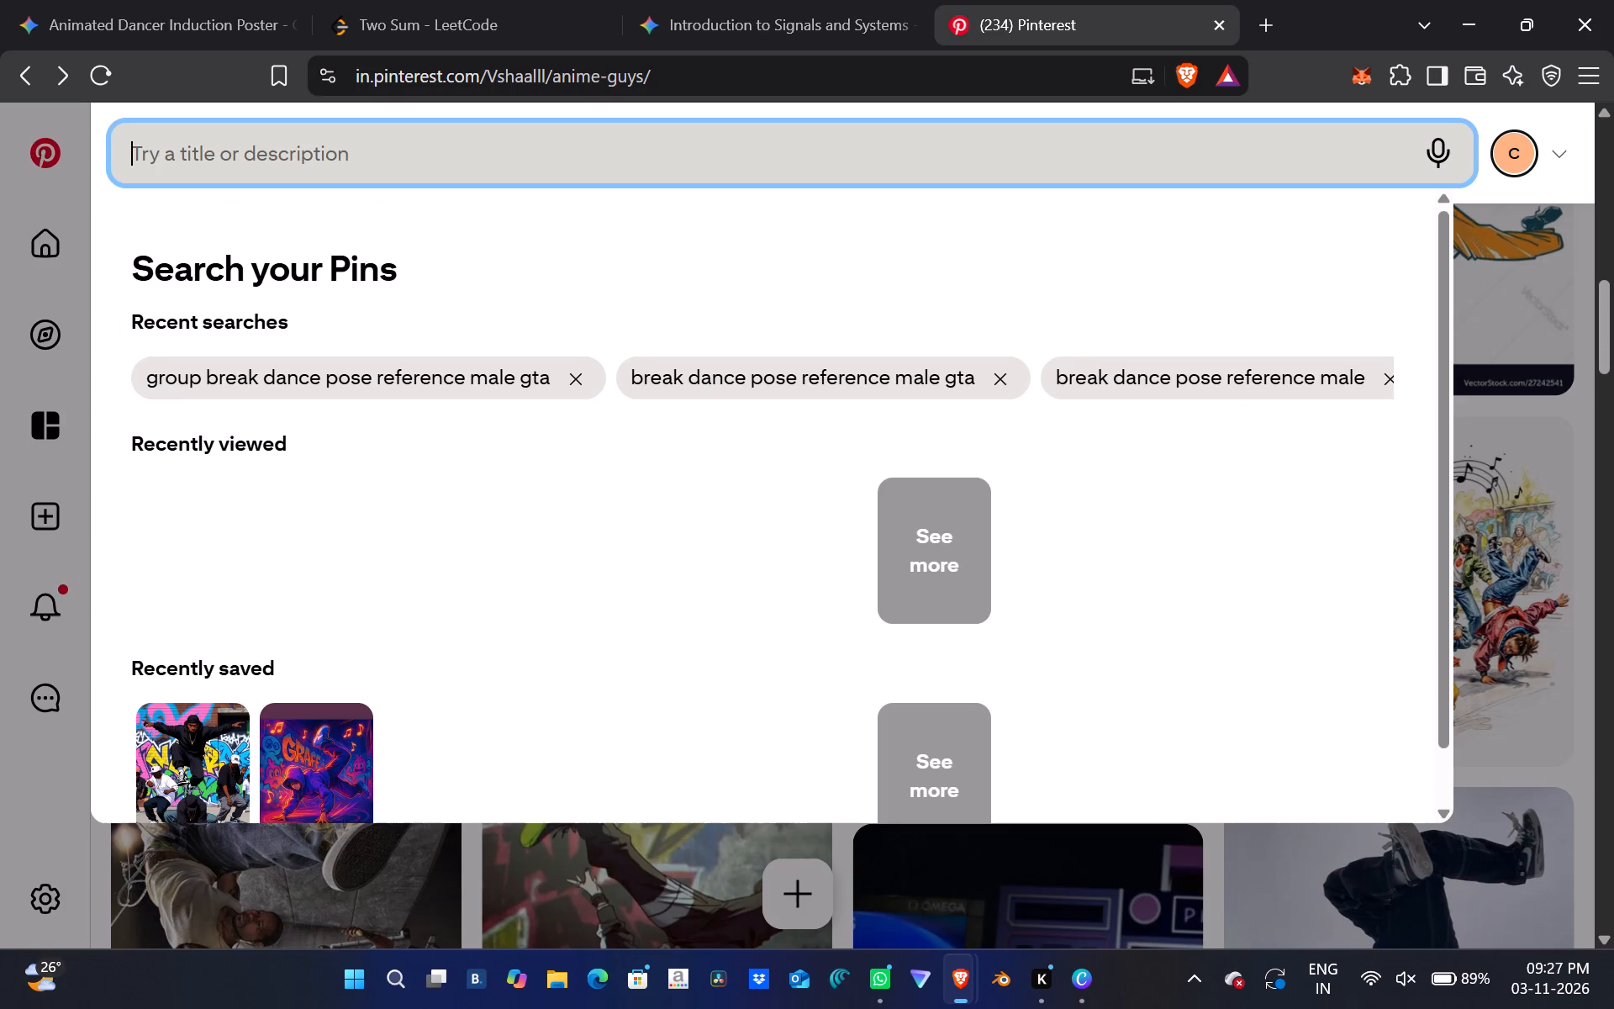
pyautogui.write('give')
pyautogui.press('space')
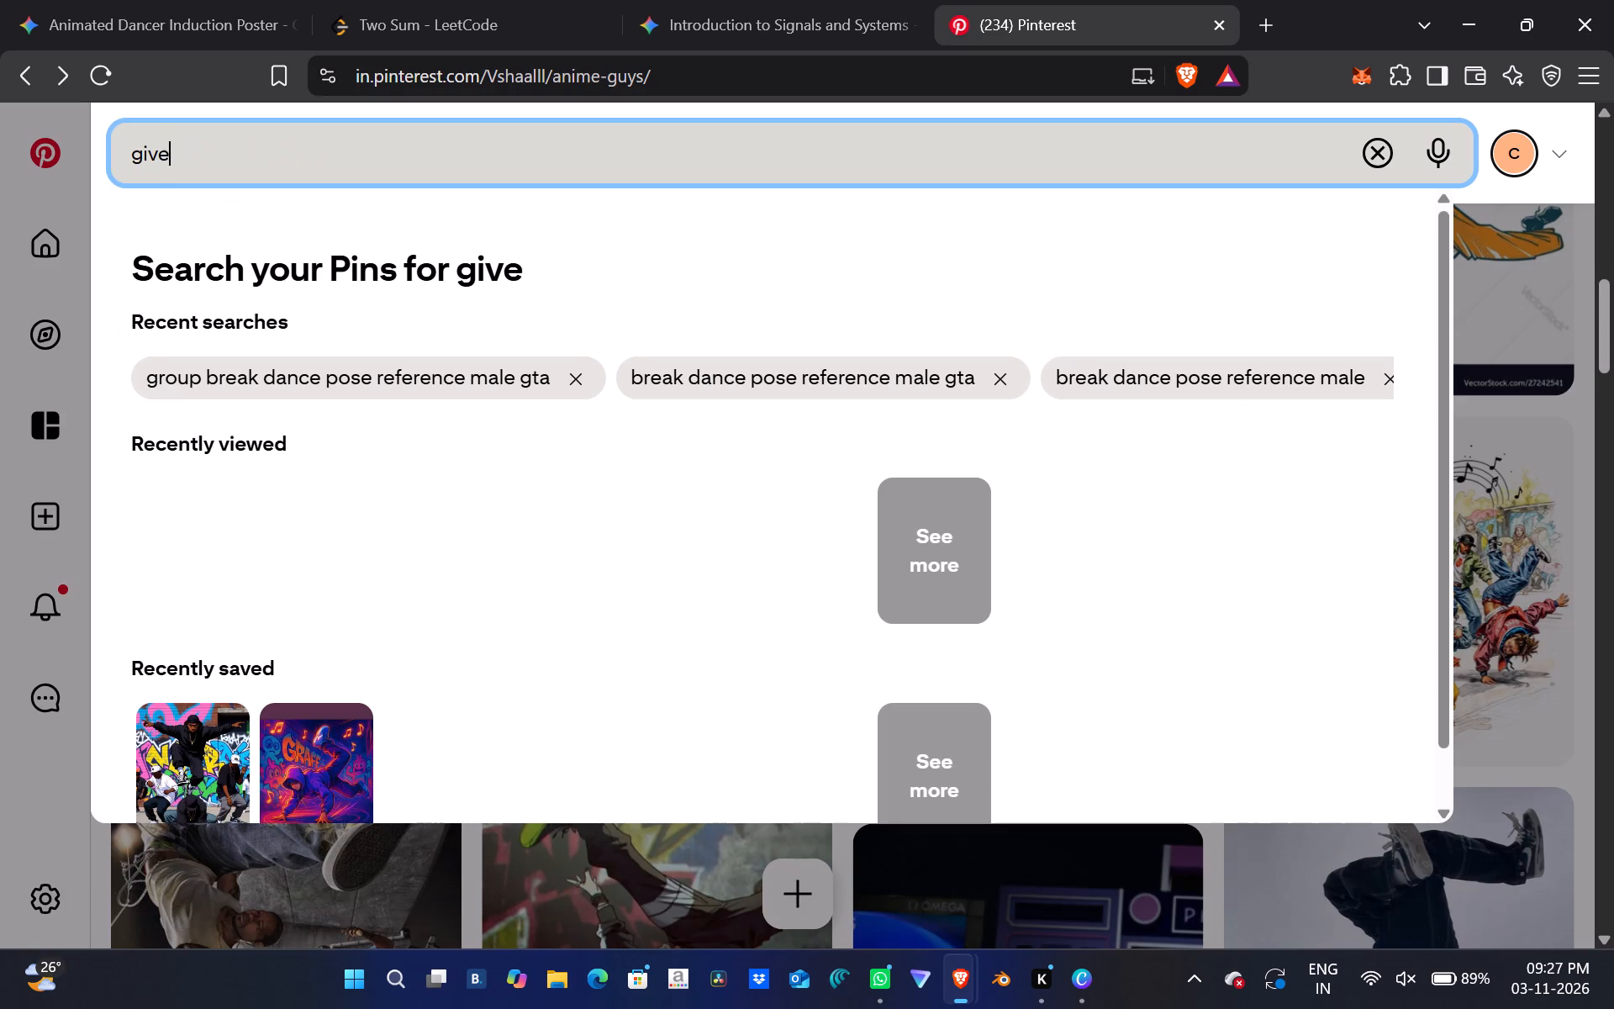
pyautogui.write('poster for a')
pyautogui.press('BackSpace')
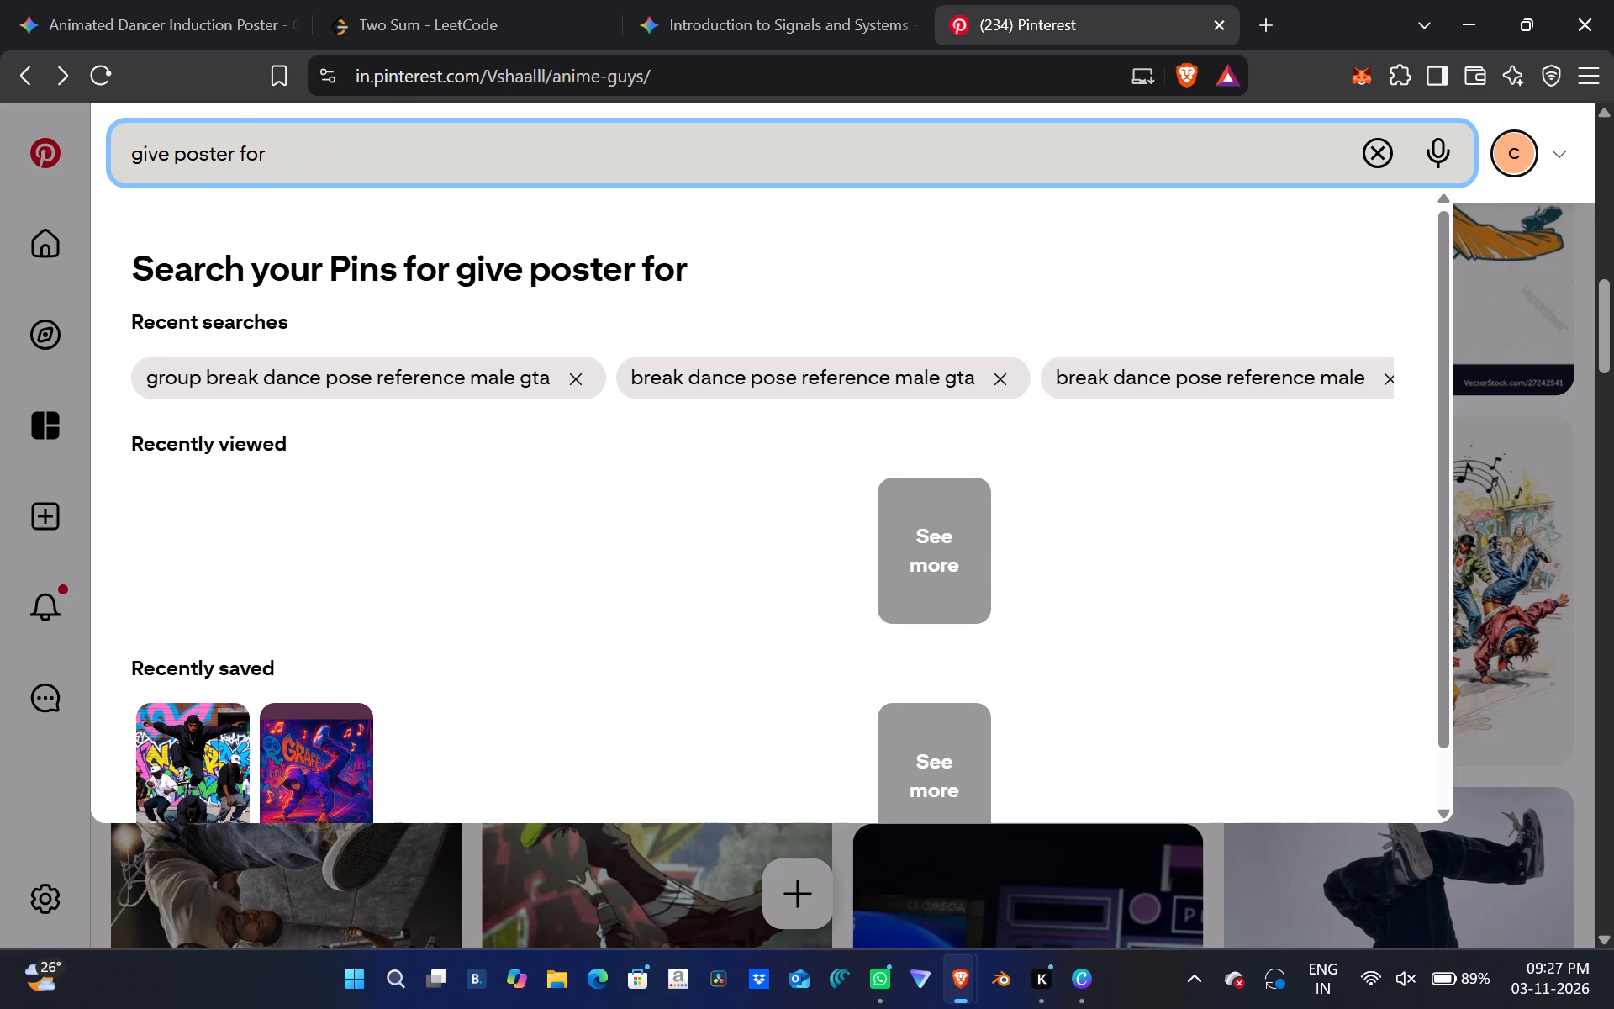
pyautogui.write('dajnce')
pyautogui.press('space')
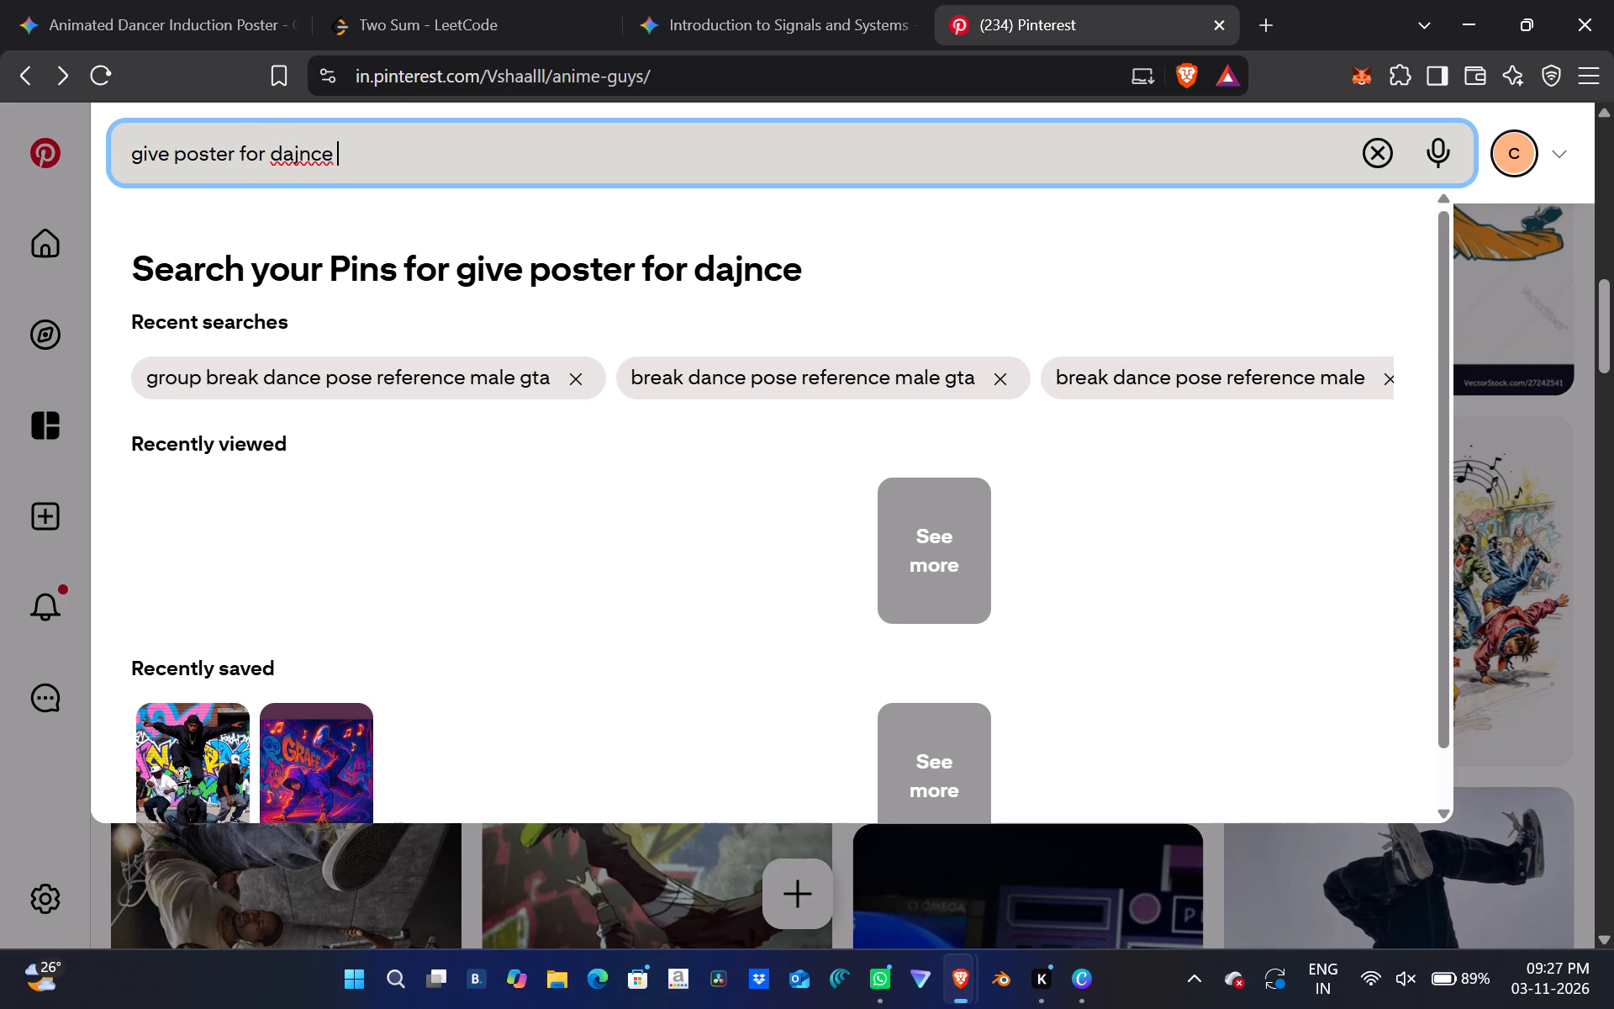
pyautogui.write('club auditions')
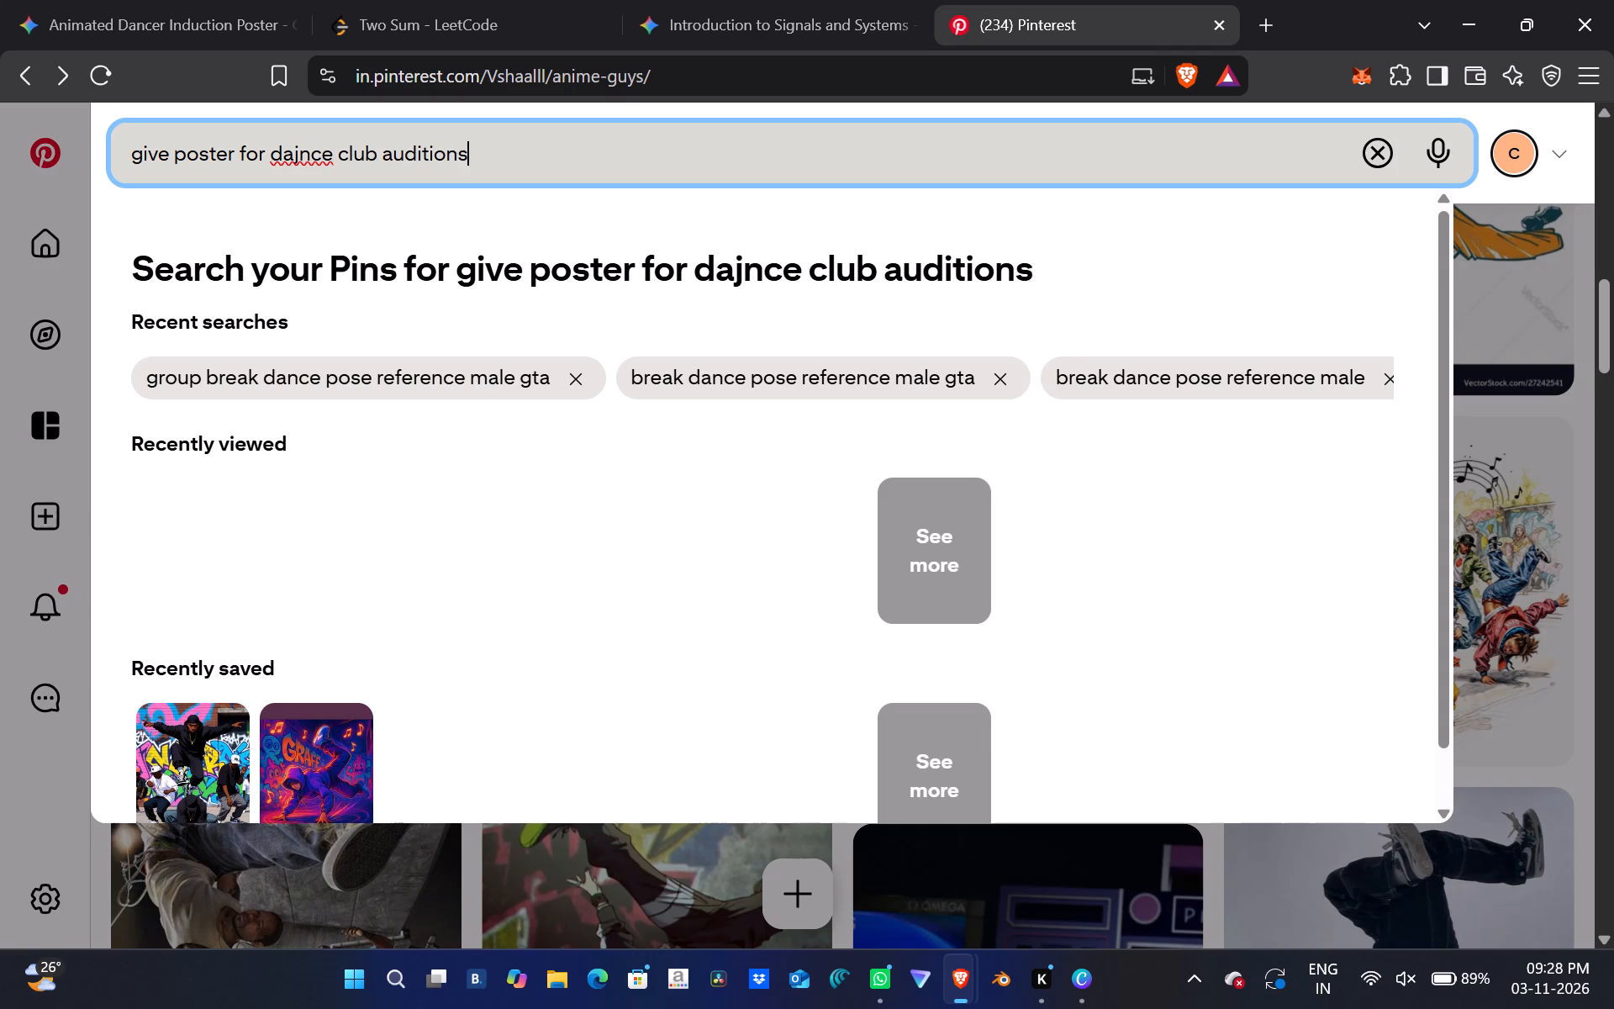
pyautogui.press('Return')
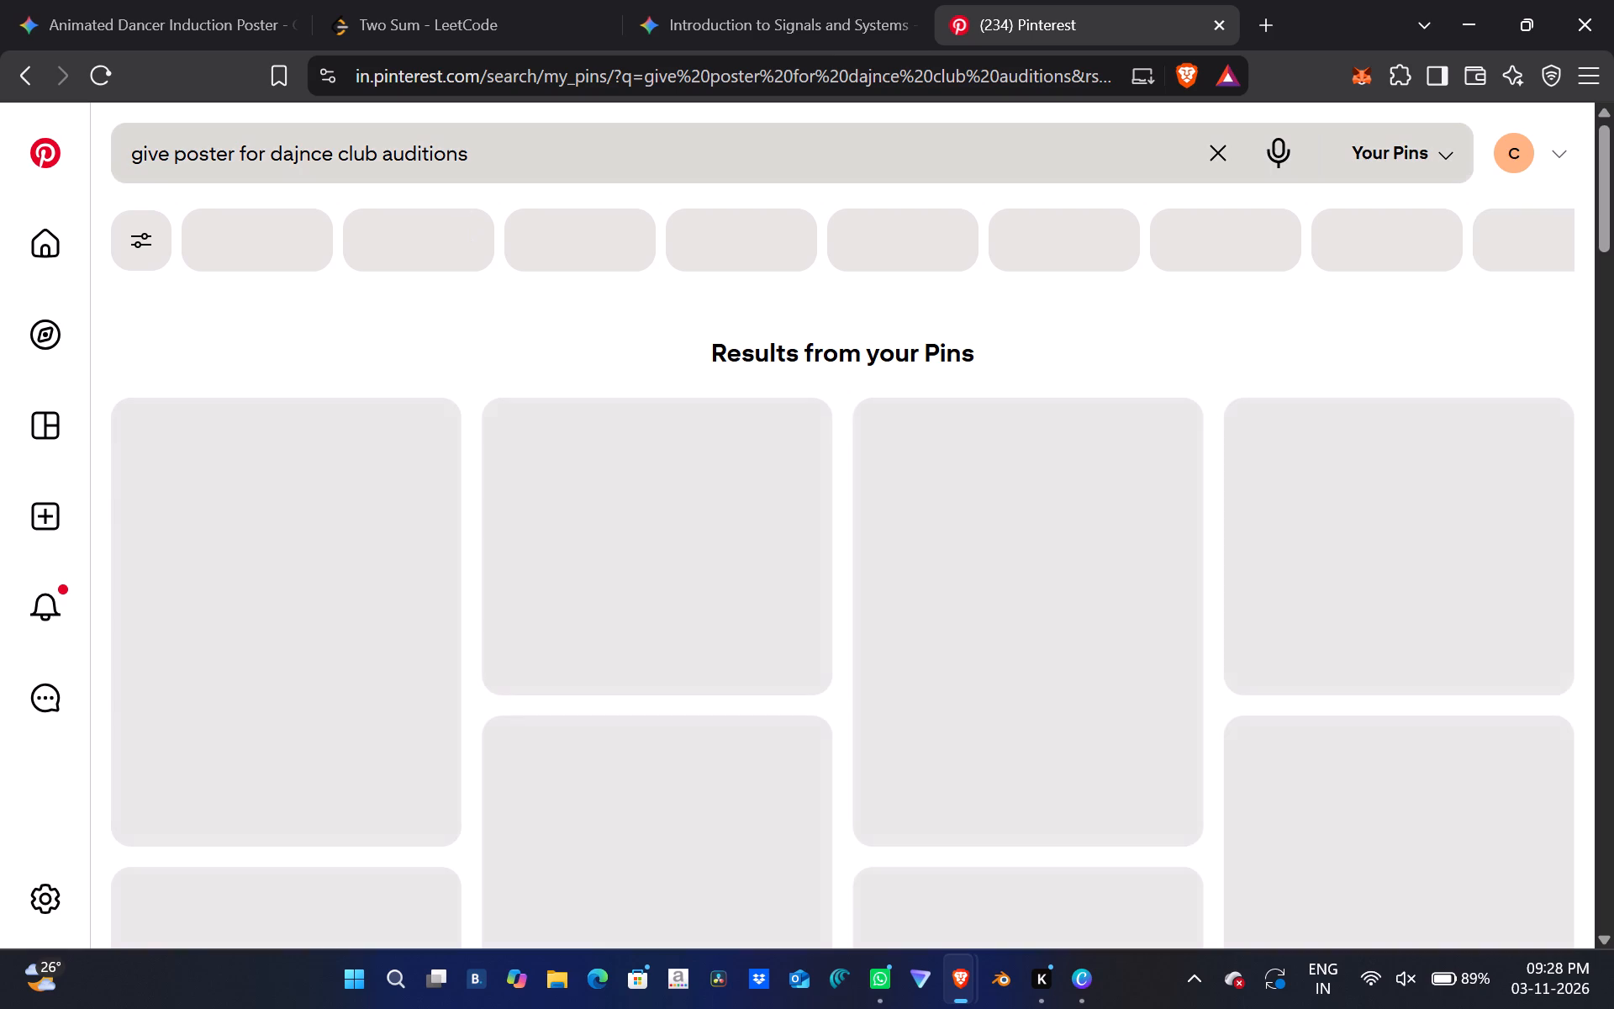
pyautogui.click(300, 152)
pyautogui.press('BackSpace')
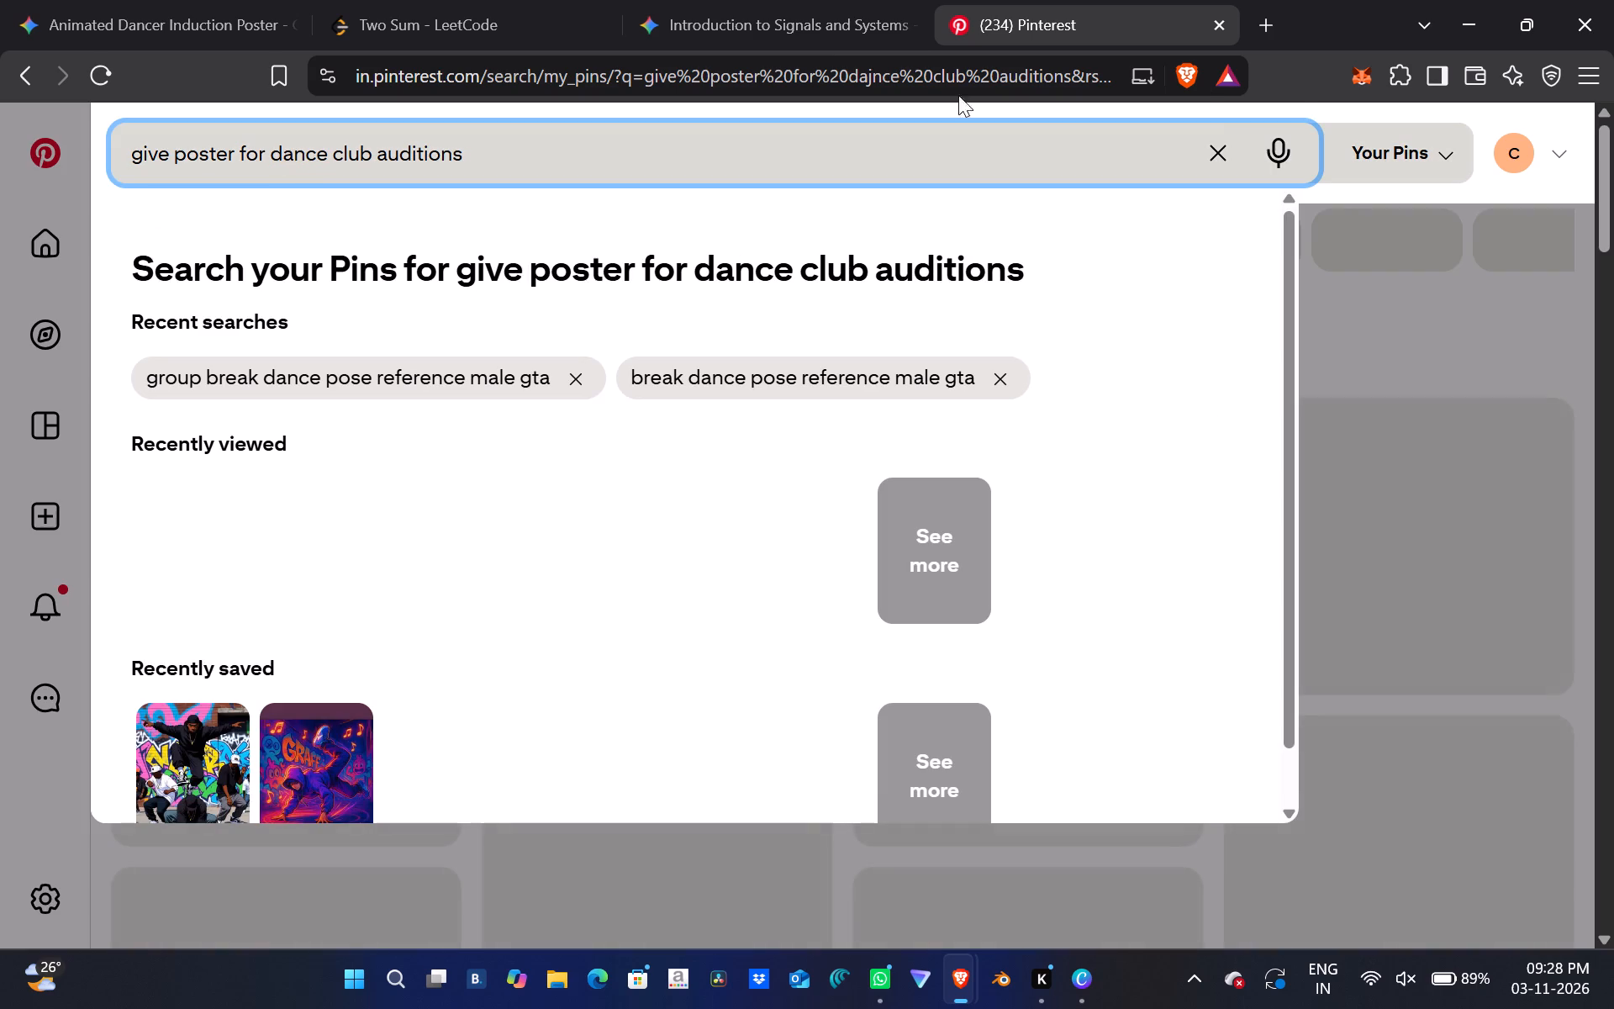
# Run the Pinterest search for "give poster for dance club auditions" within your Pins.
pyautogui.press('Return')
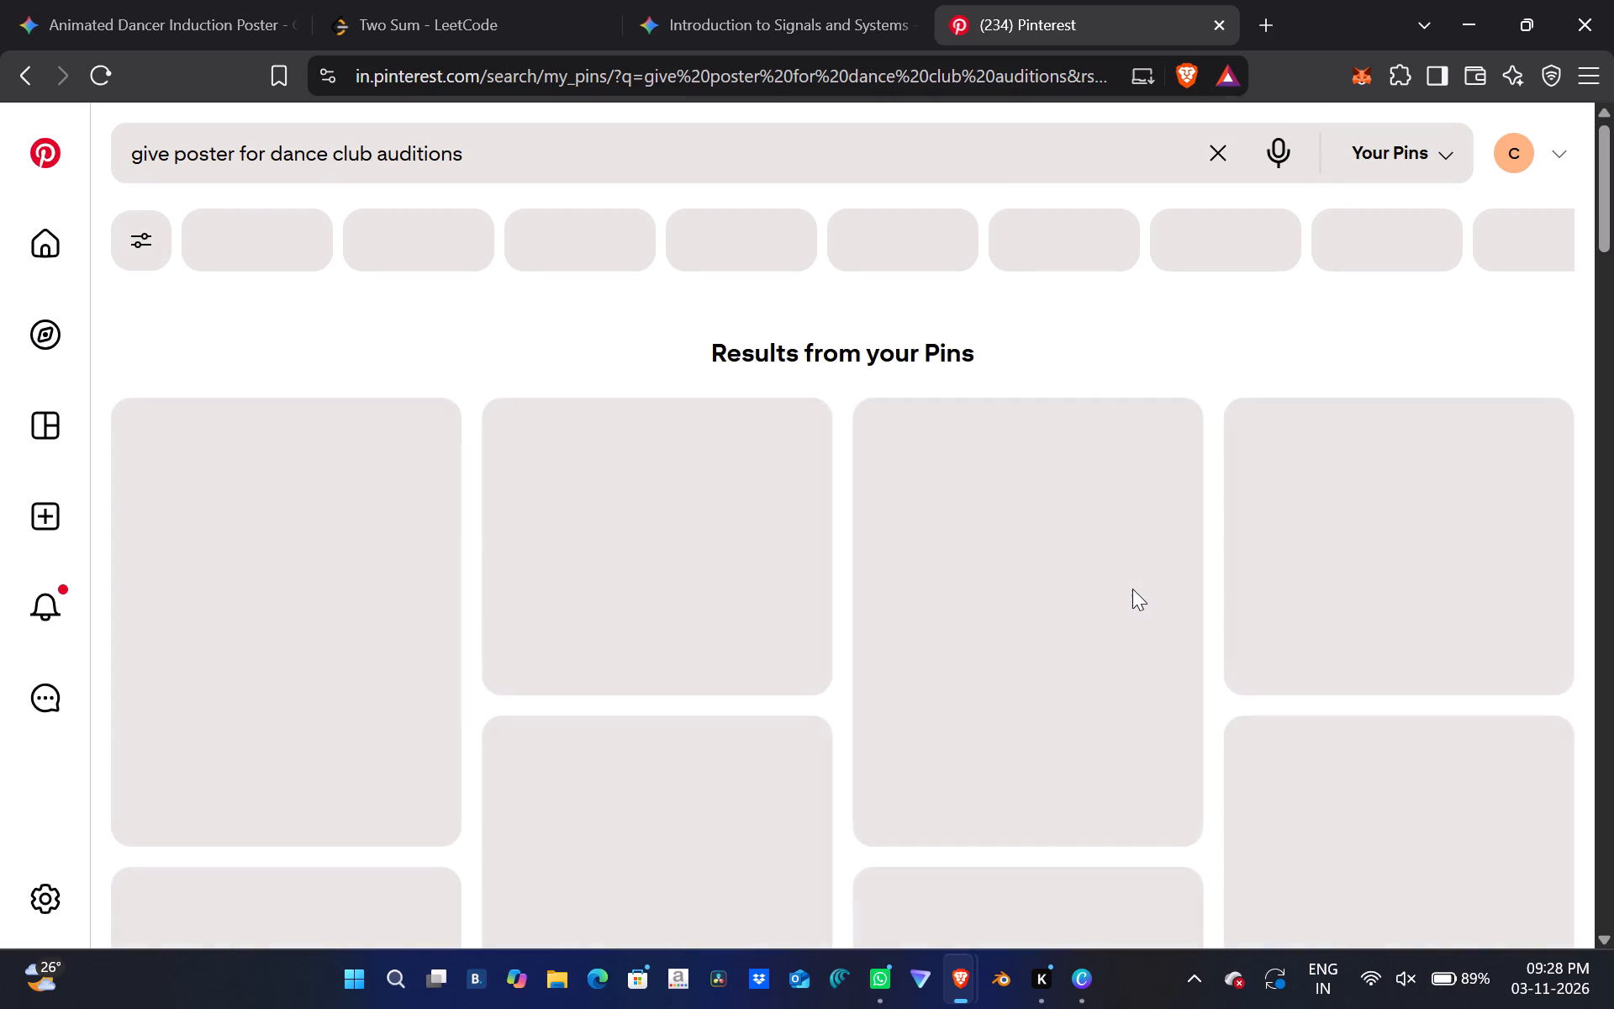
pyautogui.hscroll(2, 1132, 589)
# Disconnect from the ISM-Campus-Wi-Fi network and reconnect to it, keeping automatic connection enabled.
pyautogui.click(1391, 998)
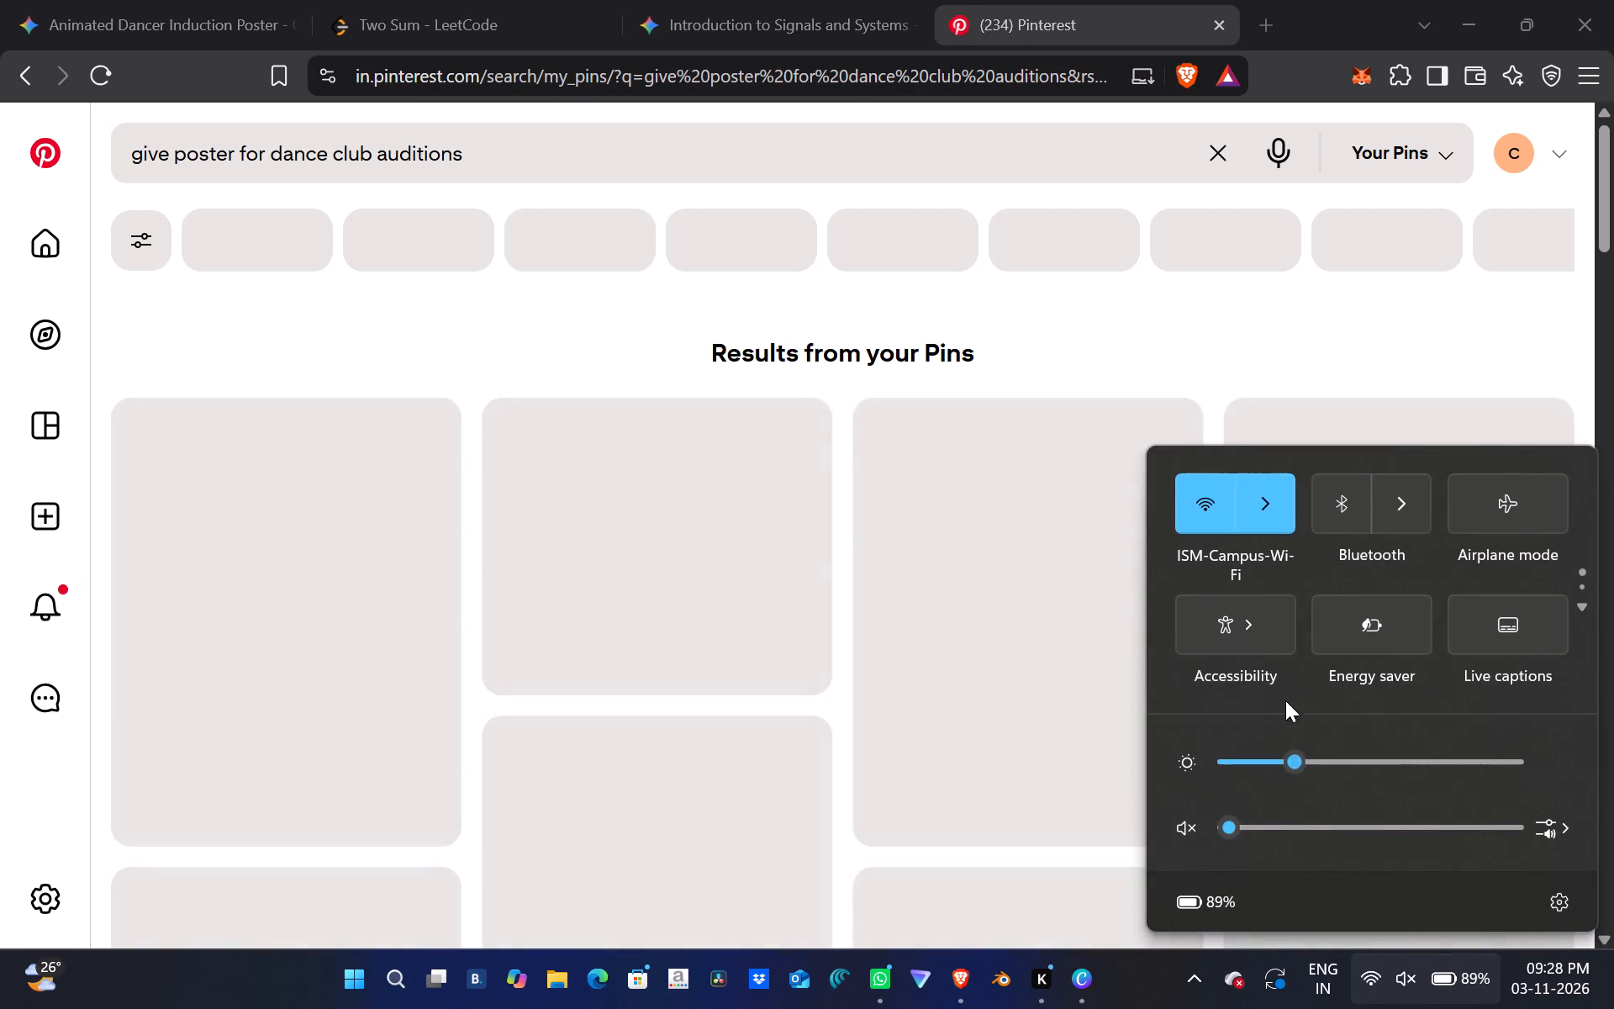
pyautogui.click(1280, 512)
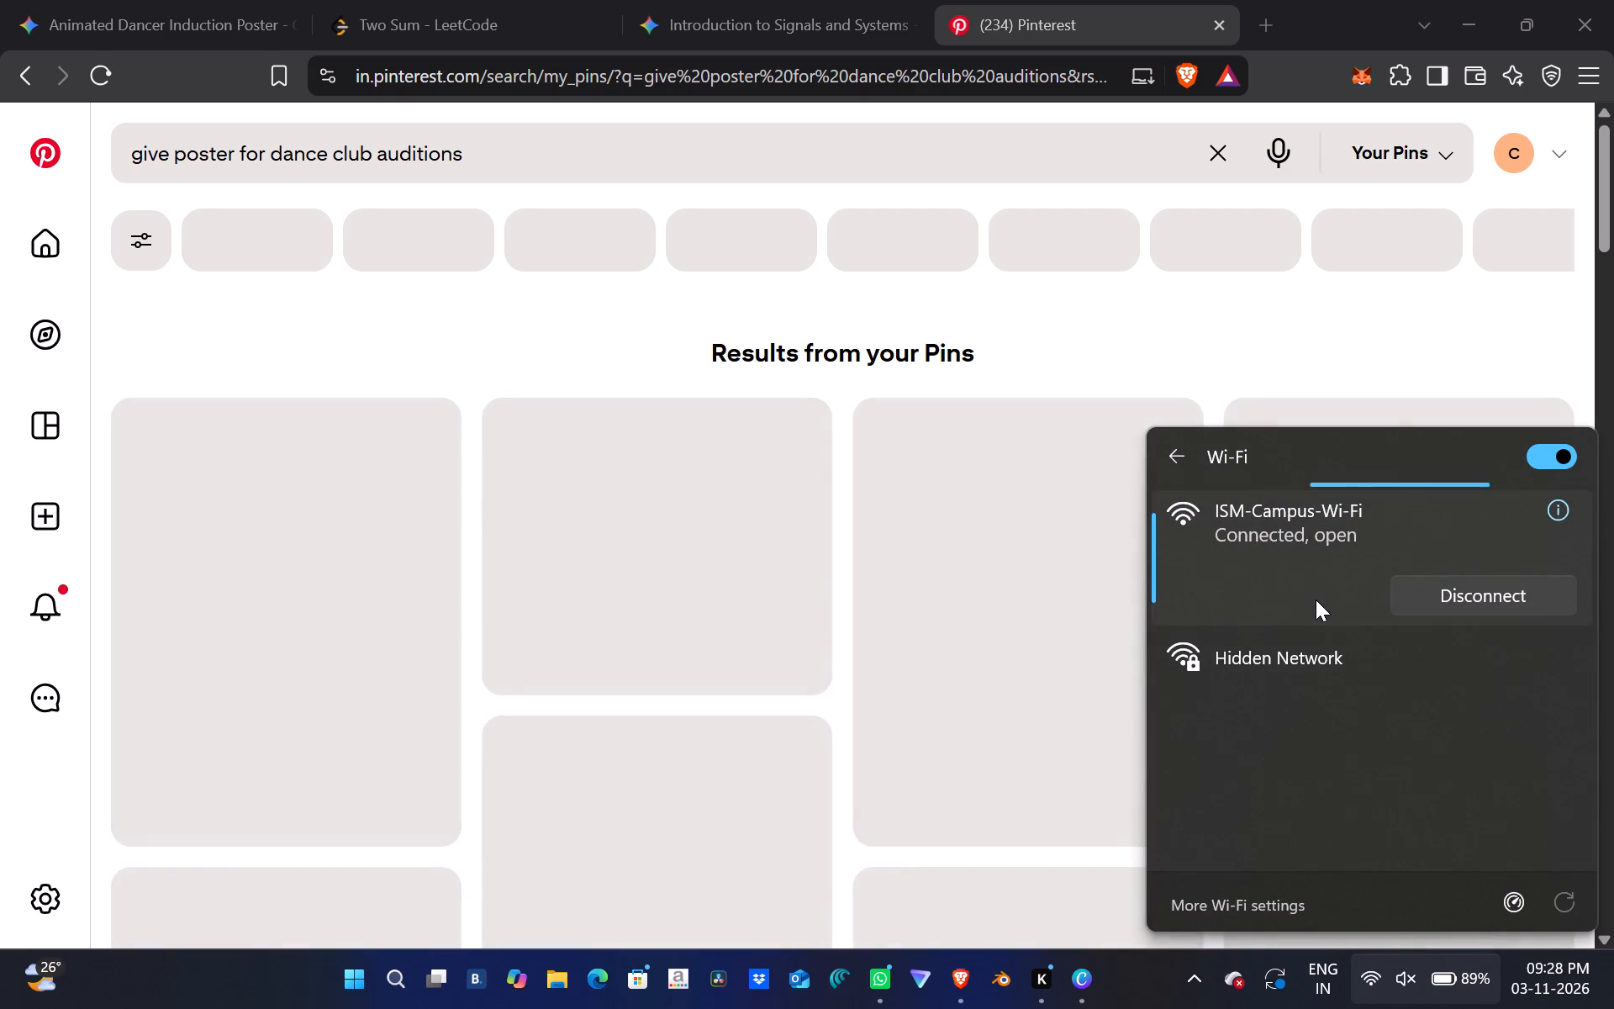
pyautogui.click(1450, 598)
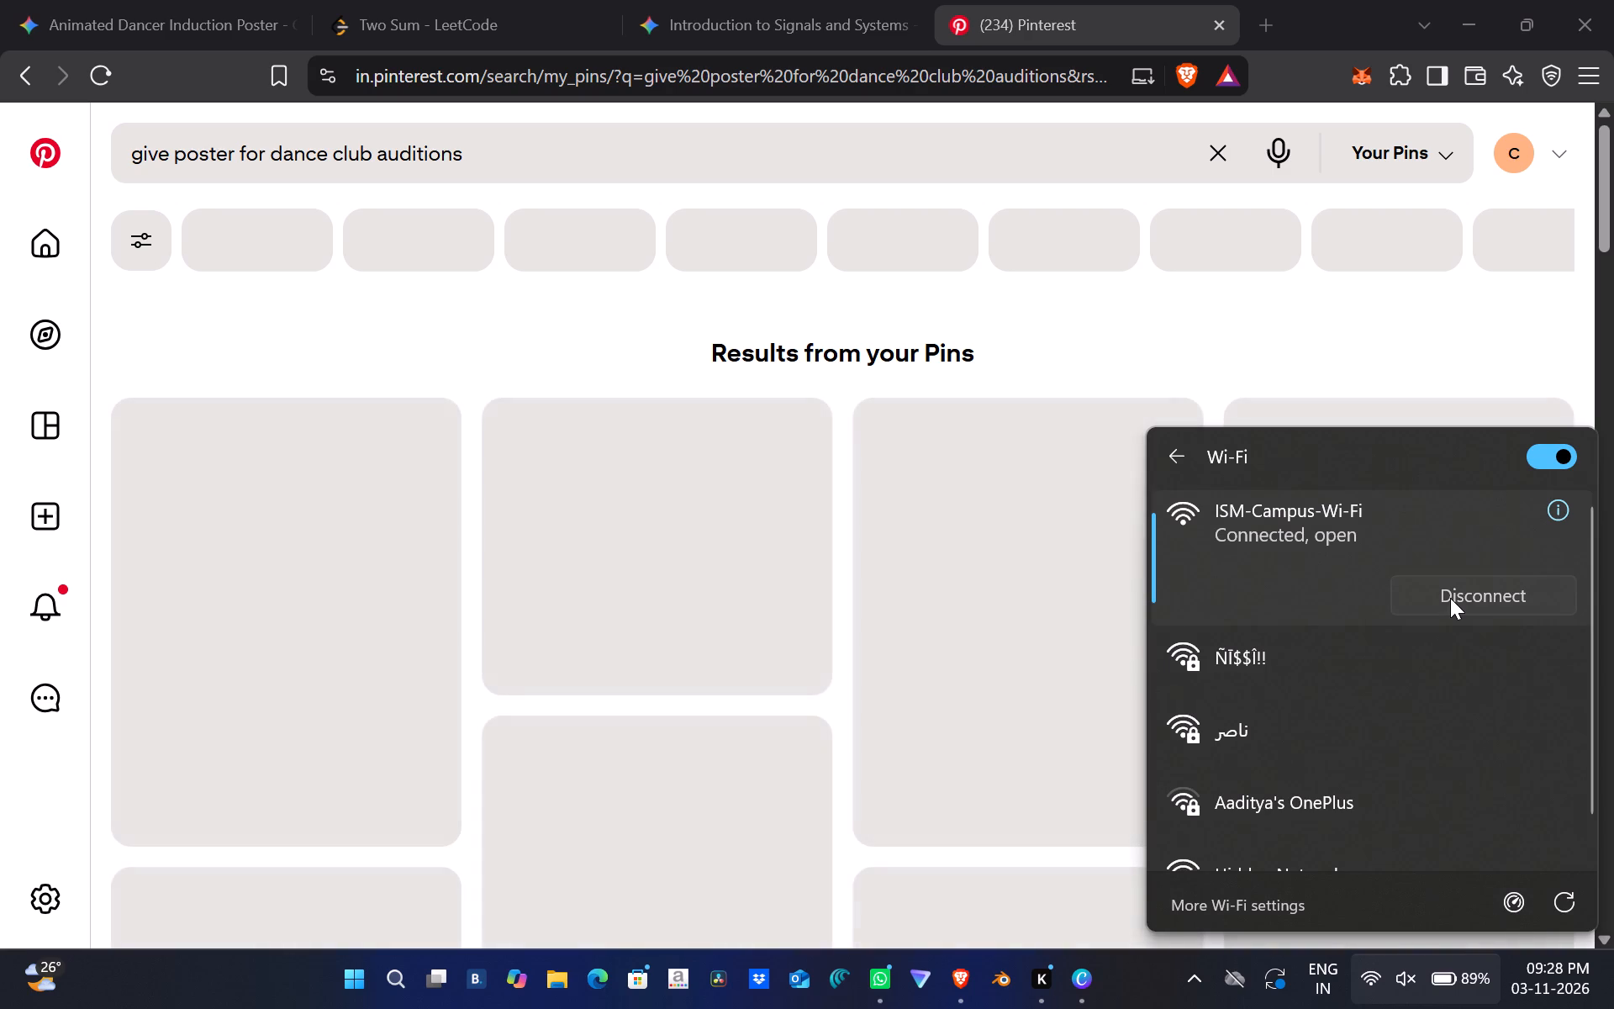
pyautogui.click(1409, 639)
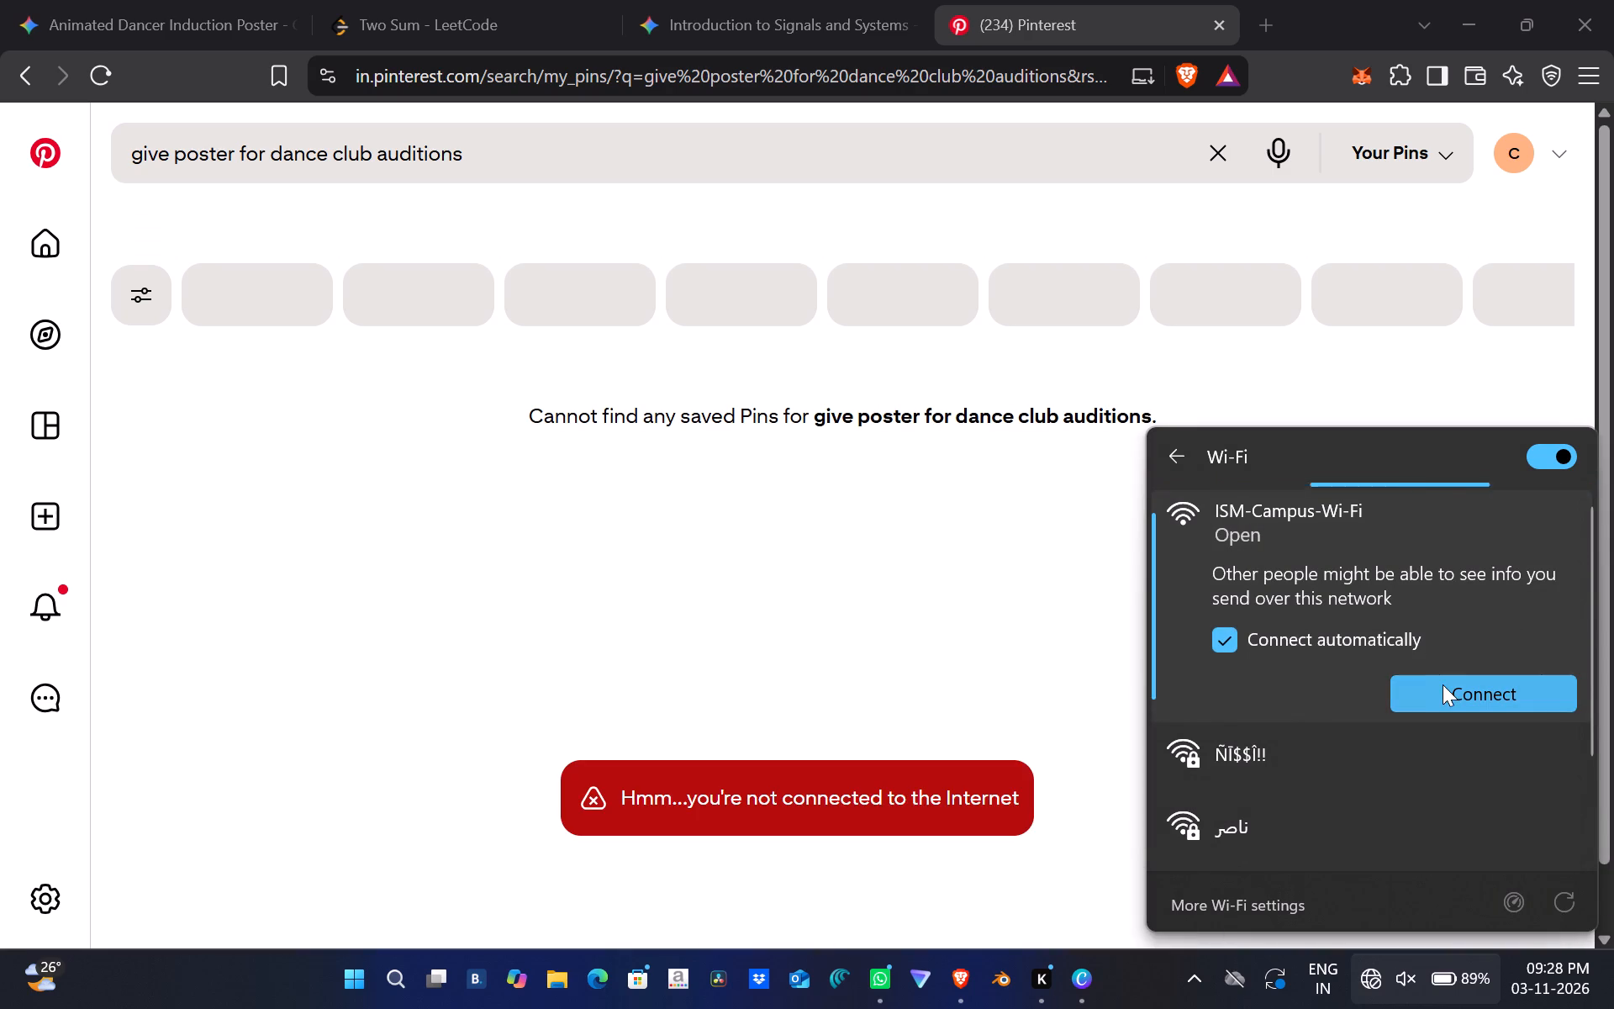
pyautogui.click(1444, 695)
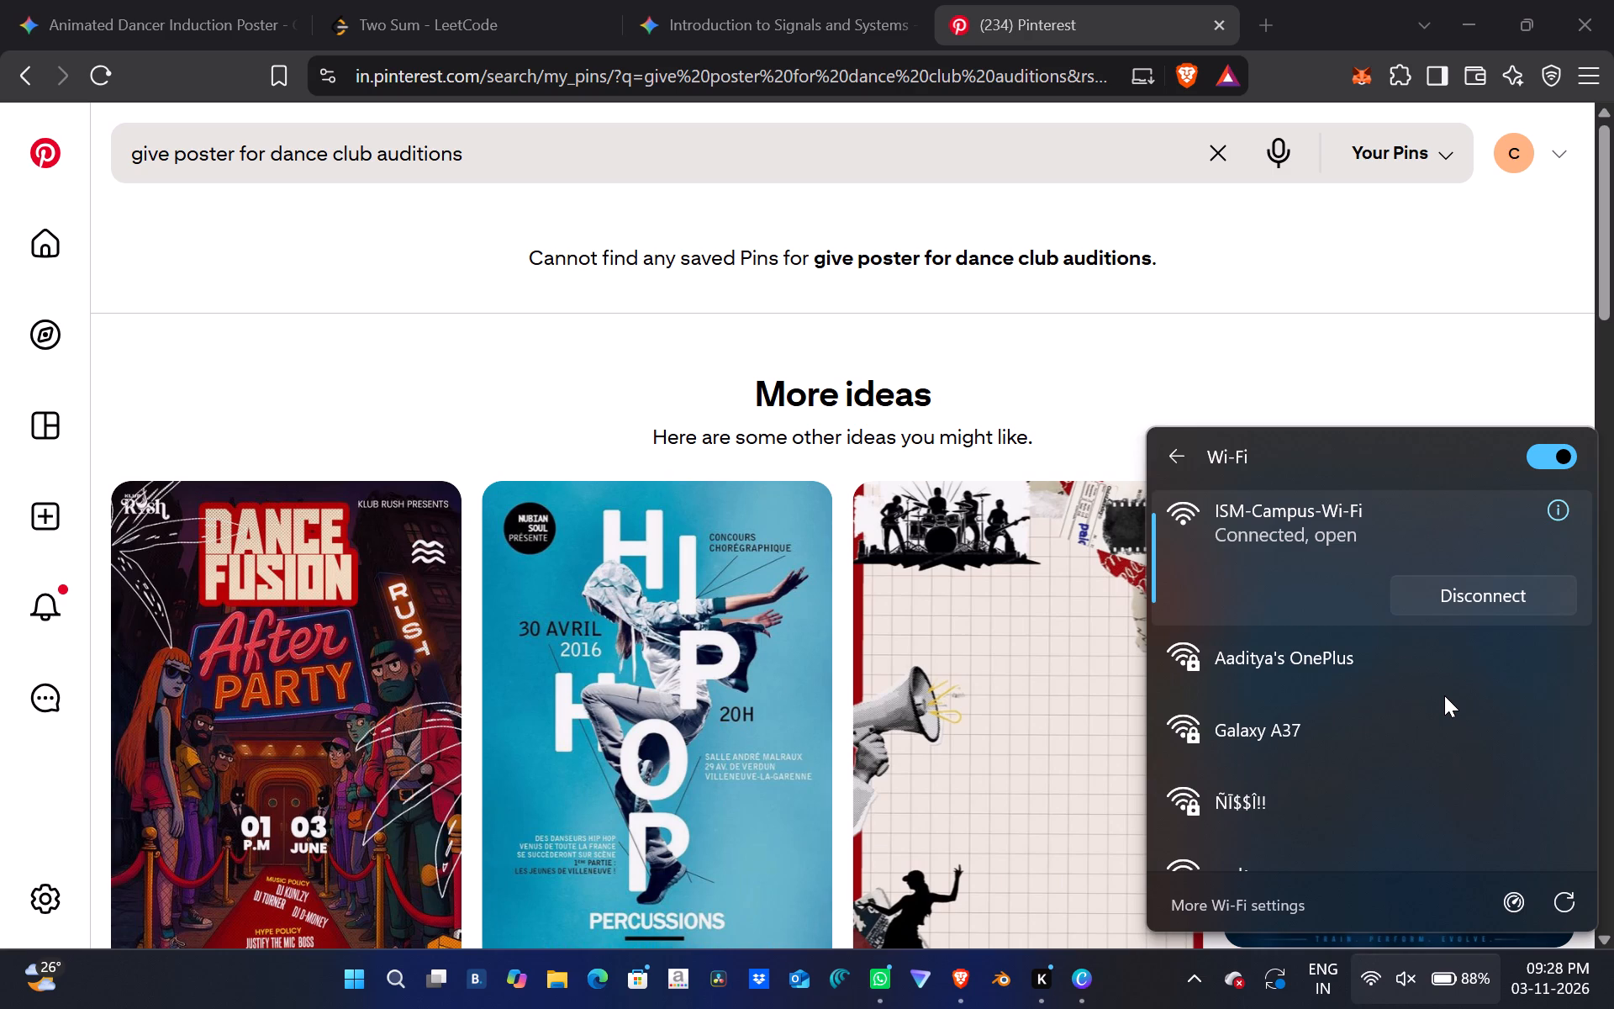
pyautogui.hscroll(1, 1021, 702)
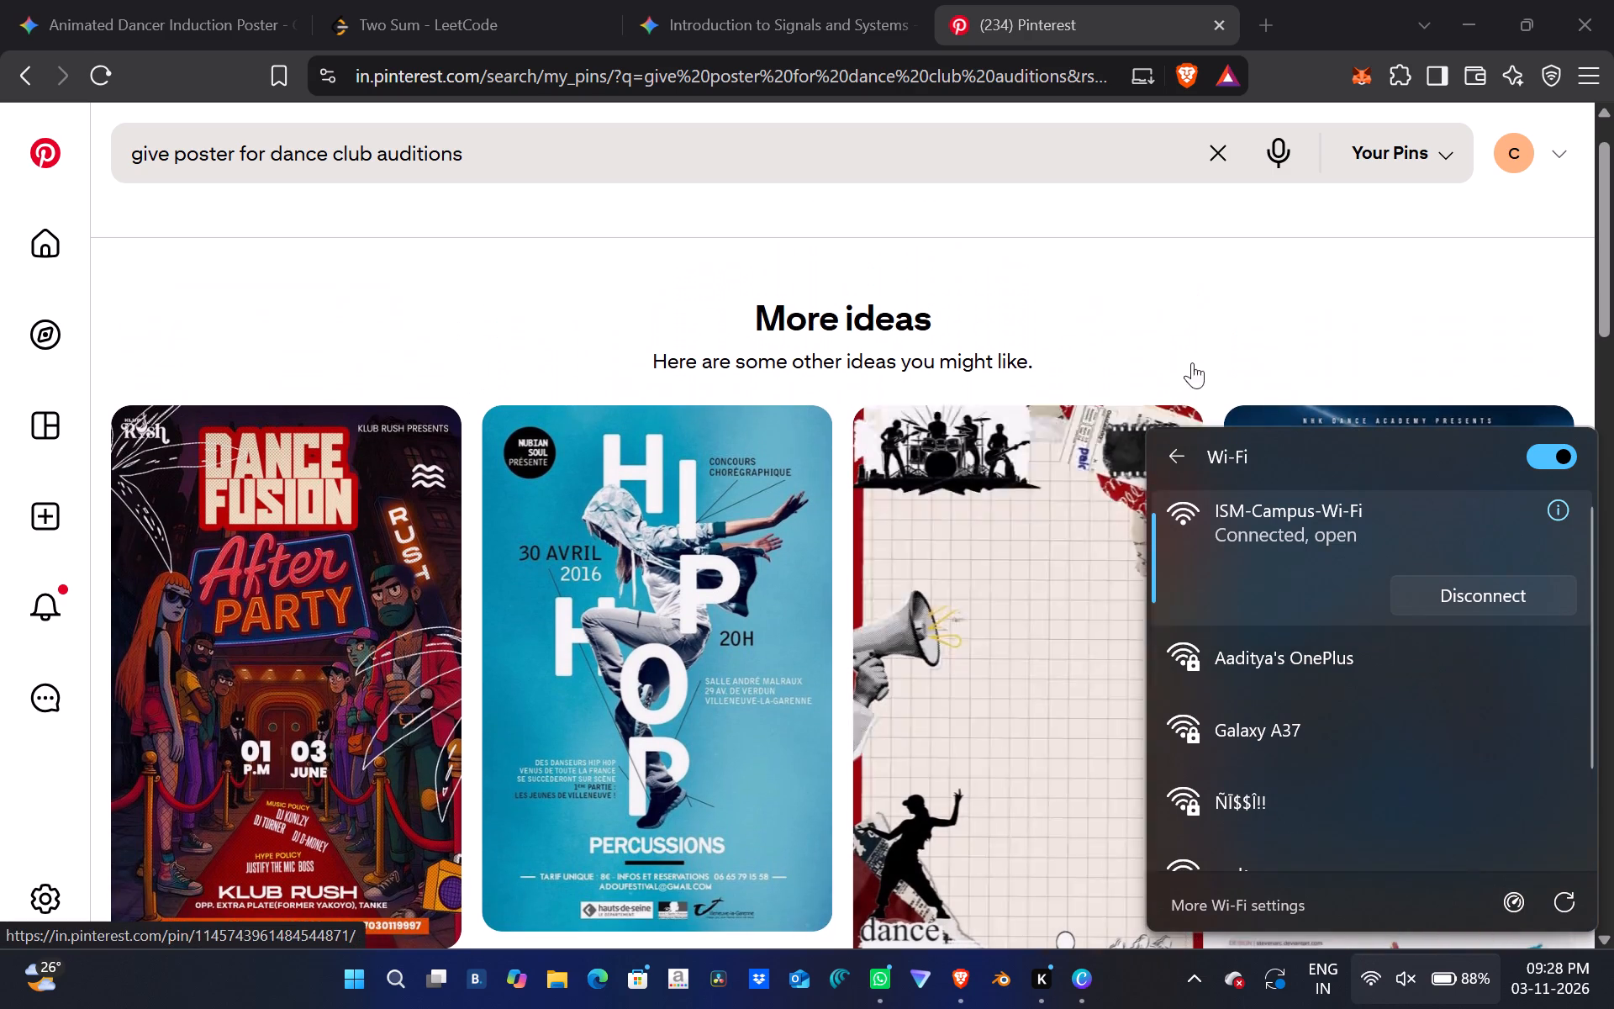
pyautogui.click(1197, 337)
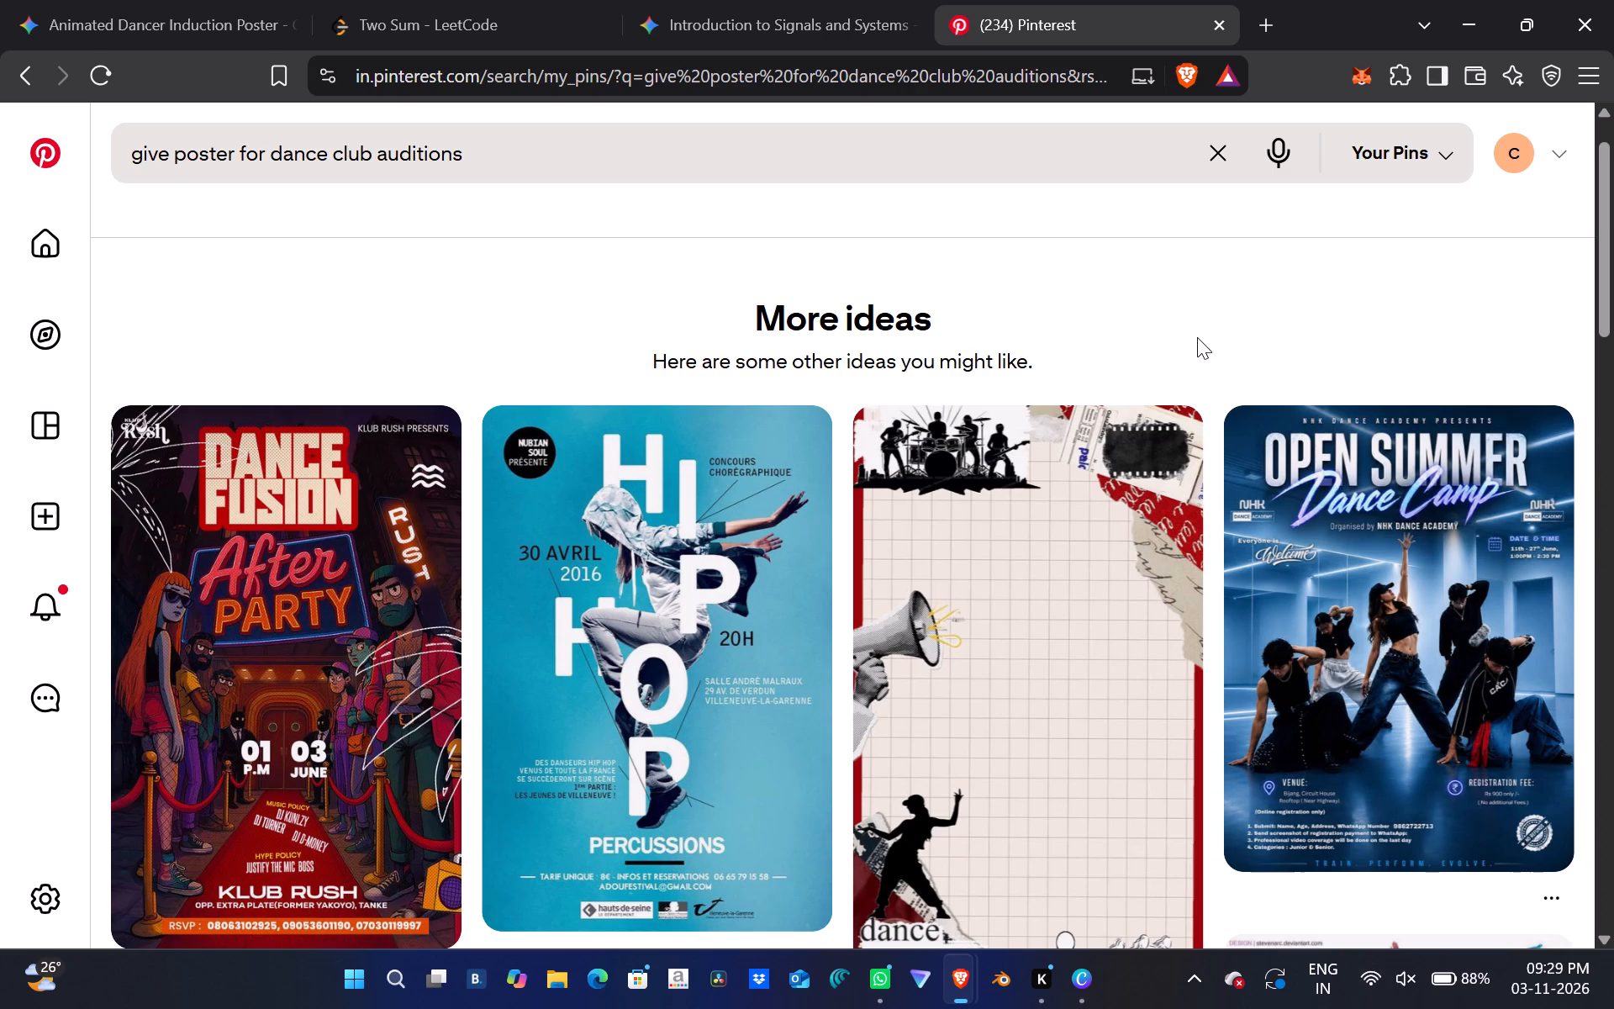
# Browse the suggested dance and audition posters under More ideas for layout and style references.
pyautogui.scroll(-1, 1197, 337)
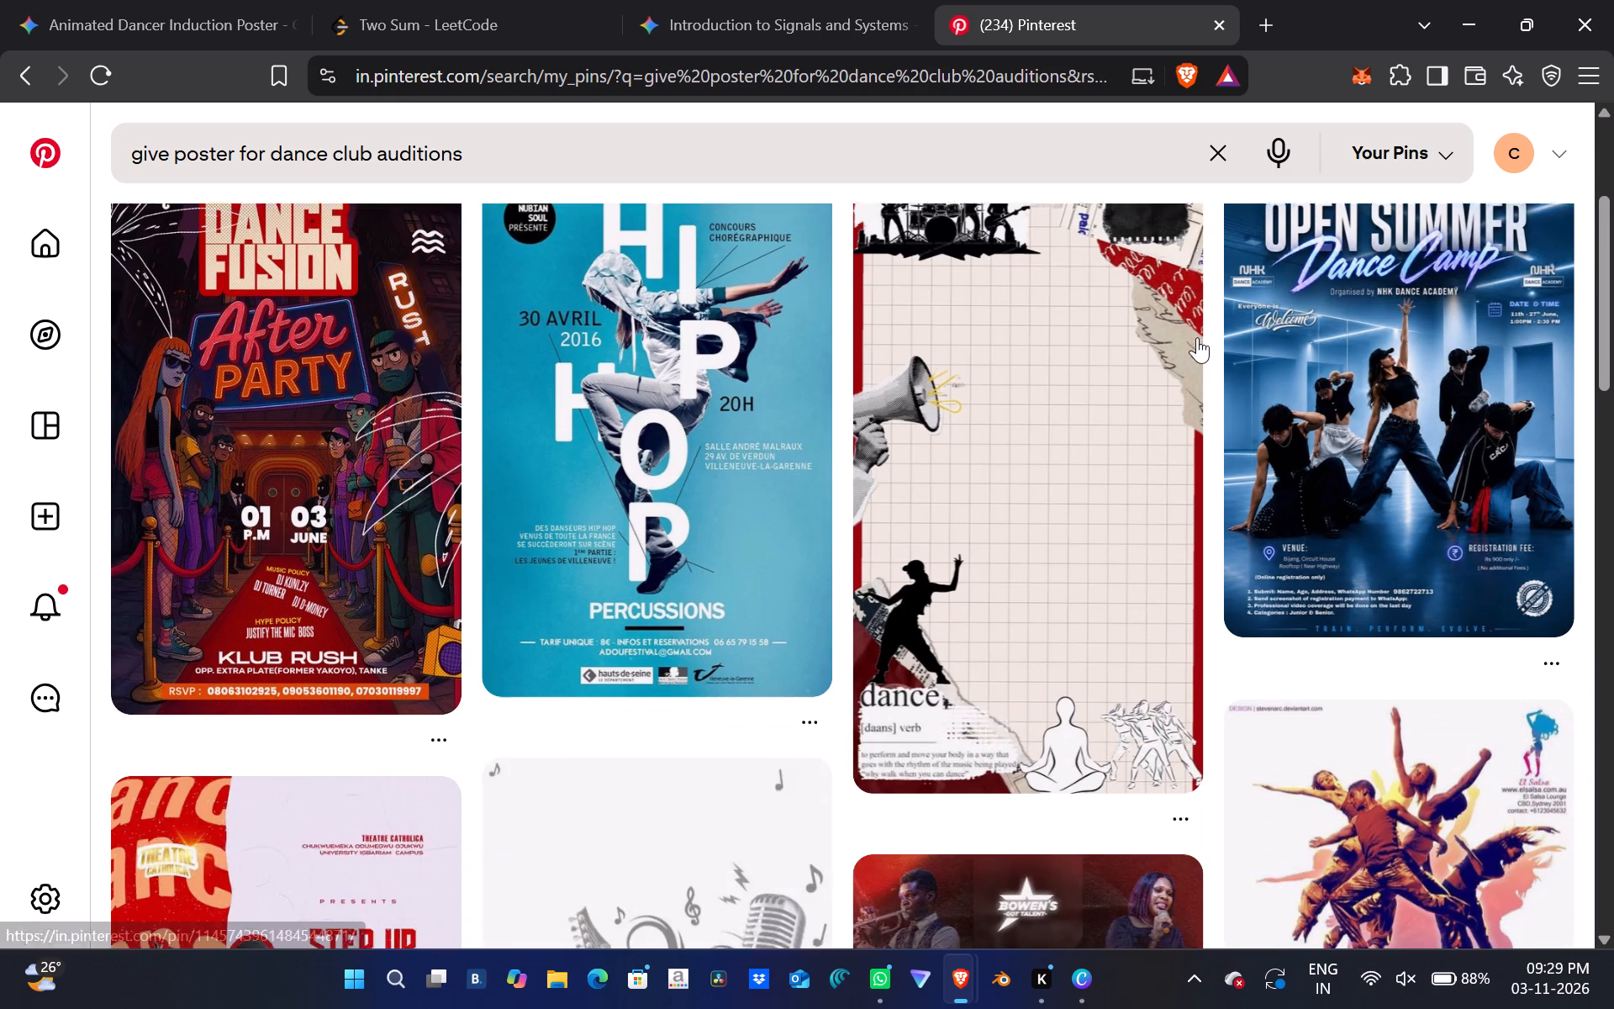
pyautogui.scroll(-3, 1197, 337)
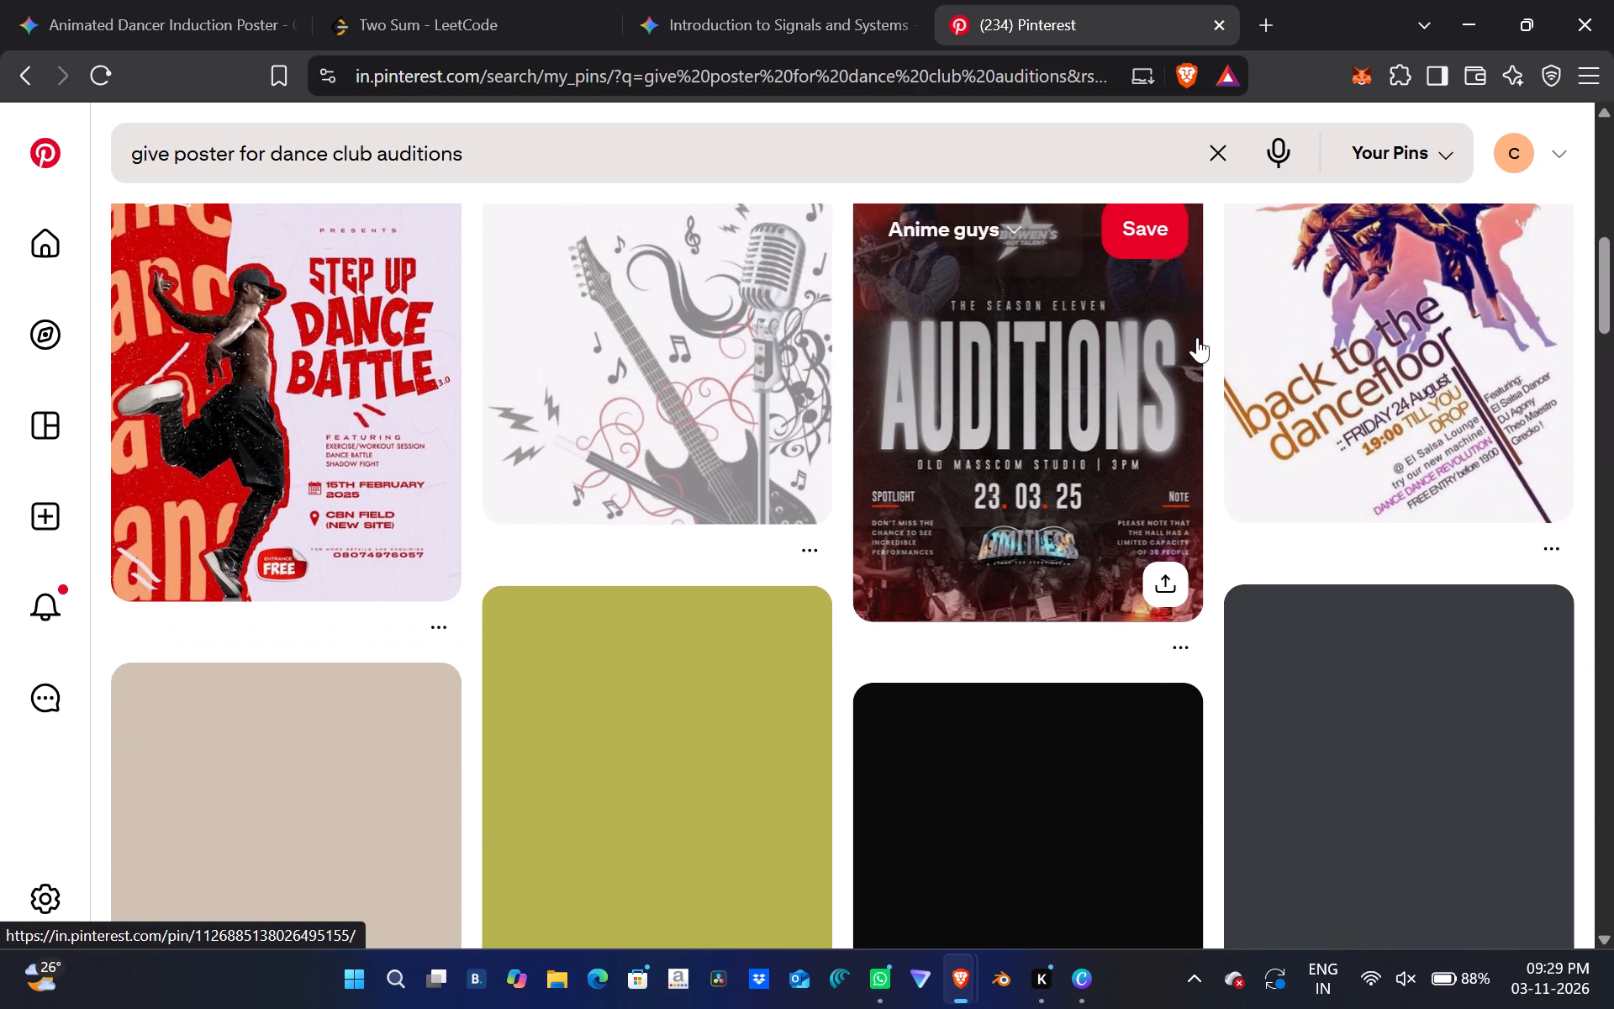
pyautogui.scroll(-1, 1197, 337)
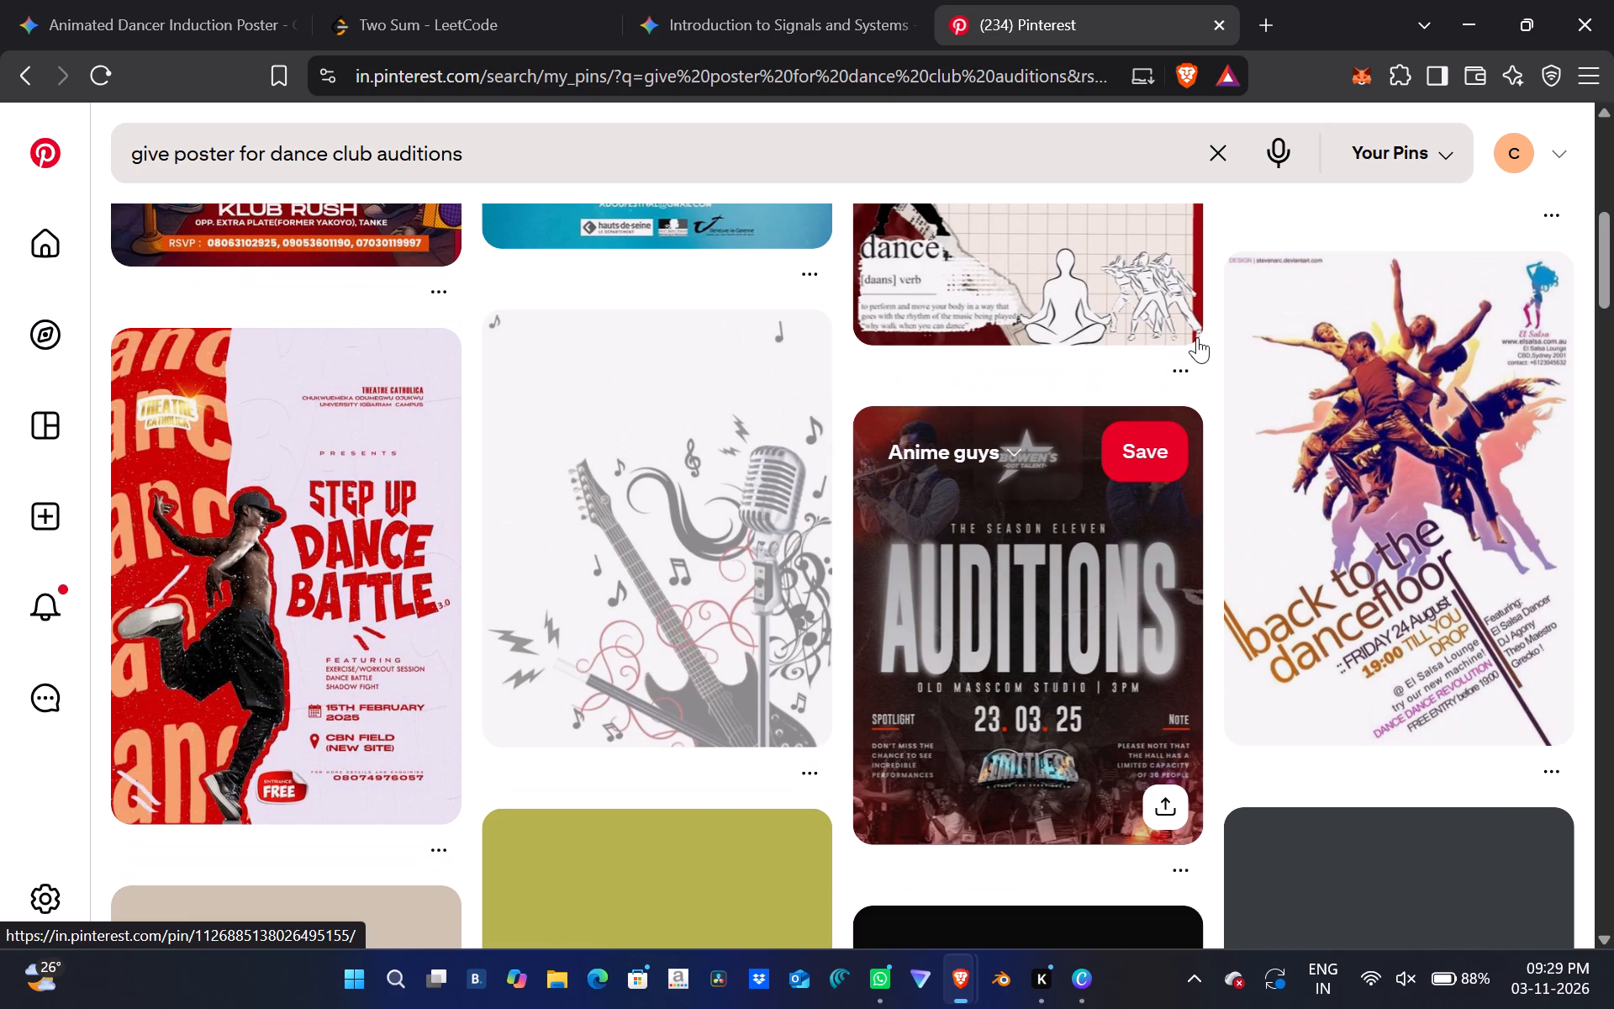
# Browse the search results for dance audition poster layouts and typography to use as a reference.
pyautogui.scroll(-1, 1197, 337)
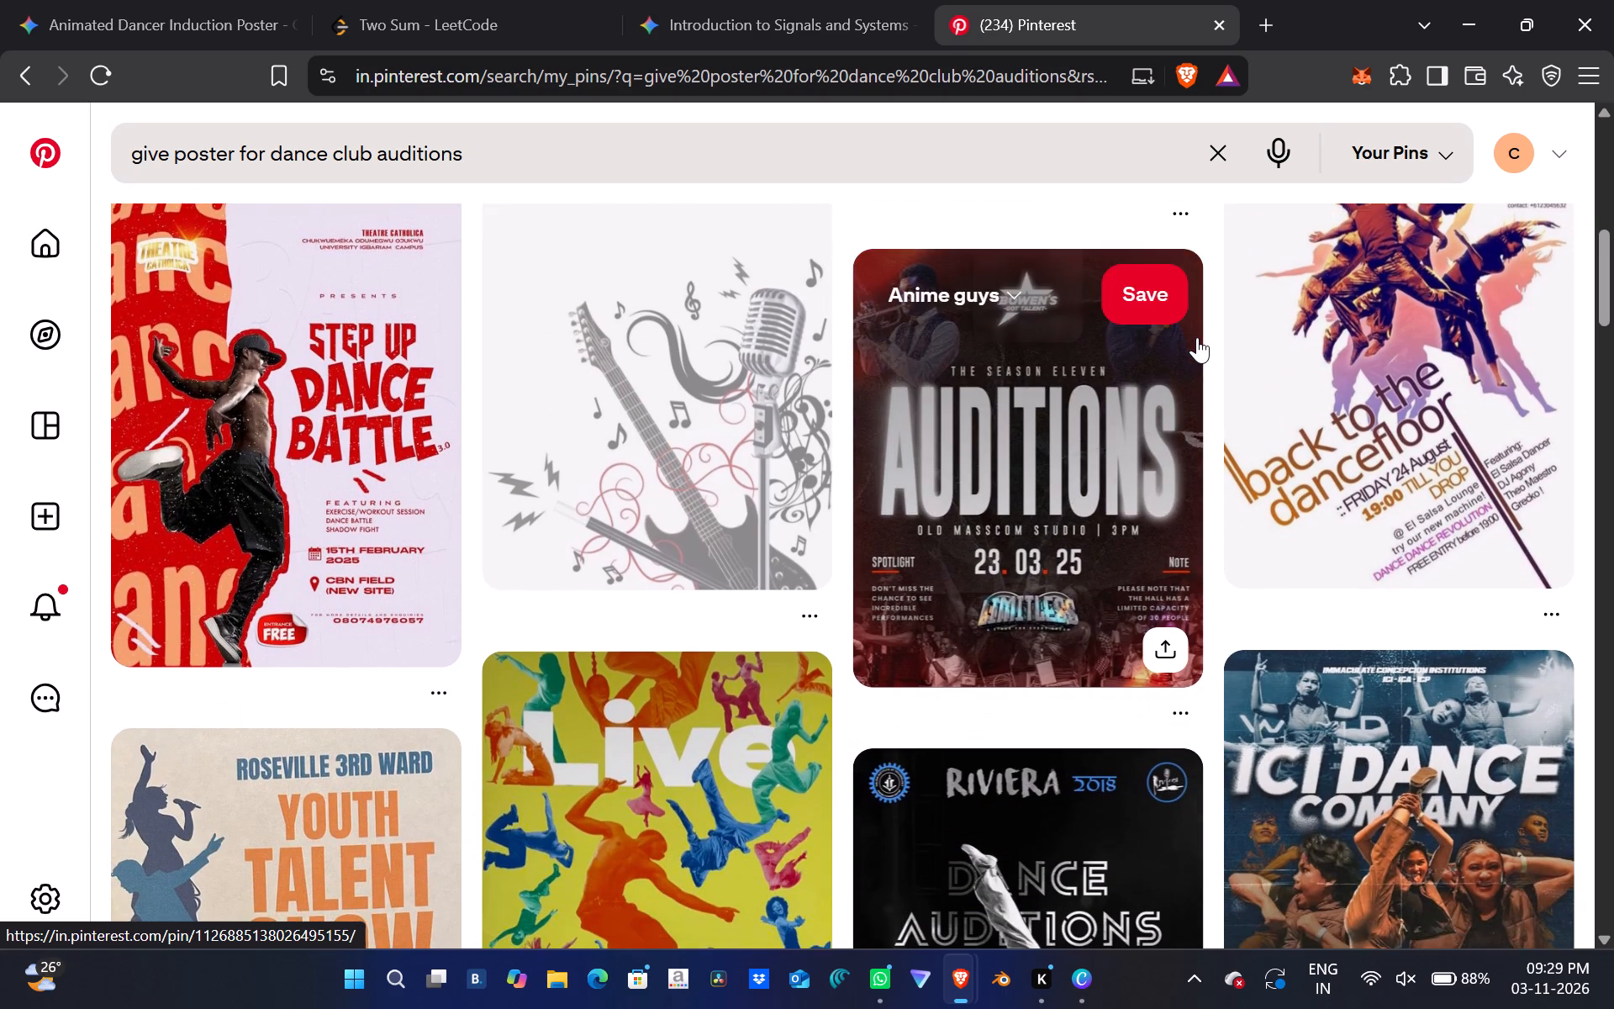
pyautogui.scroll(-4, 1197, 337)
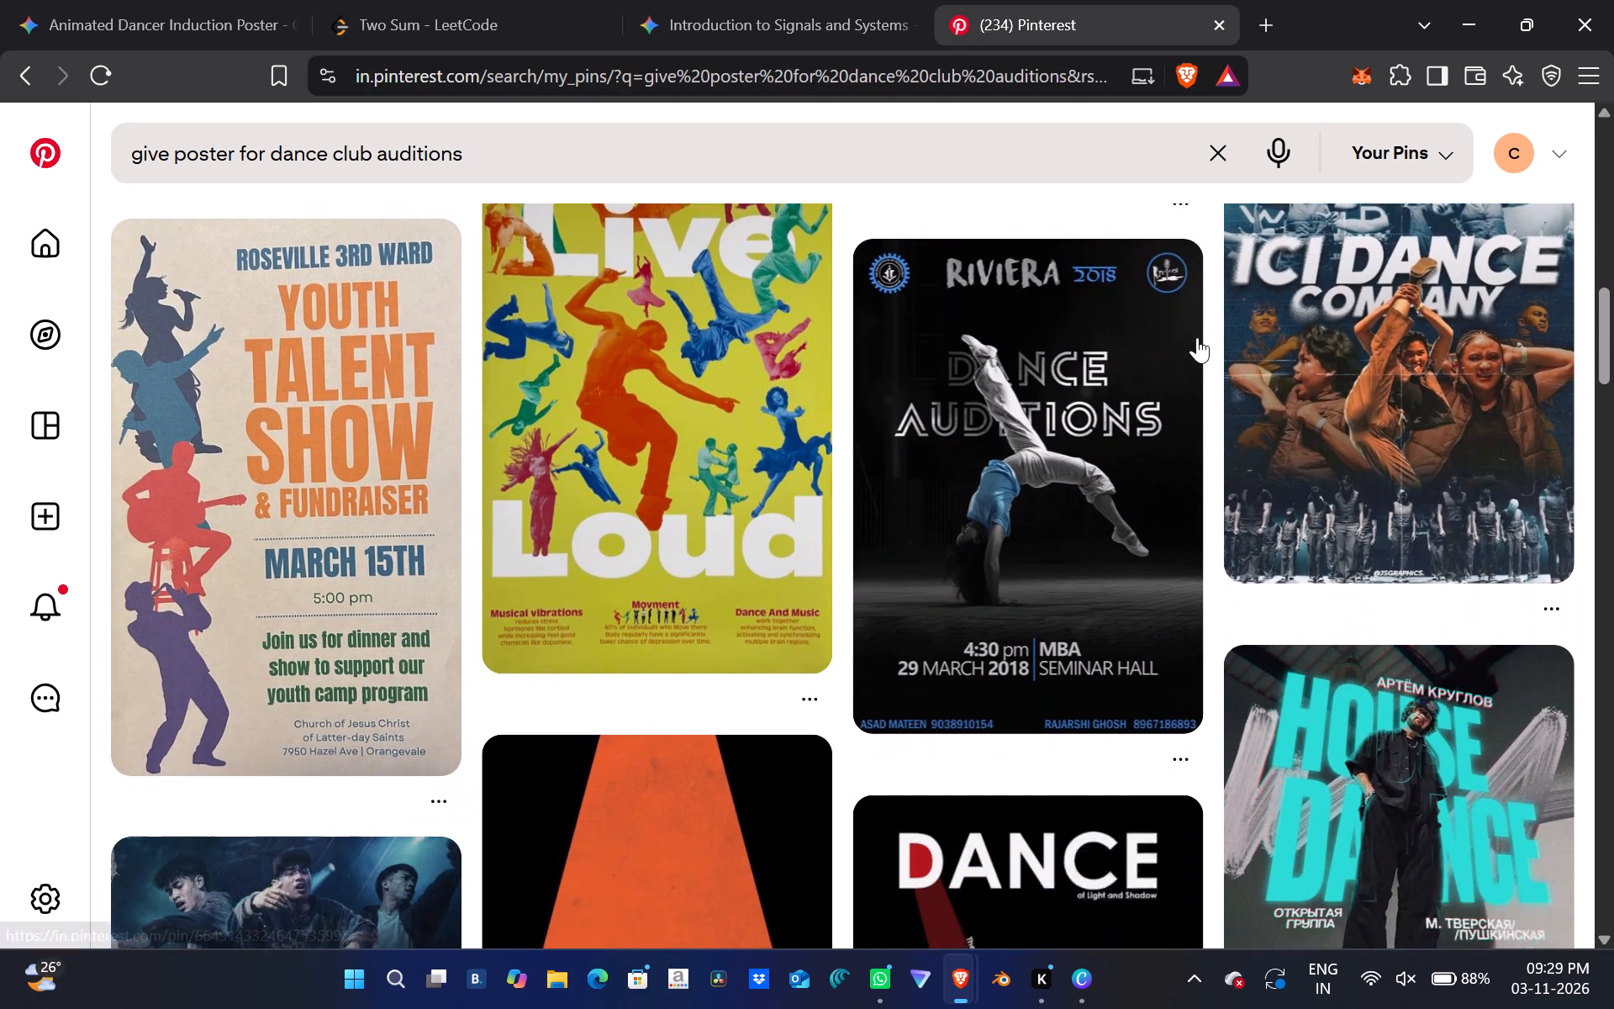
pyautogui.scroll(-4, 1197, 337)
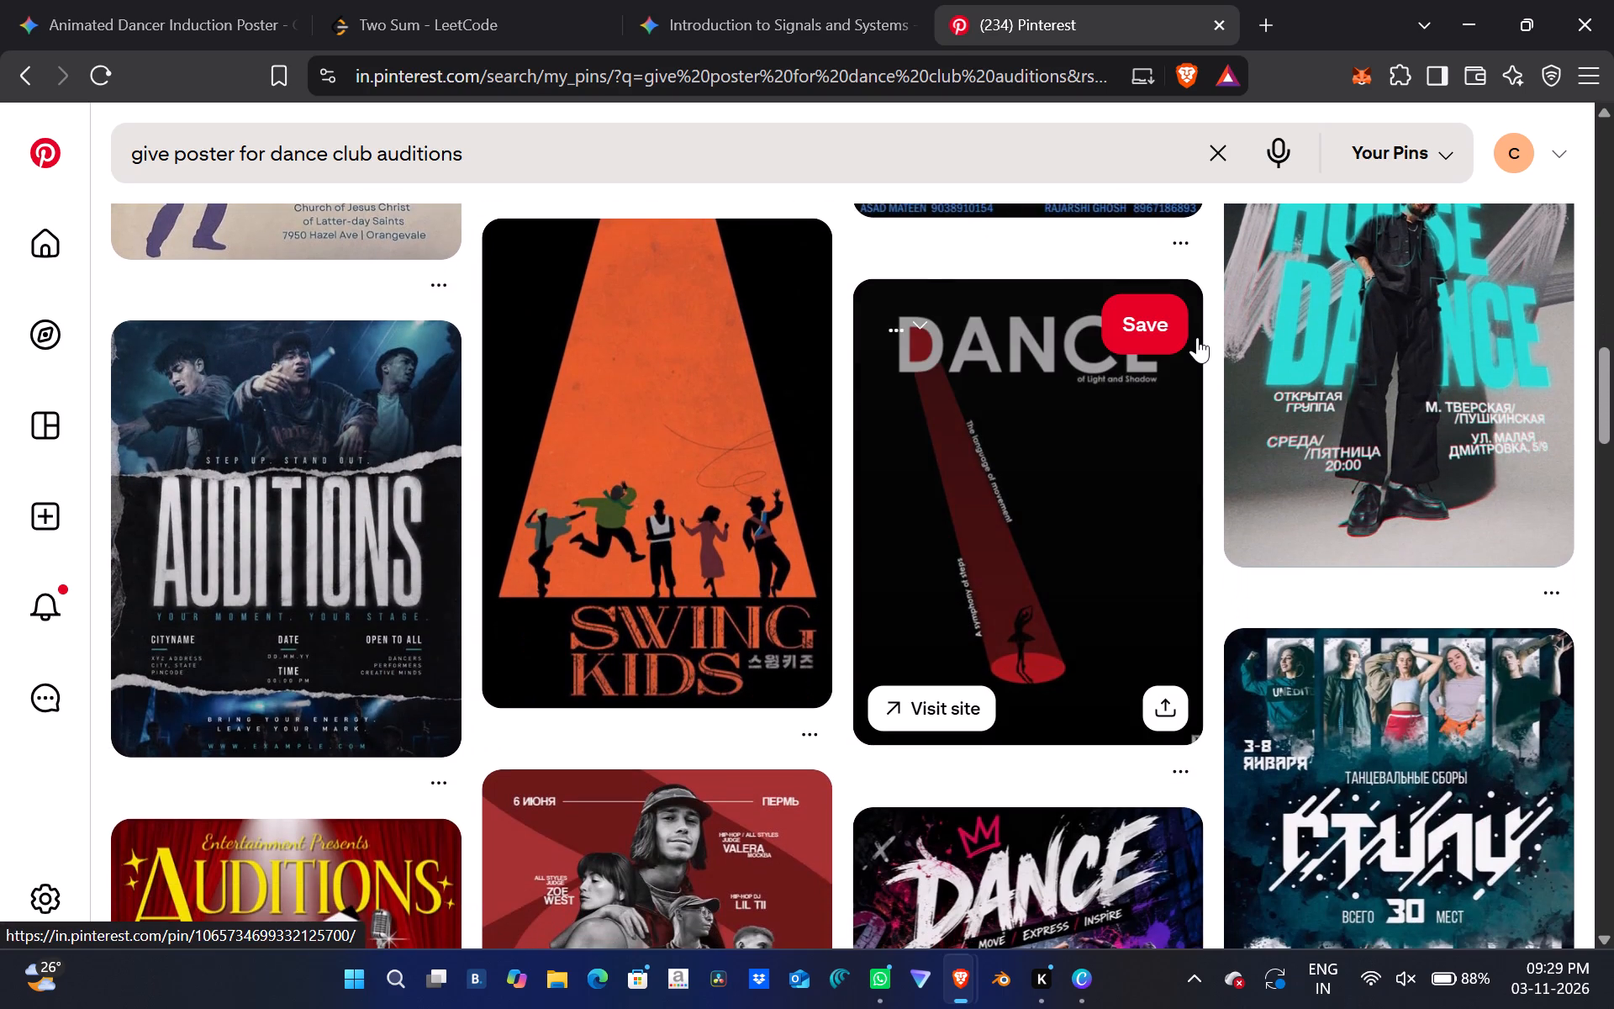
pyautogui.scroll(-2, 1197, 337)
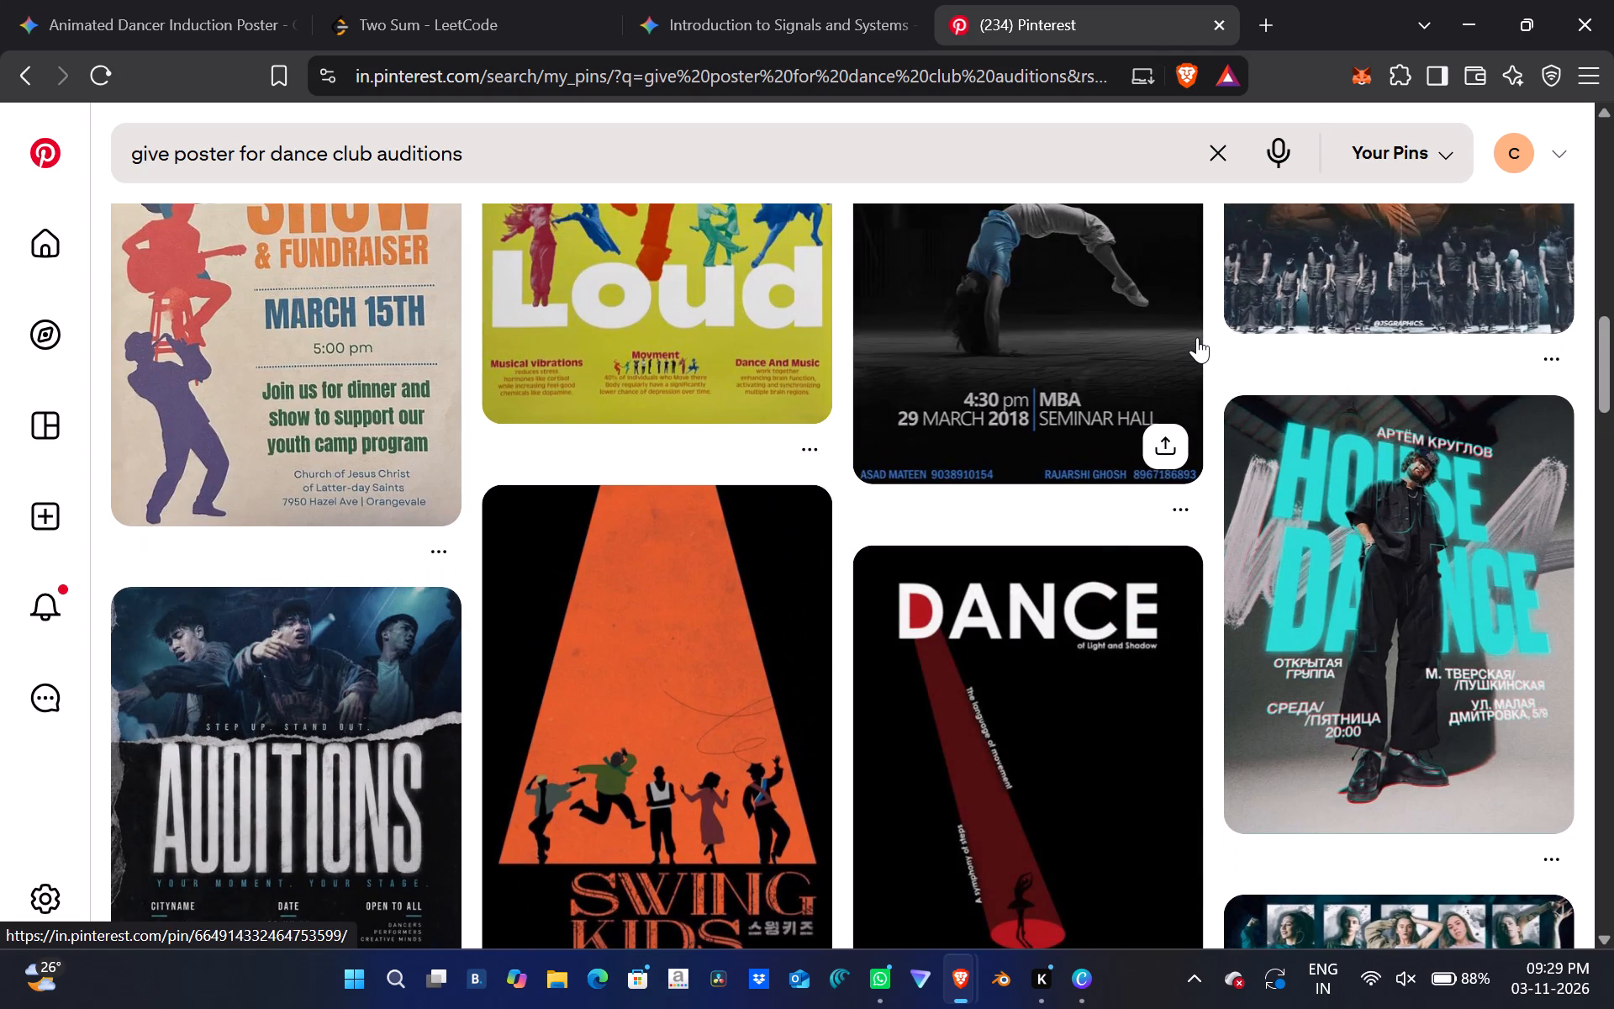
pyautogui.scroll(-1, 1197, 337)
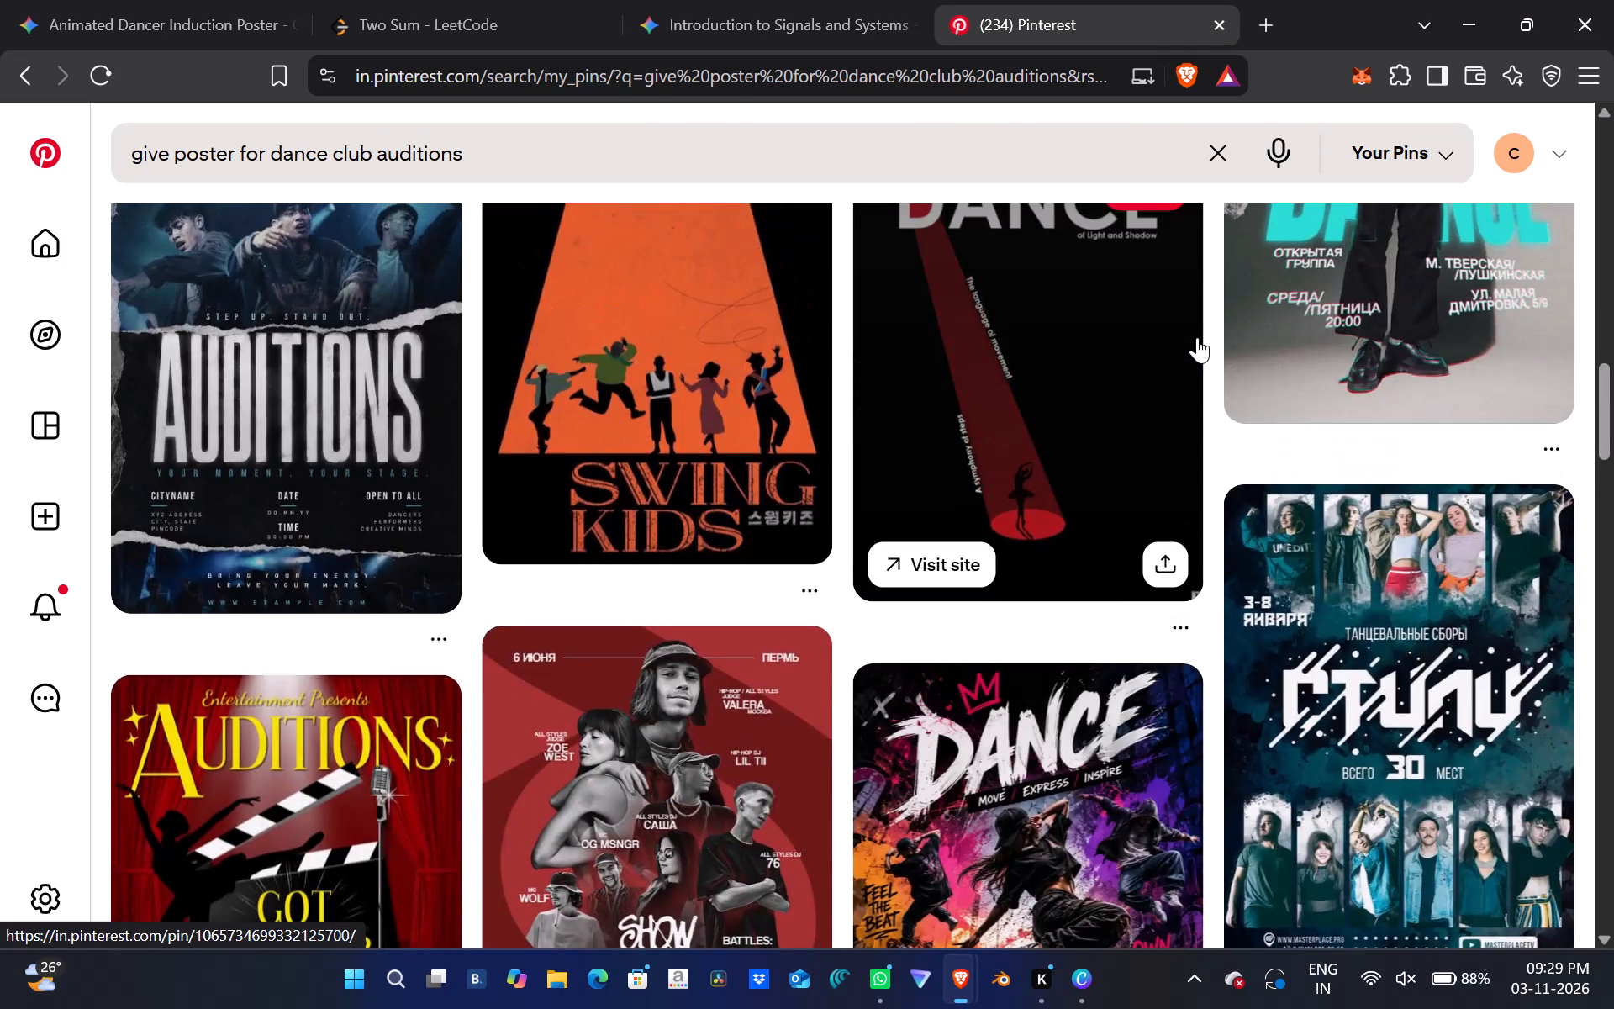
pyautogui.scroll(1, 1197, 337)
pyautogui.scroll(-1, 1197, 337)
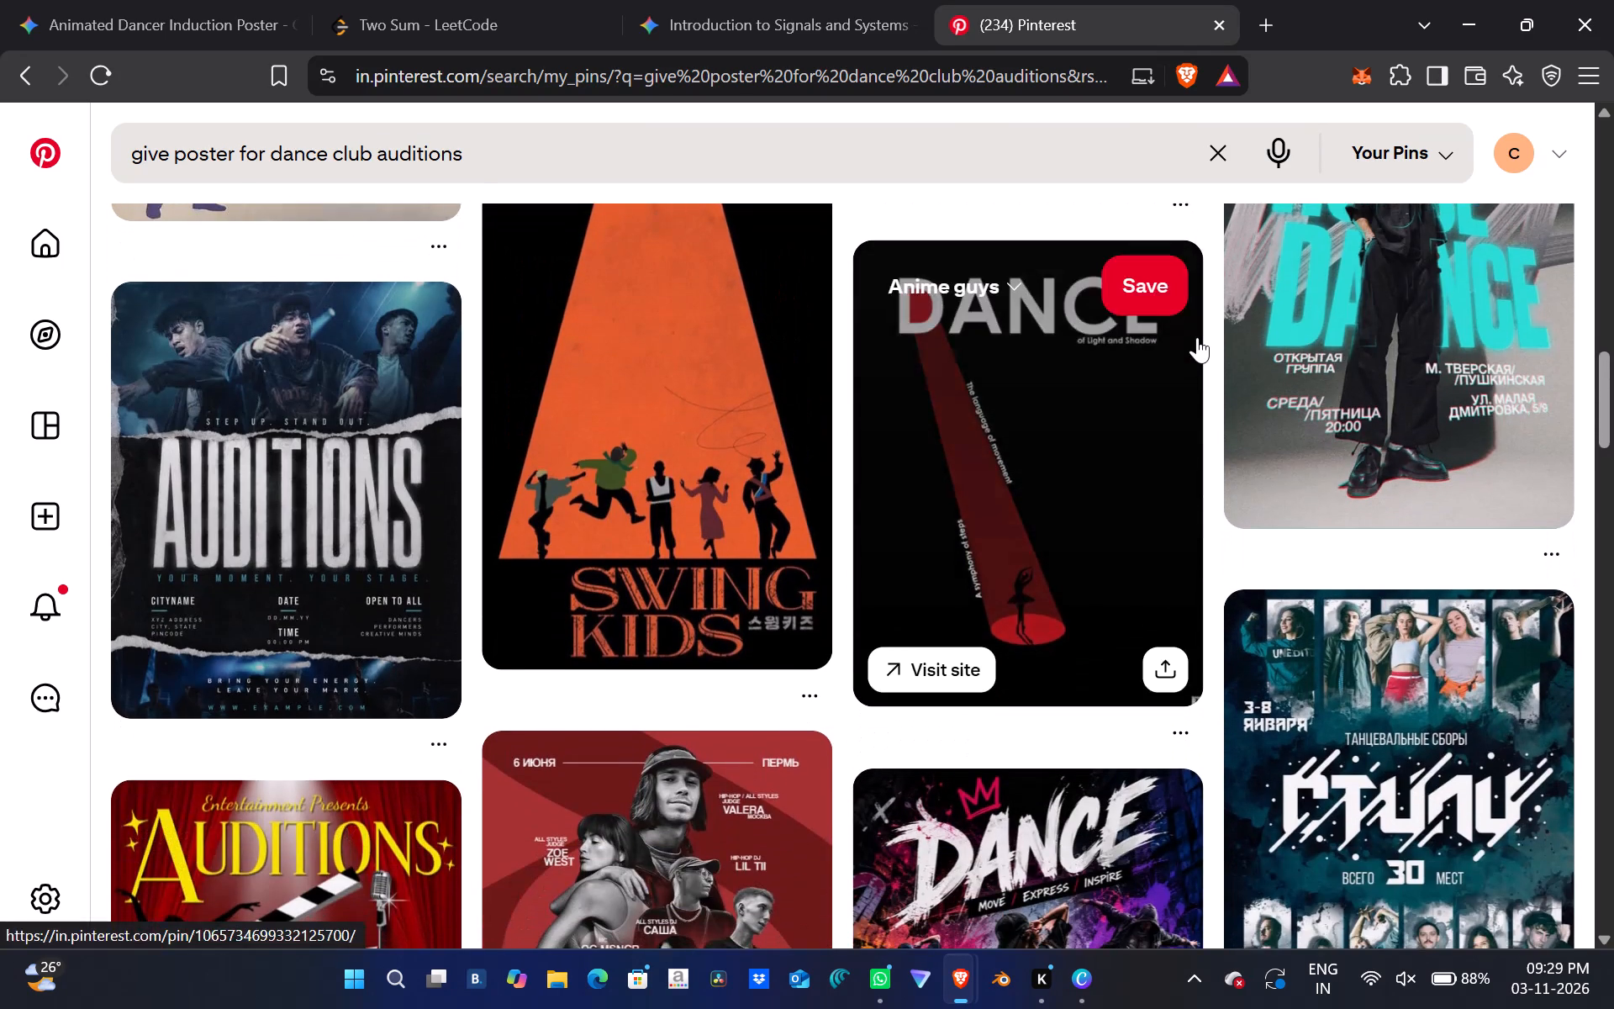
pyautogui.scroll(-5, 1197, 337)
pyautogui.scroll(1, 1197, 337)
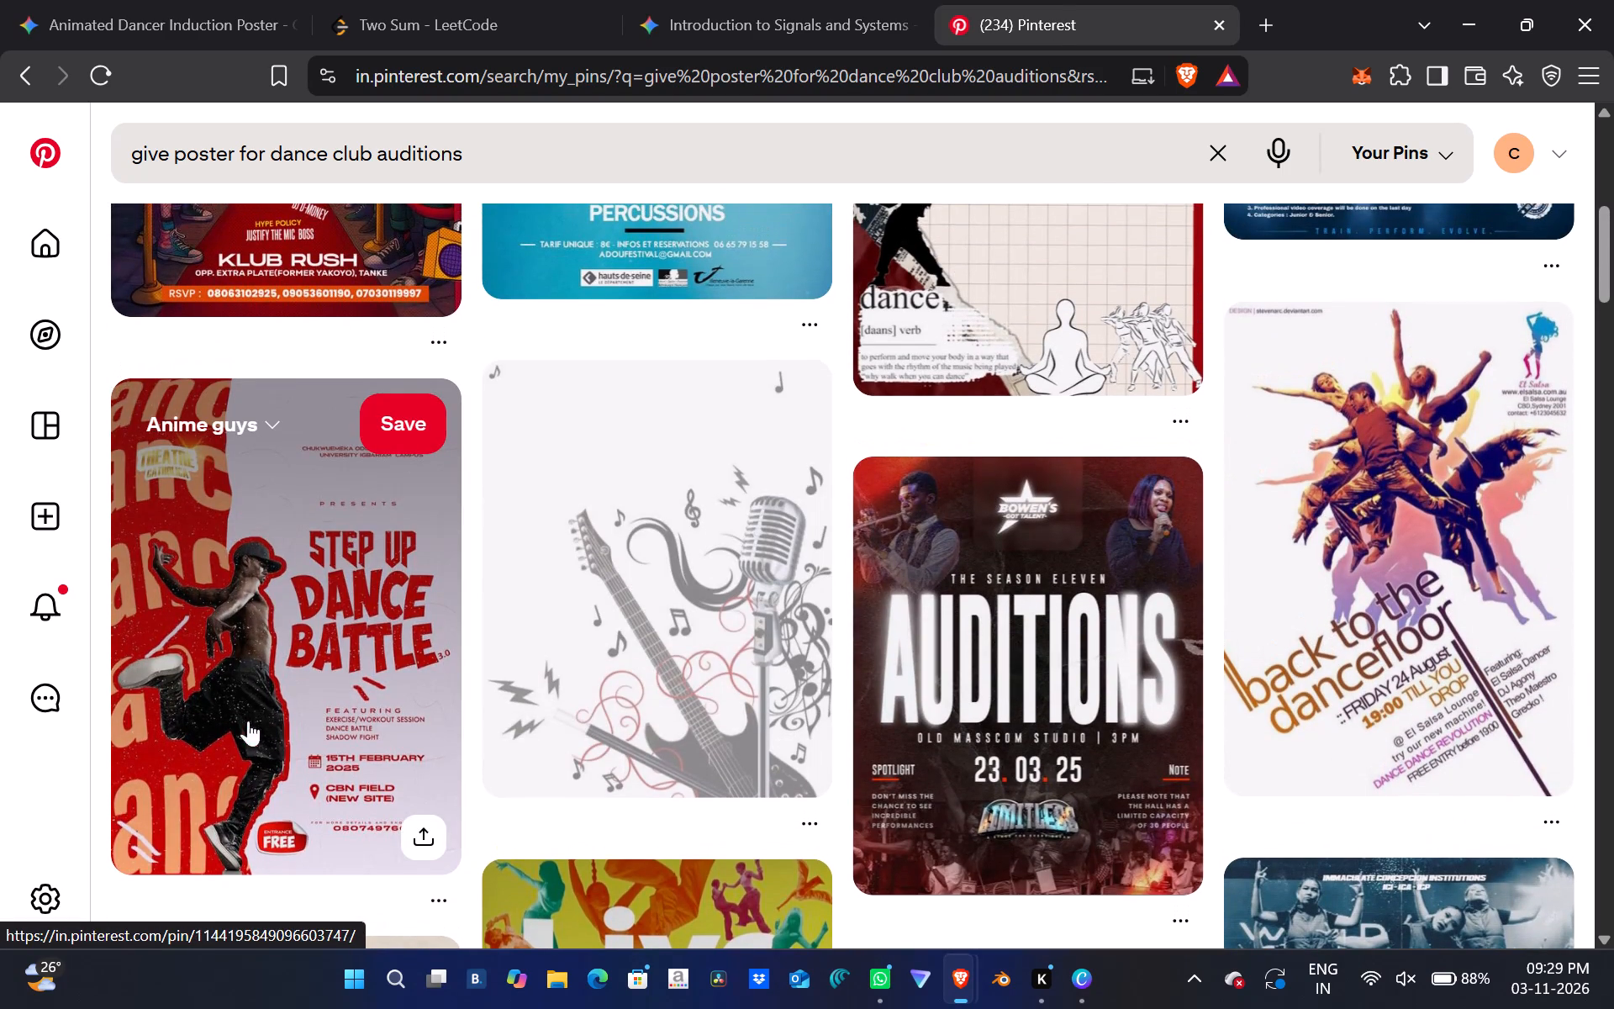
pyautogui.scroll(-5, 504, 726)
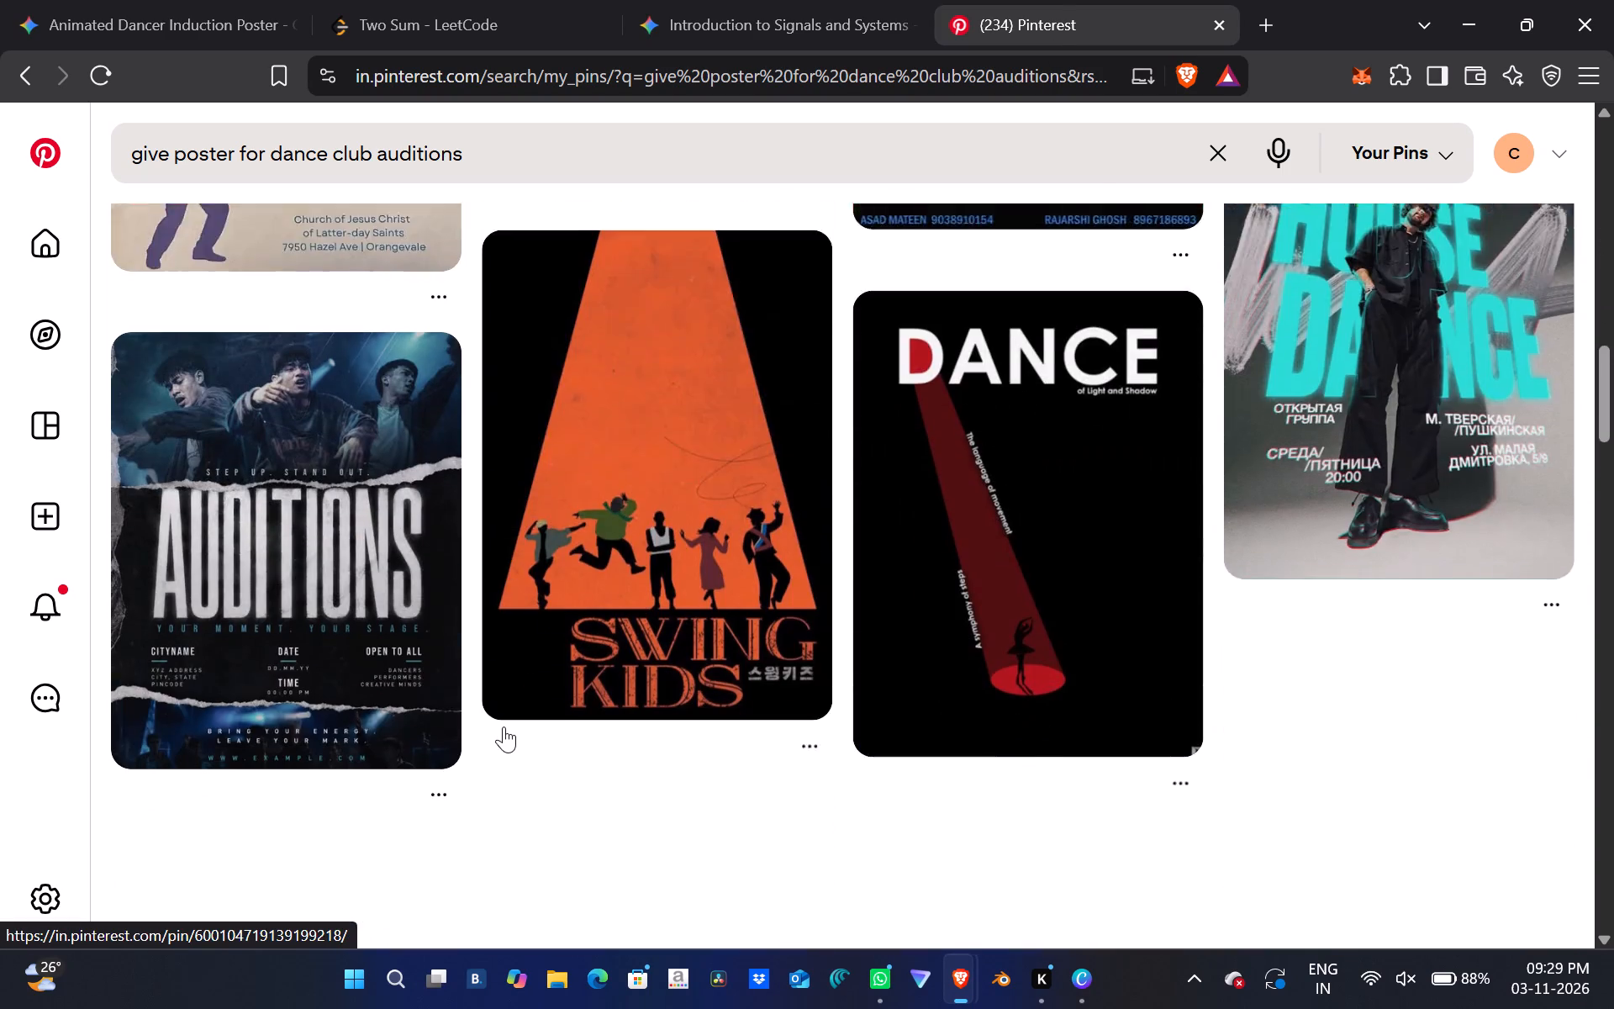
pyautogui.scroll(-2, 504, 726)
# Open the torn-paper AUDITIONS dance event poster pin and browse its related posters for layout, typography and dancer imagery ideas.
pyautogui.click(329, 561)
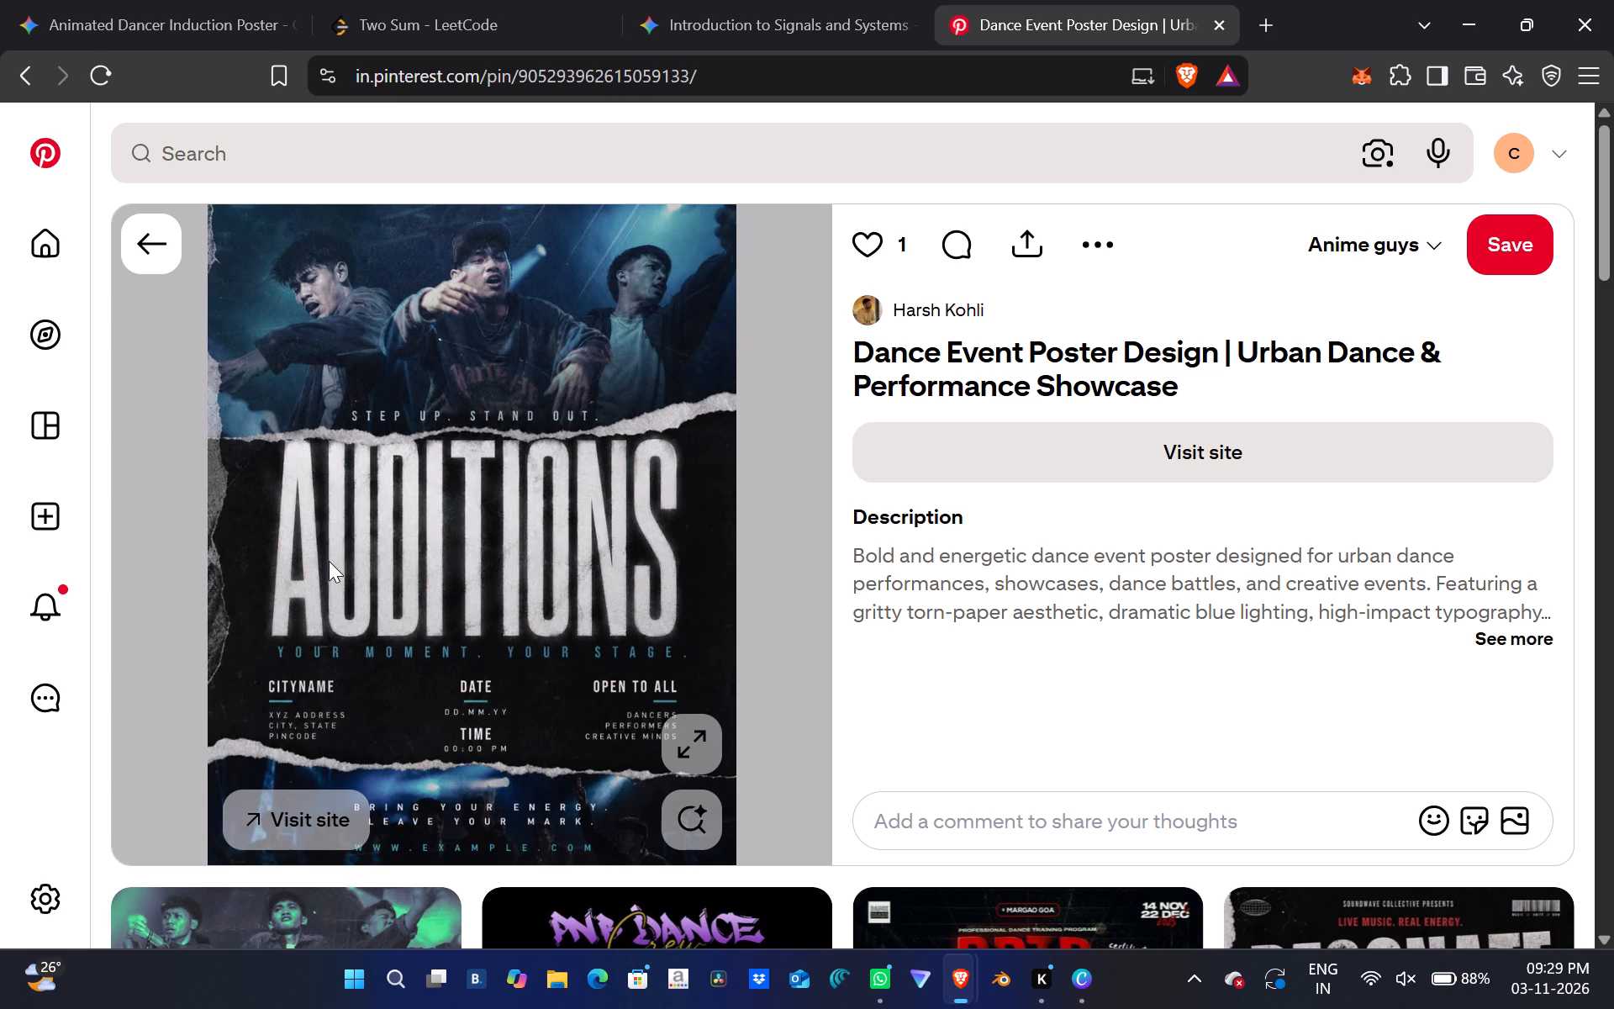
pyautogui.scroll(-2, 409, 558)
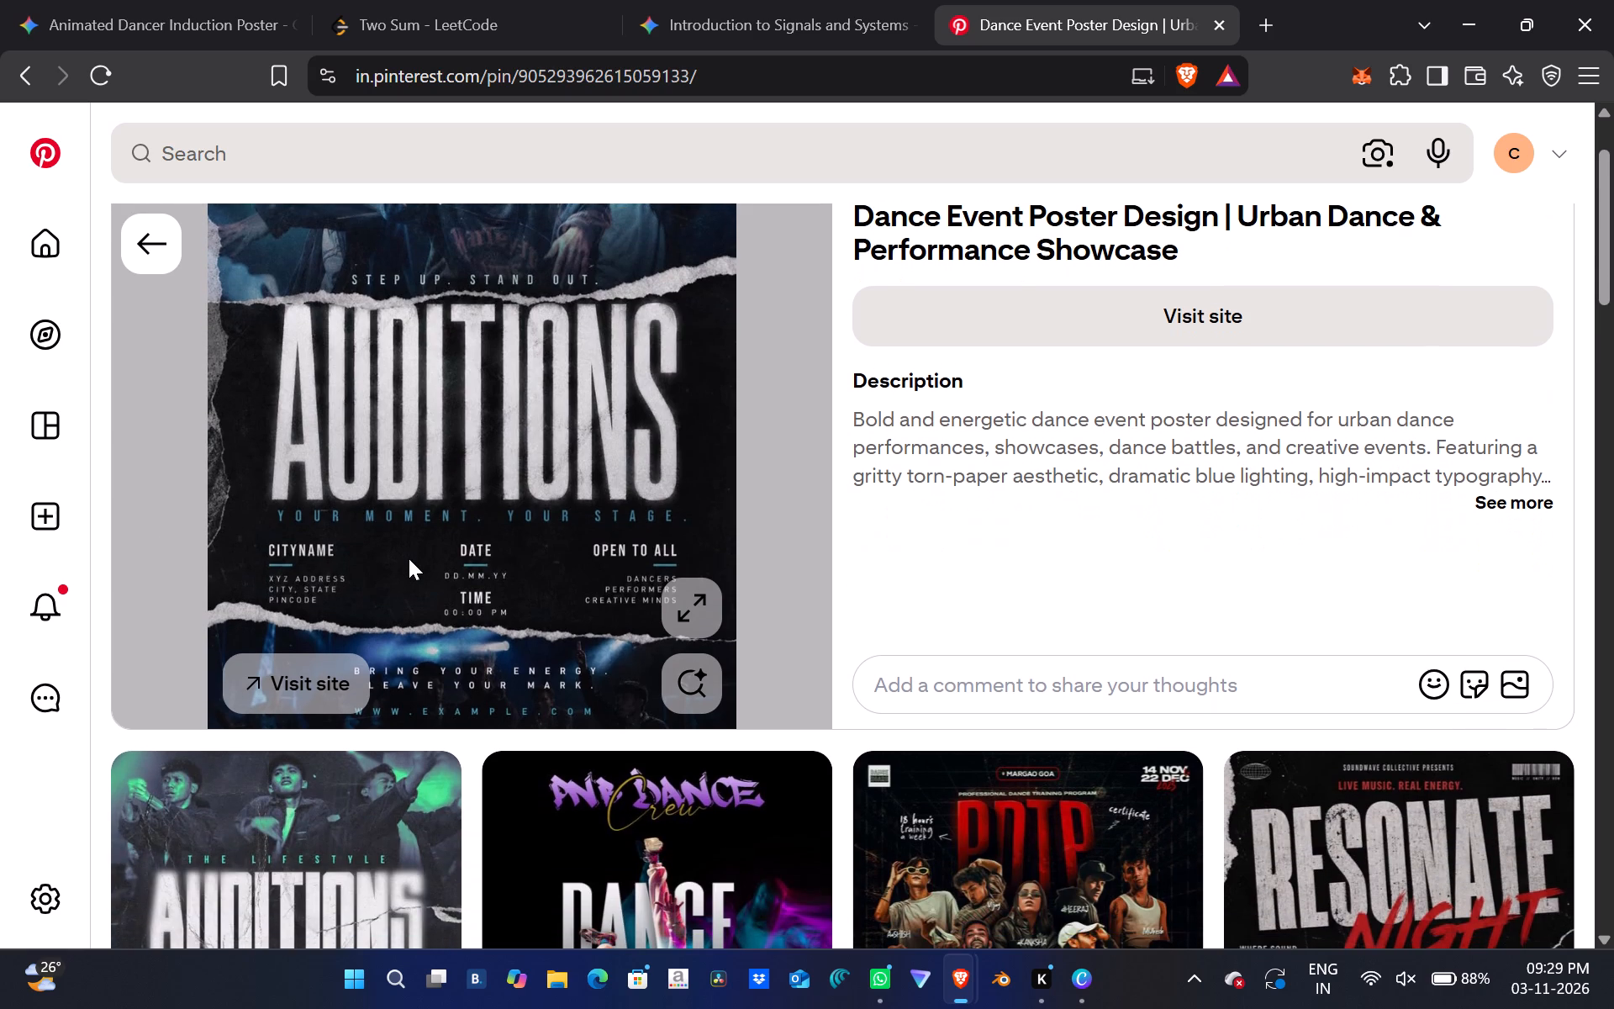
pyautogui.scroll(-1, 409, 558)
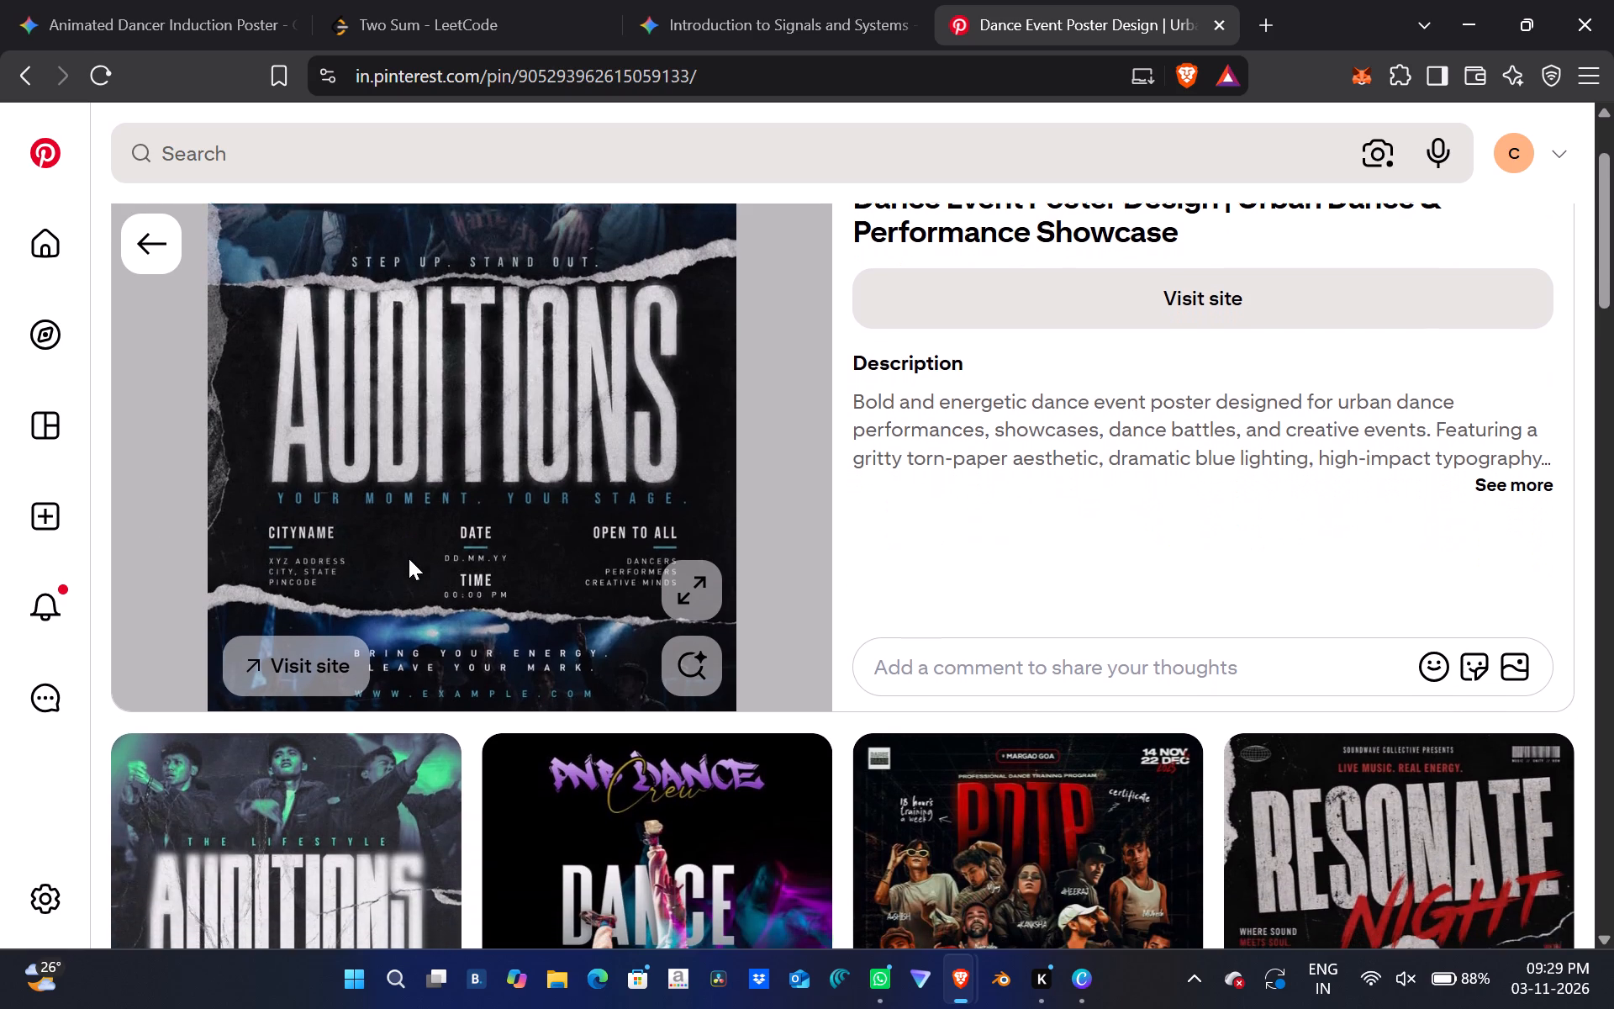
pyautogui.scroll(-4, 409, 558)
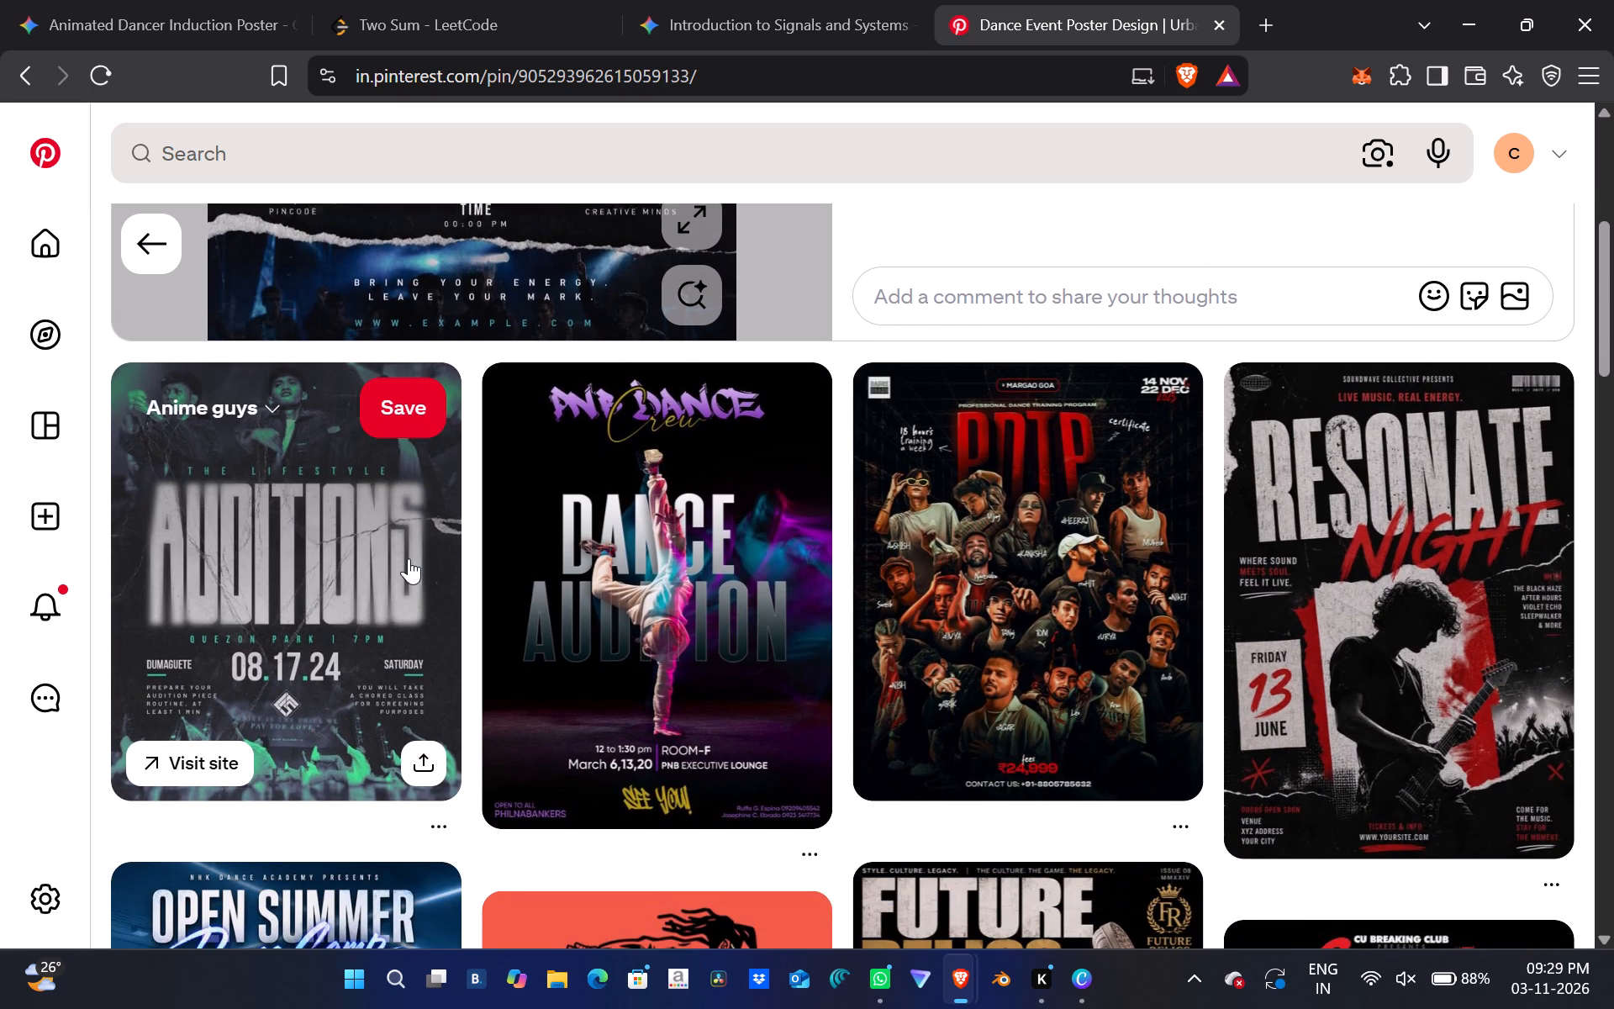
pyautogui.scroll(-1, 409, 558)
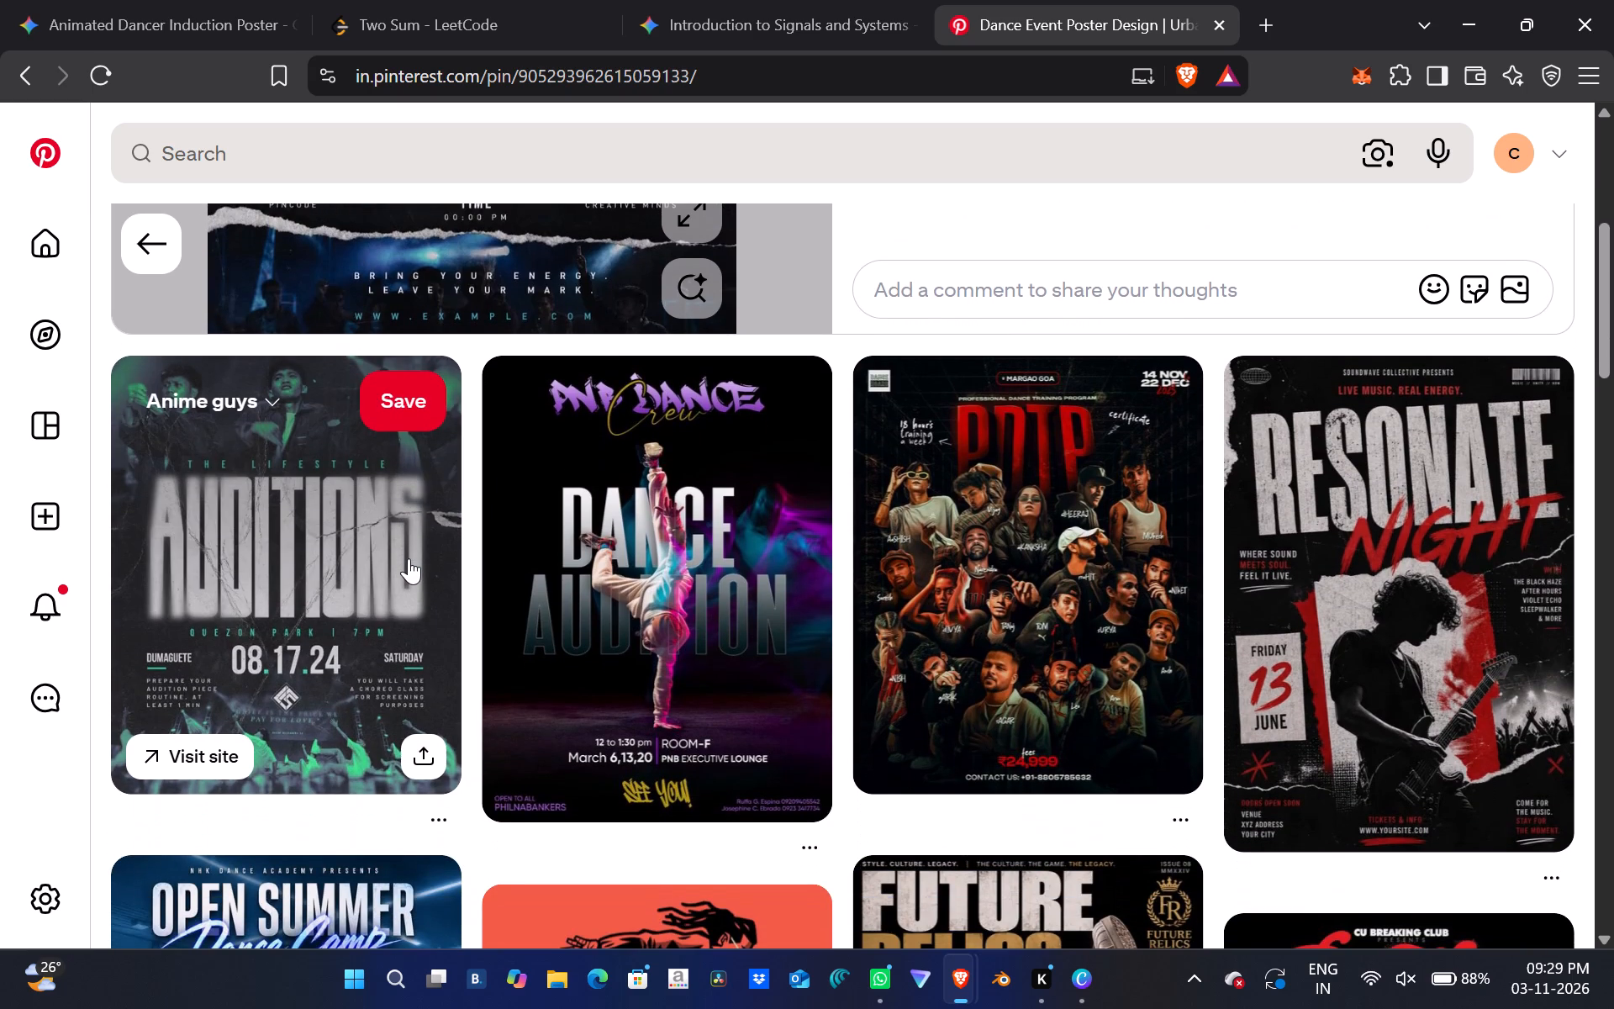
pyautogui.scroll(-3, 409, 558)
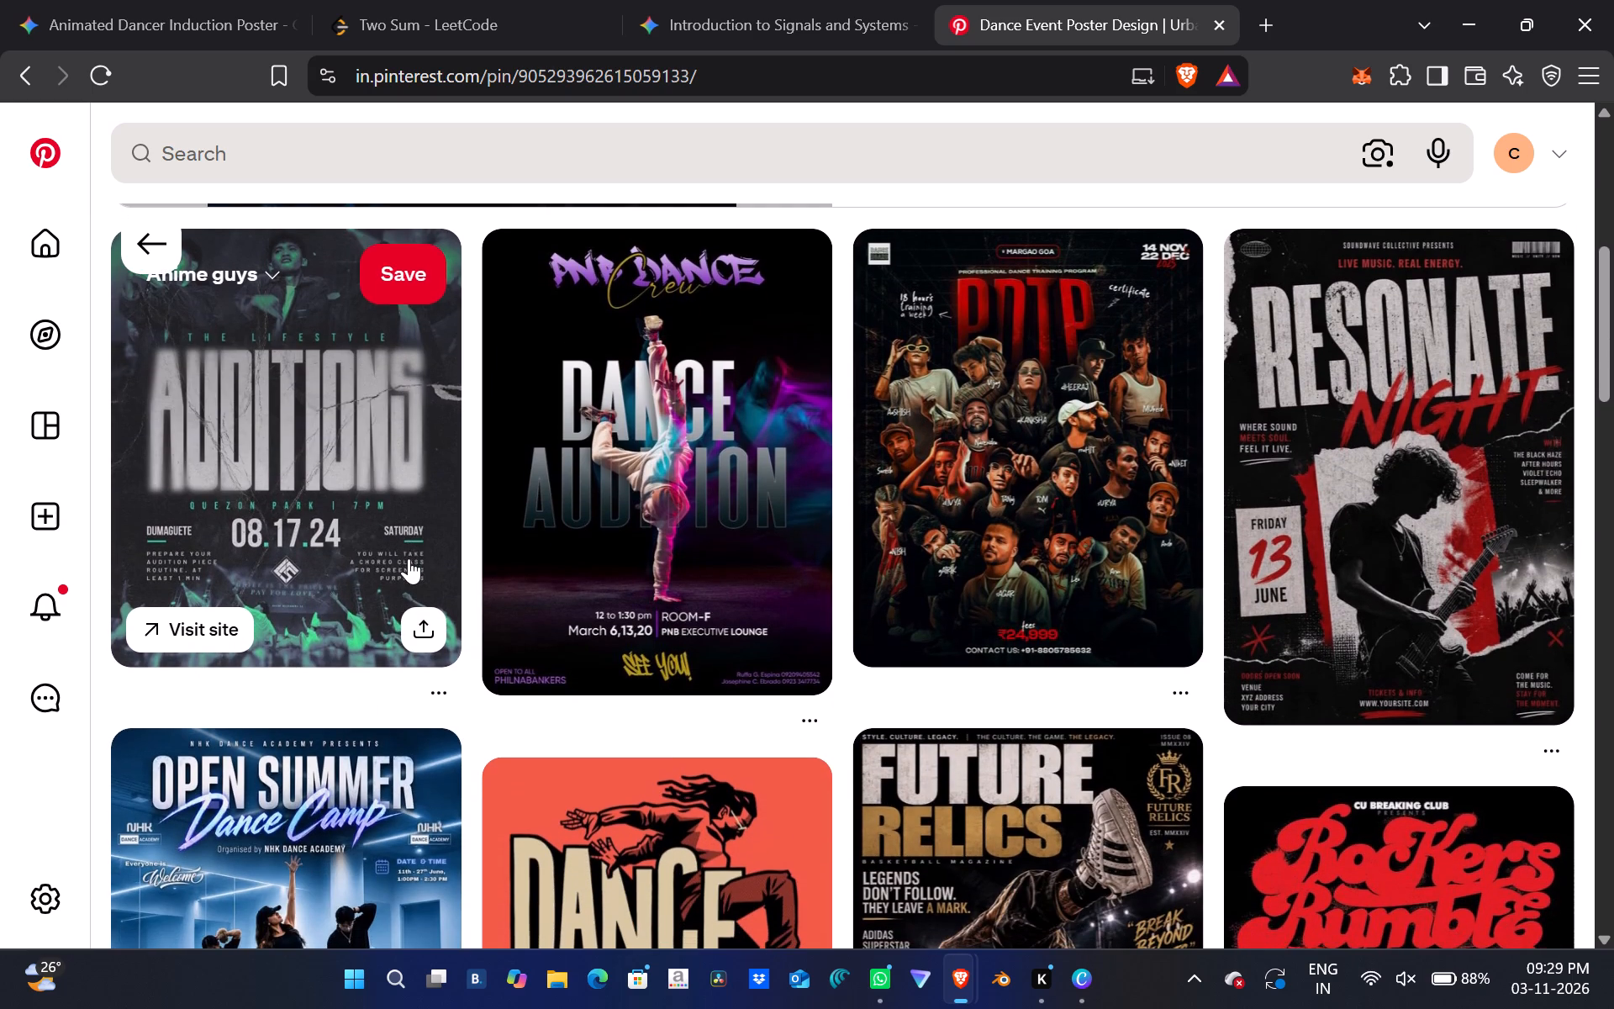
pyautogui.scroll(-1, 630, 383)
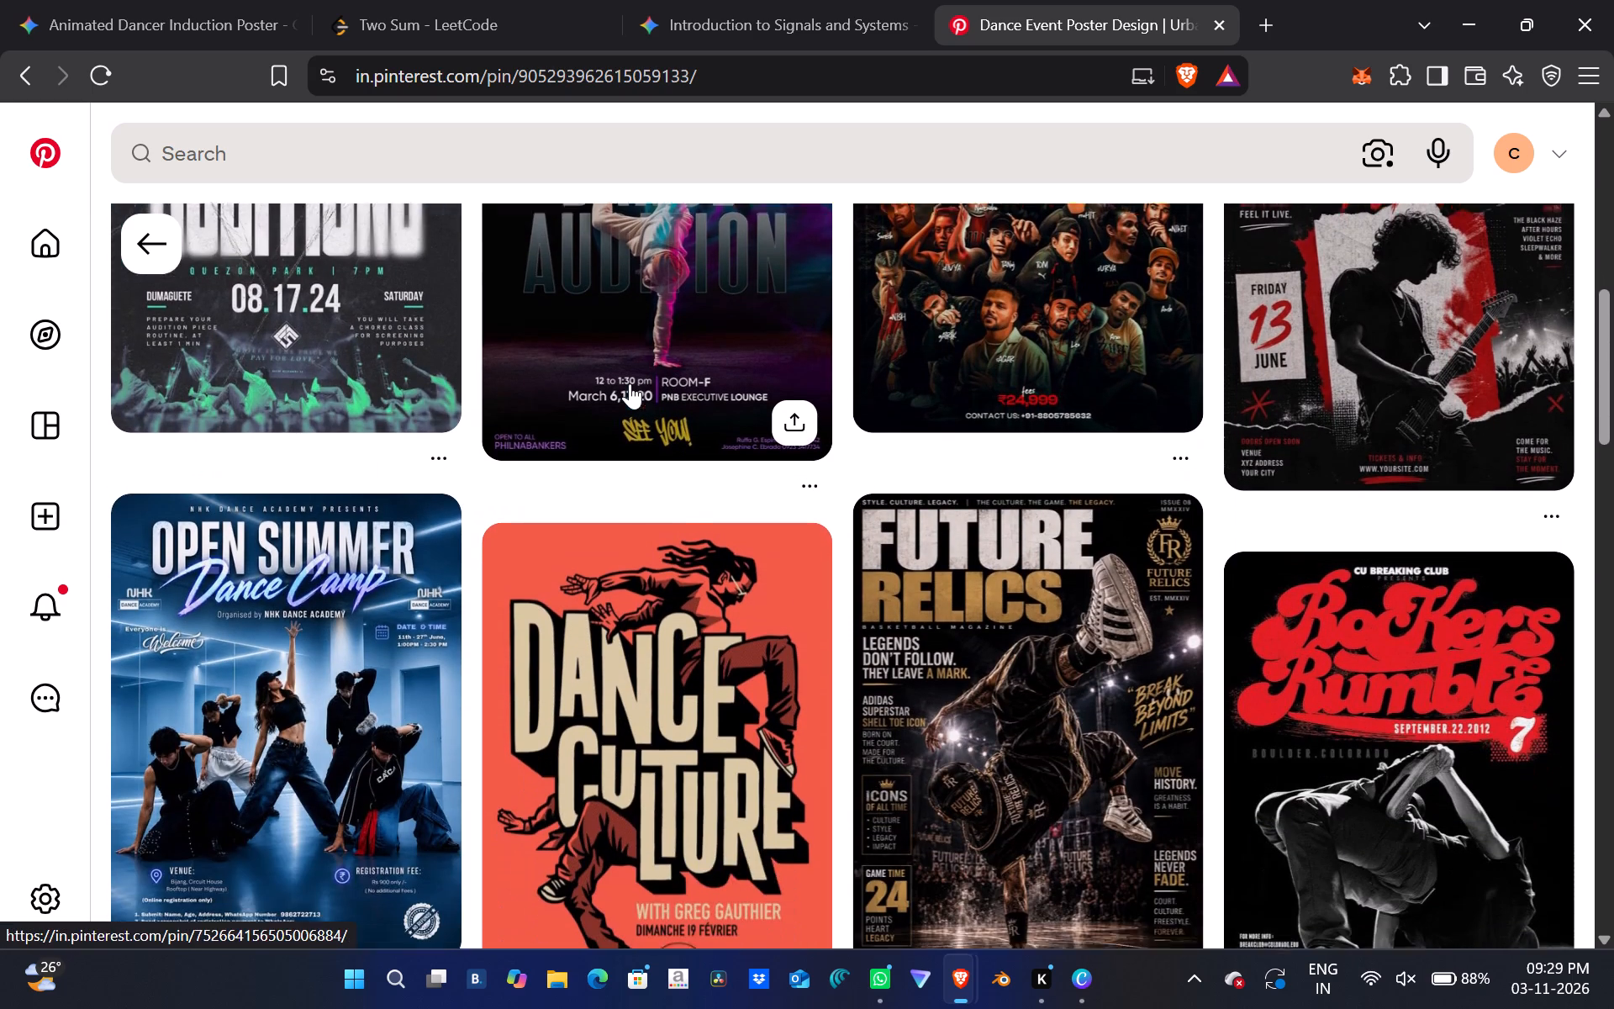
pyautogui.scroll(-3, 630, 383)
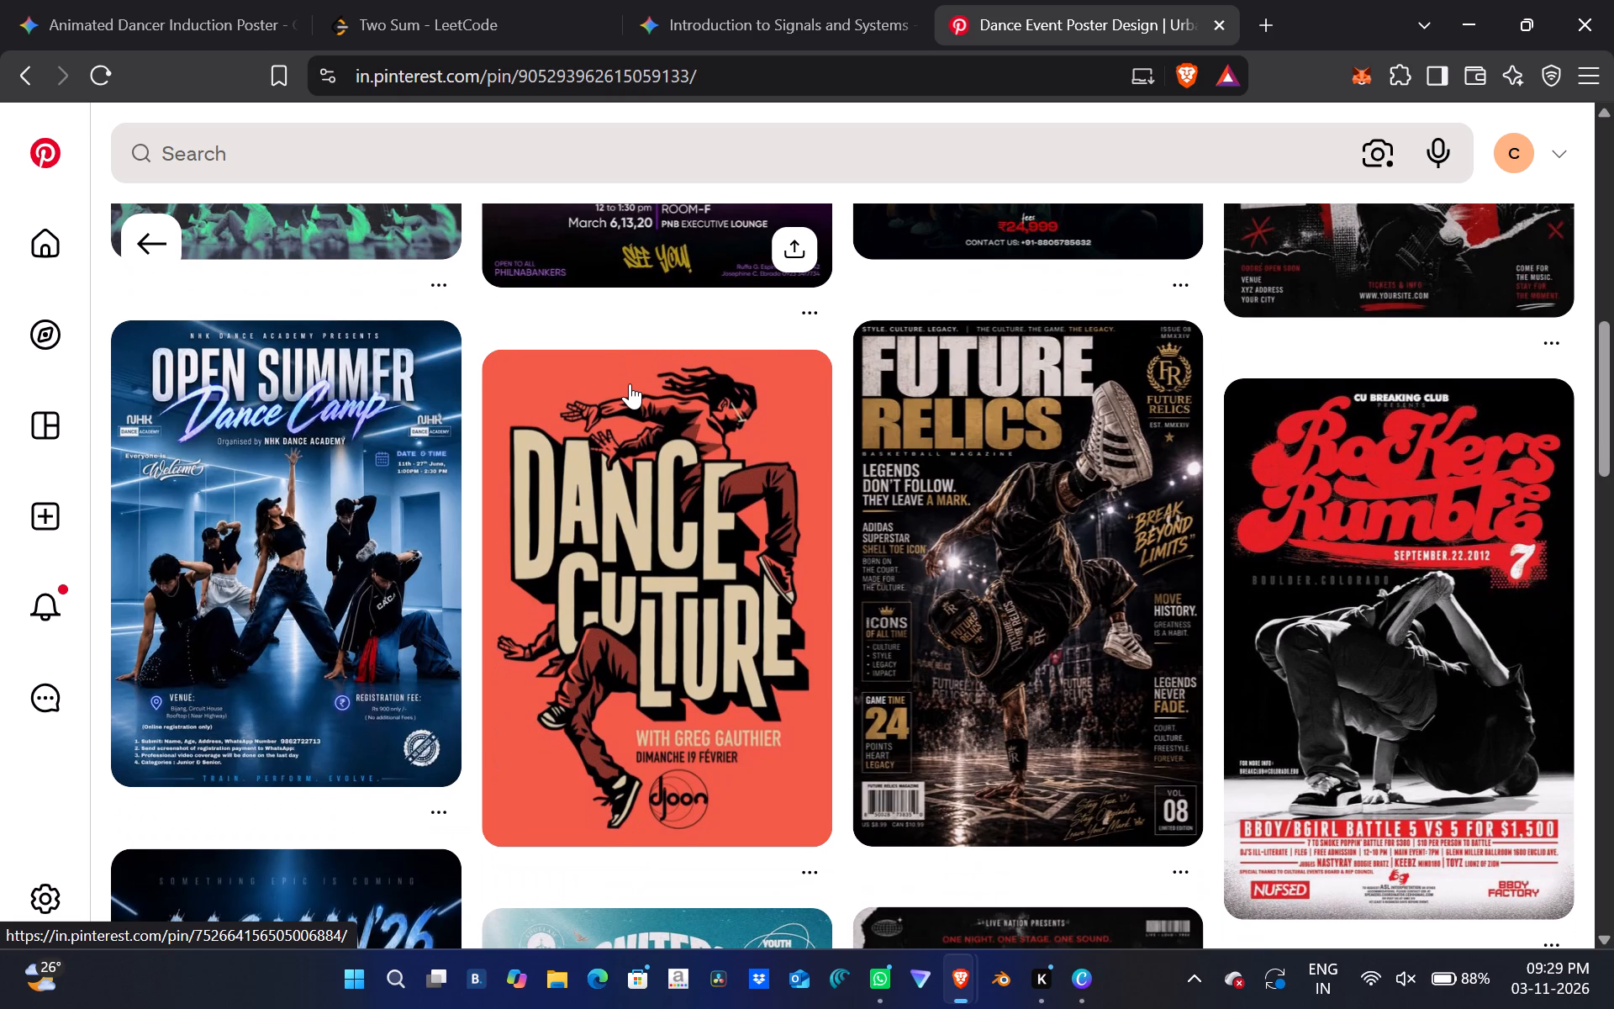
pyautogui.scroll(-4, 630, 383)
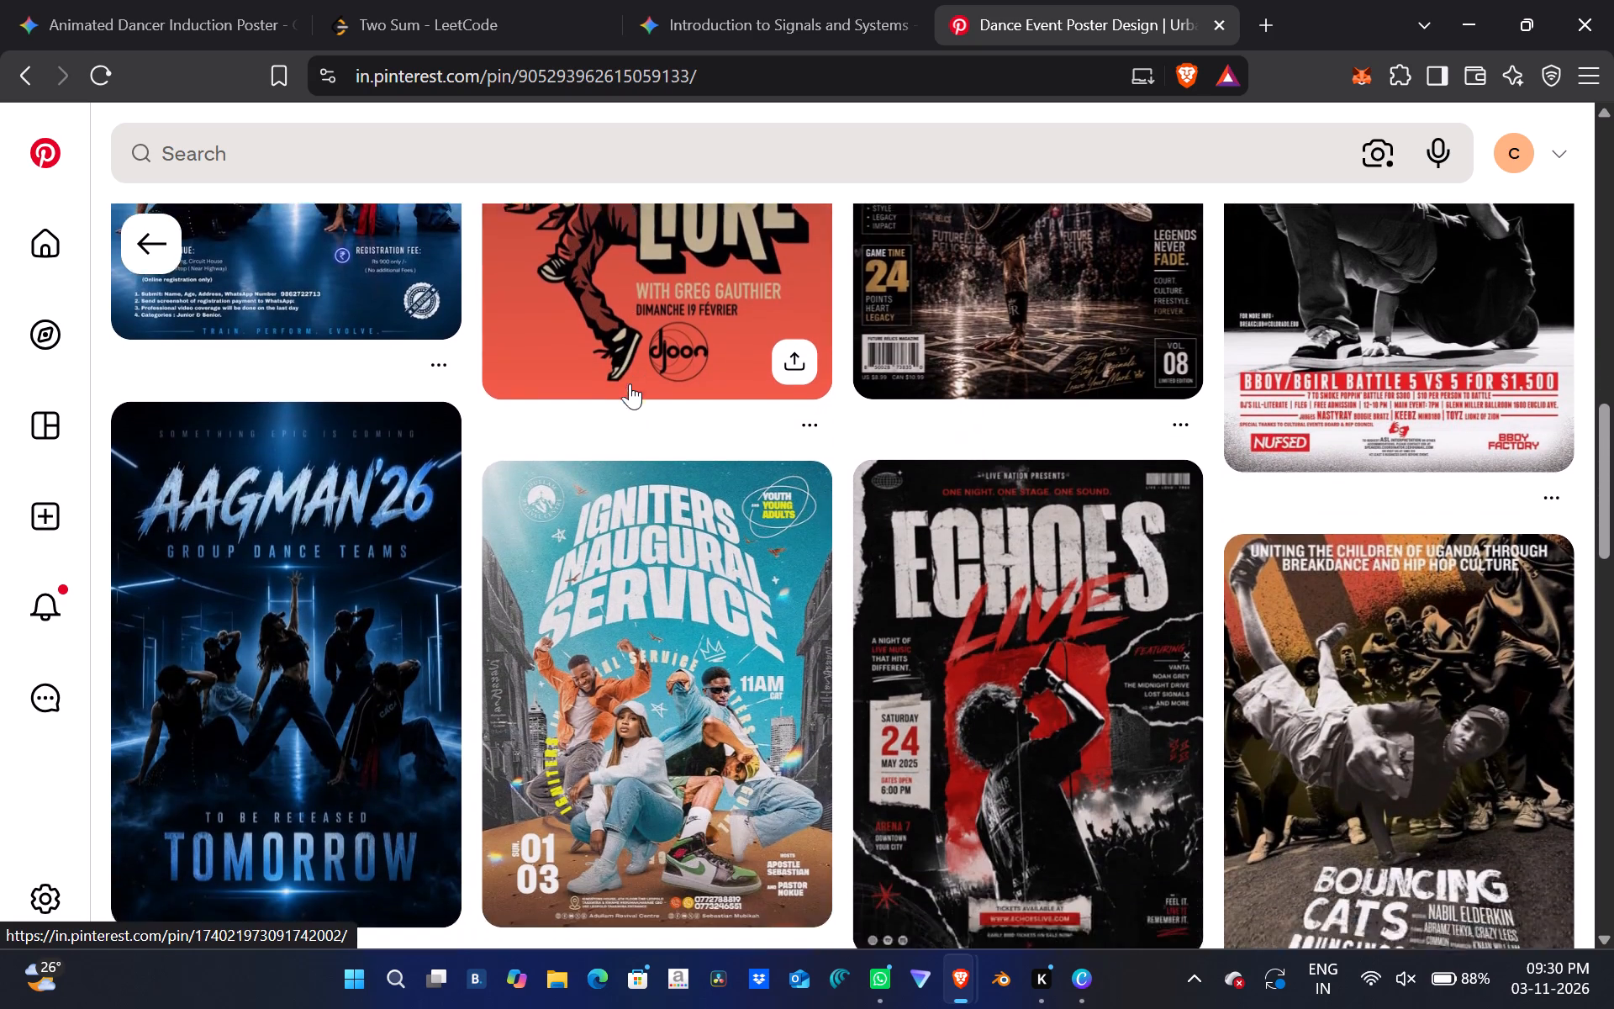
pyautogui.scroll(-5, 630, 383)
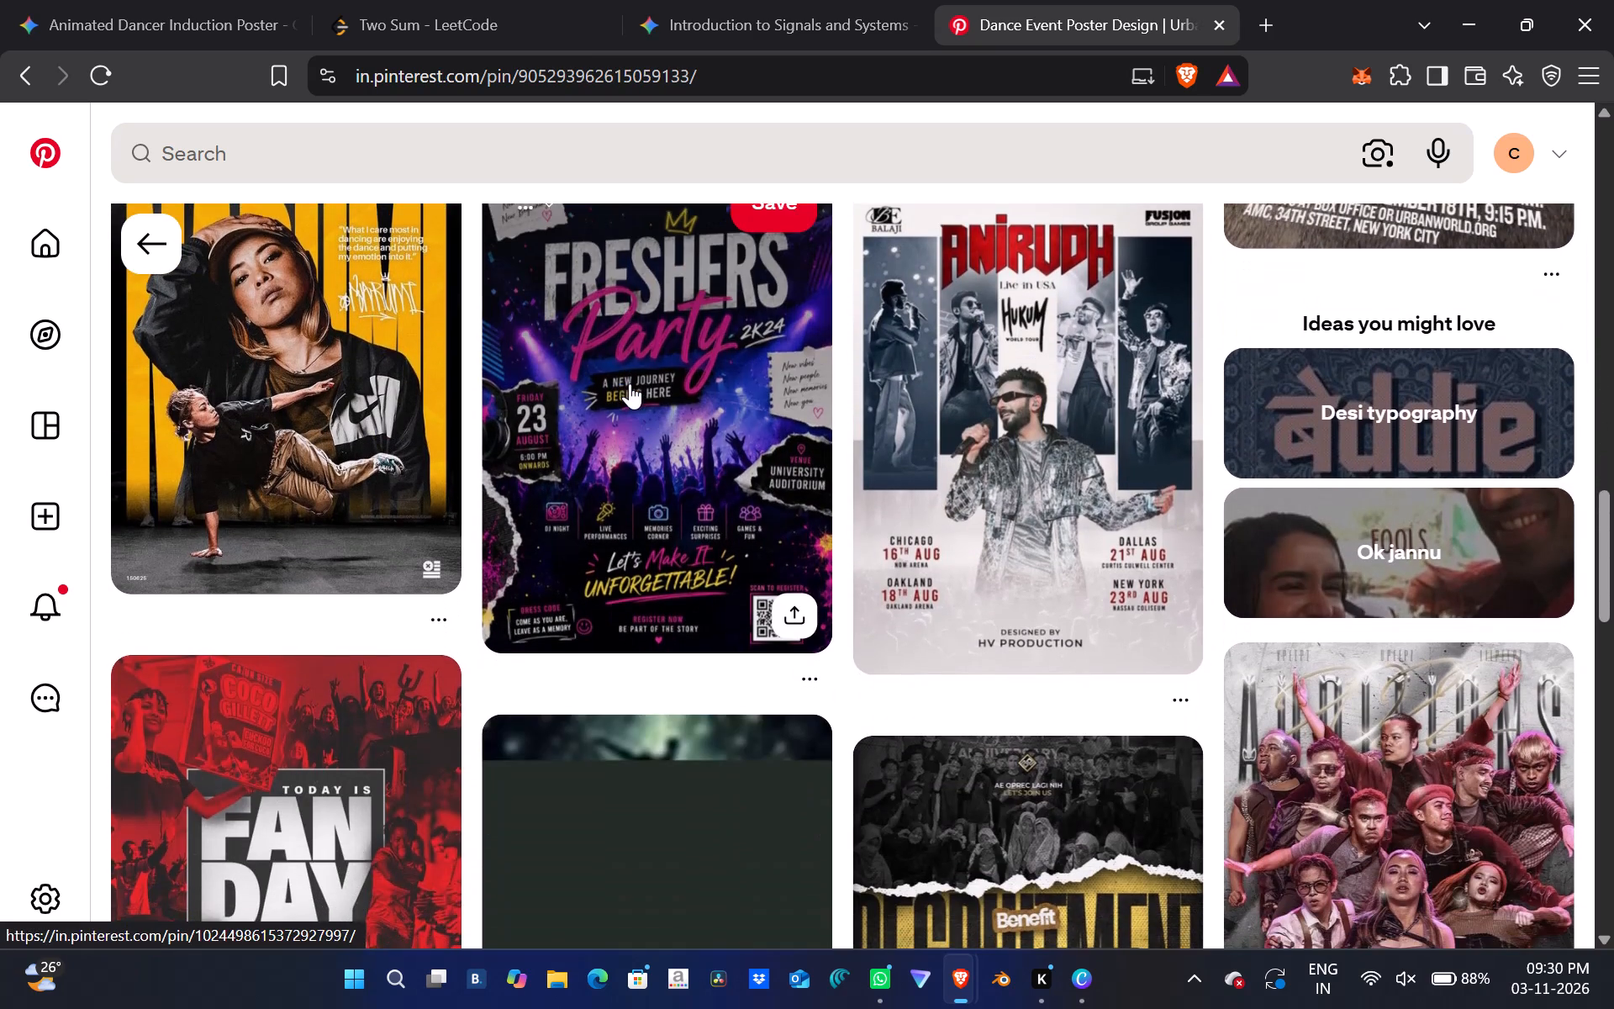
pyautogui.scroll(-4, 630, 383)
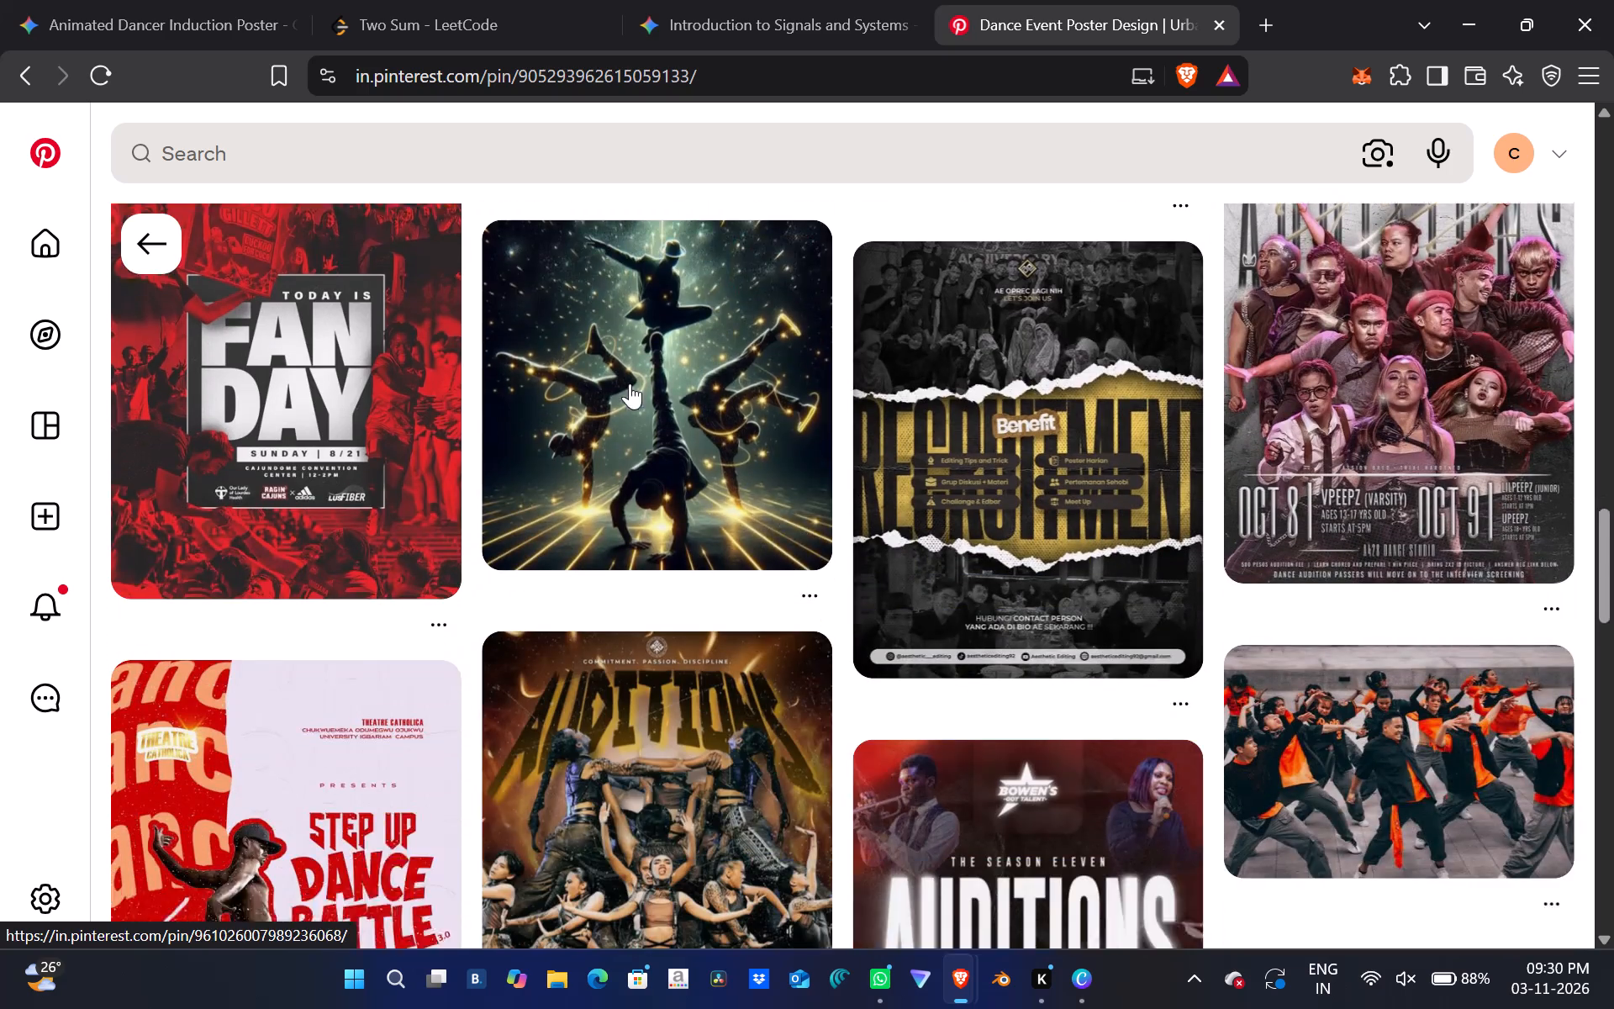
pyautogui.scroll(-5, 630, 383)
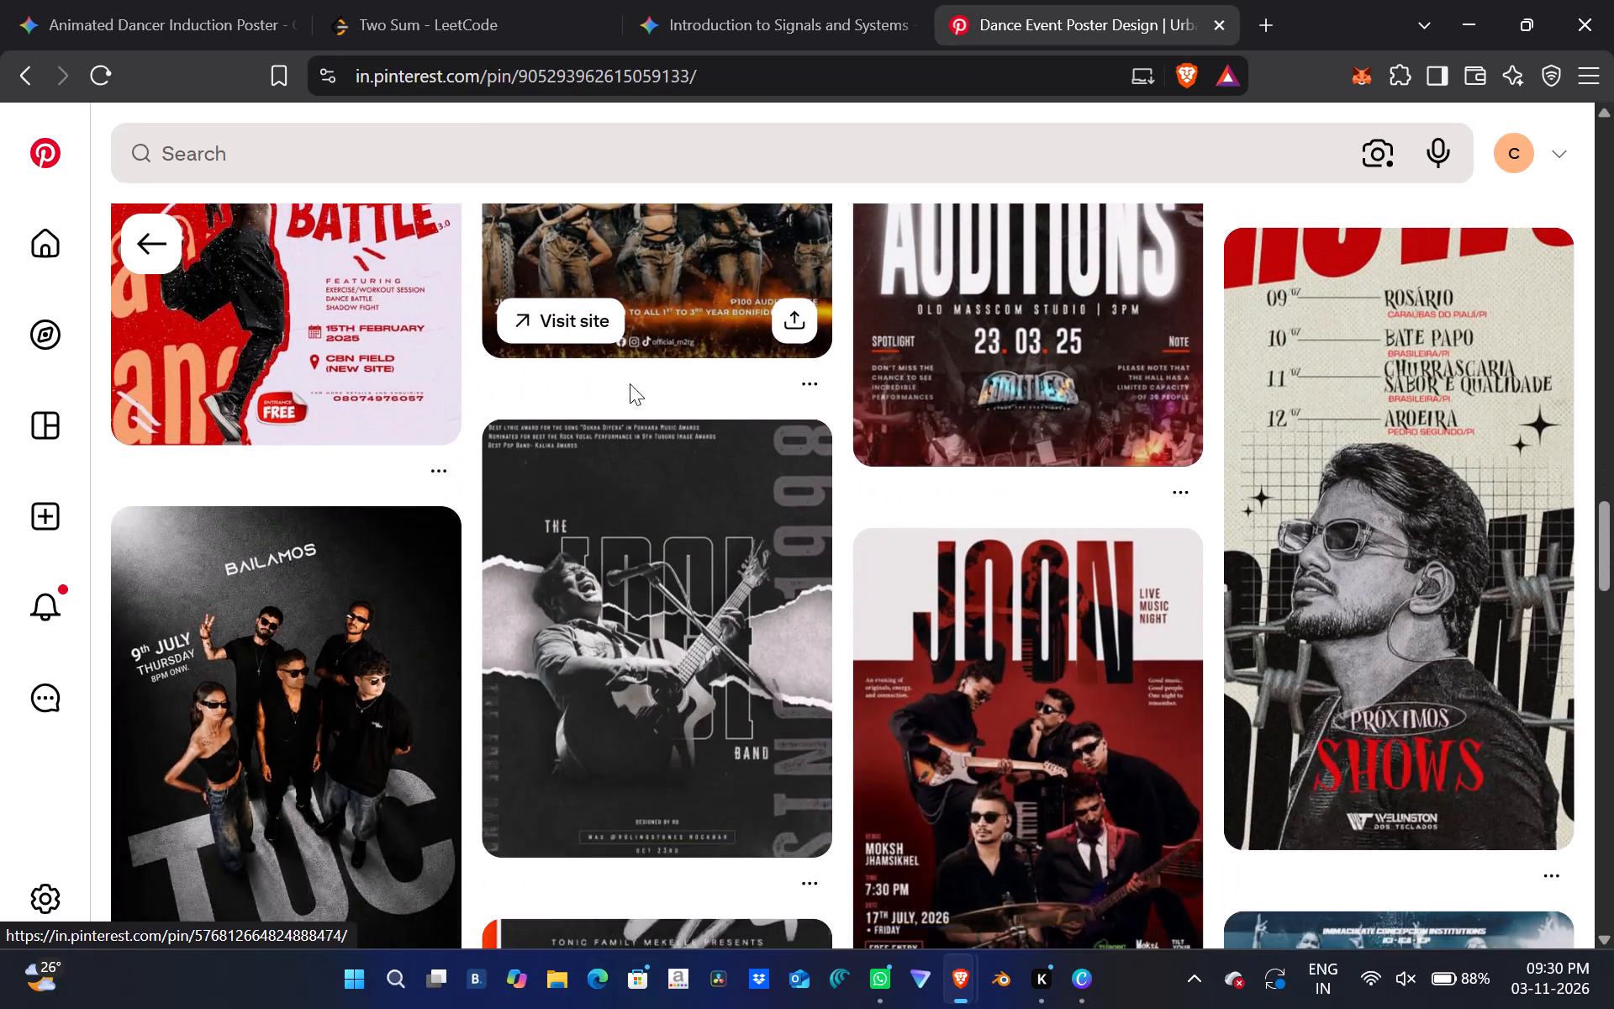
pyautogui.scroll(-2, 630, 383)
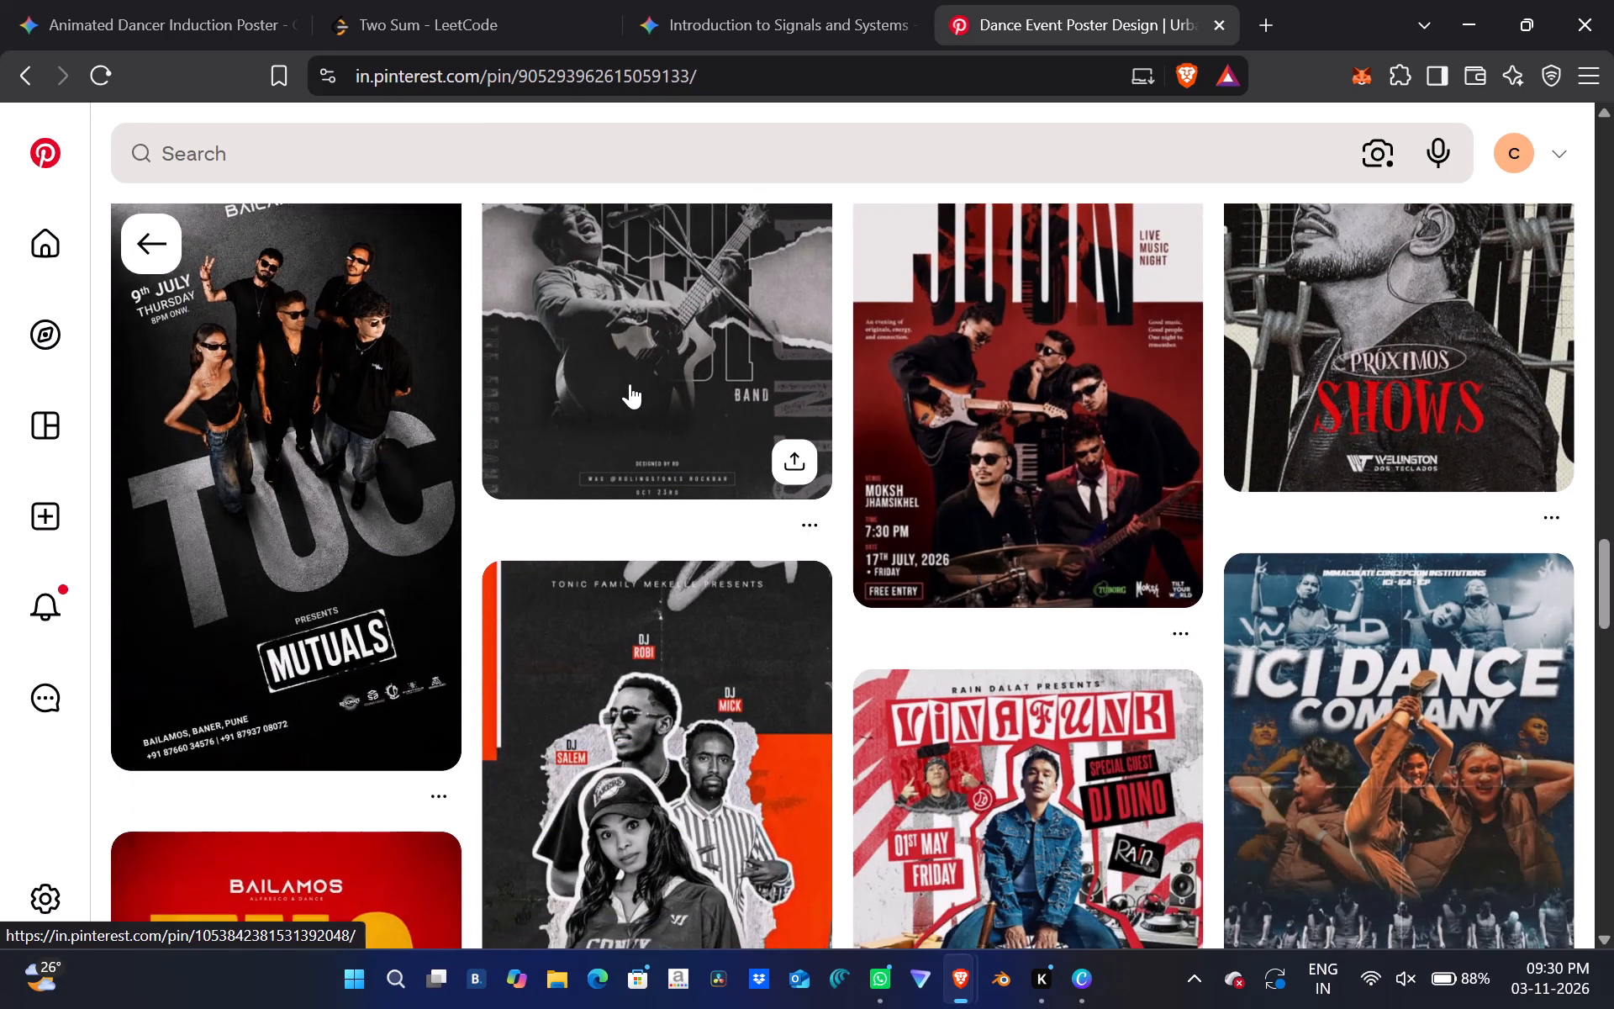
pyautogui.scroll(-3, 630, 383)
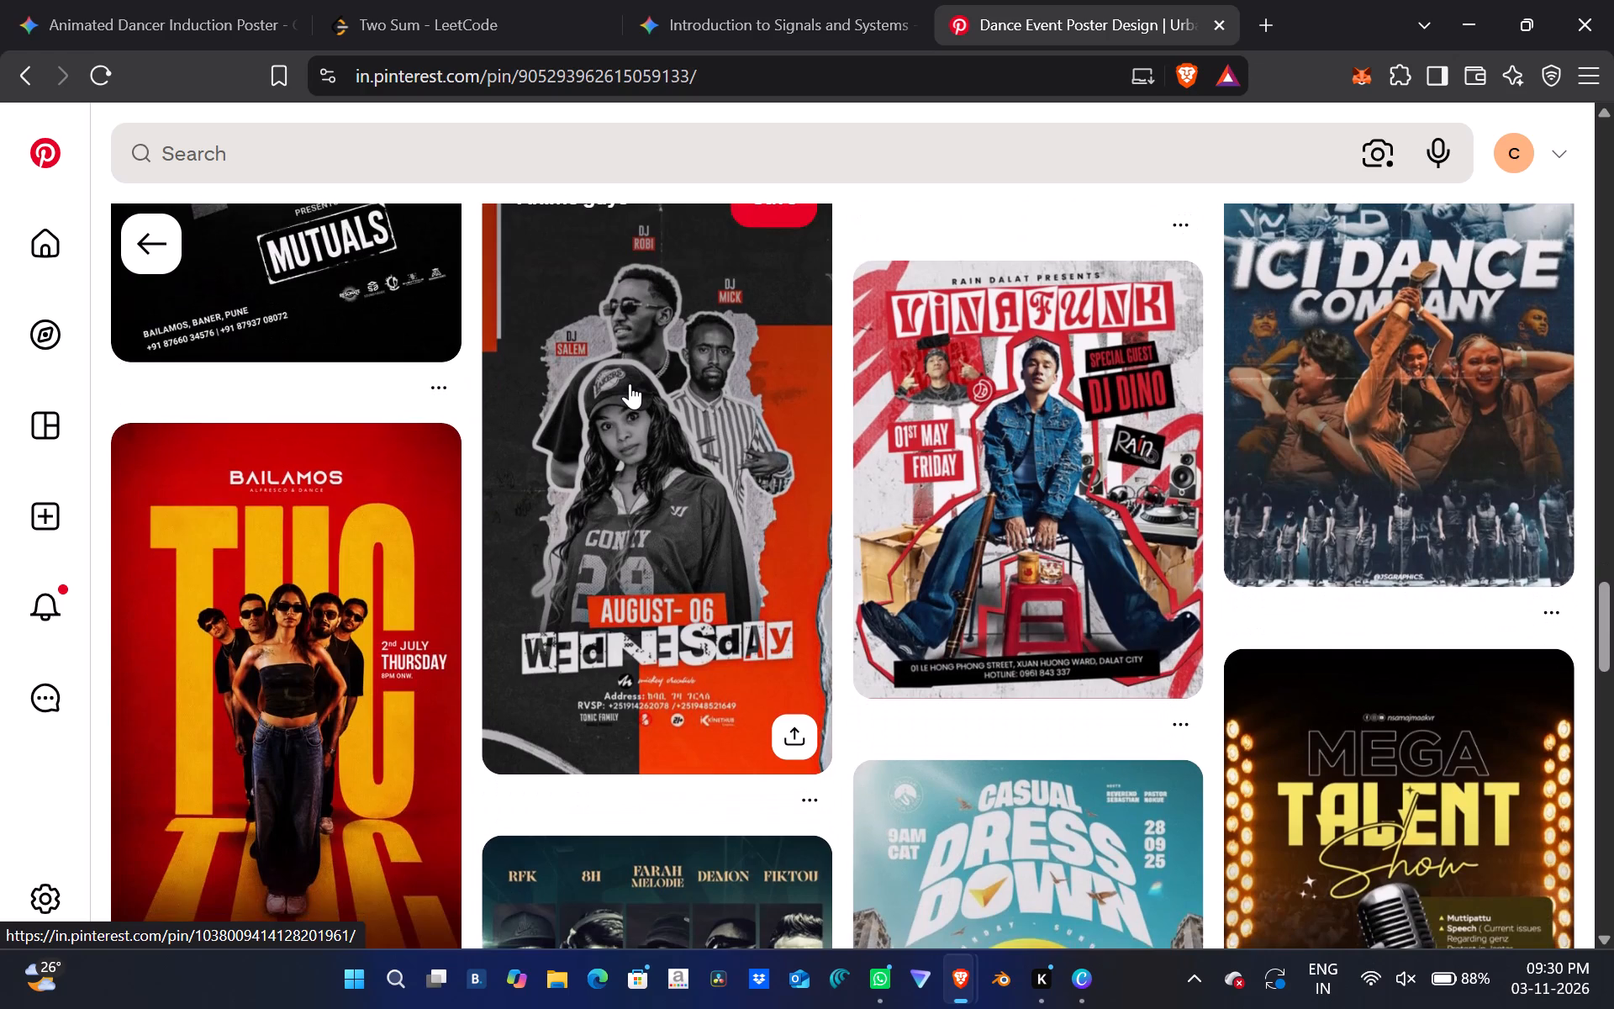
pyautogui.scroll(-3, 630, 383)
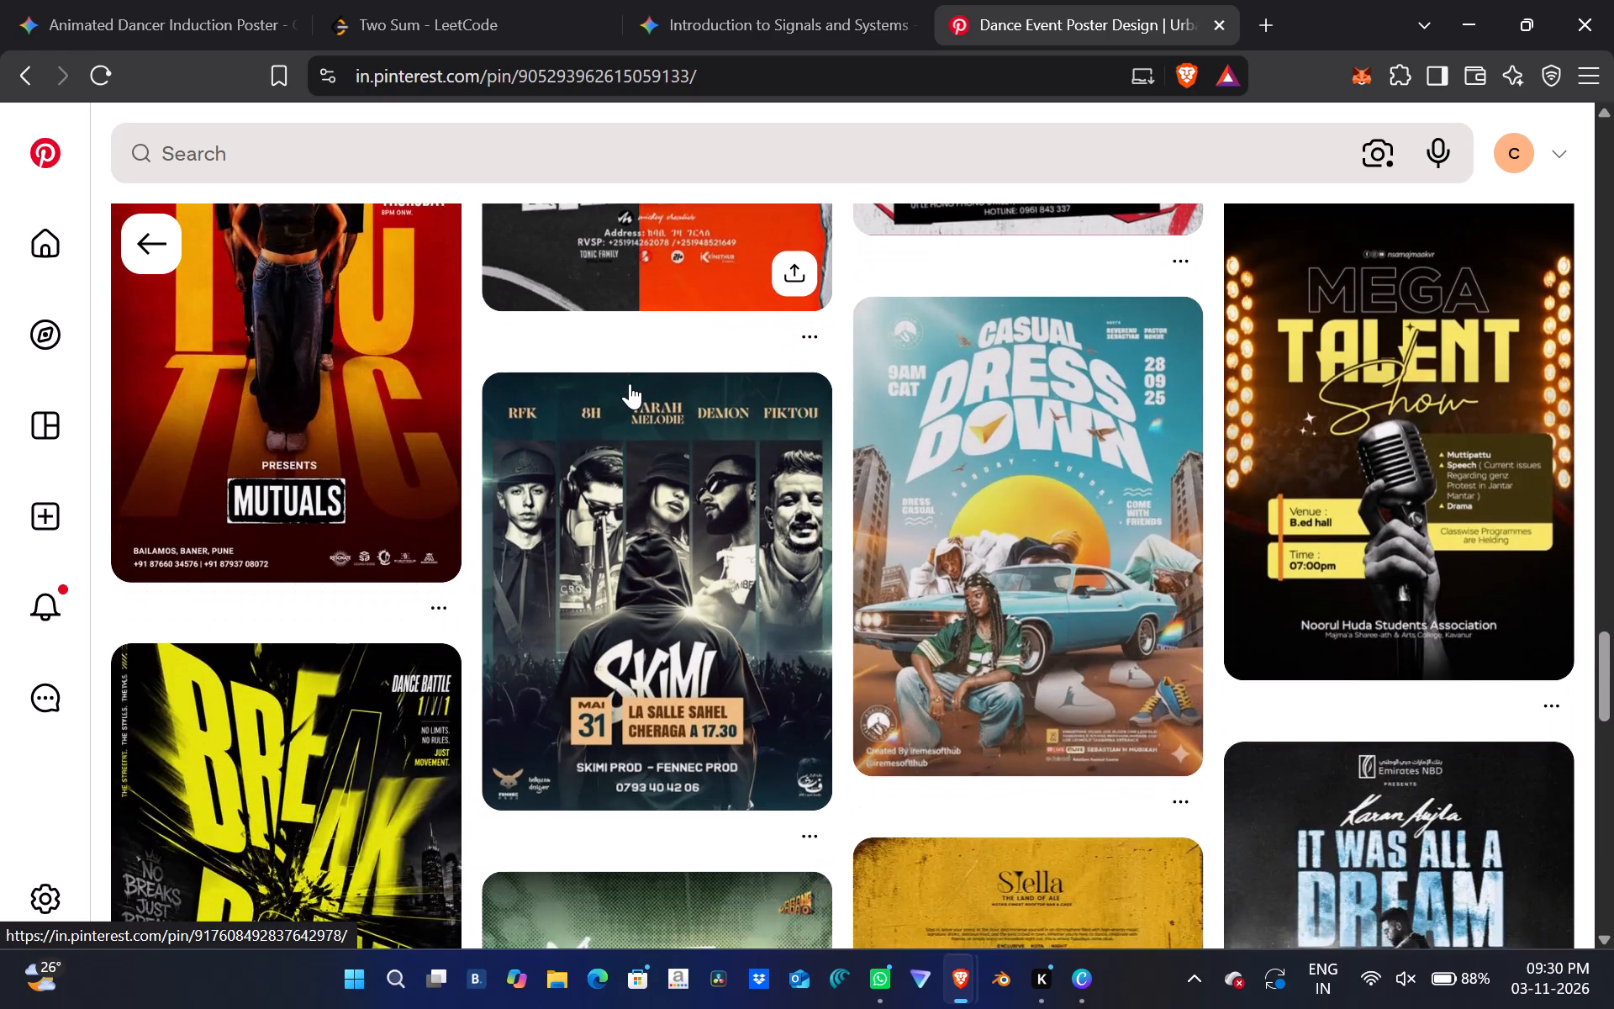
pyautogui.scroll(-4, 630, 383)
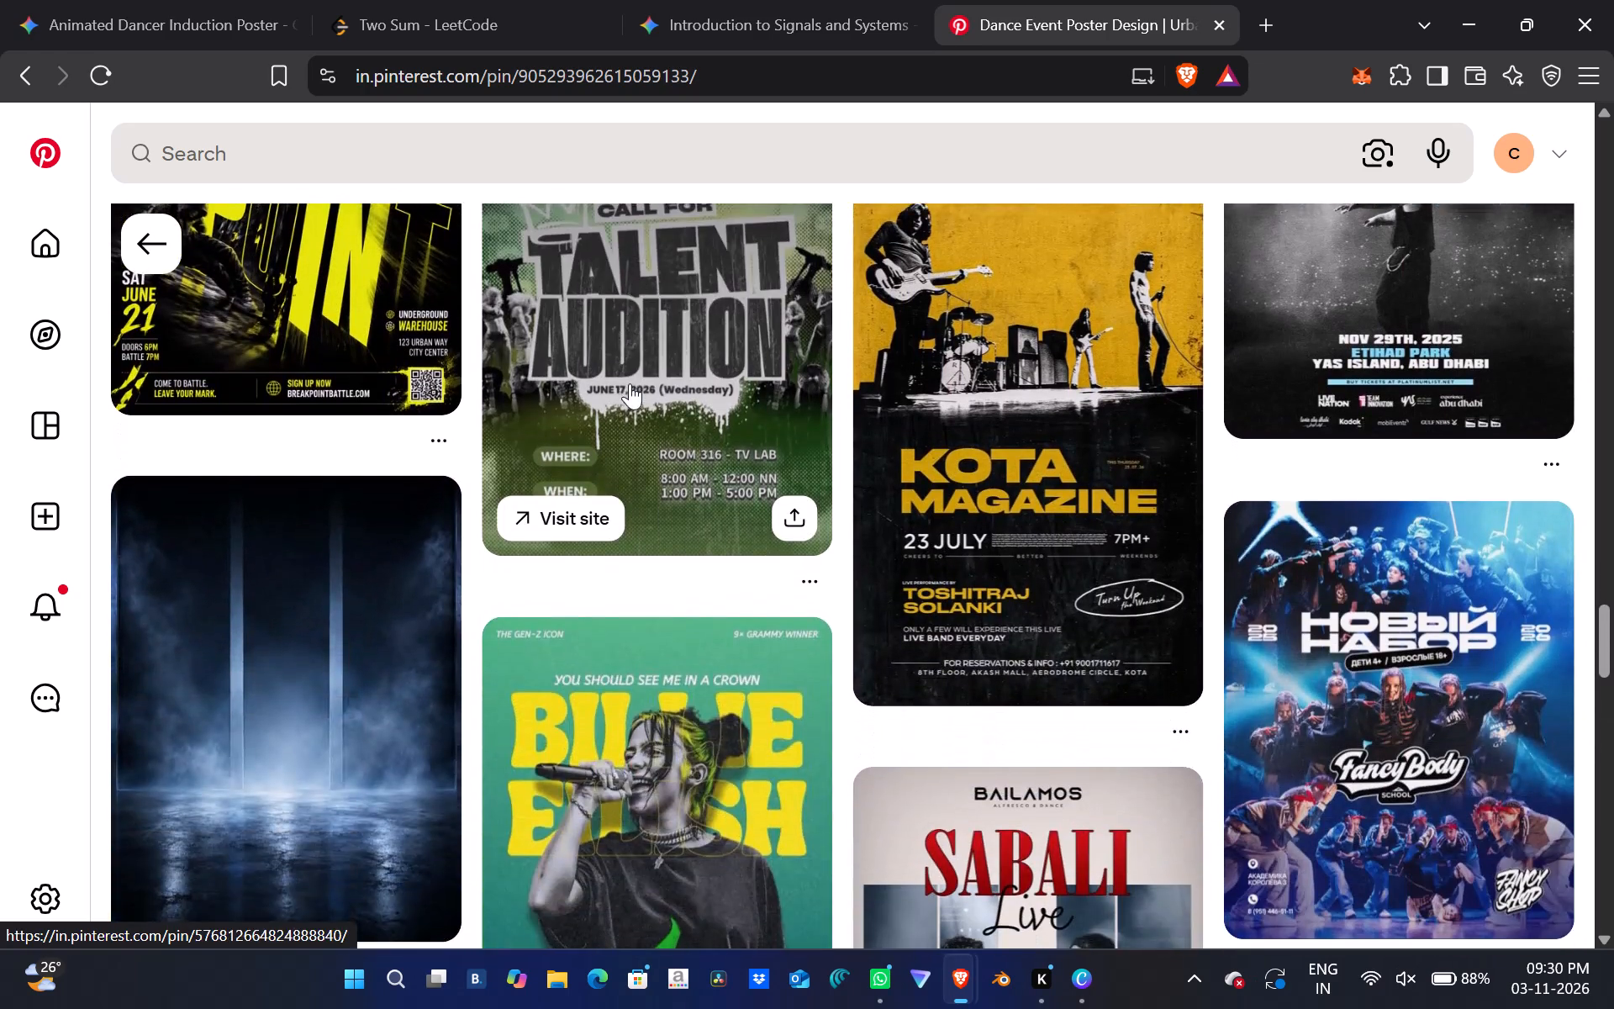
pyautogui.scroll(-11, 630, 383)
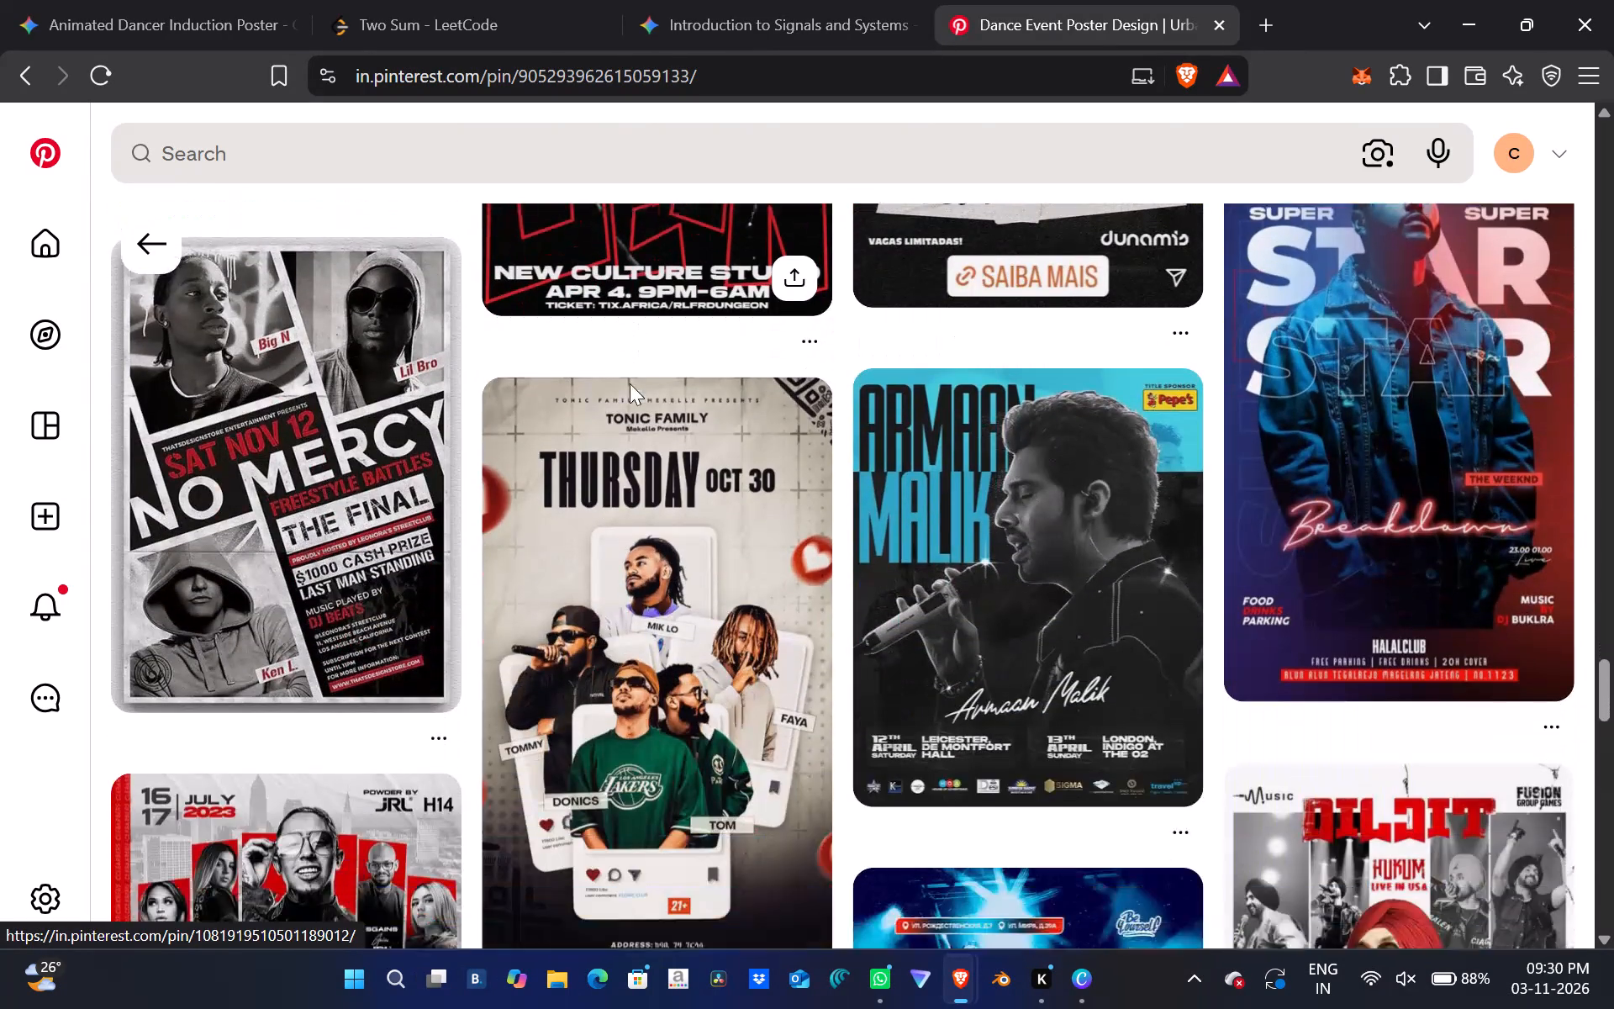
pyautogui.scroll(-7, 630, 383)
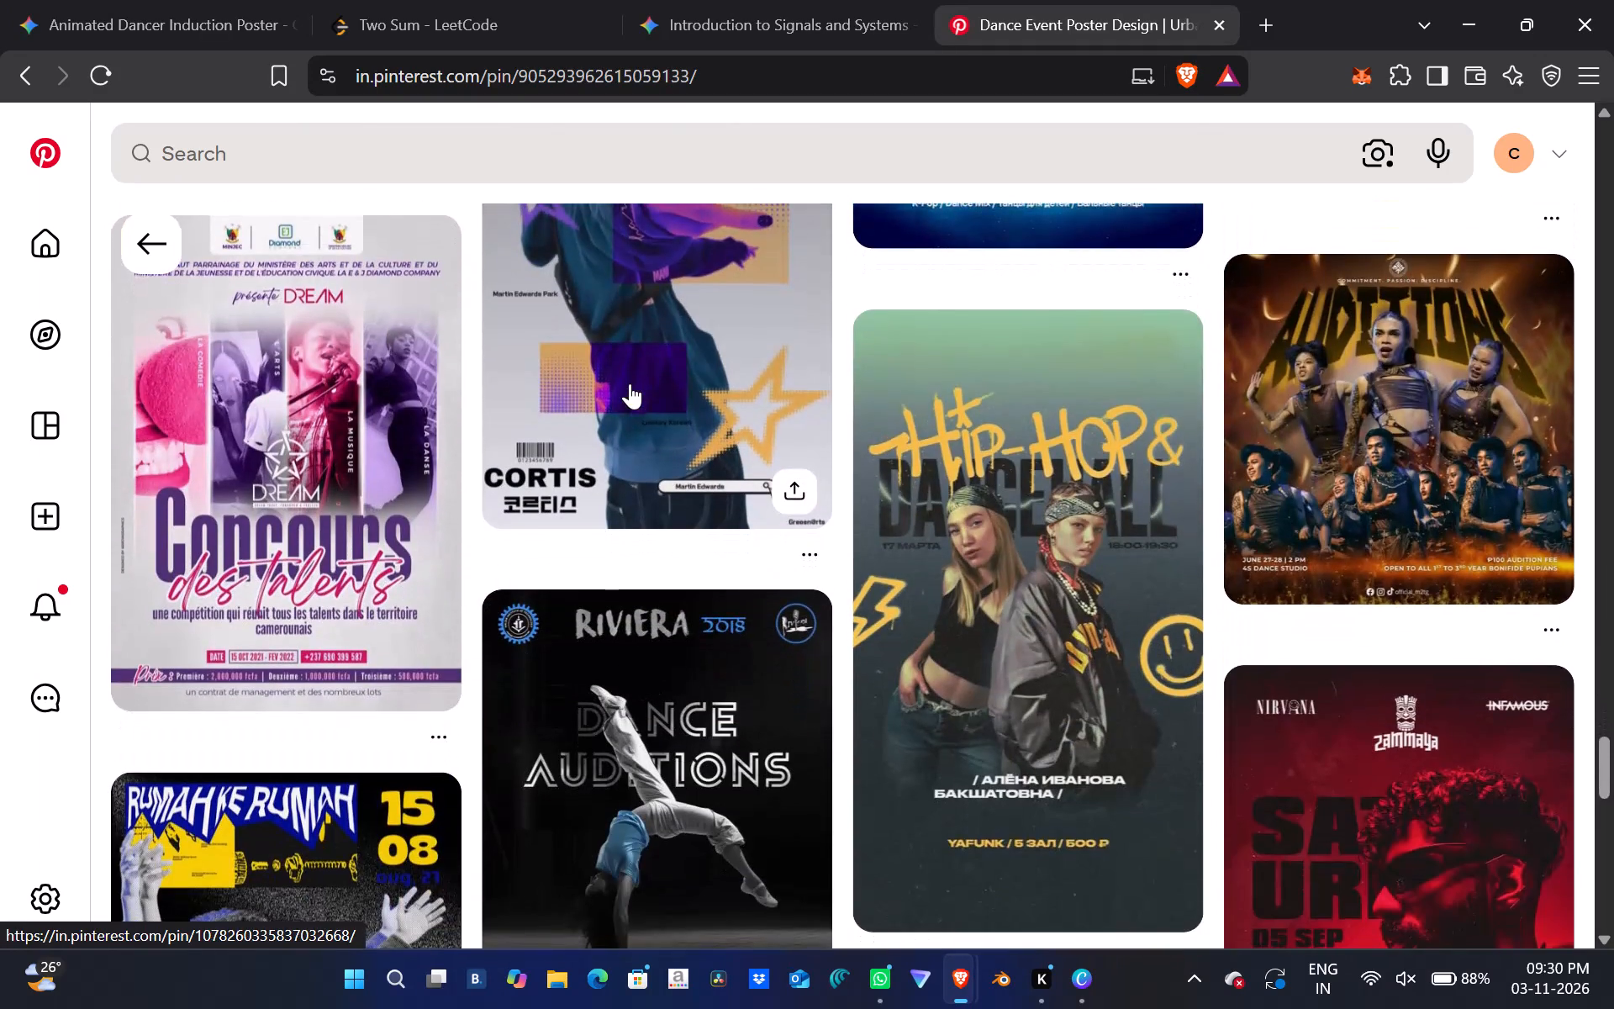
pyautogui.scroll(-6, 630, 383)
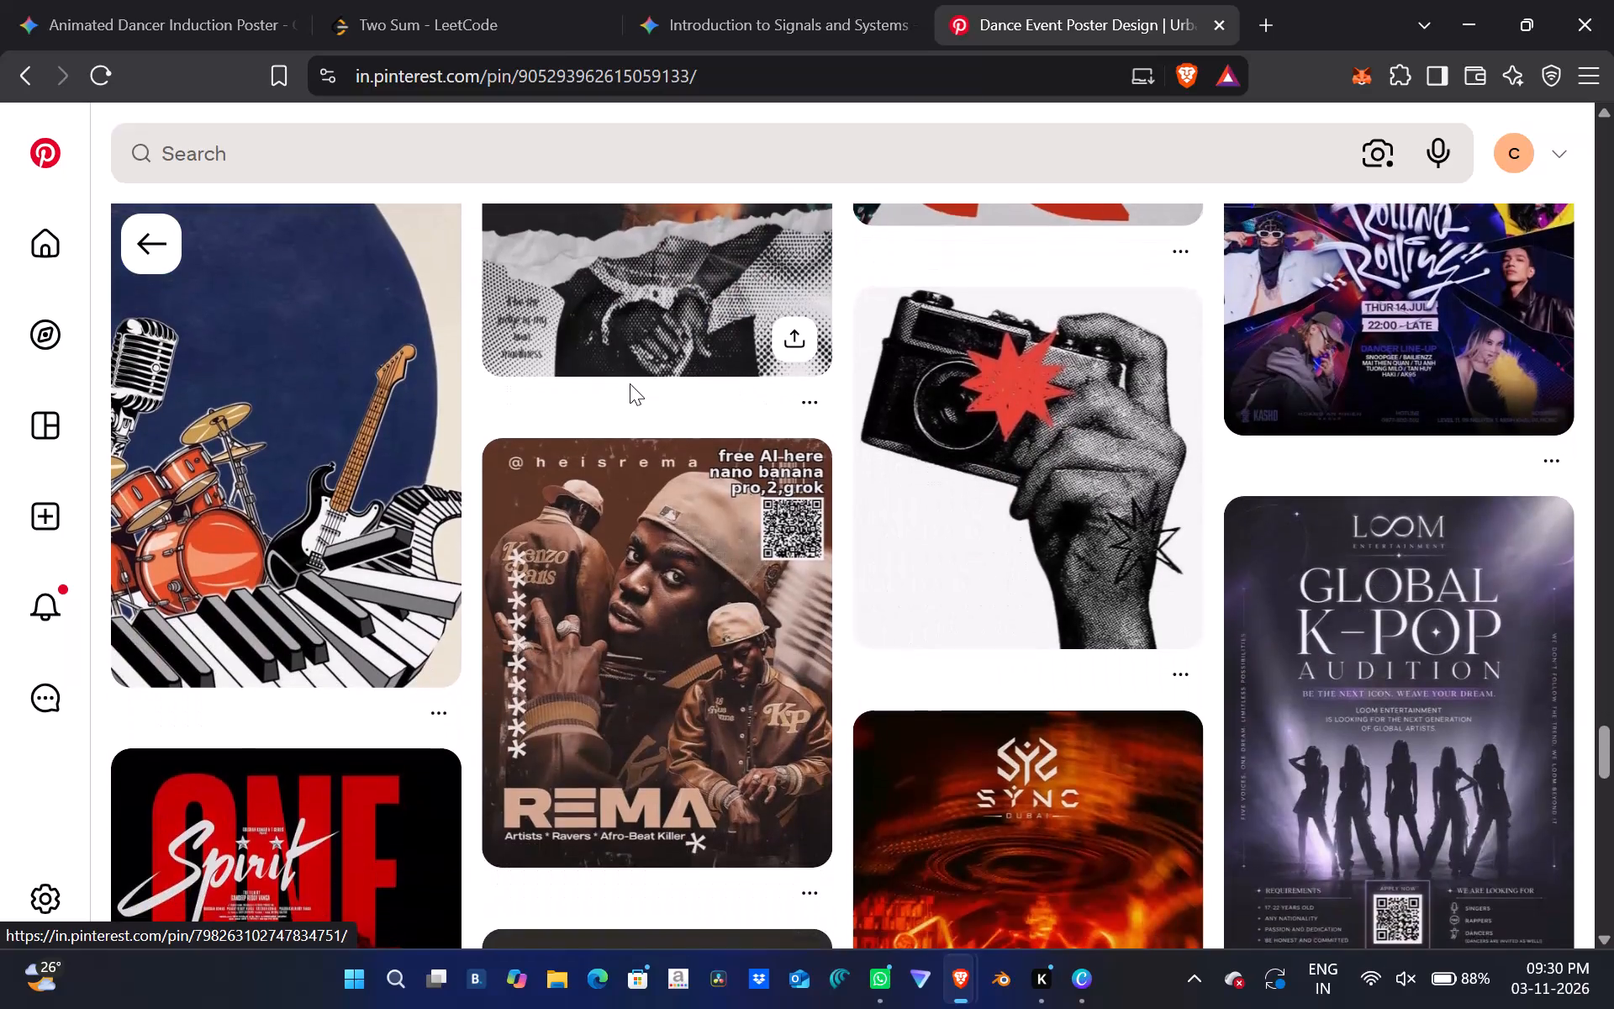
pyautogui.scroll(-7, 630, 383)
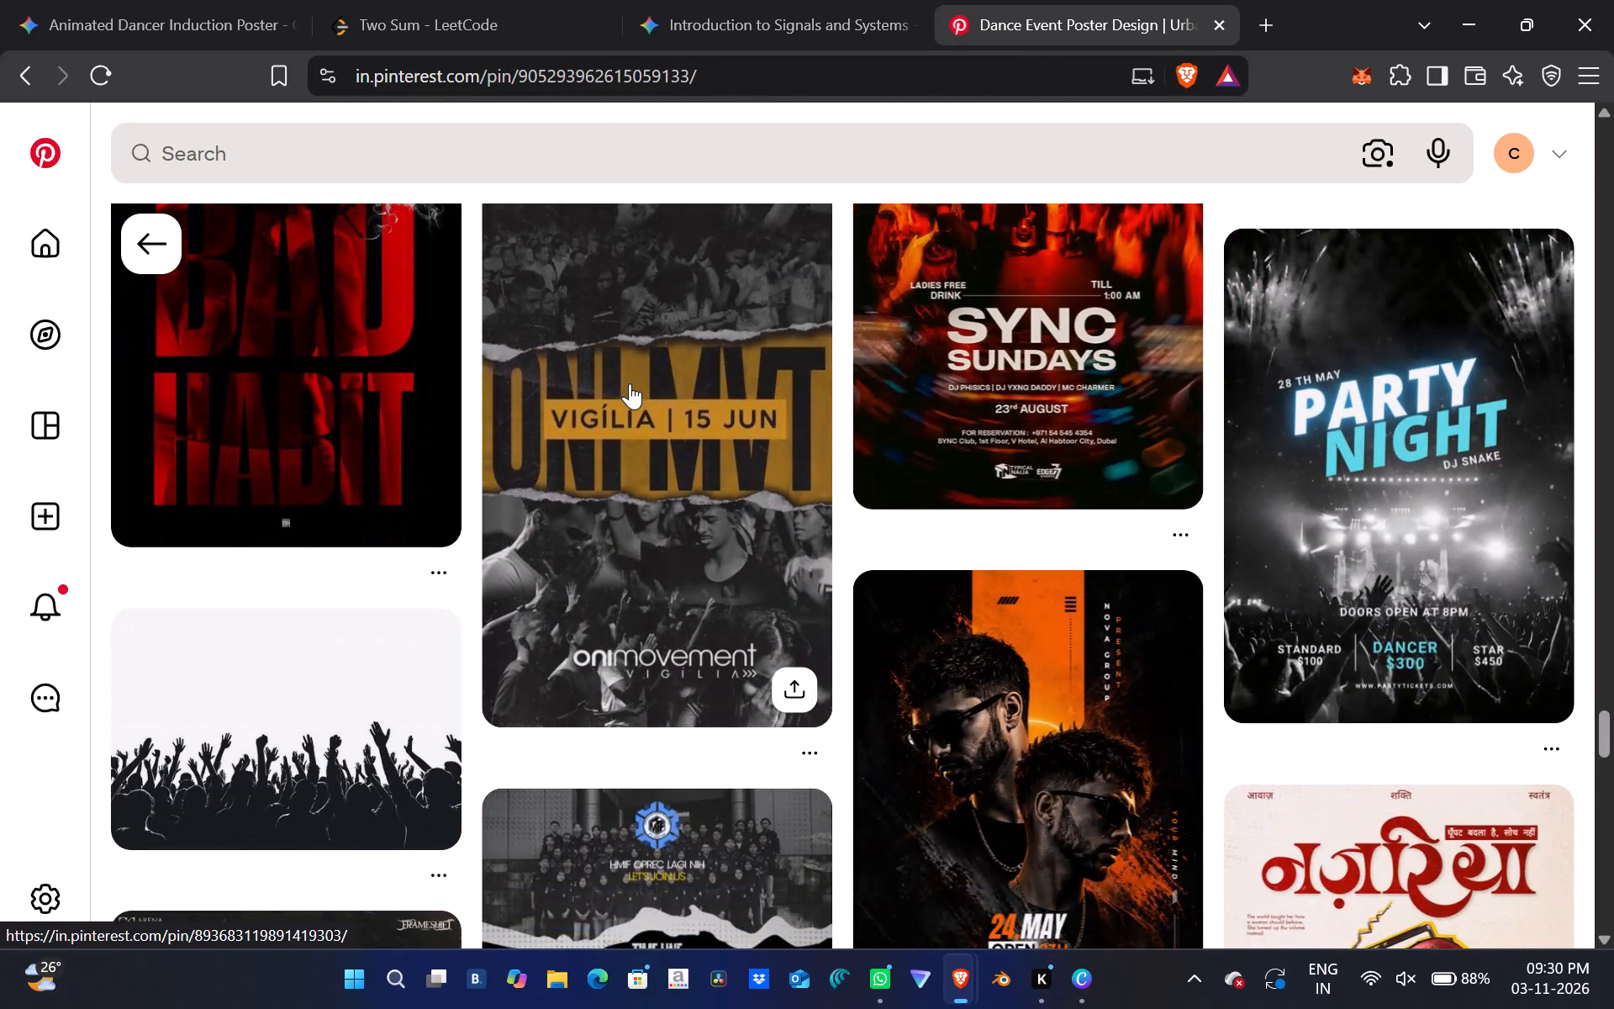
pyautogui.scroll(-6, 630, 383)
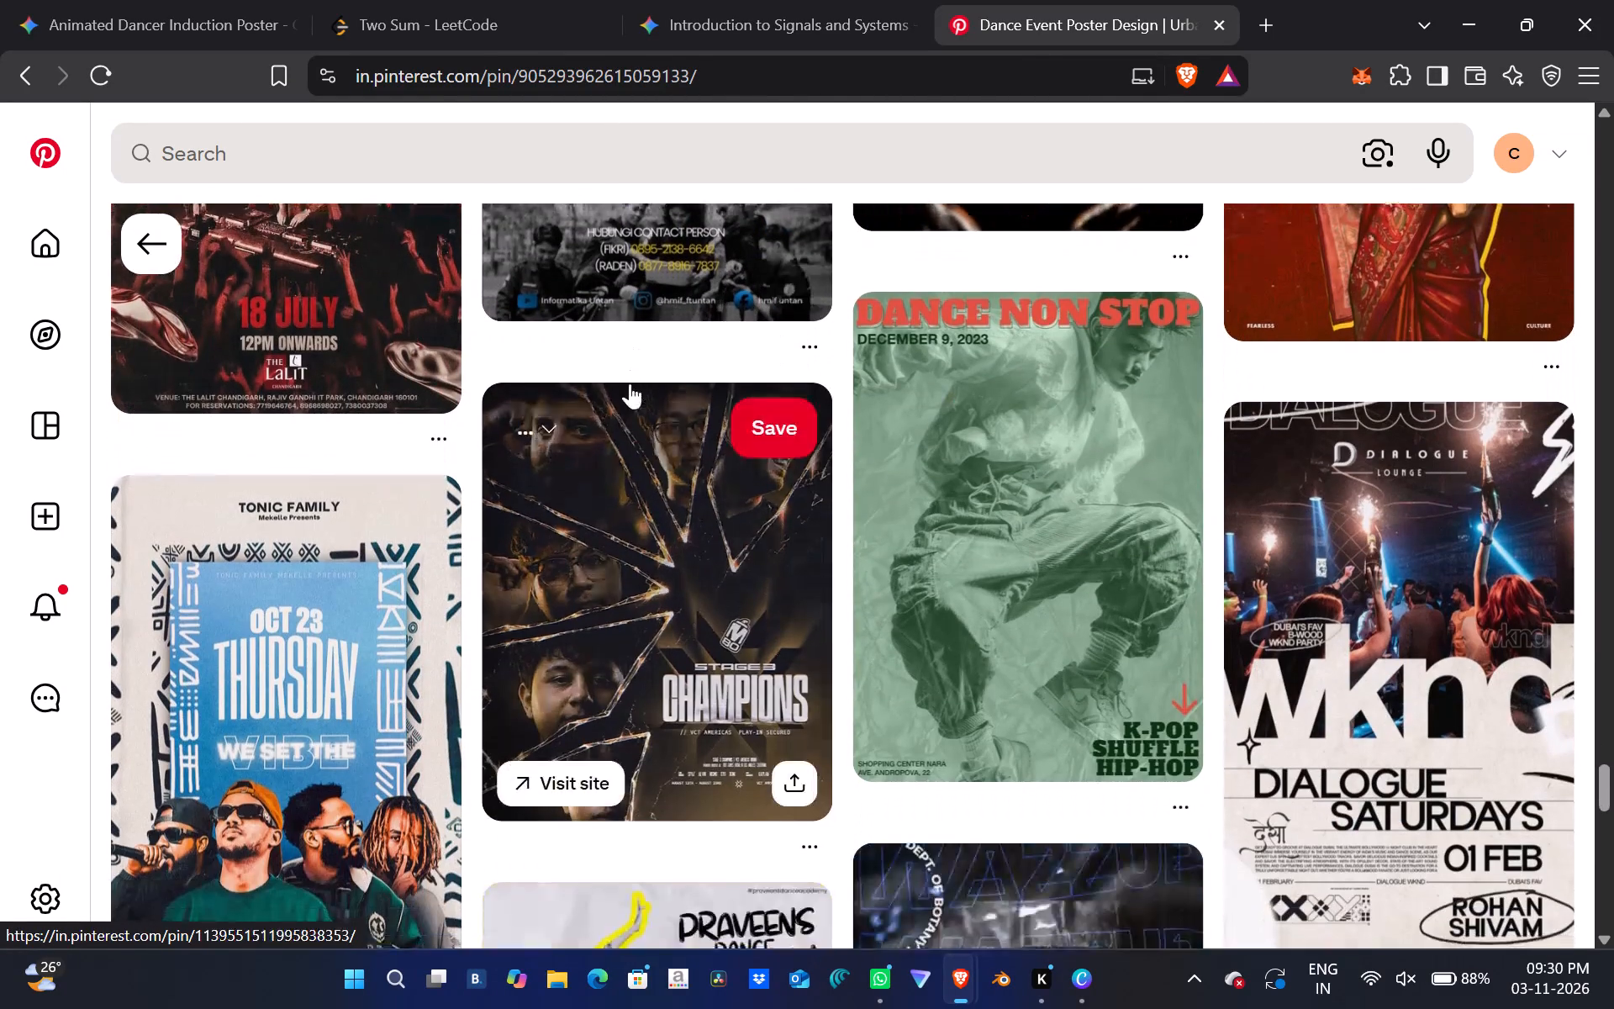
pyautogui.scroll(-2, 630, 383)
pyautogui.scroll(18, 630, 383)
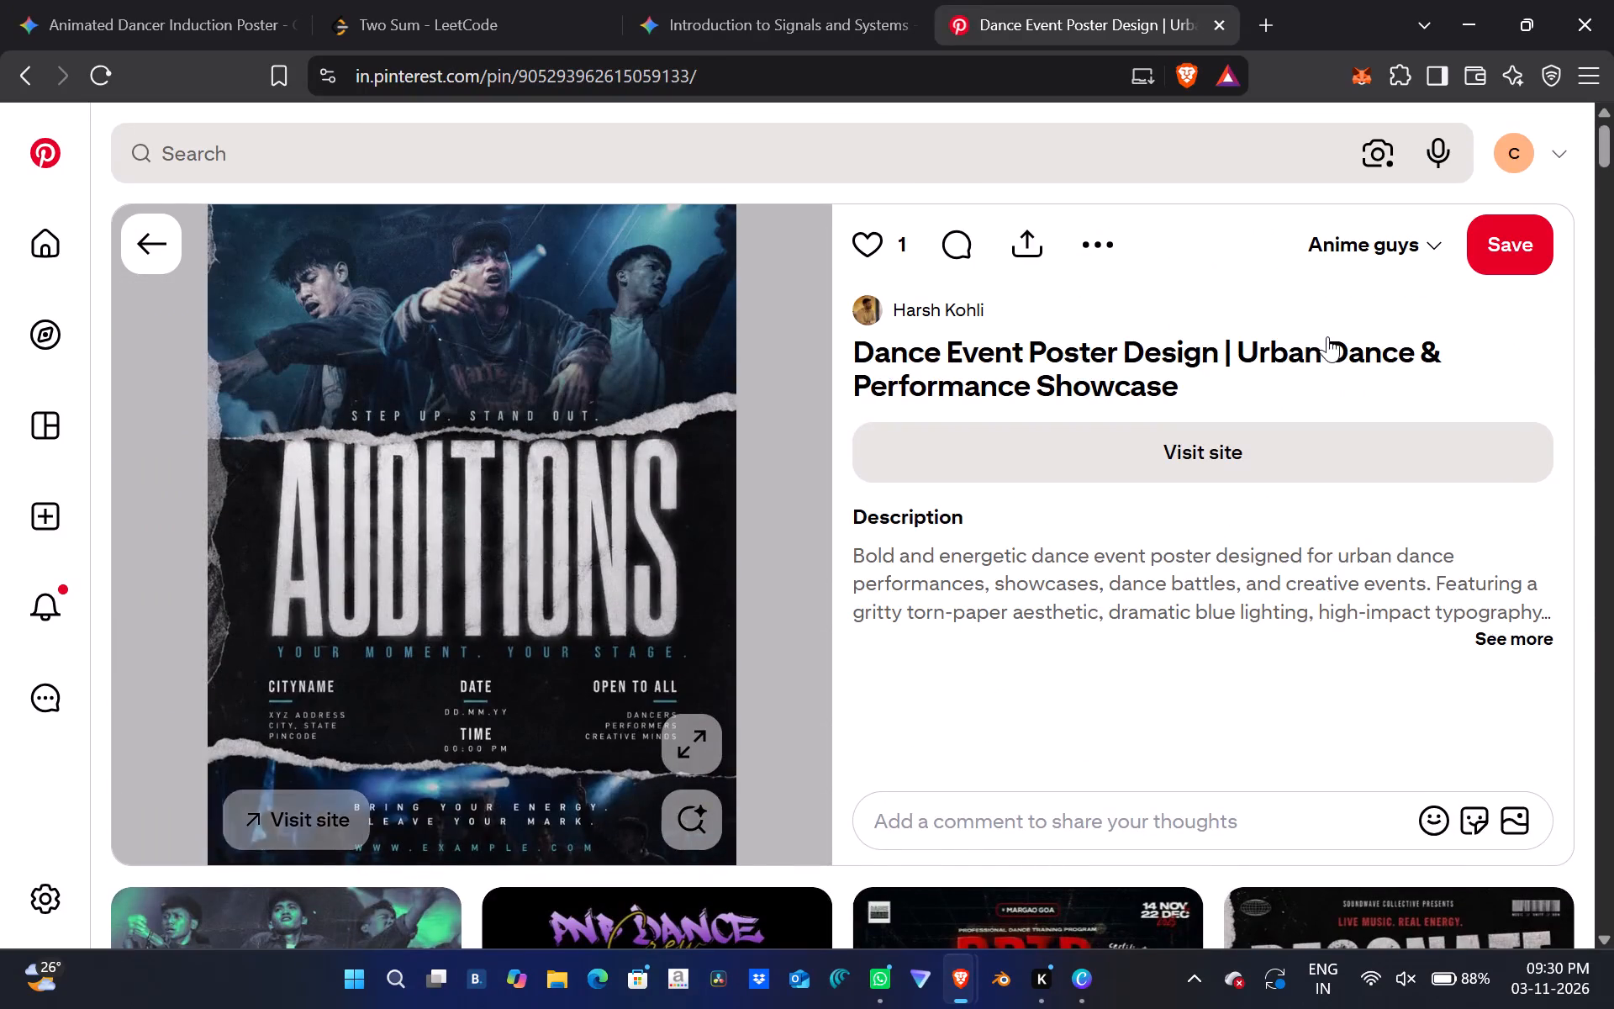
# Open the related PNB Dance Crew "Dance Audition" poster pin and save it to the Anime guys board.
pyautogui.scroll(-3, 944, 447)
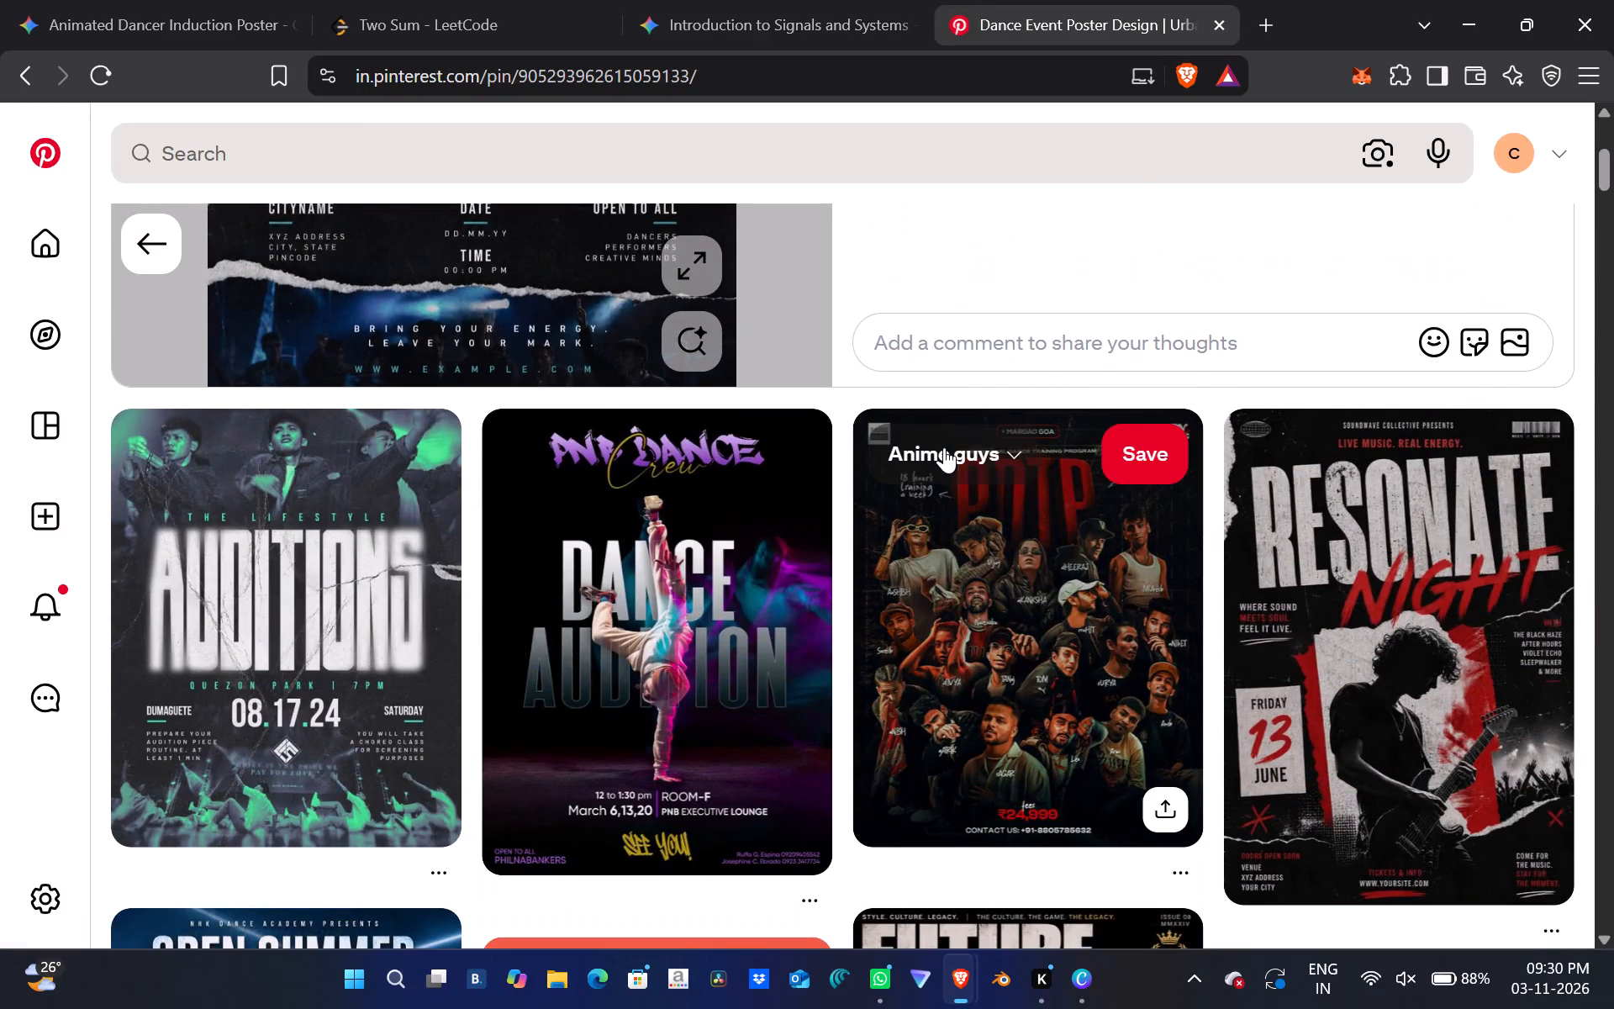
pyautogui.click(489, 682)
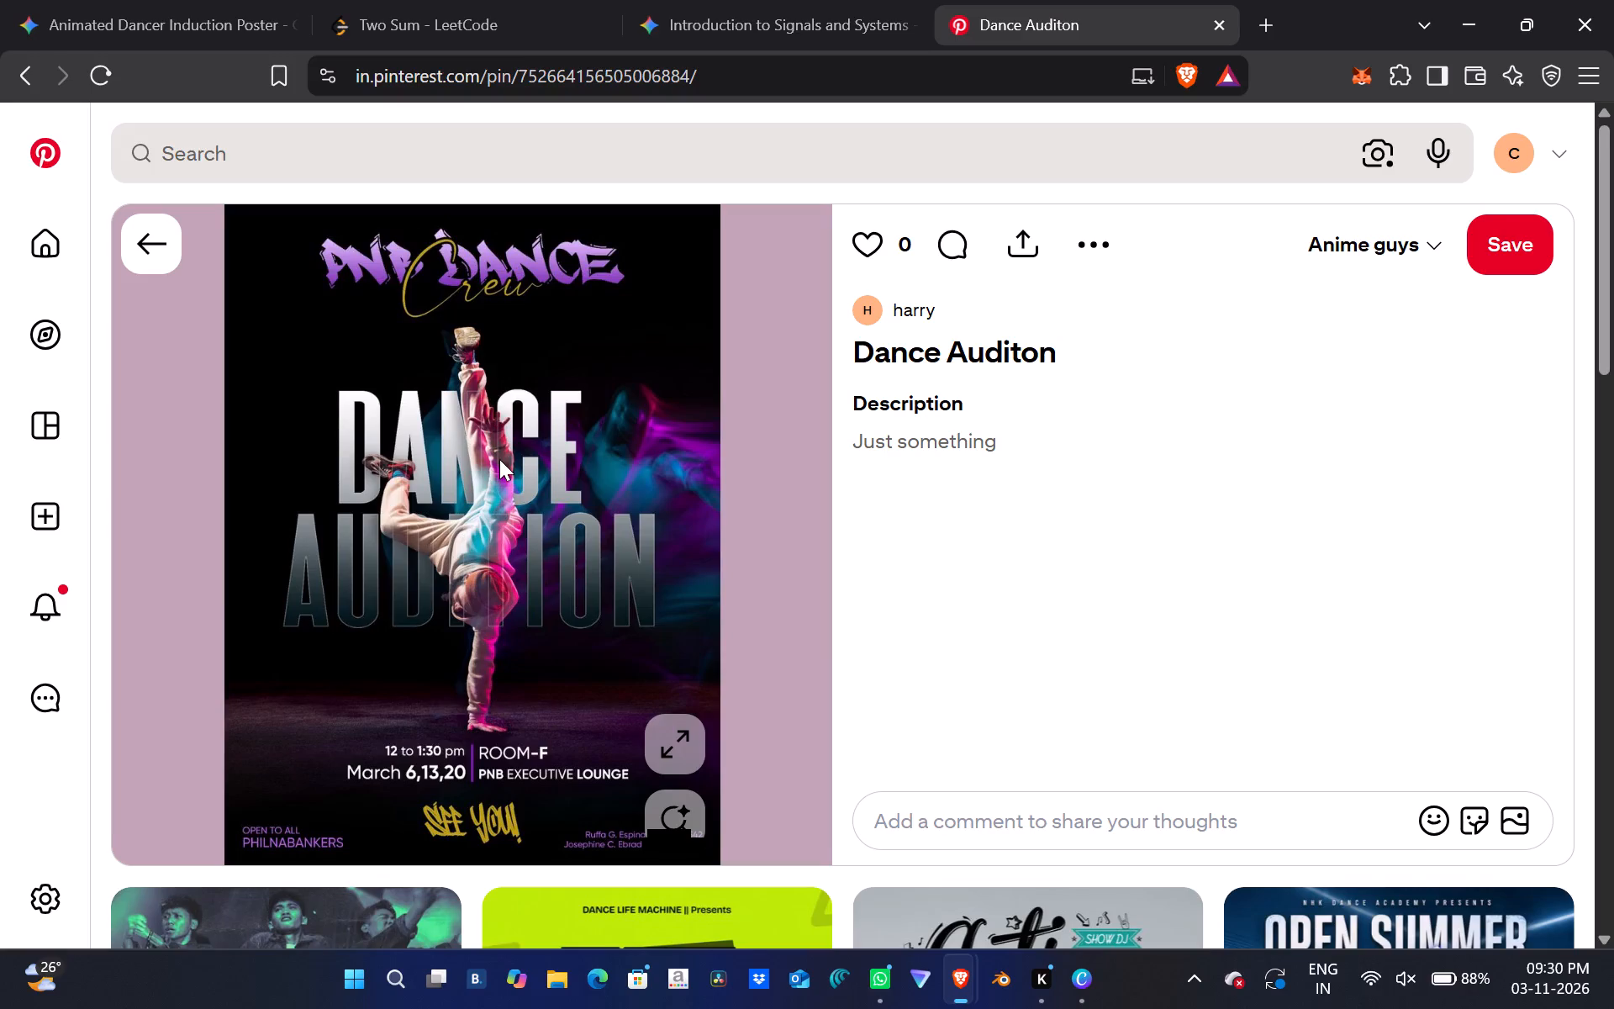
pyautogui.scroll(-3, 499, 459)
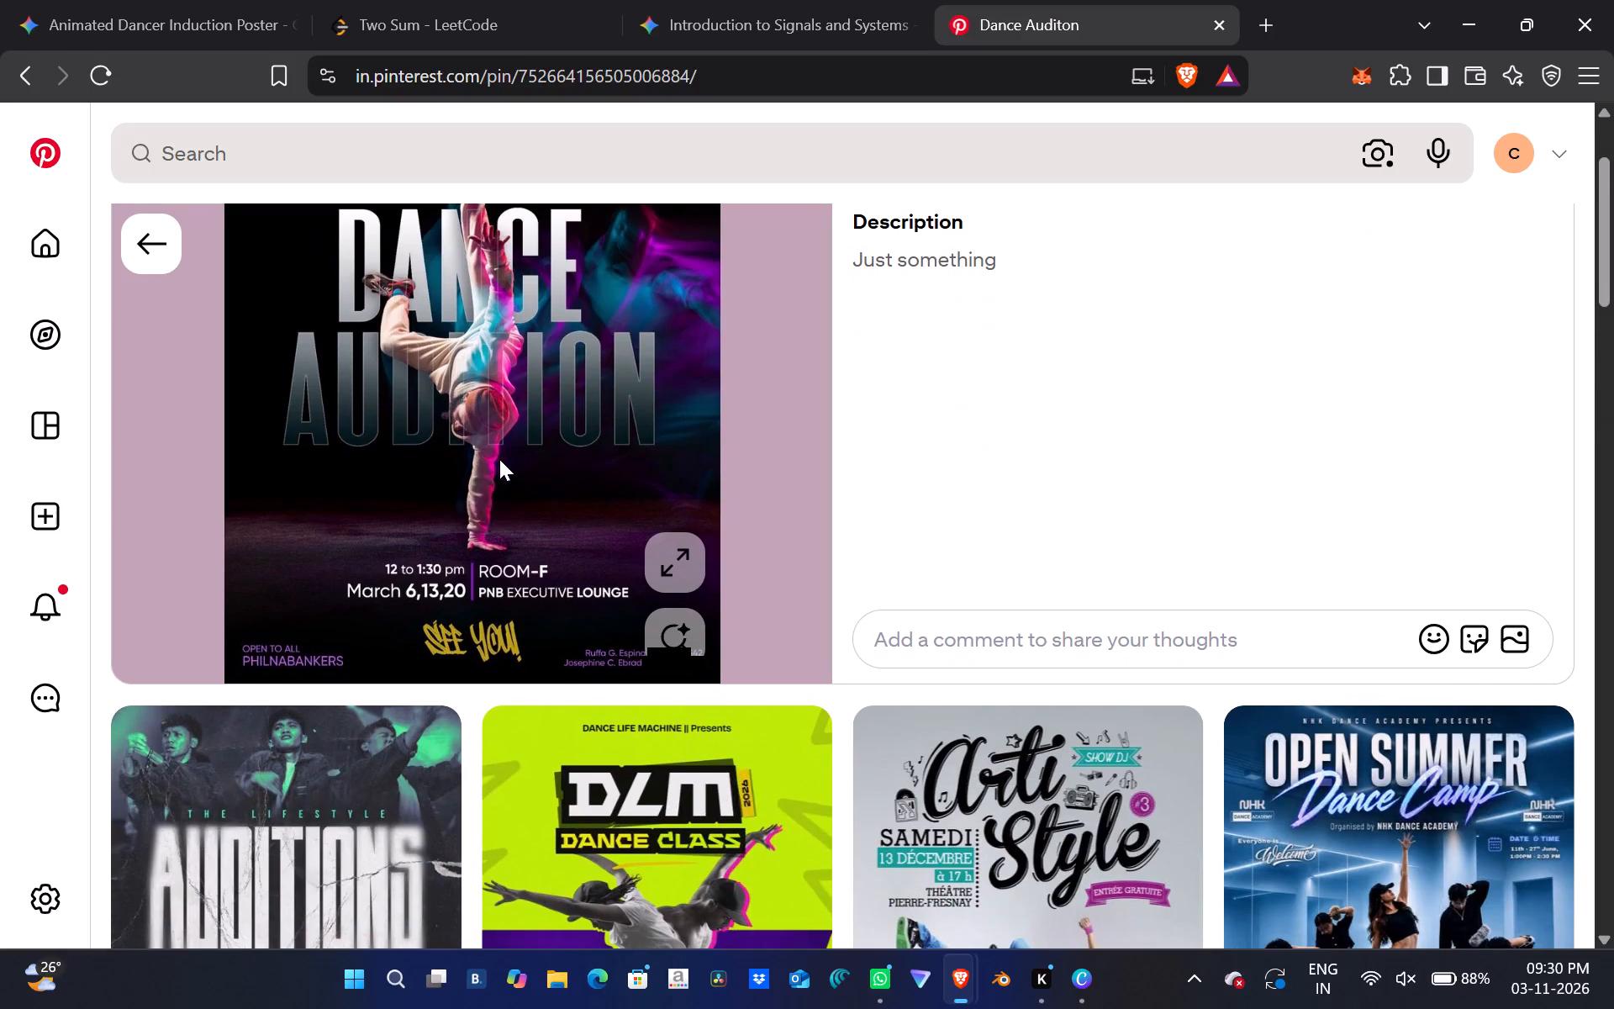
pyautogui.scroll(-2, 499, 459)
pyautogui.scroll(1, 499, 459)
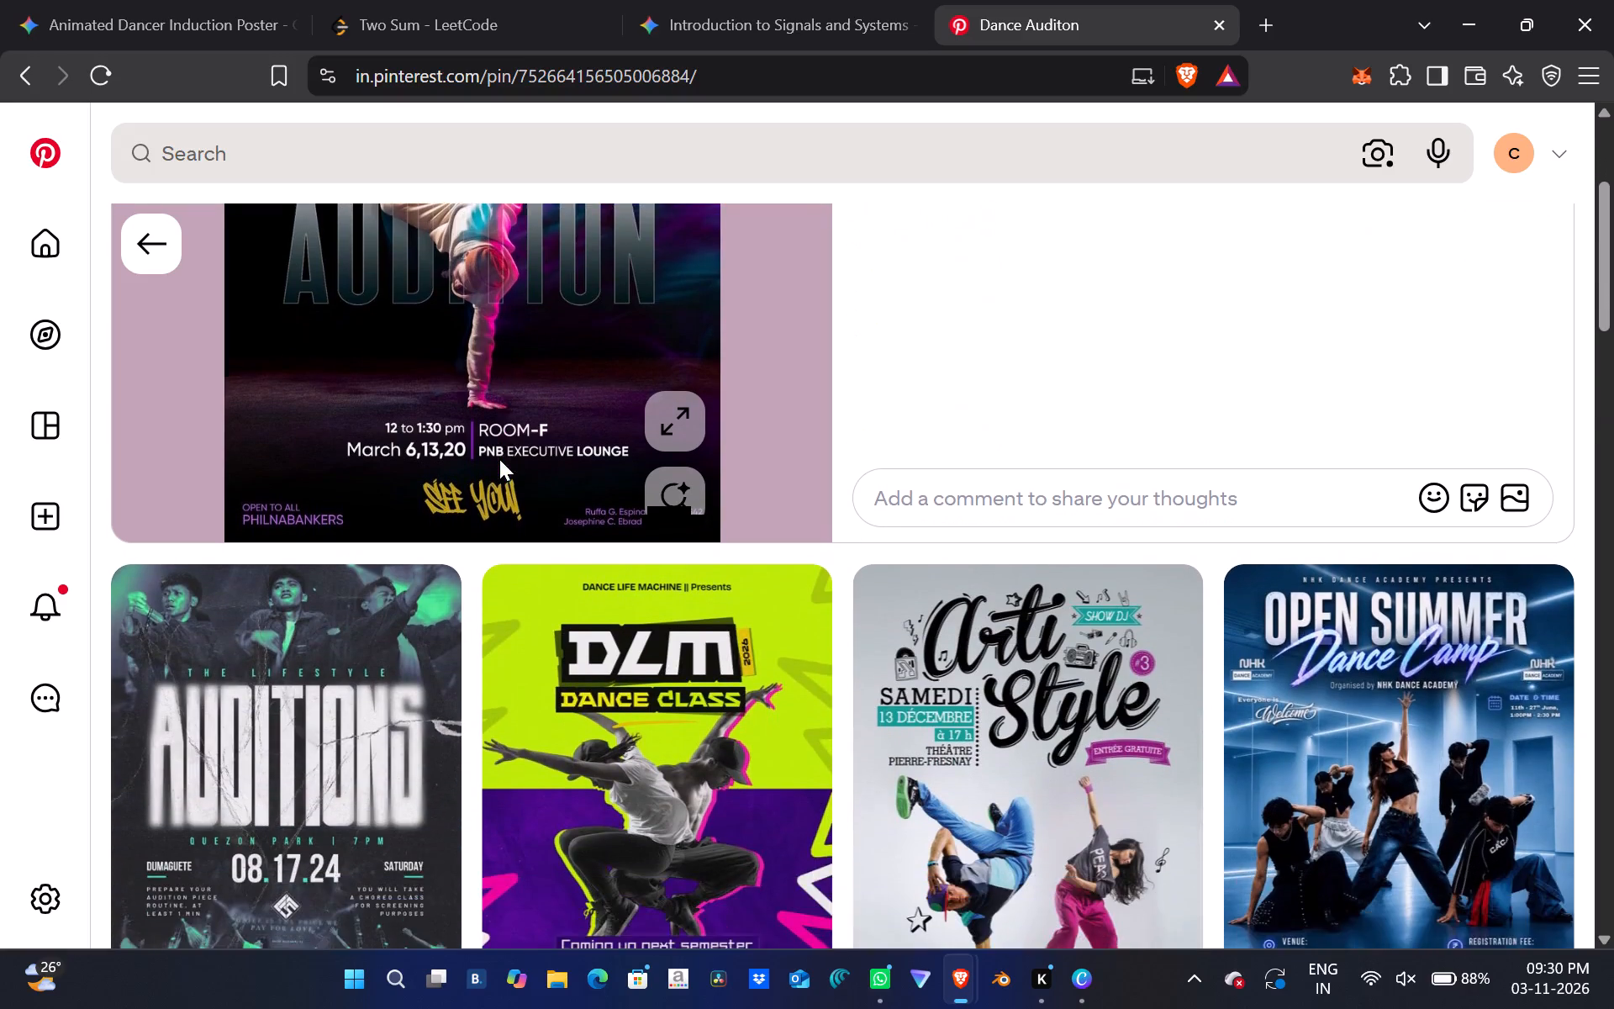
pyautogui.scroll(1, 499, 459)
pyautogui.click(1532, 219)
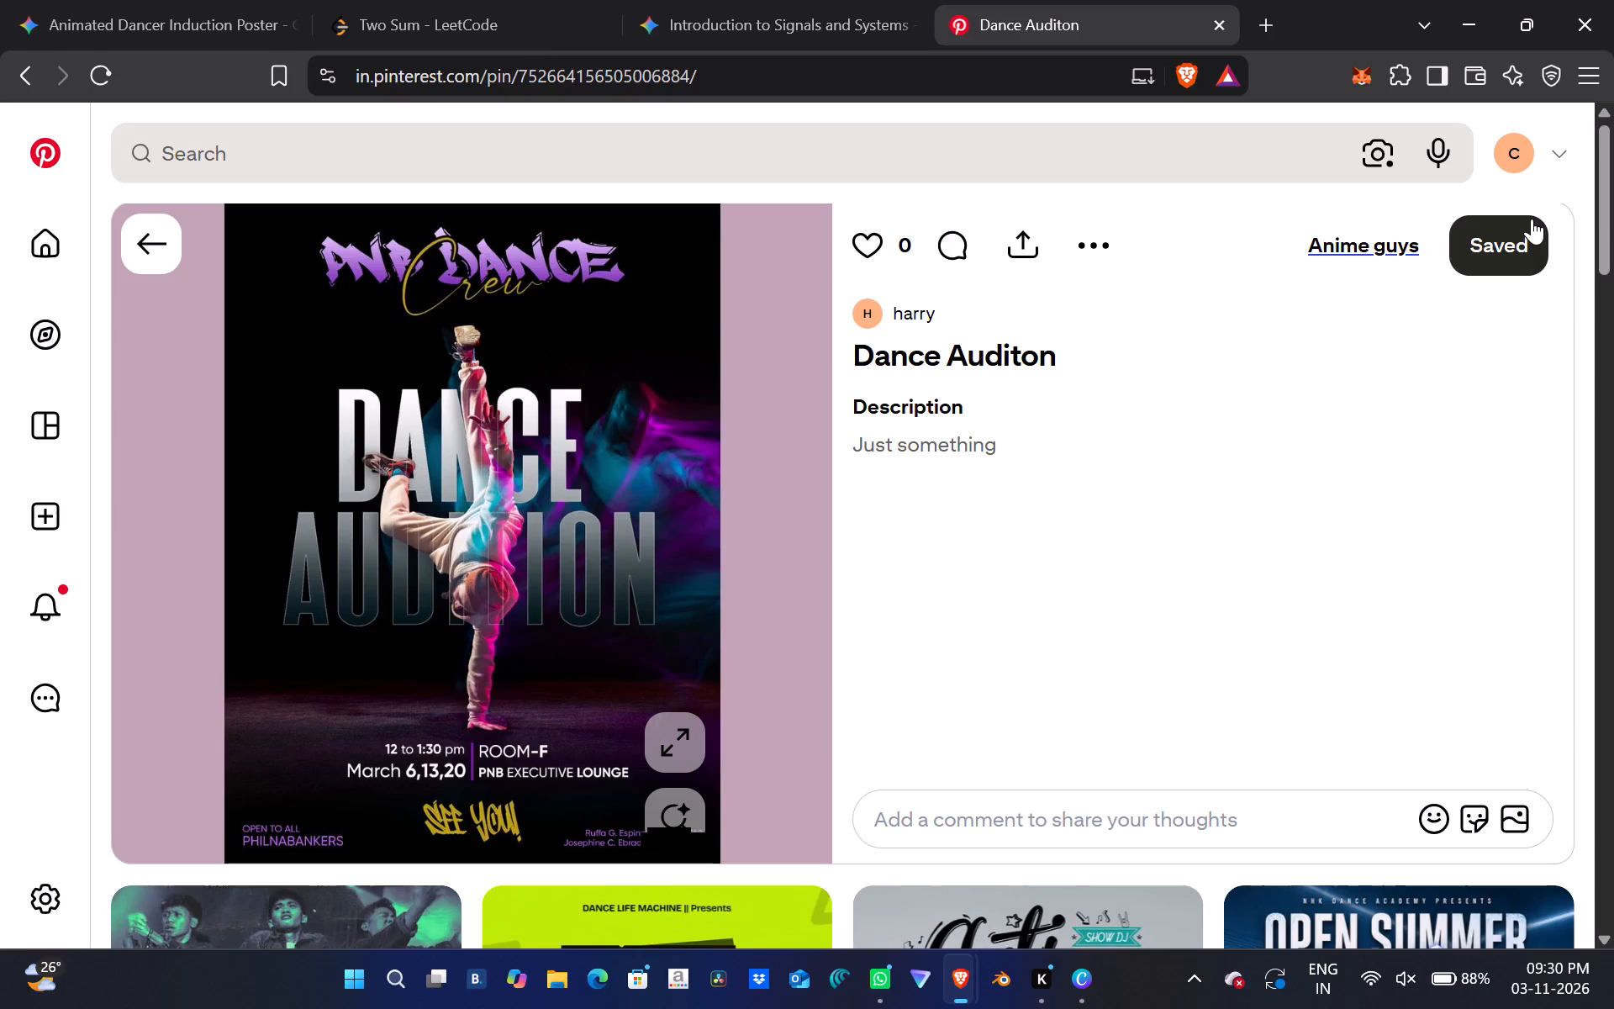
# Browse the related posters below the PNB Dance Crew pin for audition layouts, bold typography and dancer imagery.
pyautogui.scroll(-3, 747, 334)
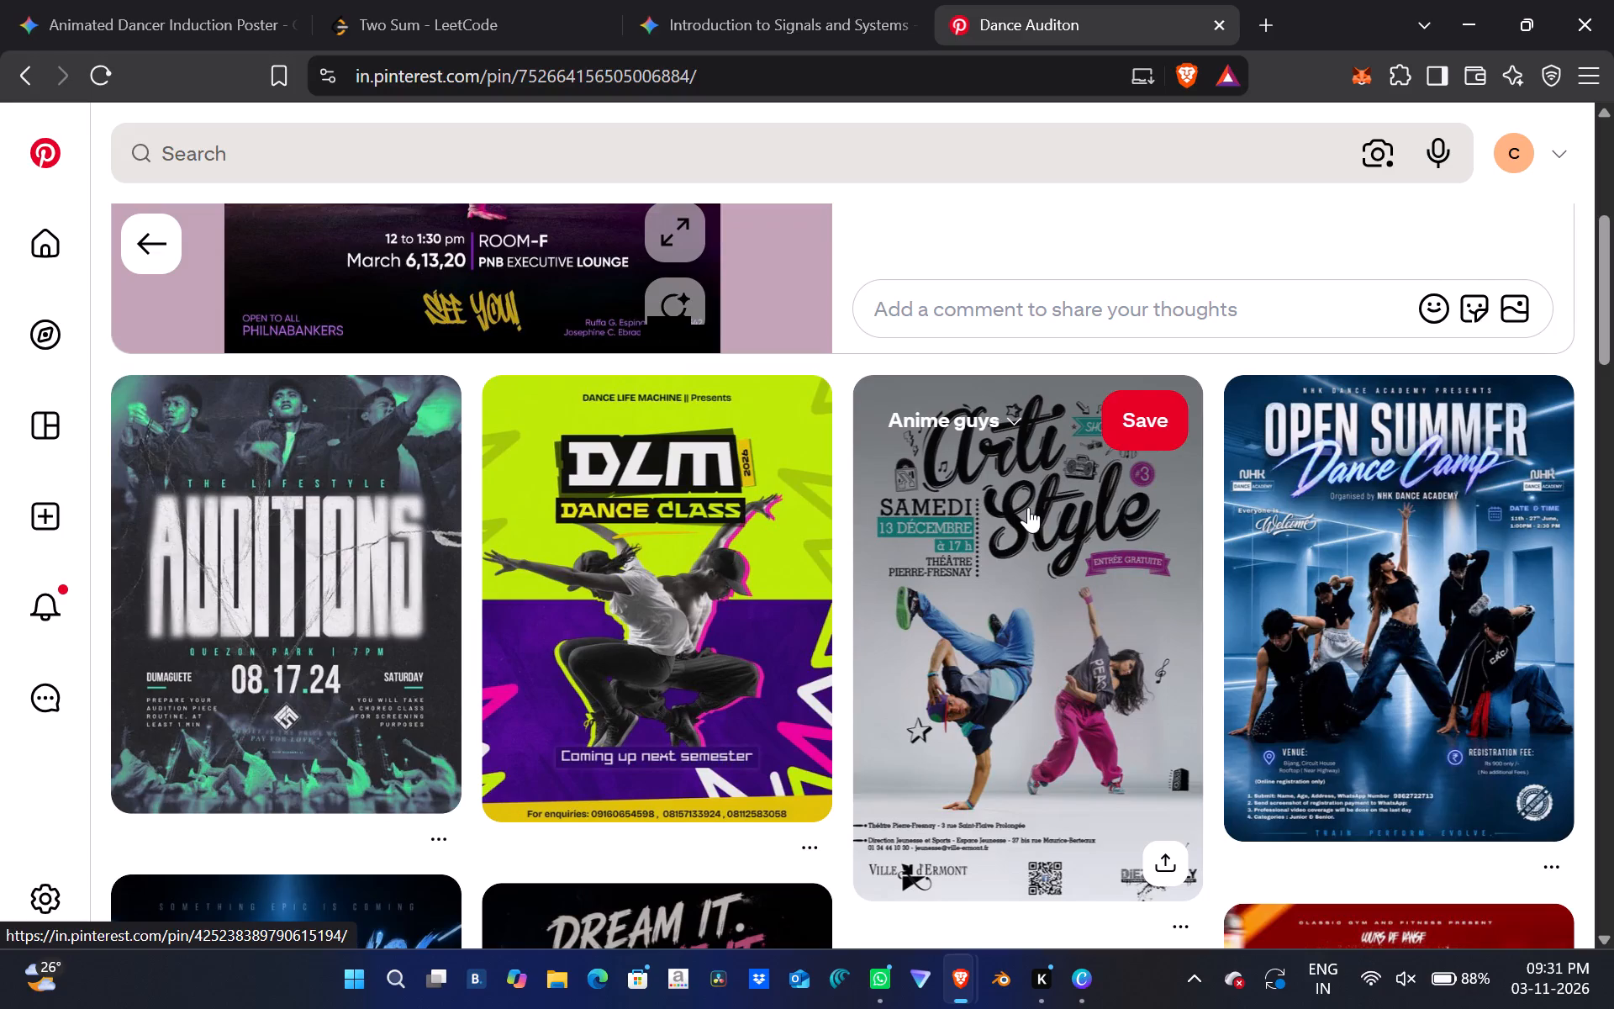
pyautogui.scroll(-3, 1028, 507)
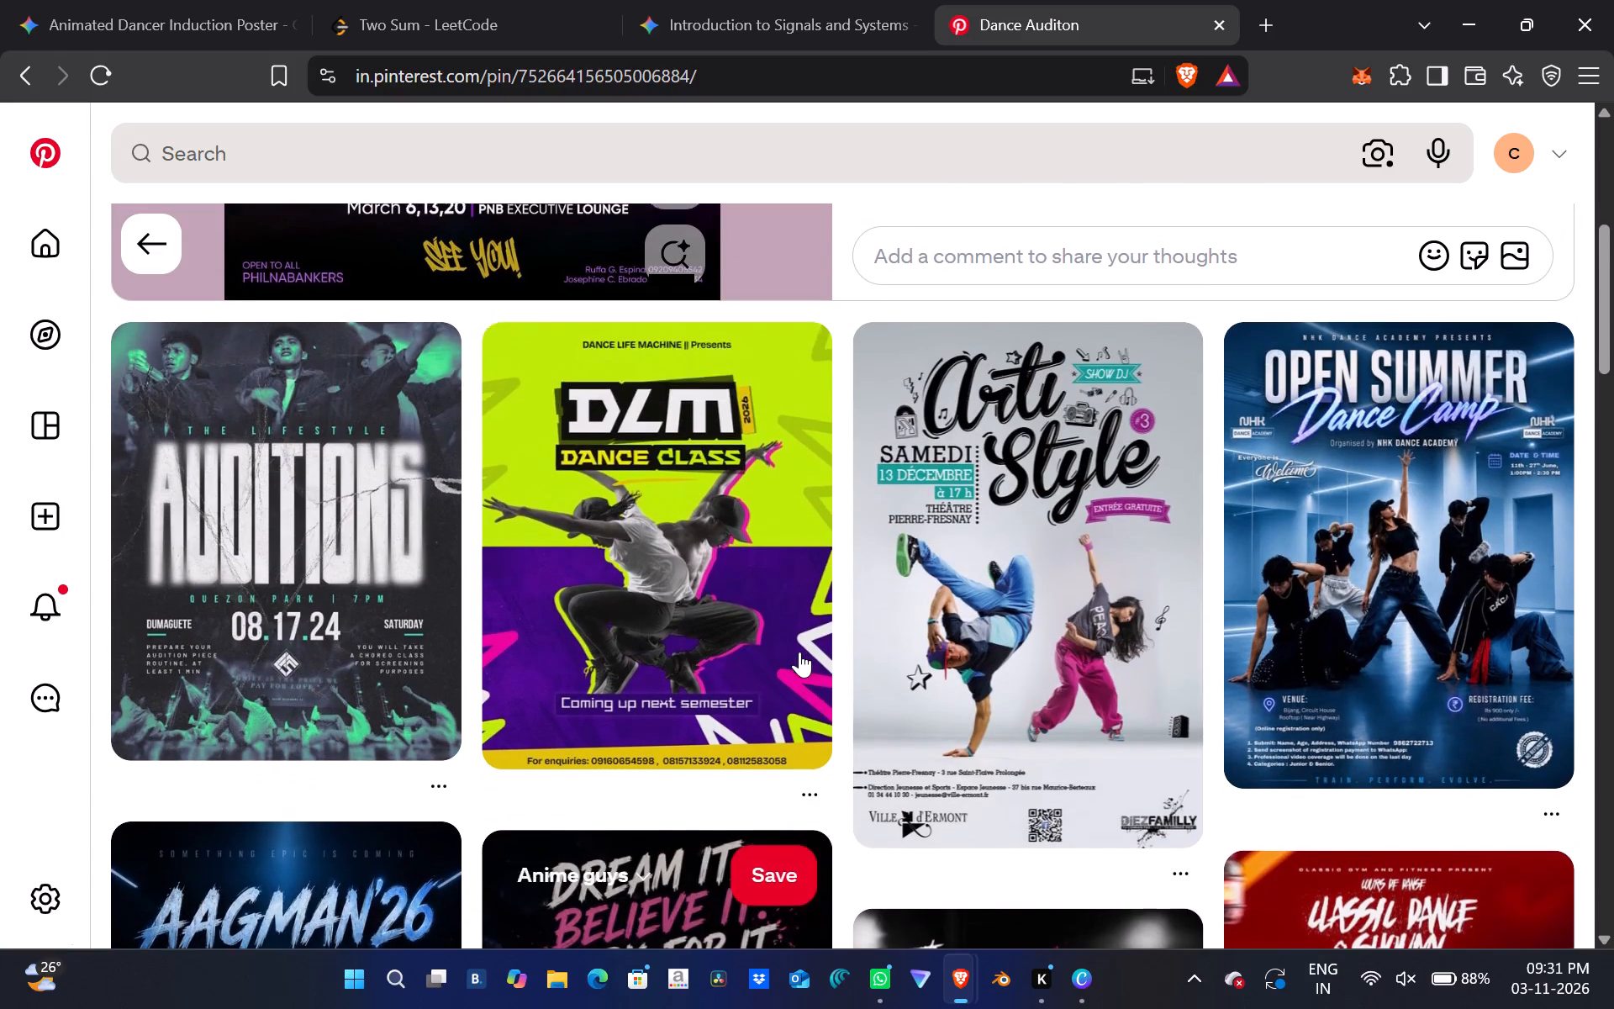
pyautogui.scroll(-1, 799, 652)
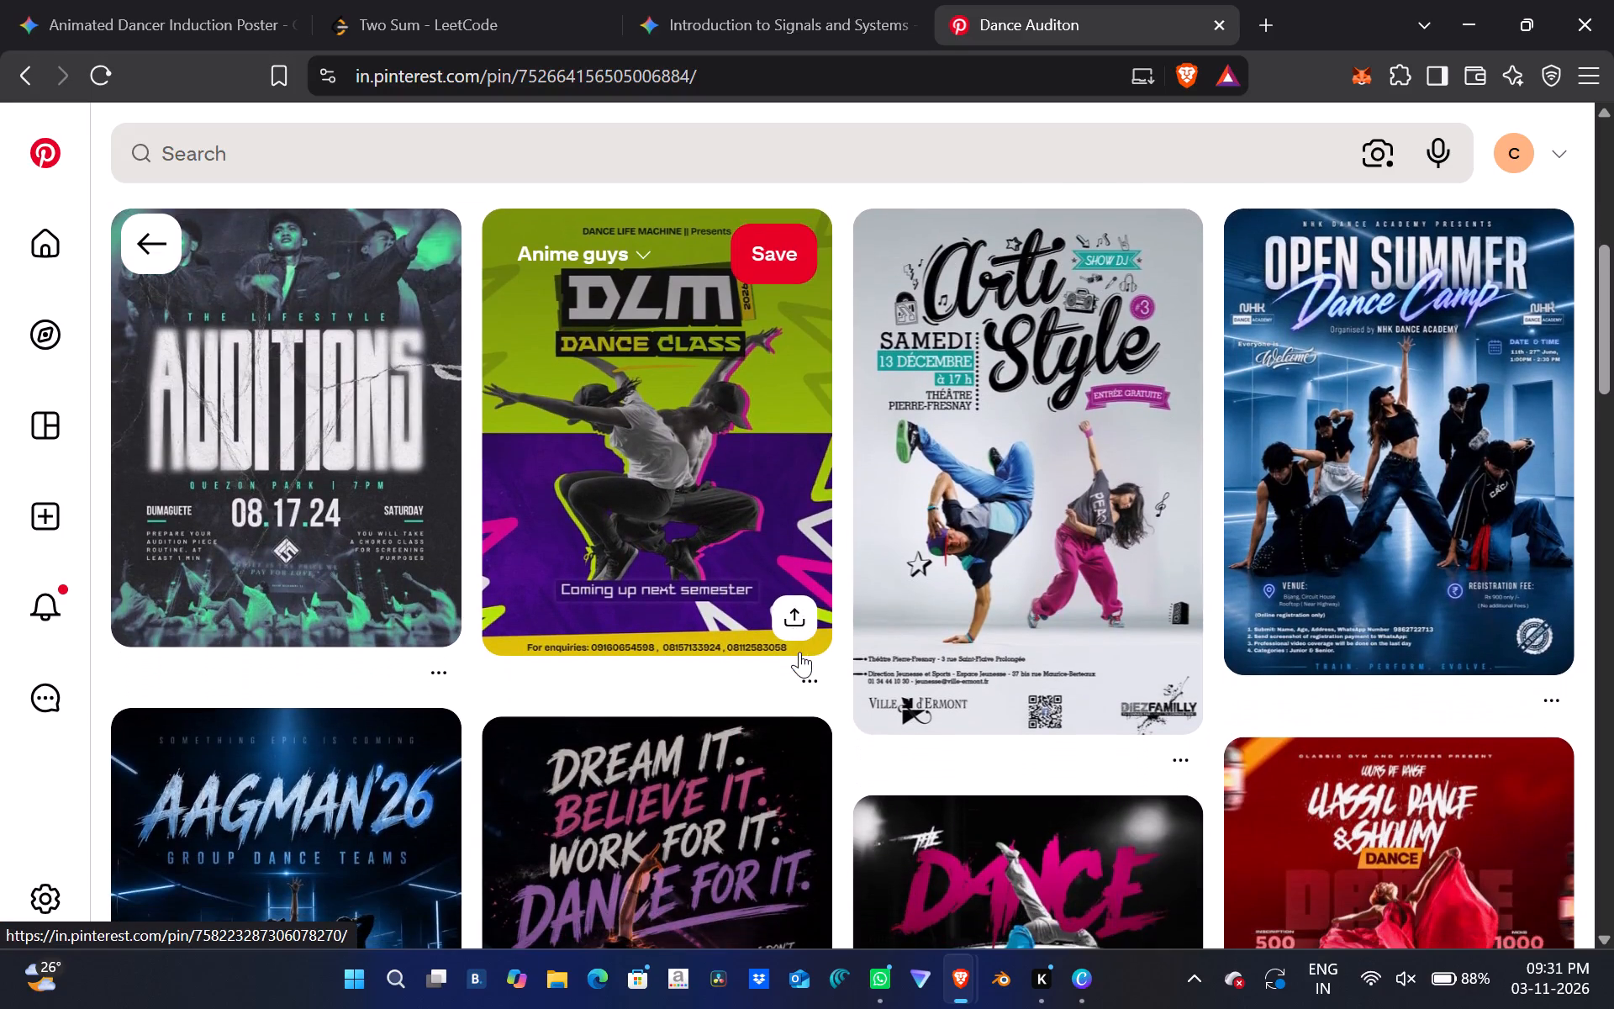
pyautogui.scroll(-4, 799, 652)
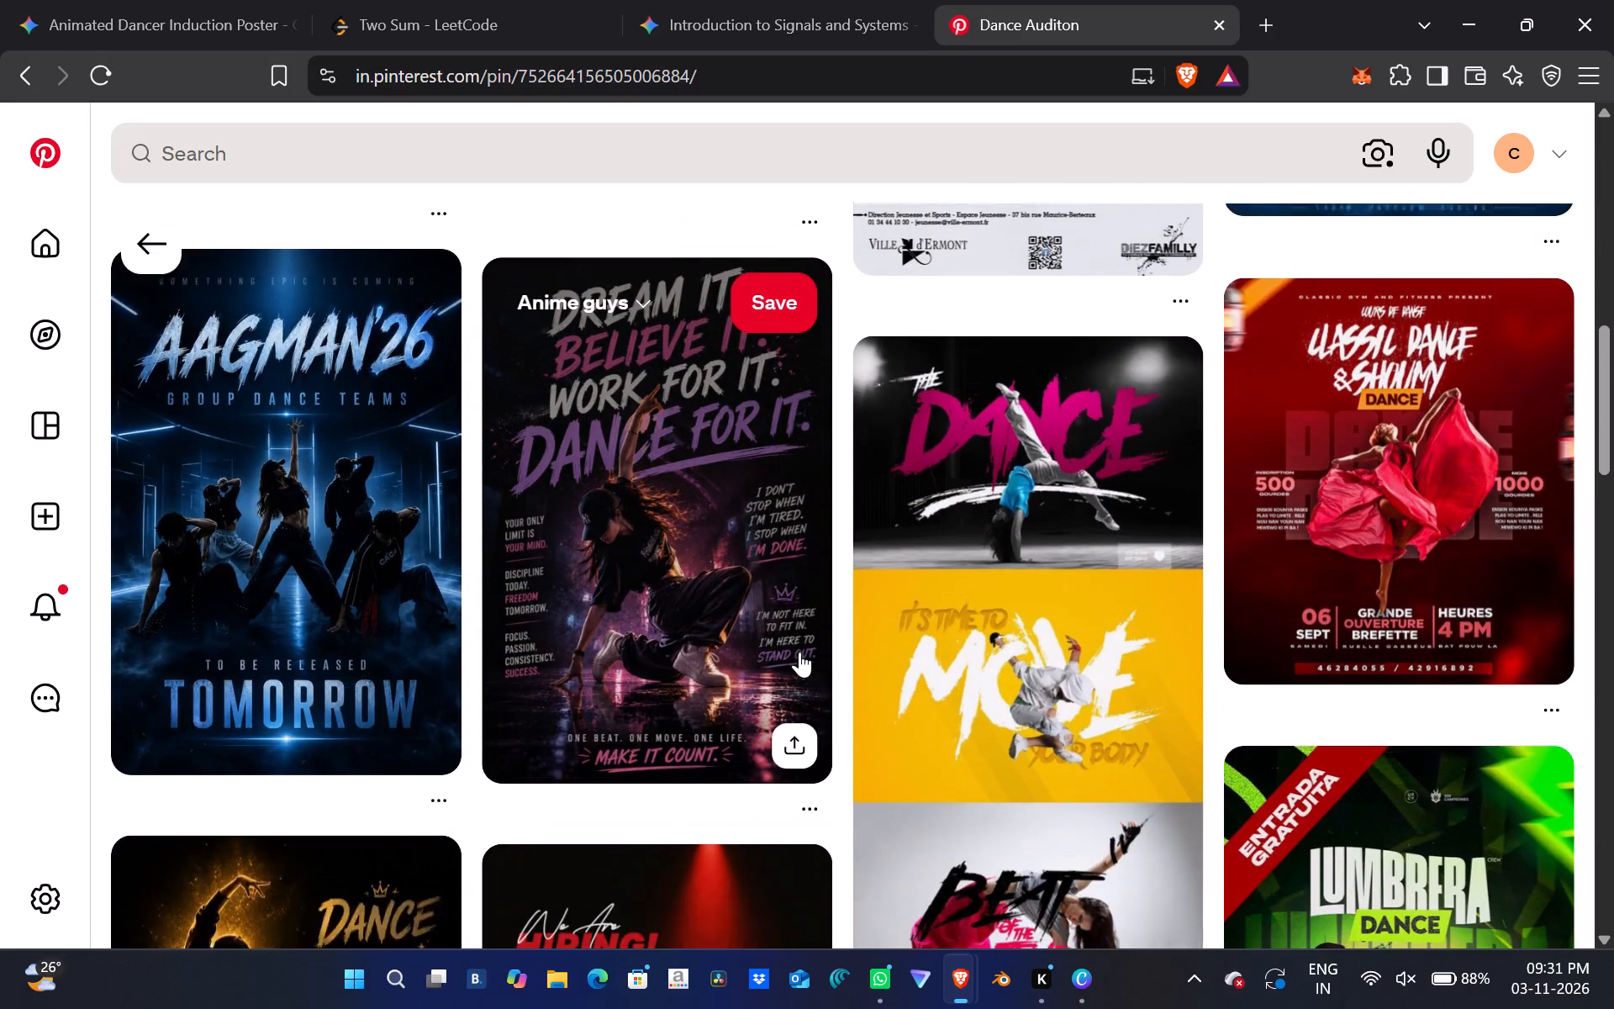
pyautogui.scroll(-3, 799, 652)
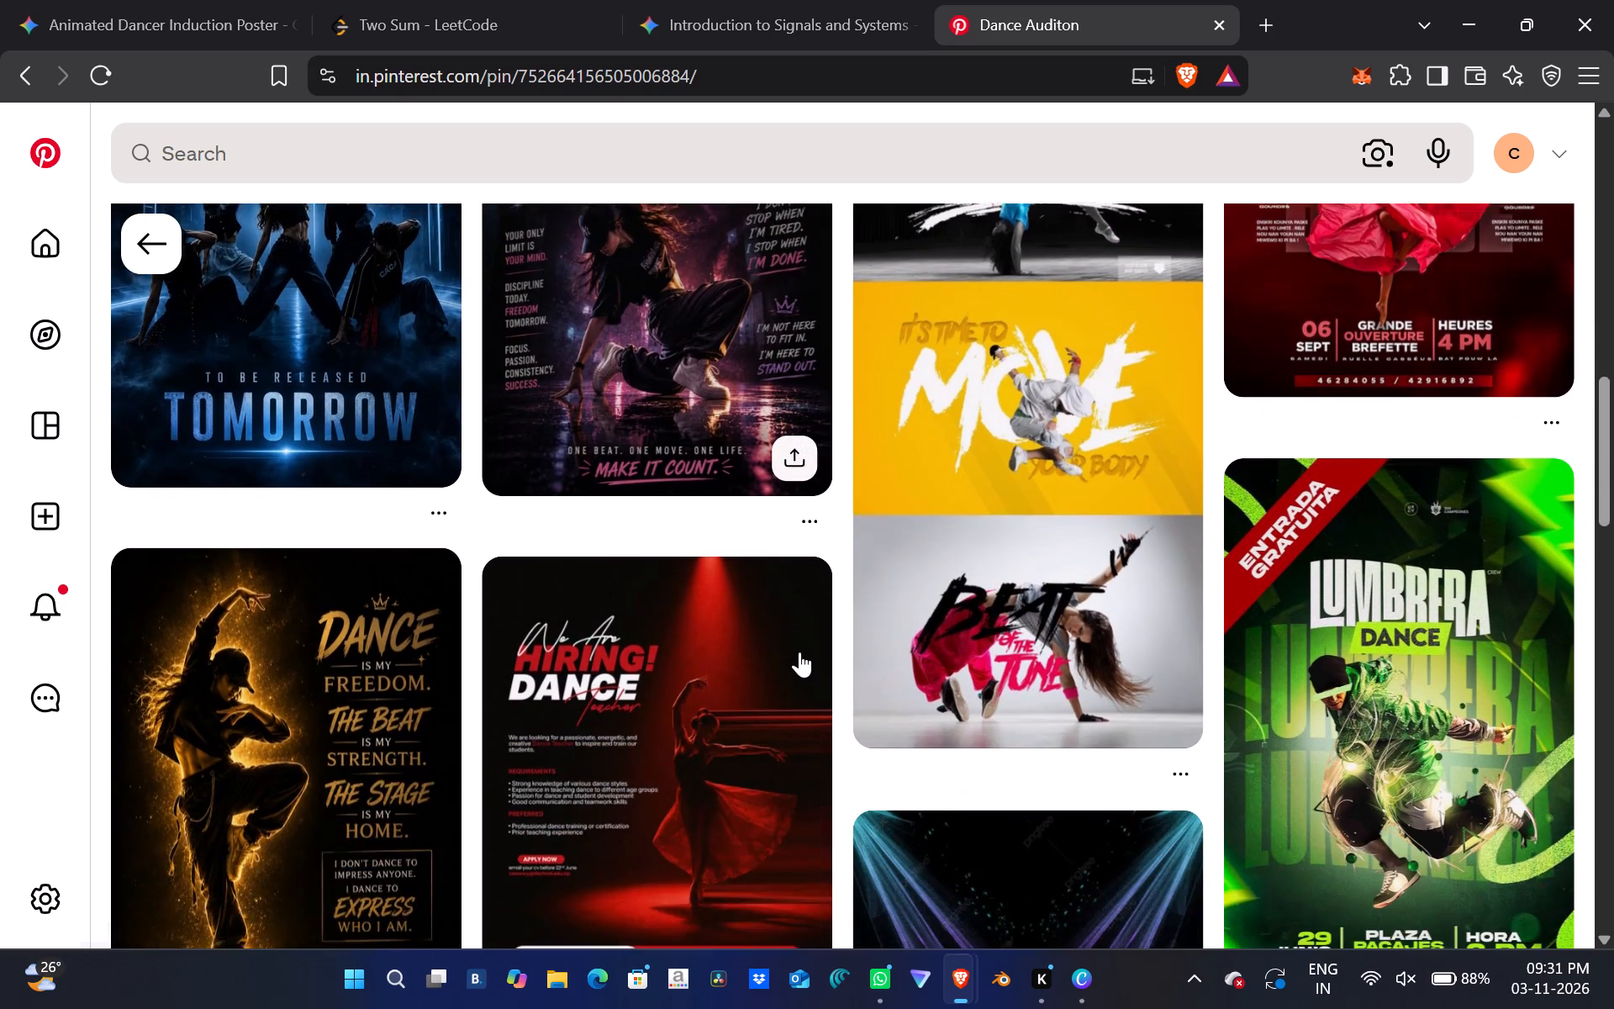
pyautogui.scroll(-2, 799, 652)
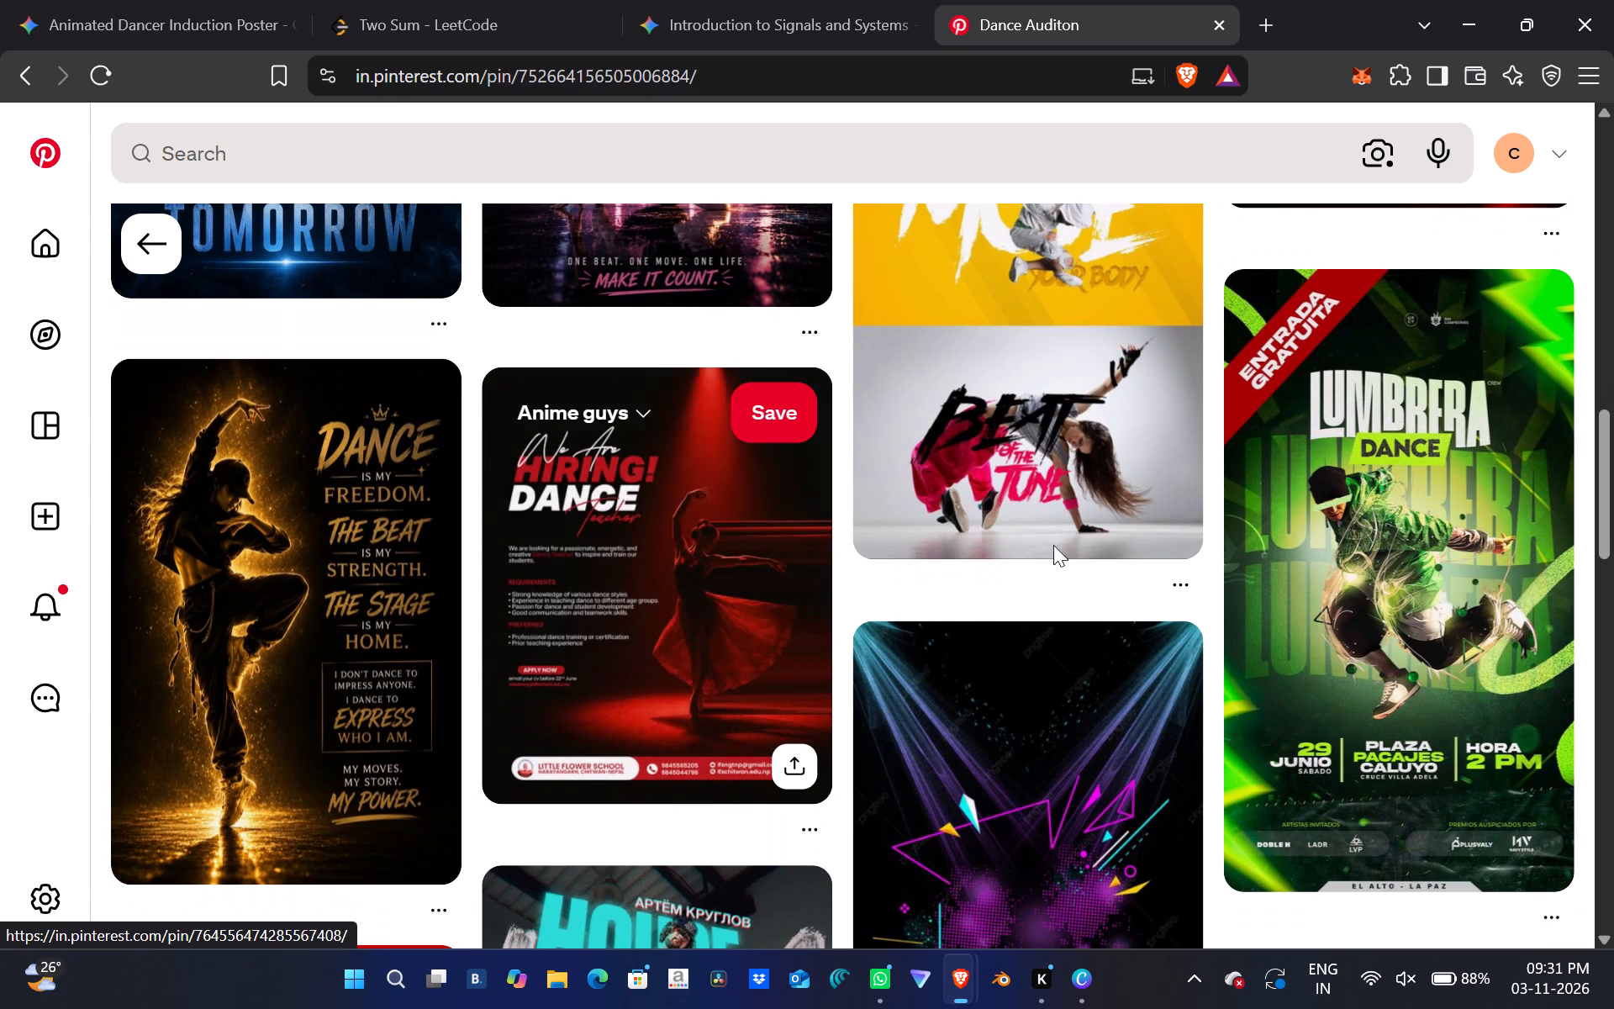
pyautogui.scroll(-3, 1179, 530)
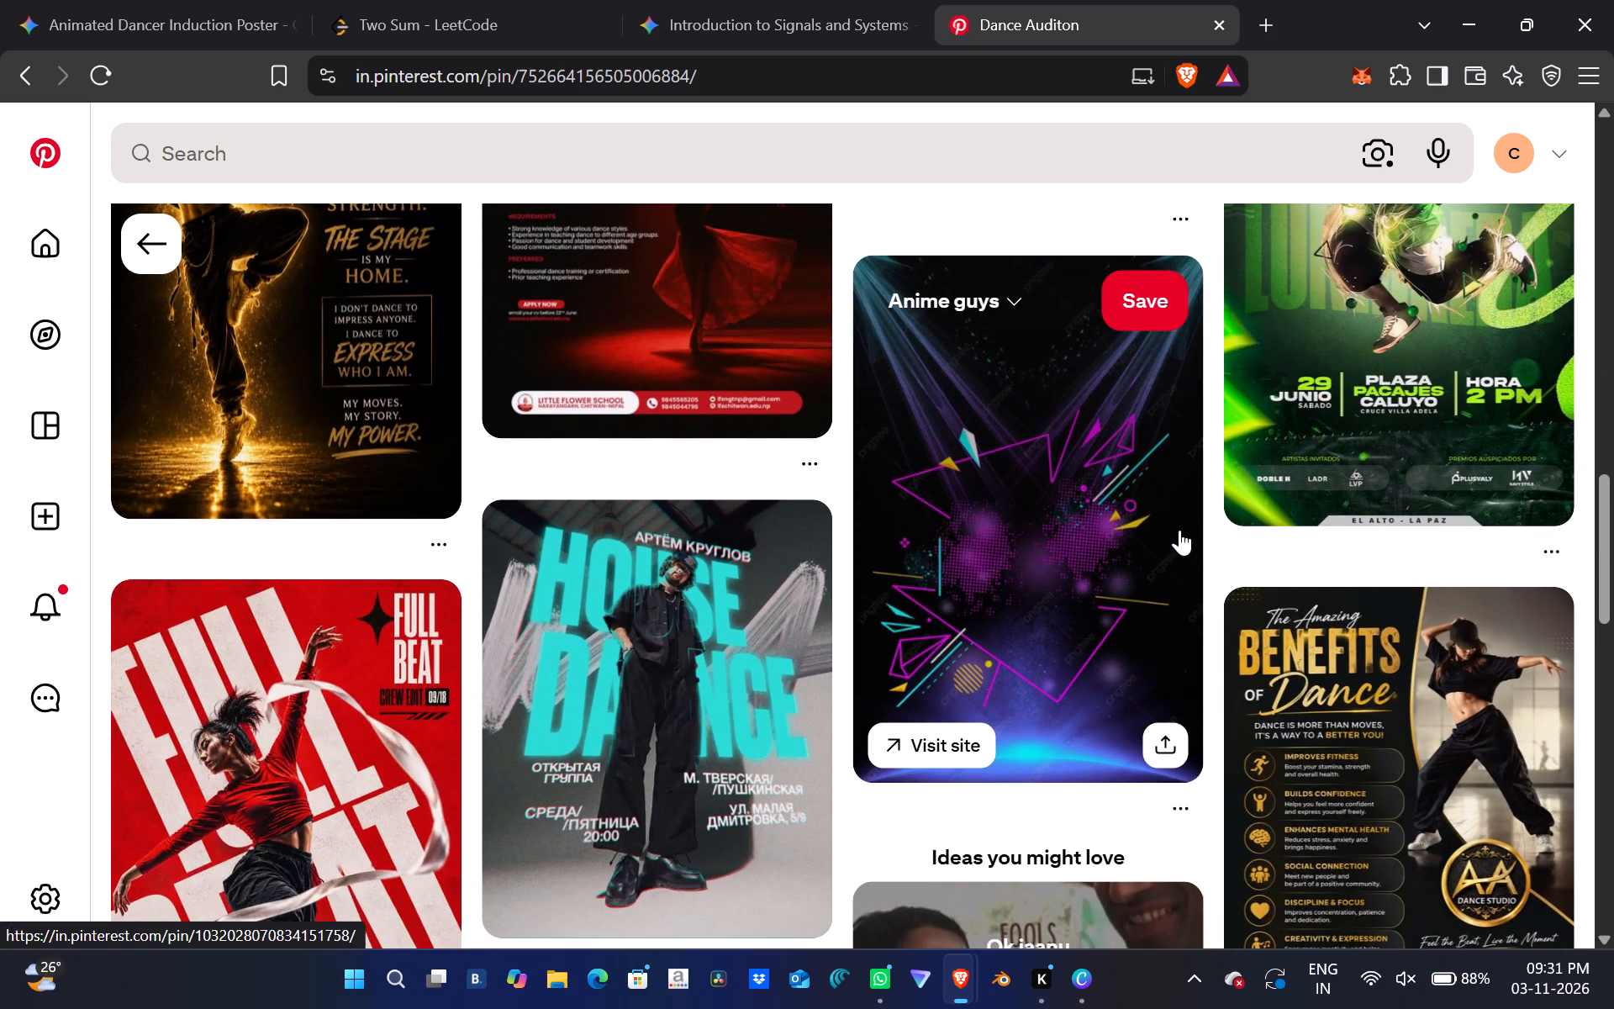
pyautogui.scroll(-2, 1179, 530)
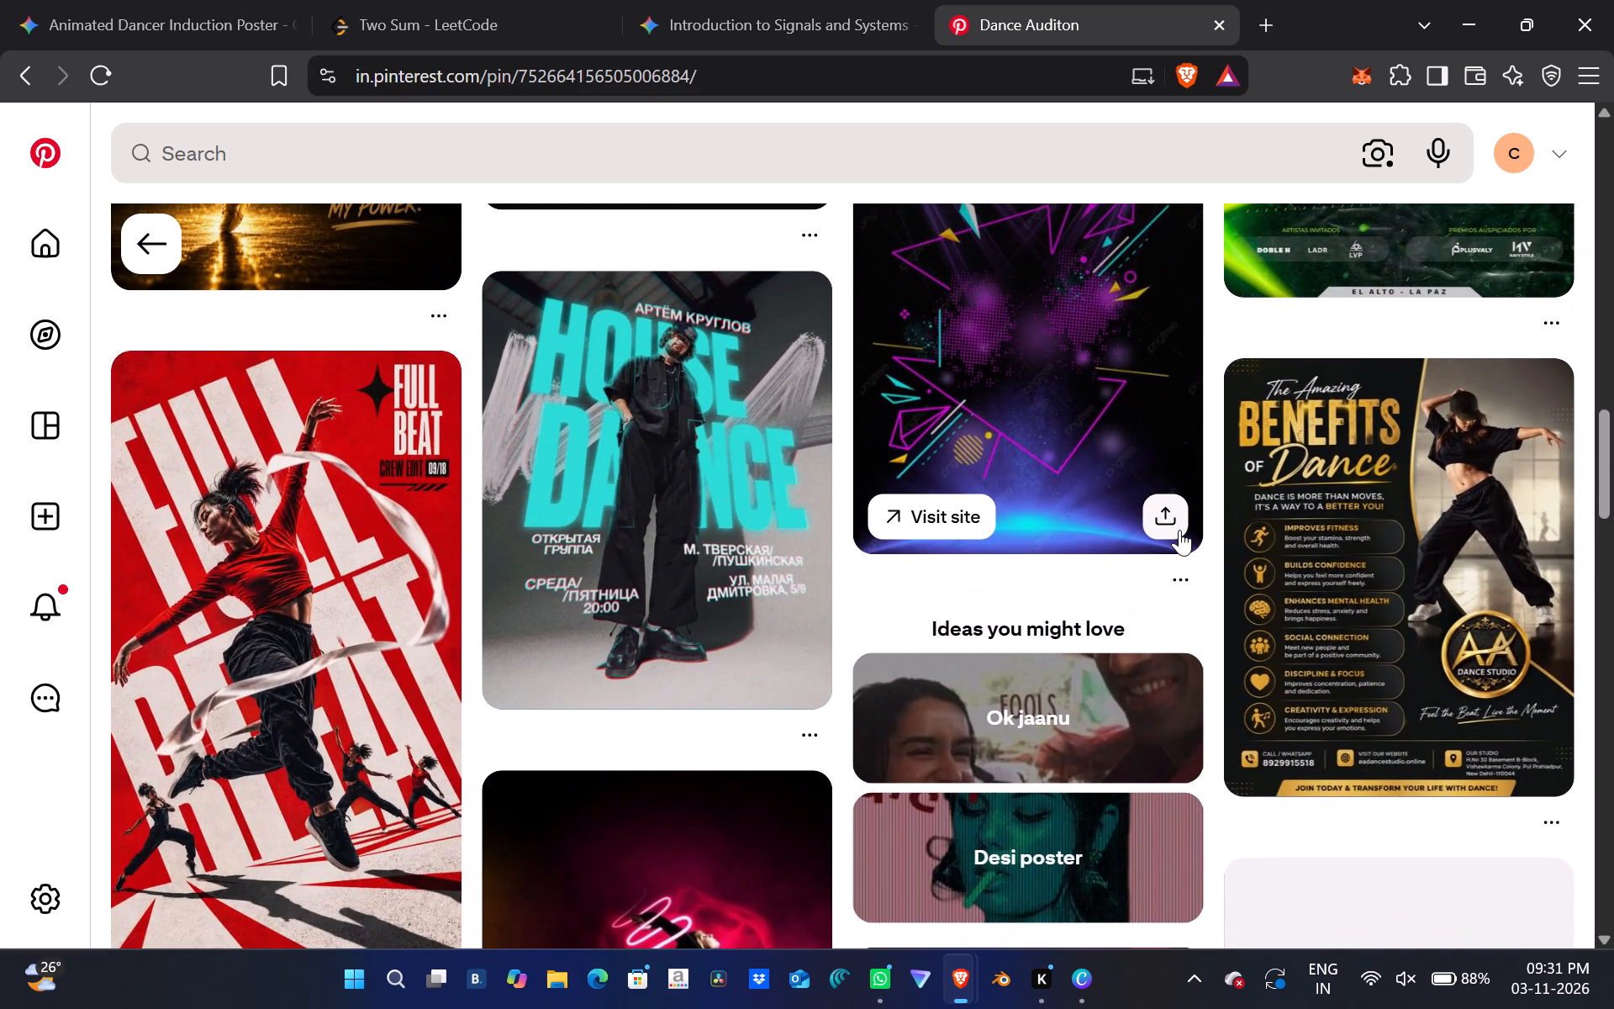
pyautogui.scroll(-5, 1179, 530)
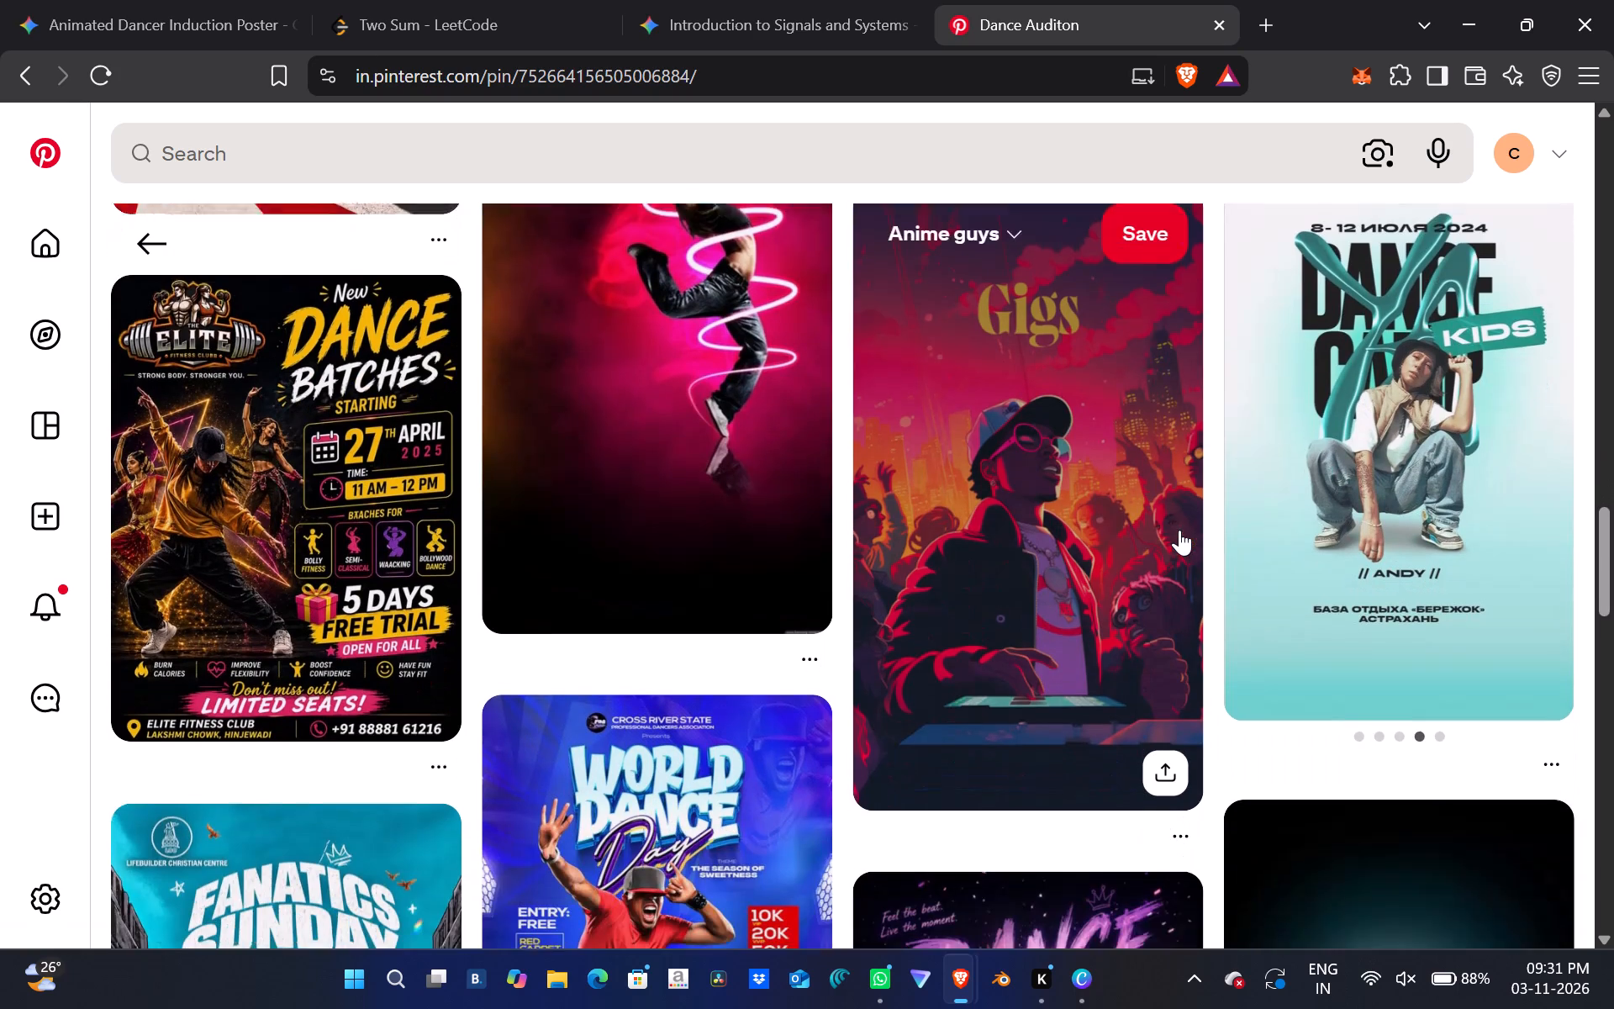
pyautogui.scroll(-3, 1179, 530)
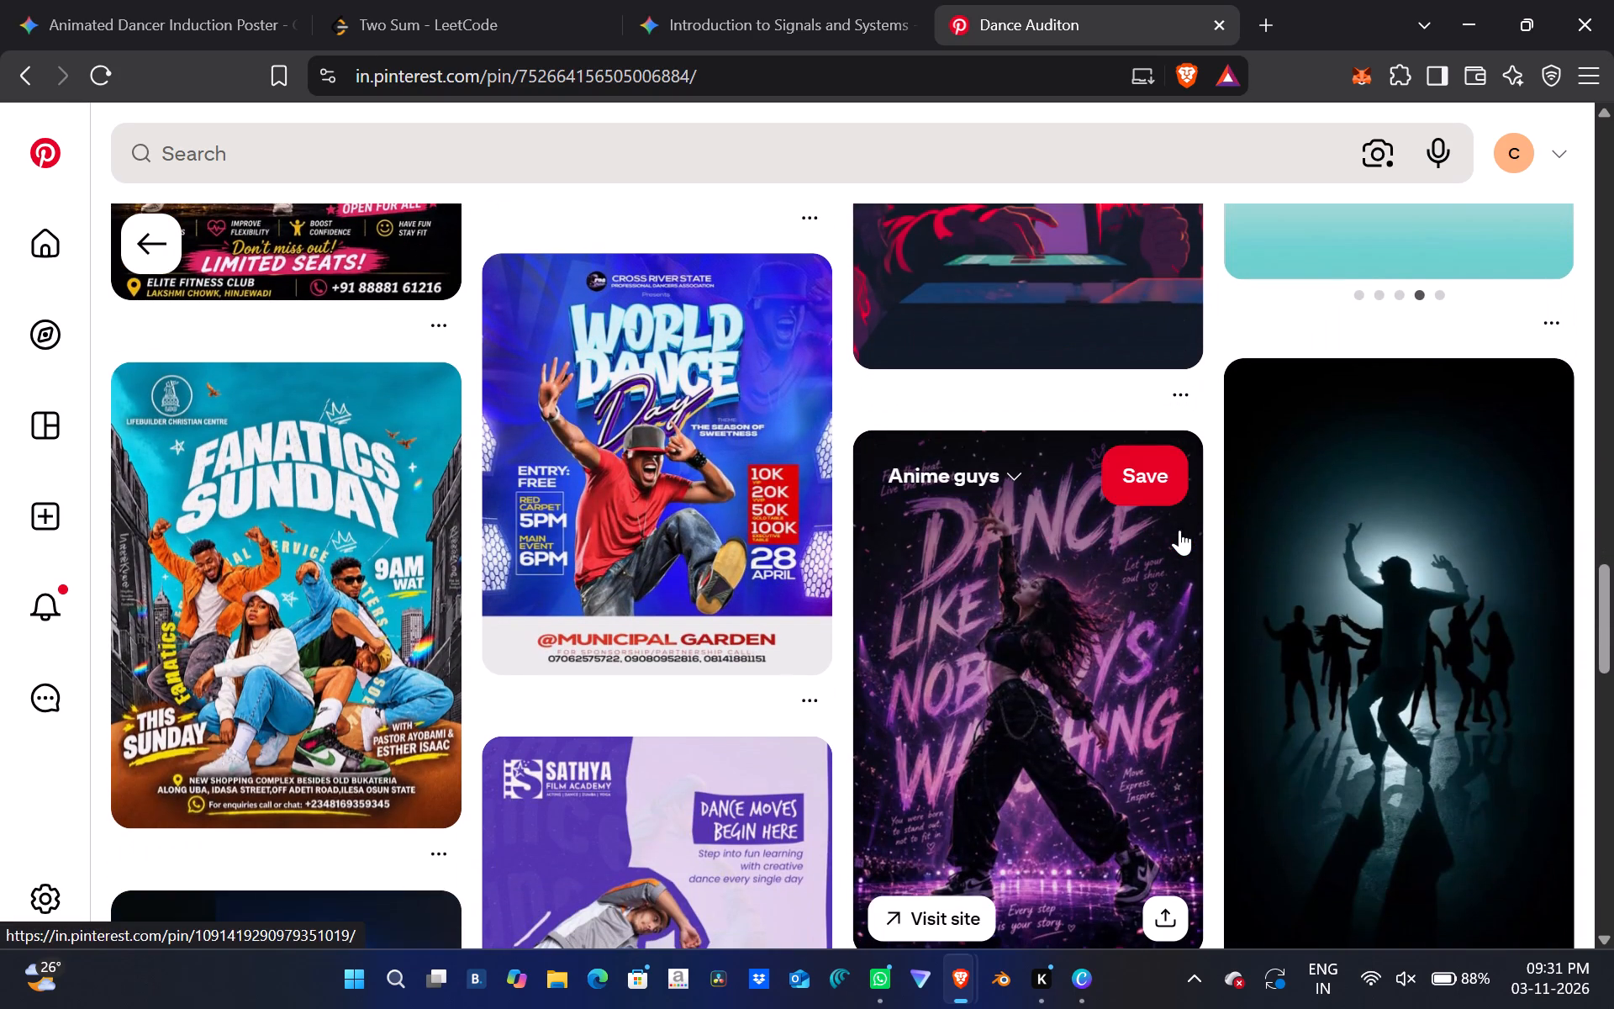
pyautogui.scroll(-2, 1179, 530)
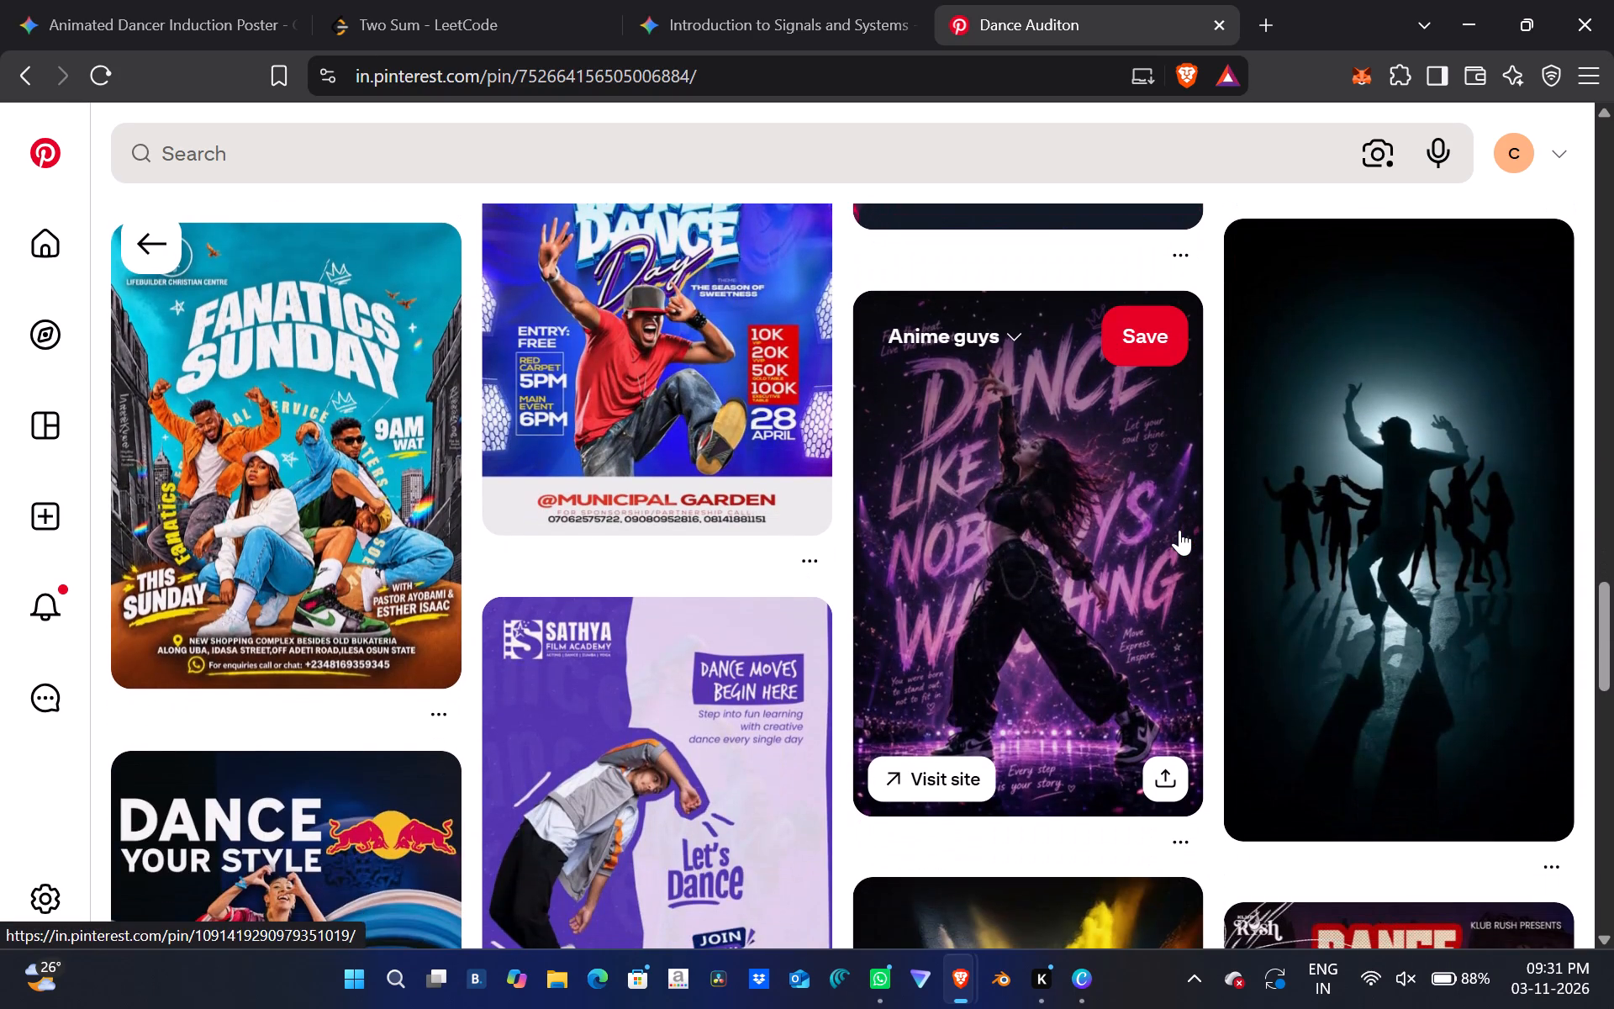
pyautogui.scroll(-1, 1179, 530)
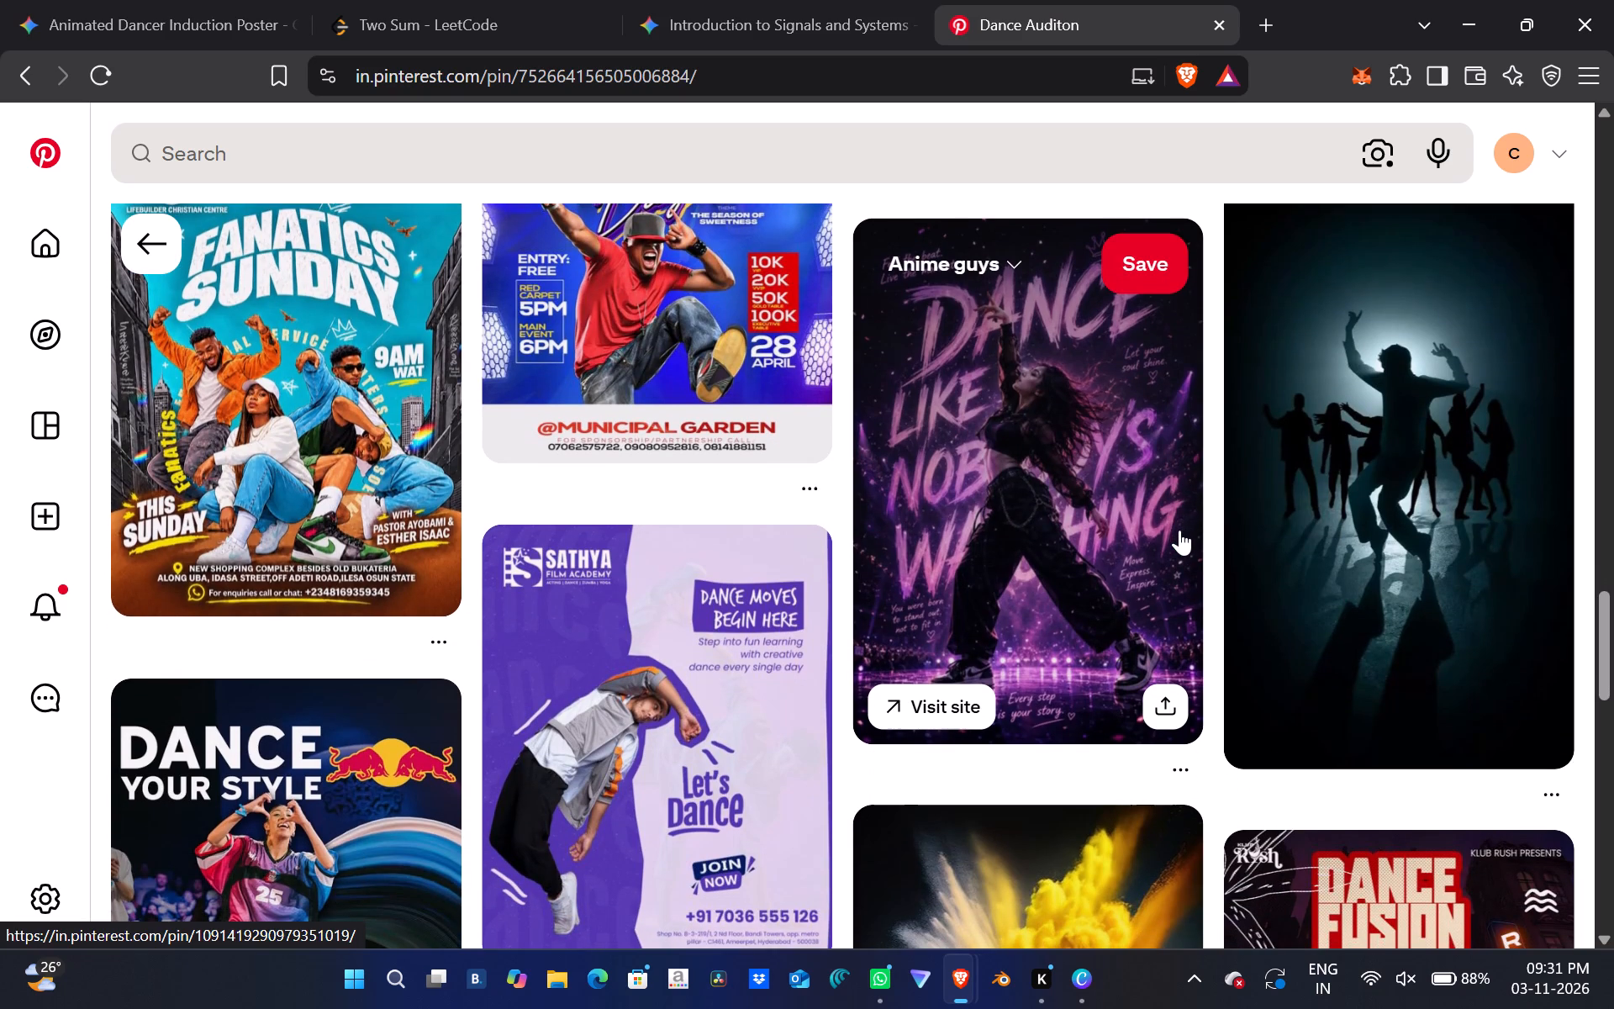
pyautogui.scroll(-2, 1179, 530)
pyautogui.scroll(2, 1179, 530)
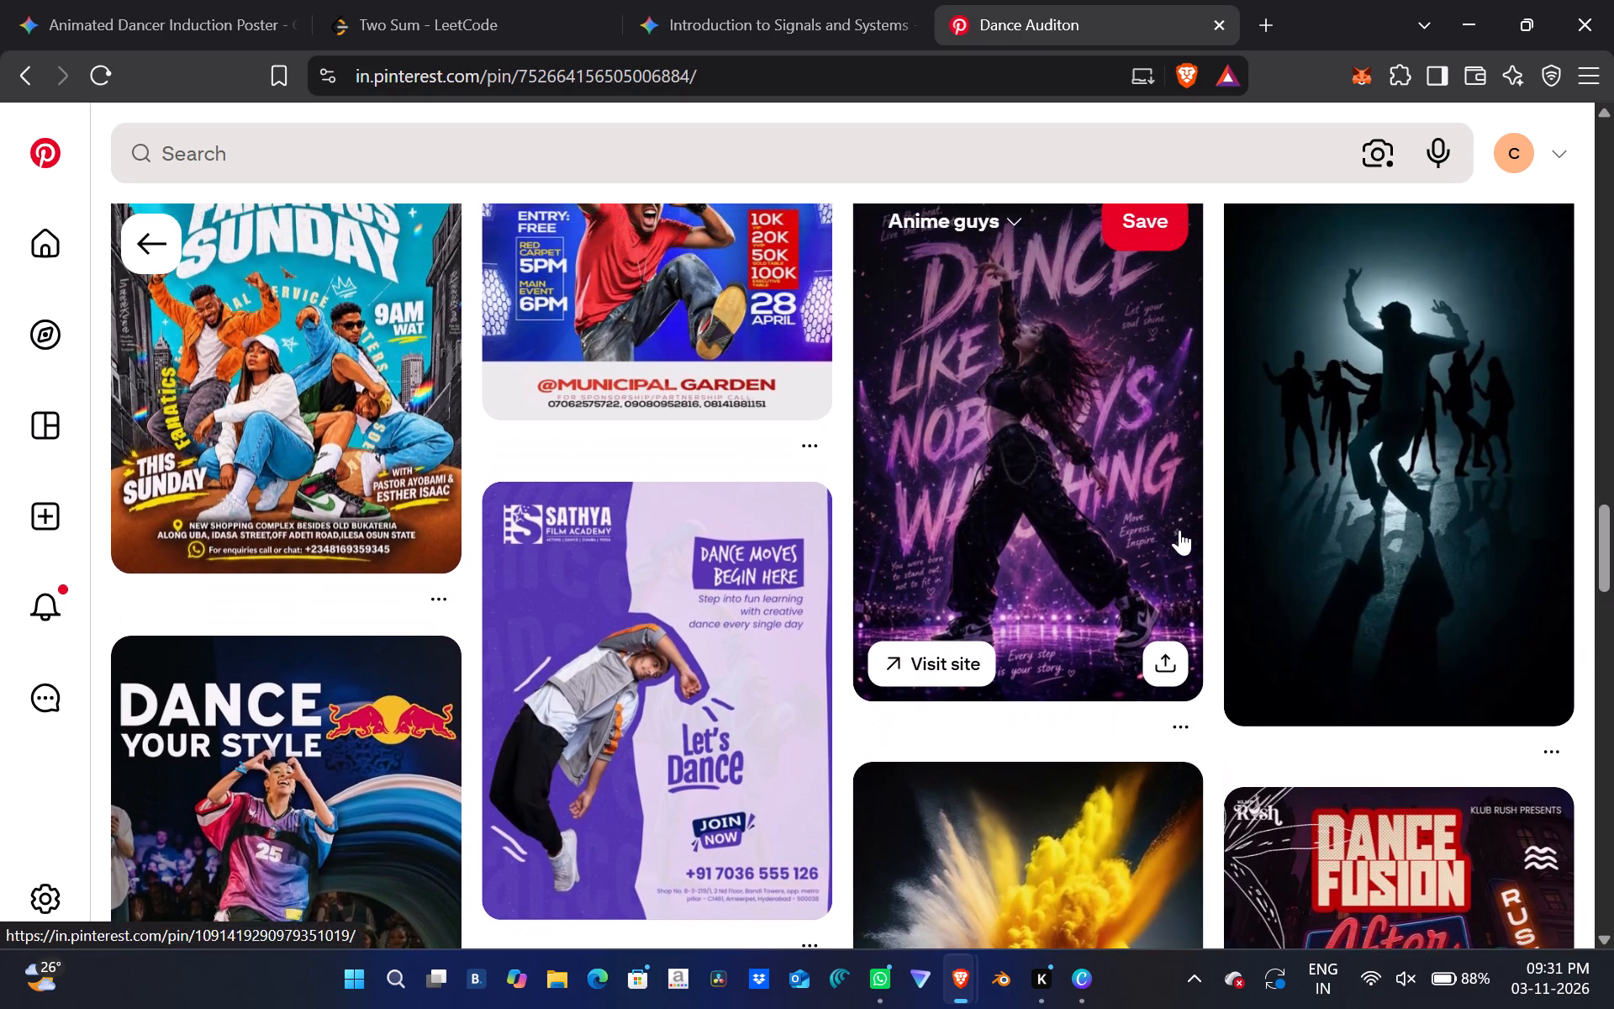
pyautogui.scroll(-2, 1179, 530)
pyautogui.scroll(1, 1179, 530)
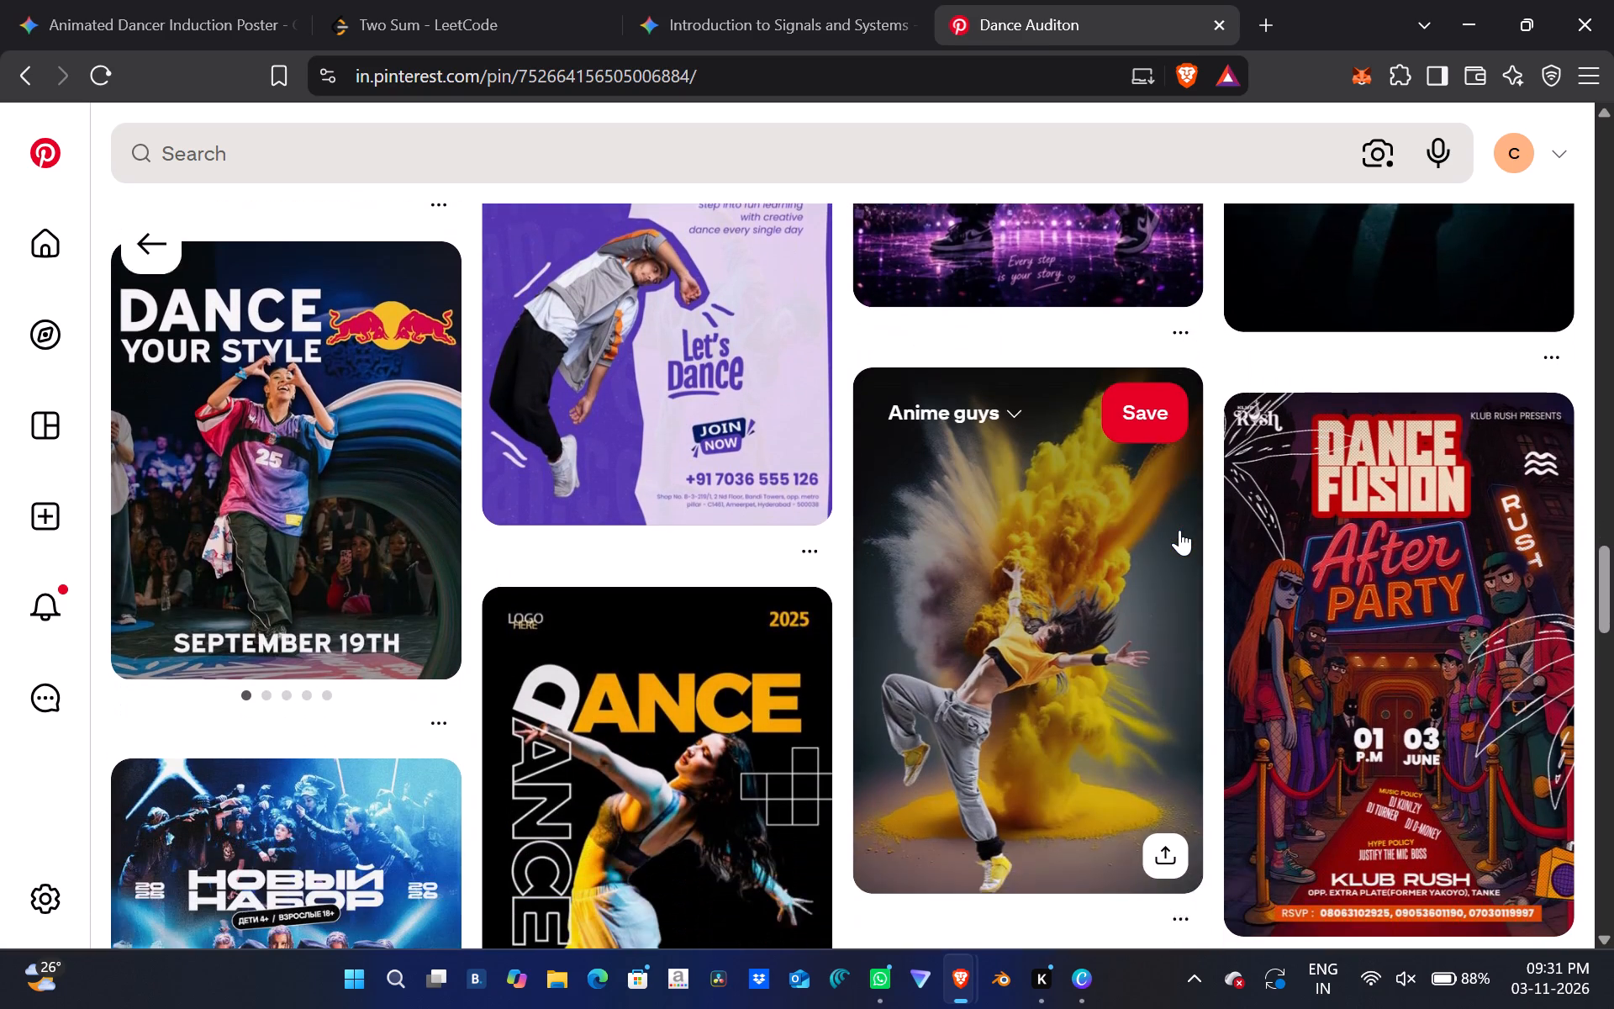
# Return to the green "Lumbrera Dance" poster among the related pins and save it to the Anime guys board.
pyautogui.scroll(4, 1179, 530)
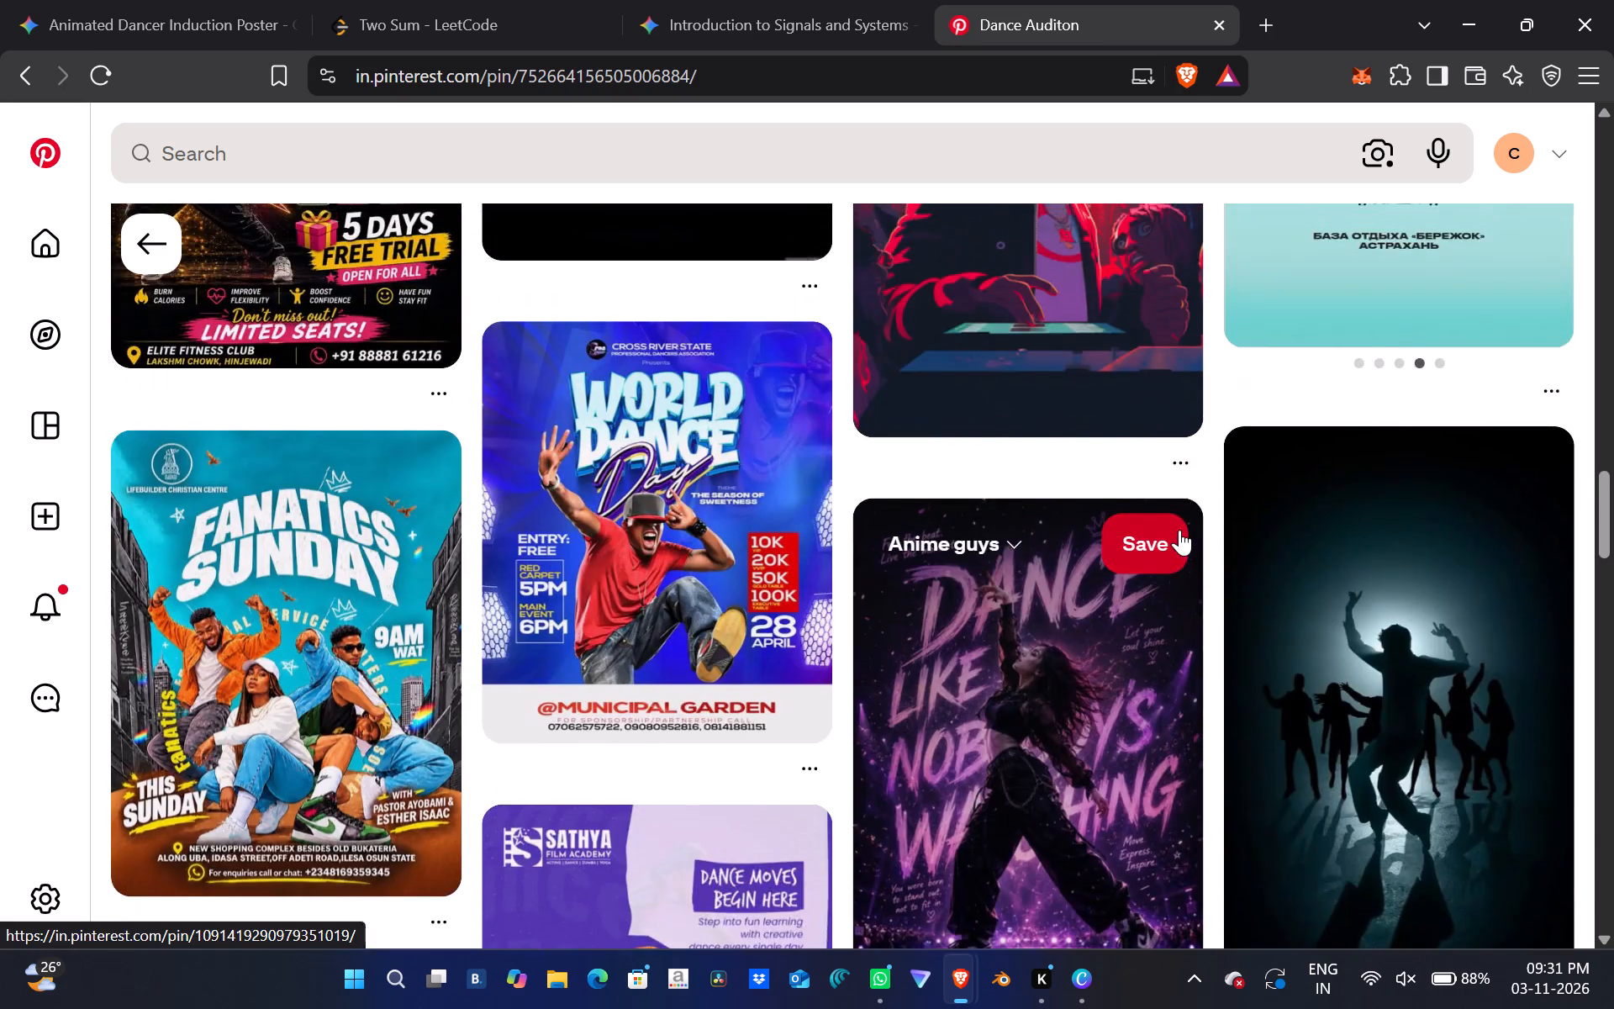
pyautogui.scroll(2, 1179, 530)
pyautogui.scroll(2, 1311, 398)
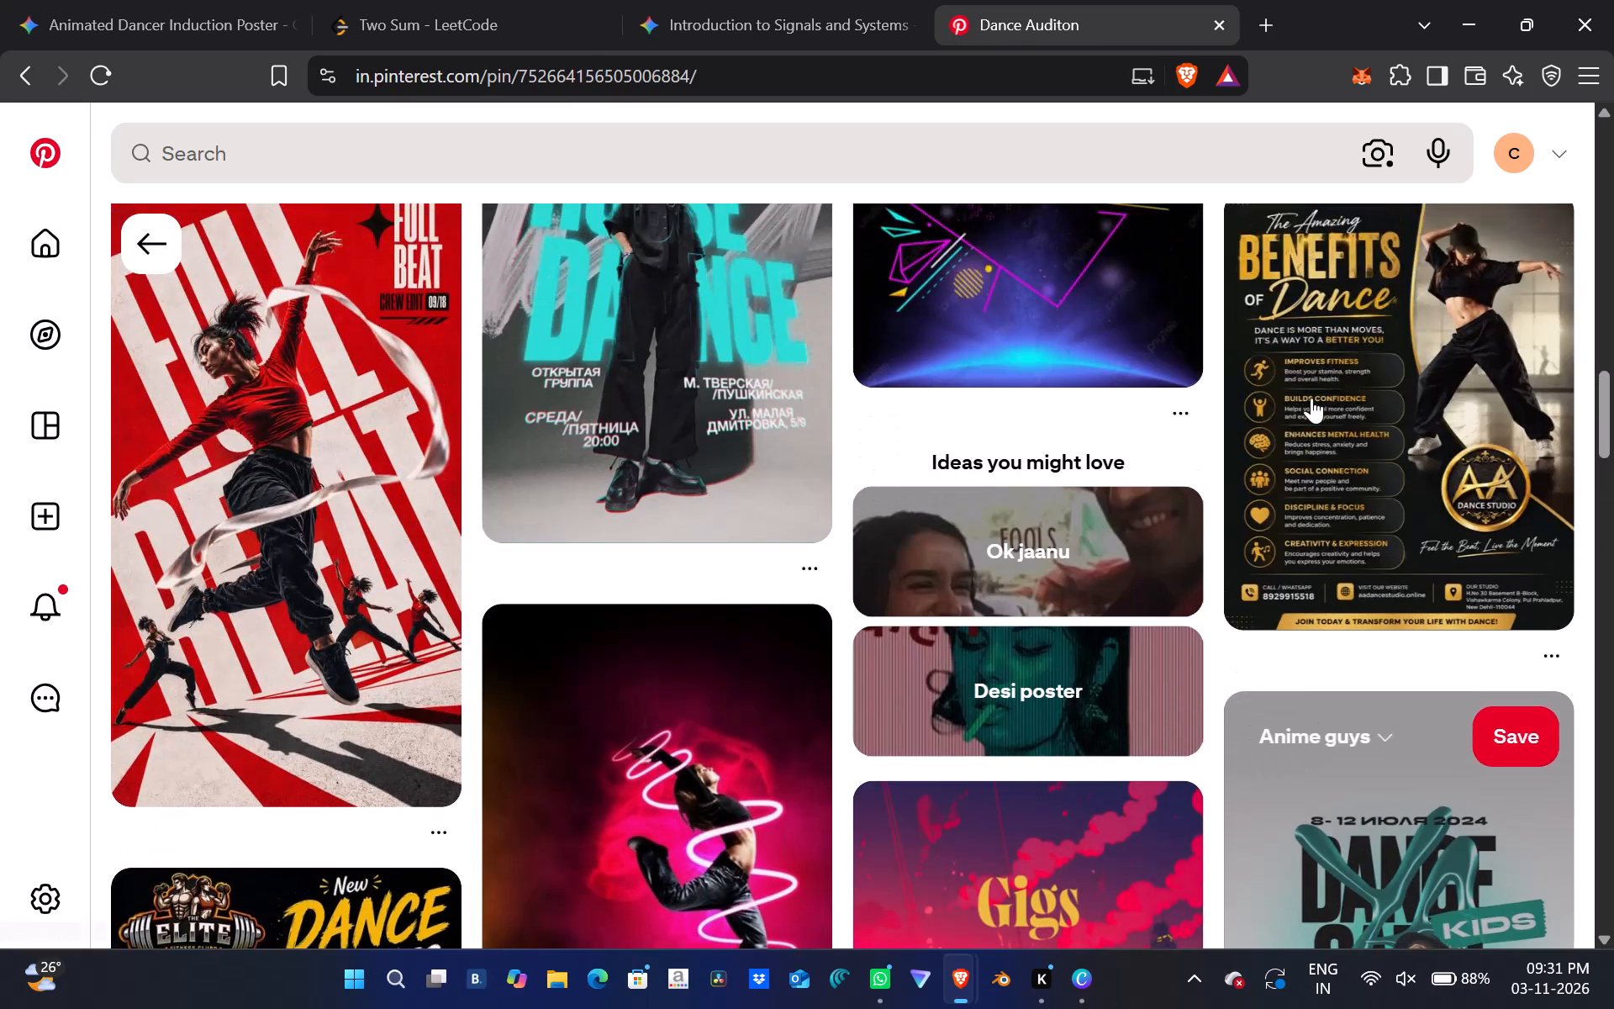
pyautogui.scroll(2, 1311, 398)
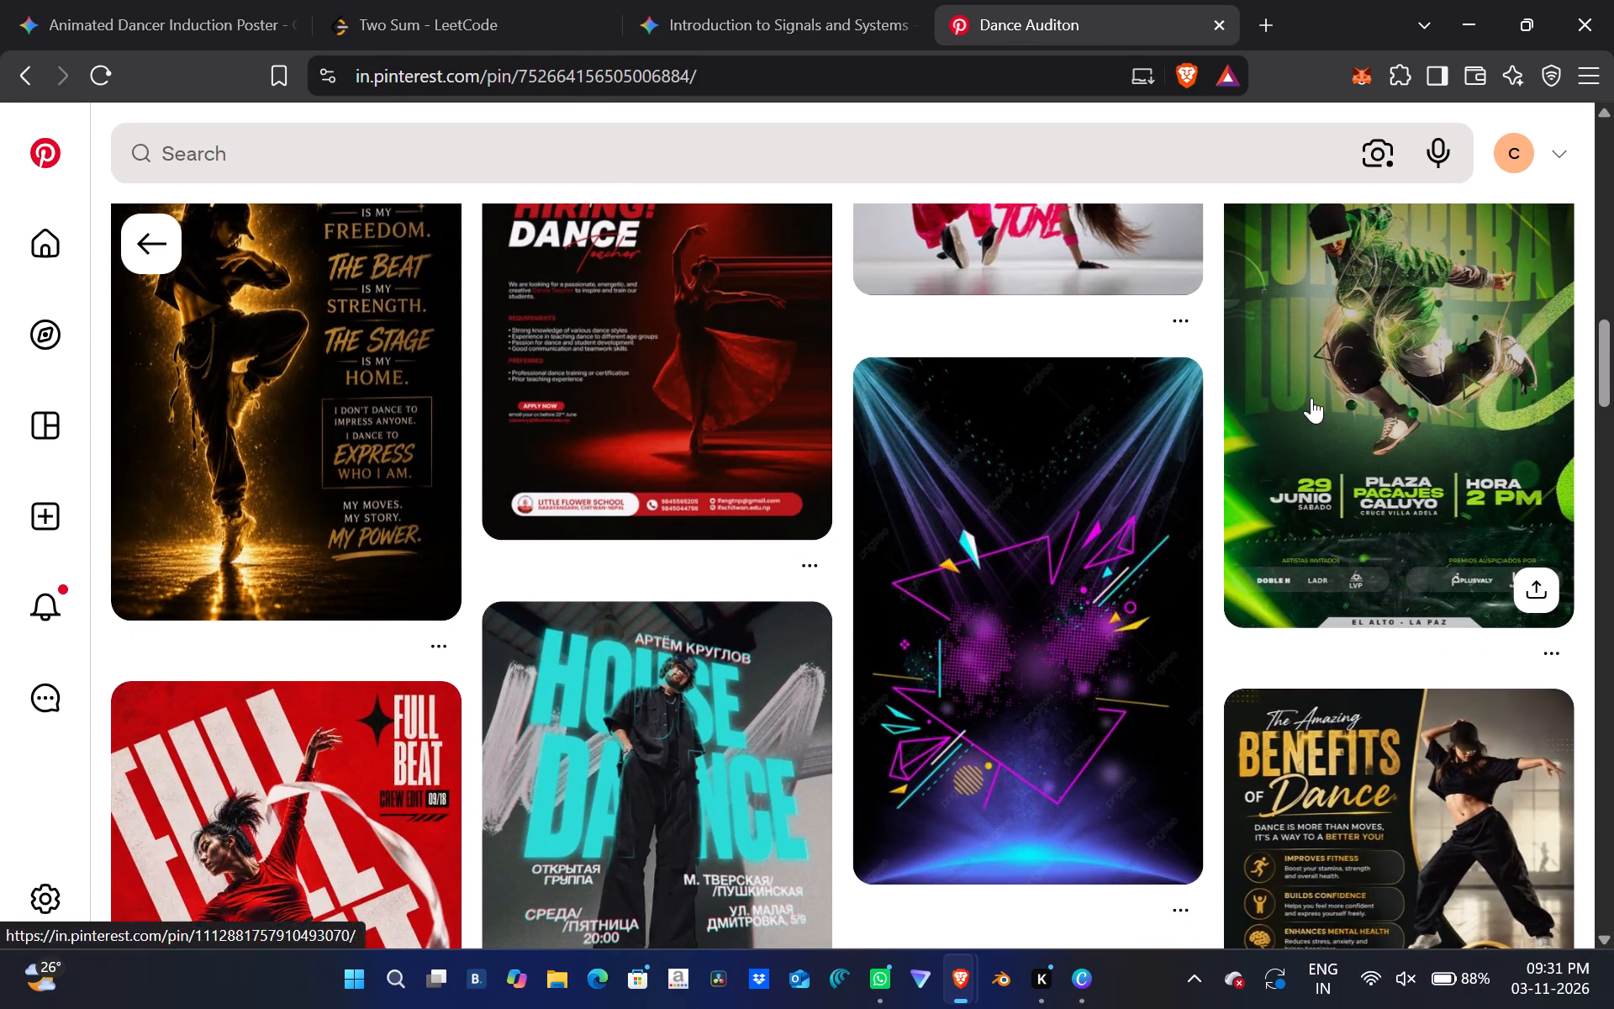
pyautogui.scroll(1, 1311, 398)
pyautogui.scroll(1, 1382, 322)
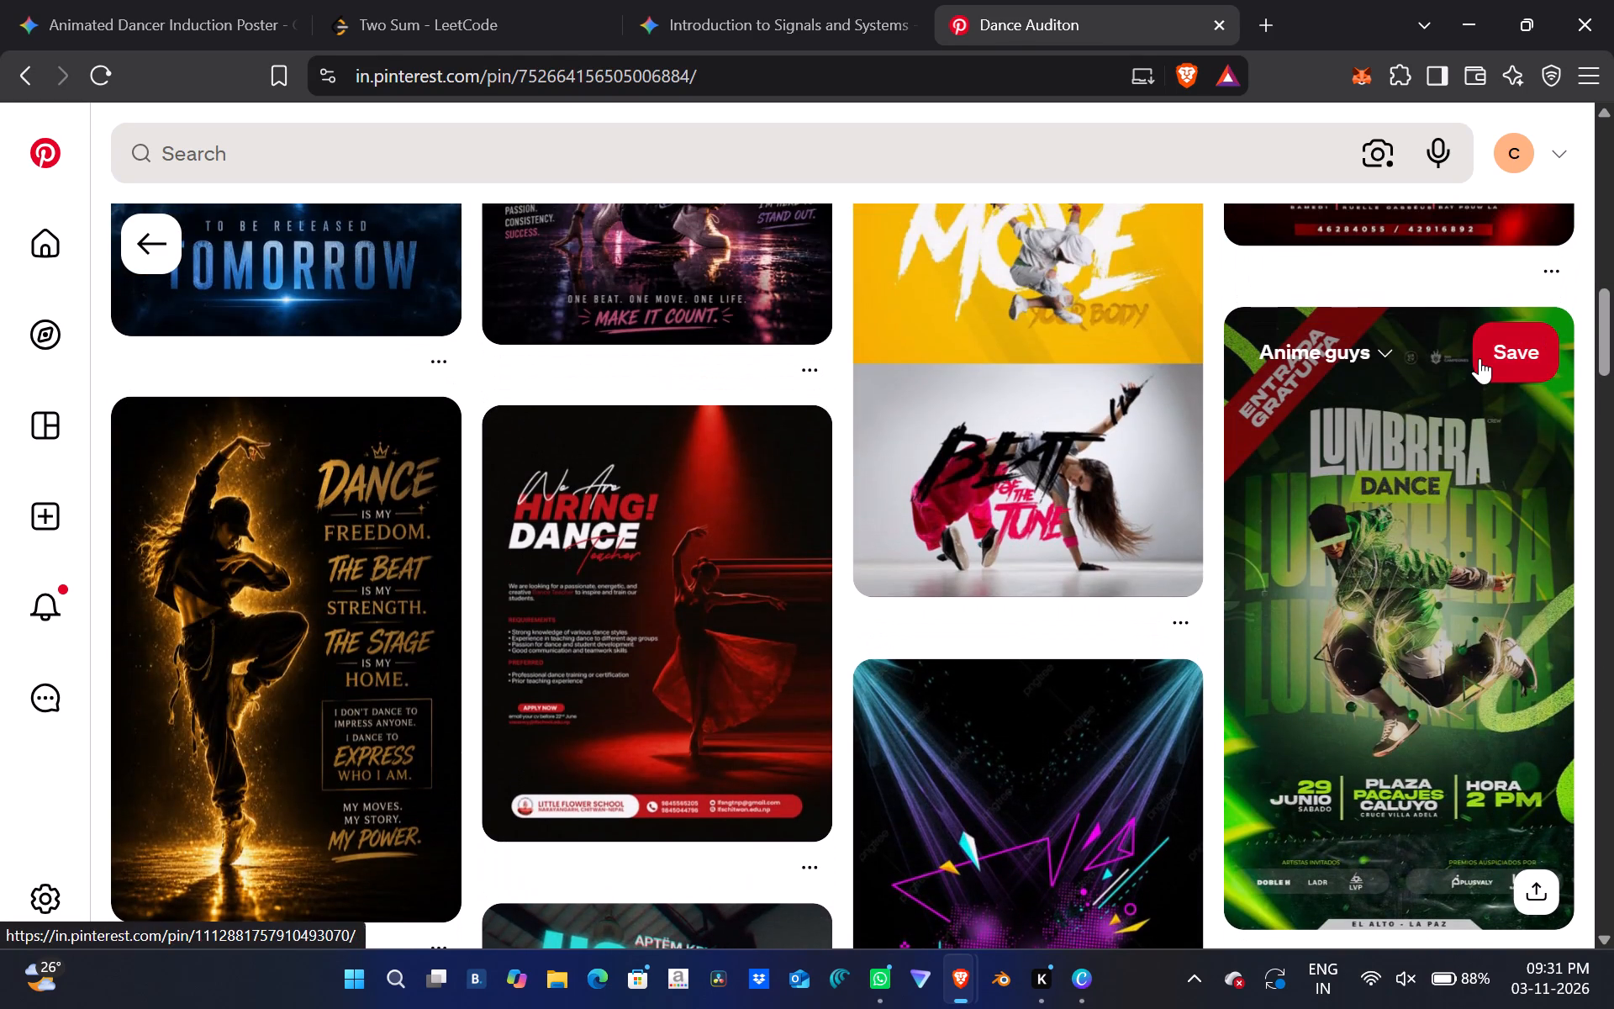
pyautogui.click(1483, 352)
# Save the related pin of a backlit dancer silhouette in front of a group of dancers.
pyautogui.scroll(-7, 1483, 352)
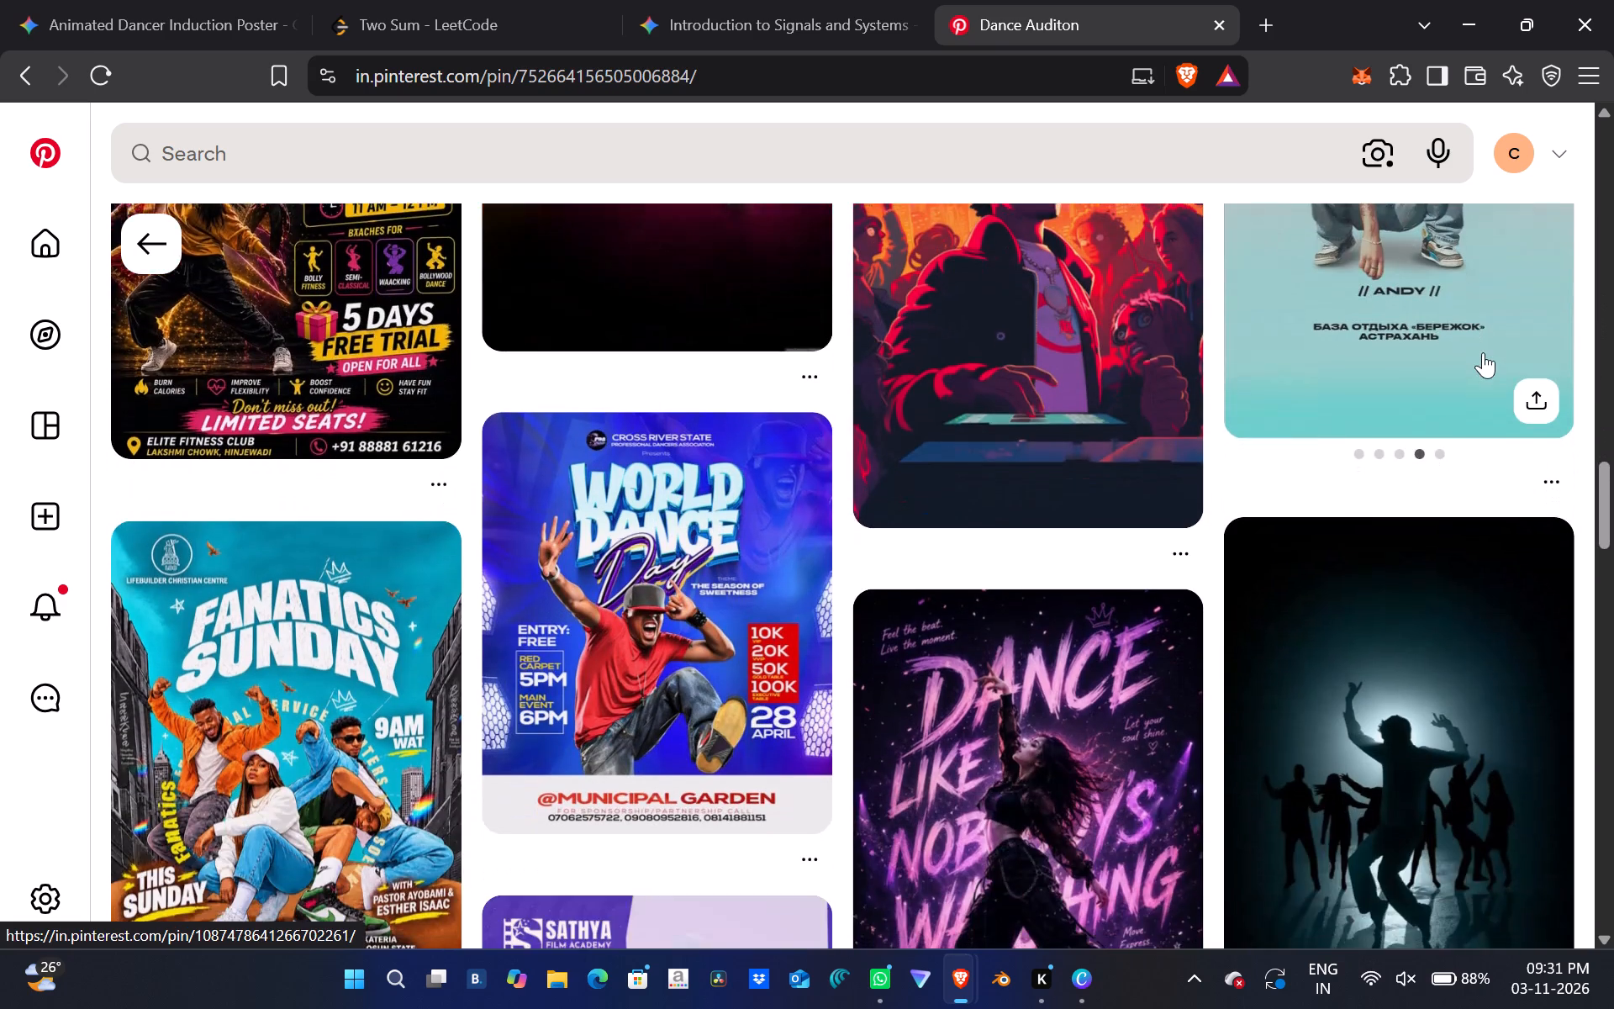
pyautogui.scroll(-2, 1483, 352)
pyautogui.click(1529, 346)
# Browse the related posters further below the PNB Dance Crew pin for audition layouts, dancer imagery and bold typography.
pyautogui.scroll(-3, 1529, 346)
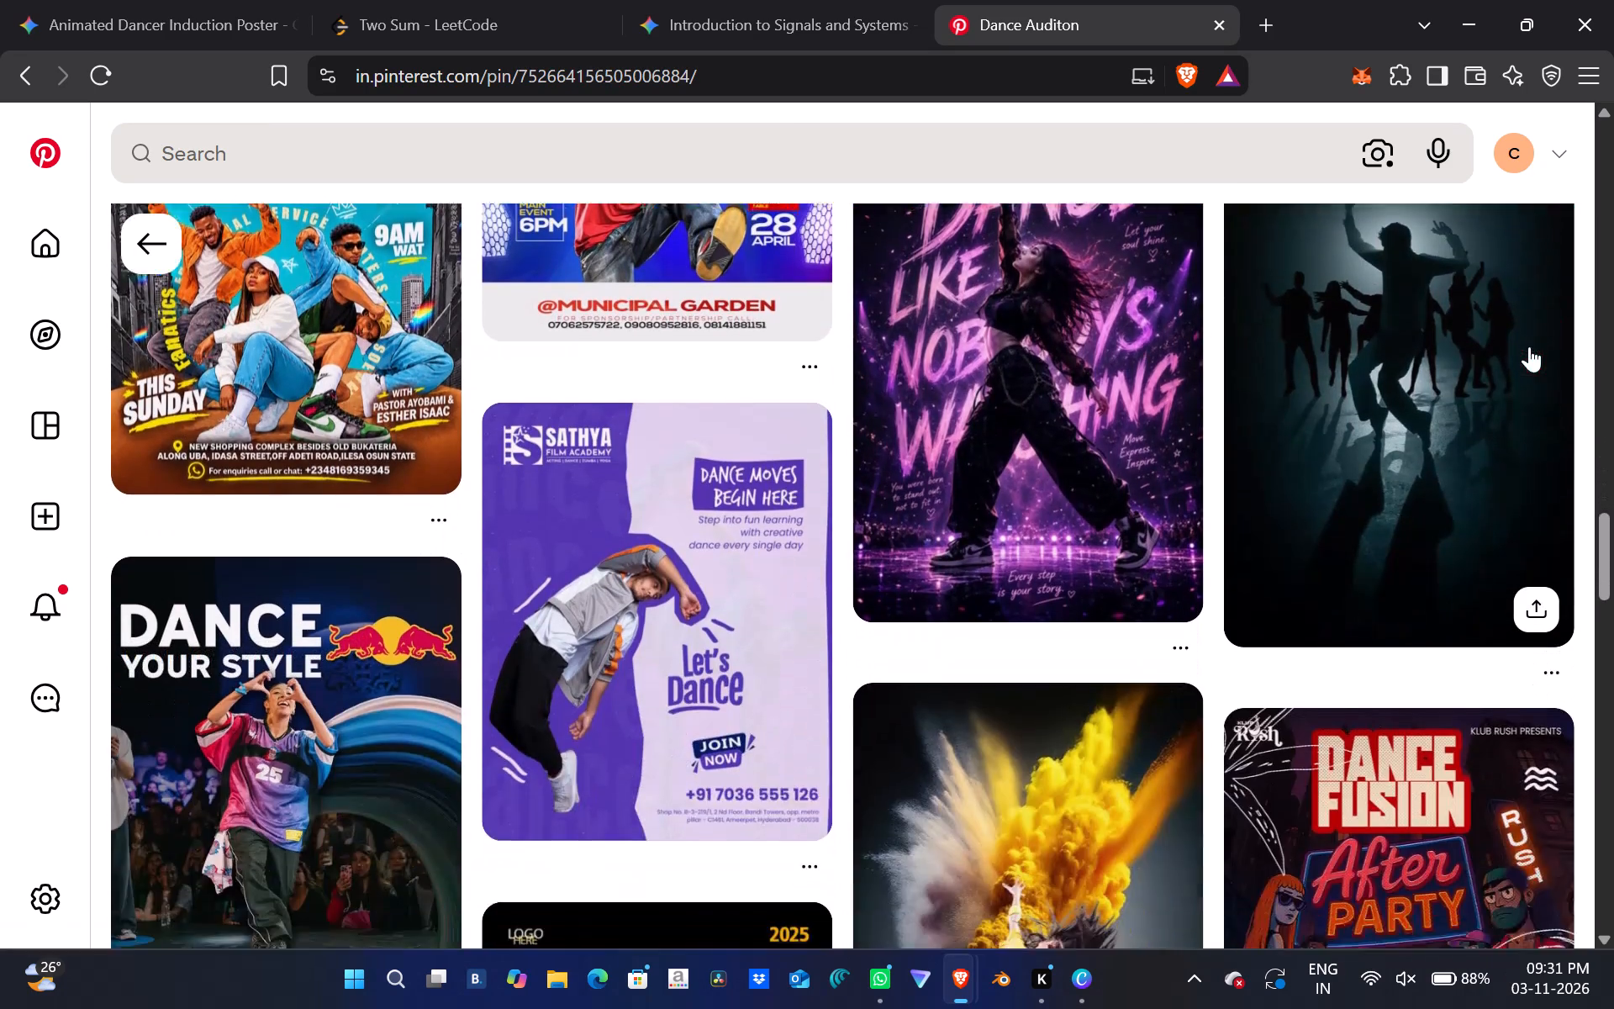
pyautogui.scroll(-6, 1529, 346)
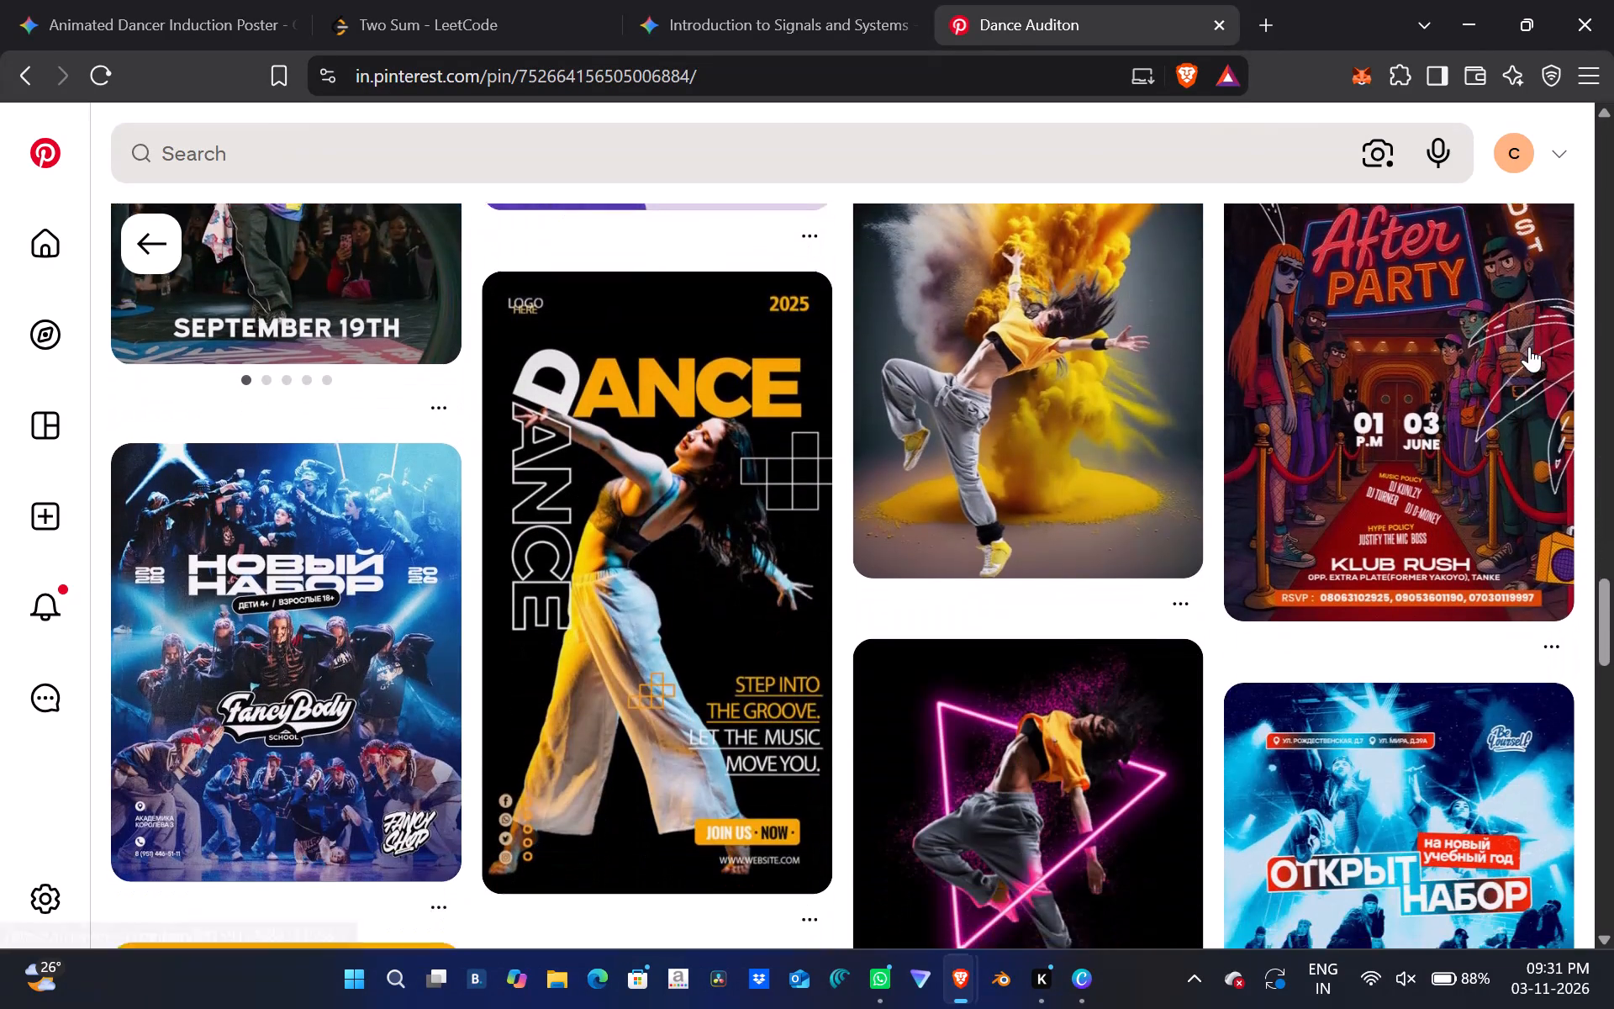
pyautogui.scroll(-5, 1529, 346)
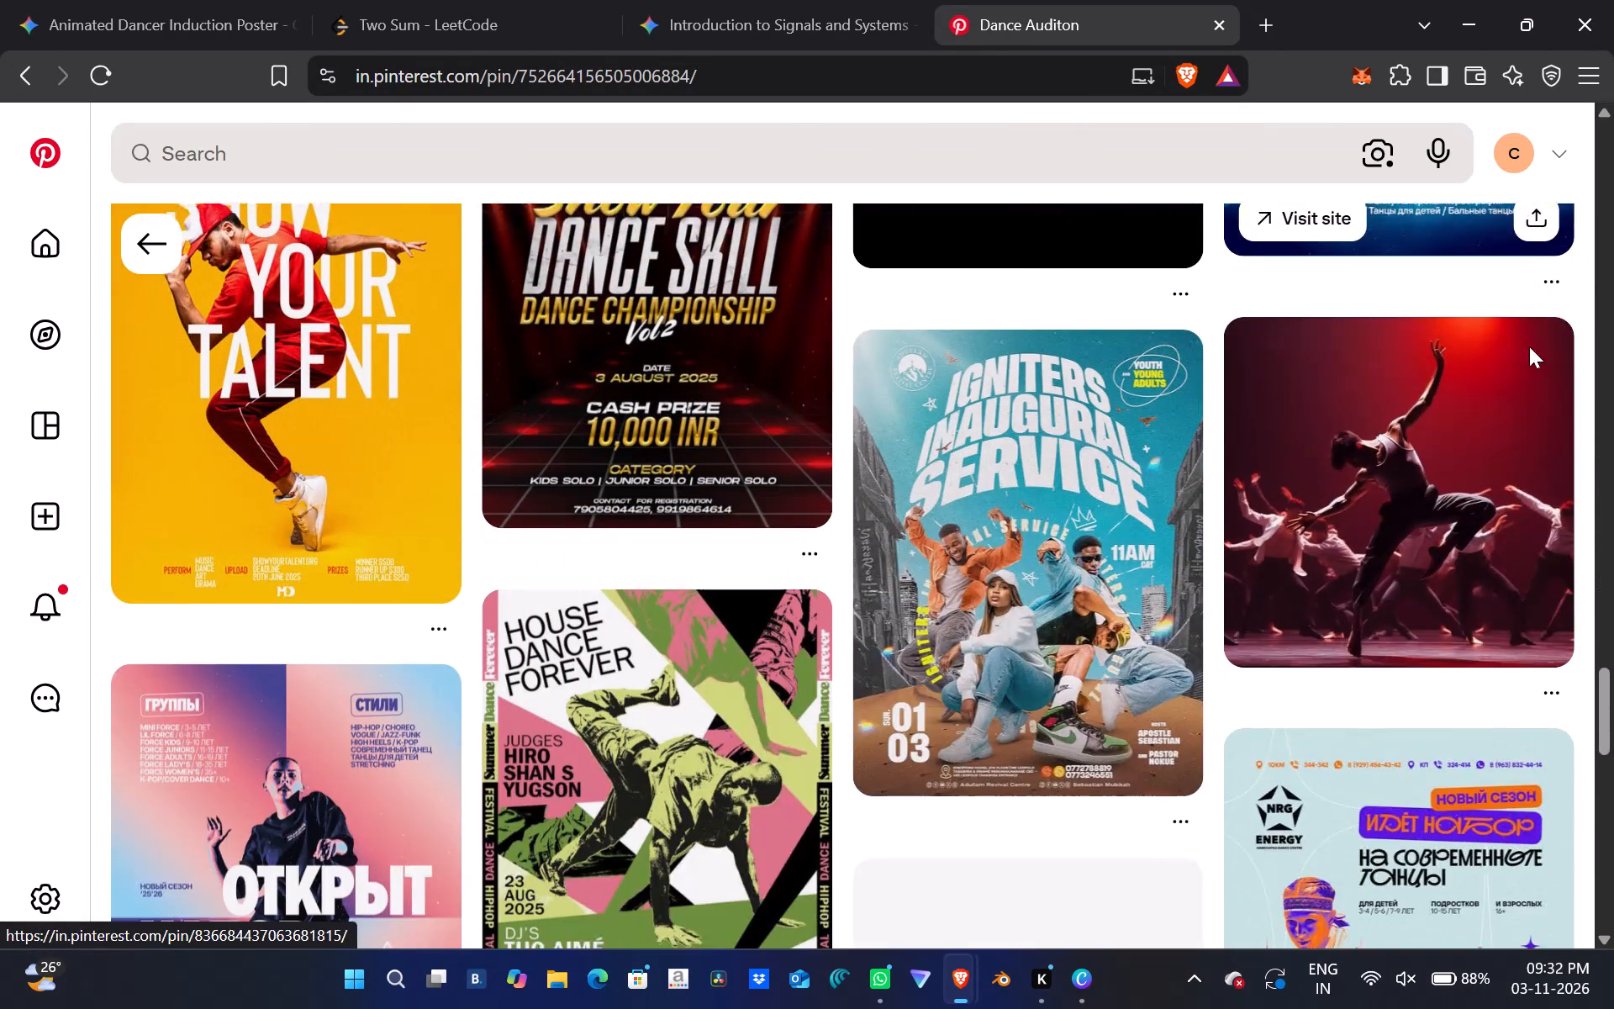
pyautogui.scroll(-2, 1529, 346)
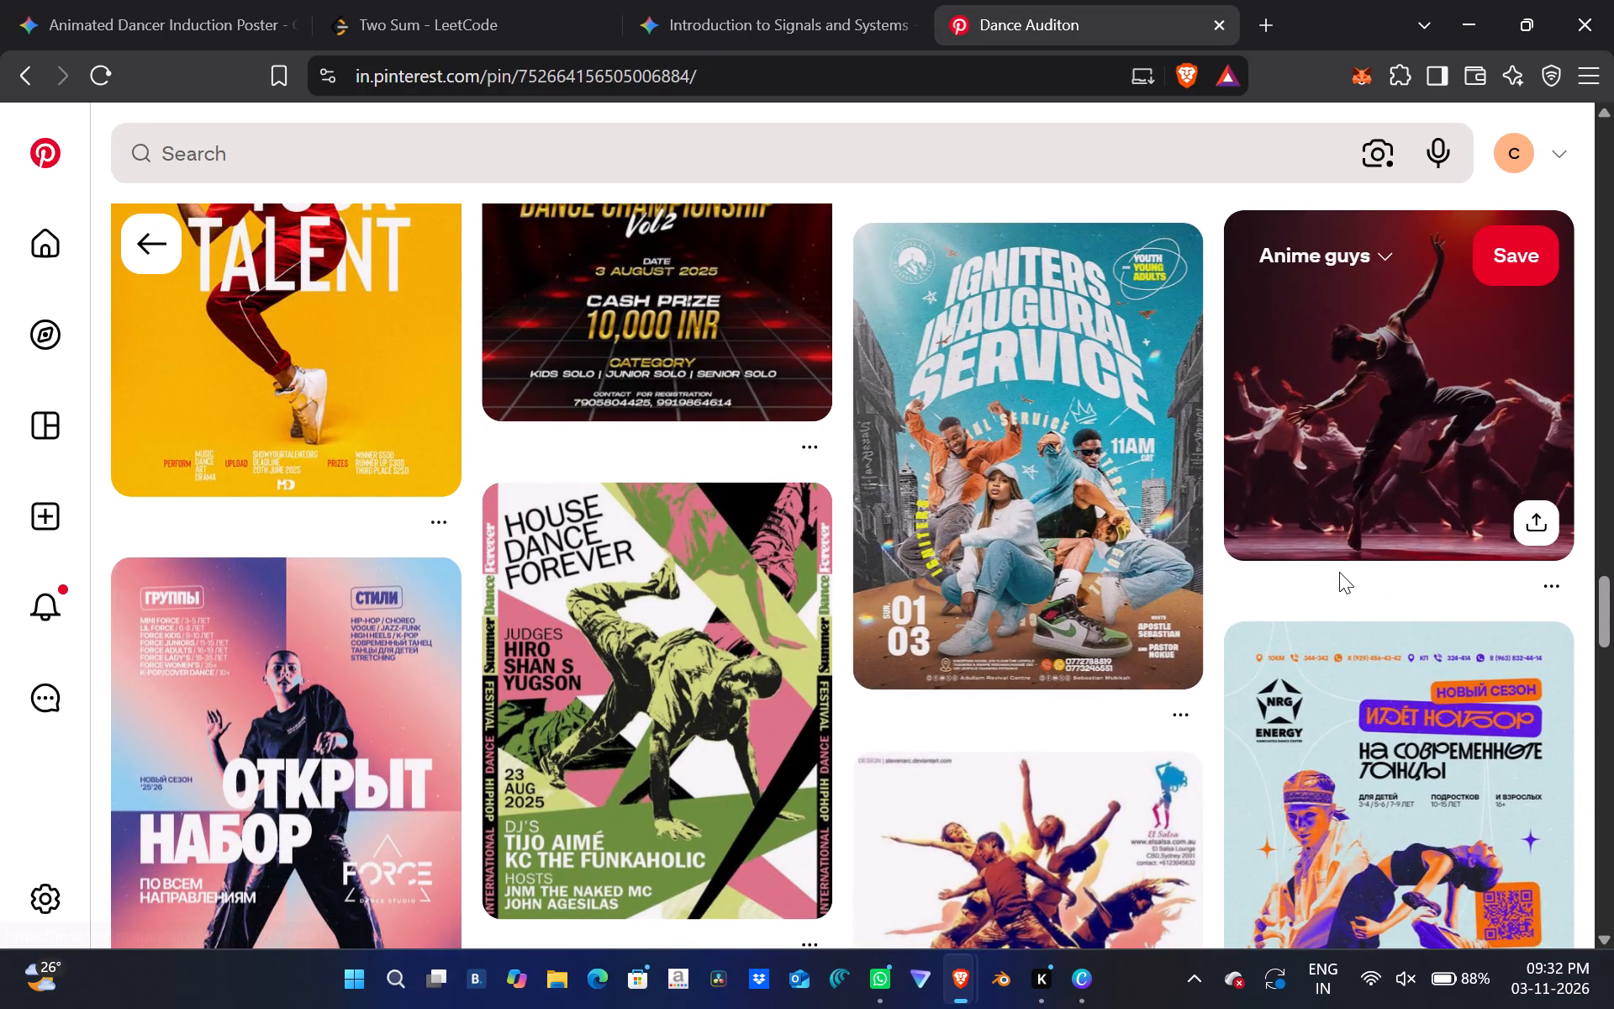
pyautogui.scroll(-4, 1339, 572)
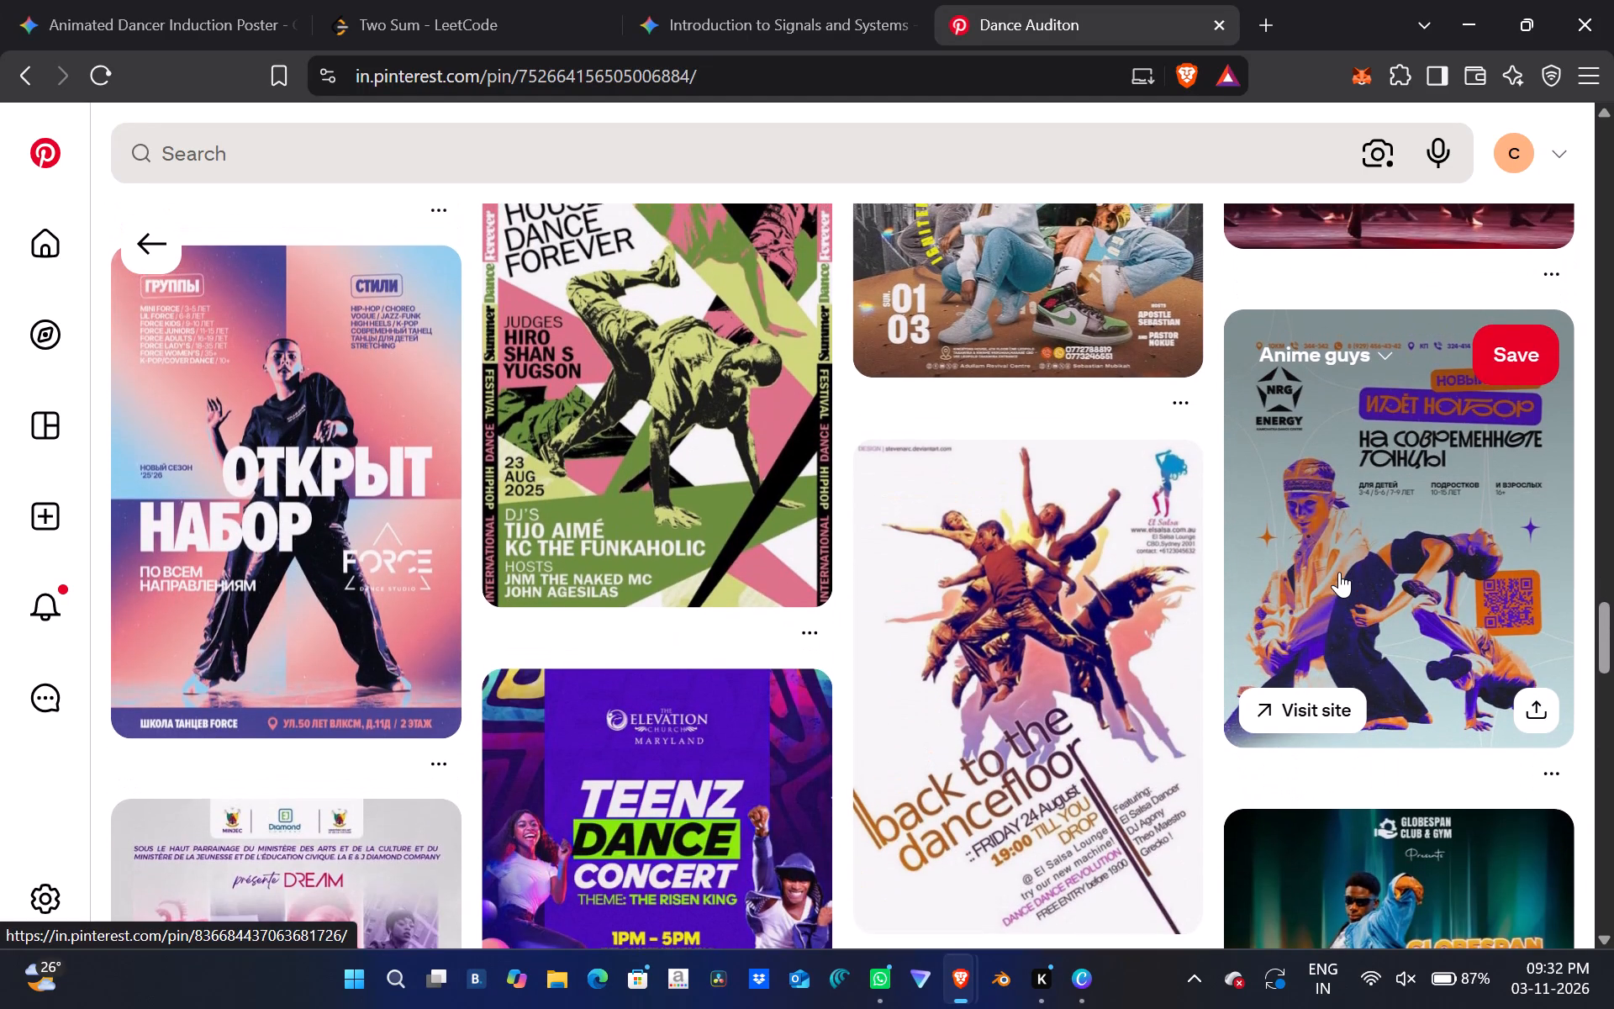
pyautogui.scroll(-1, 1339, 572)
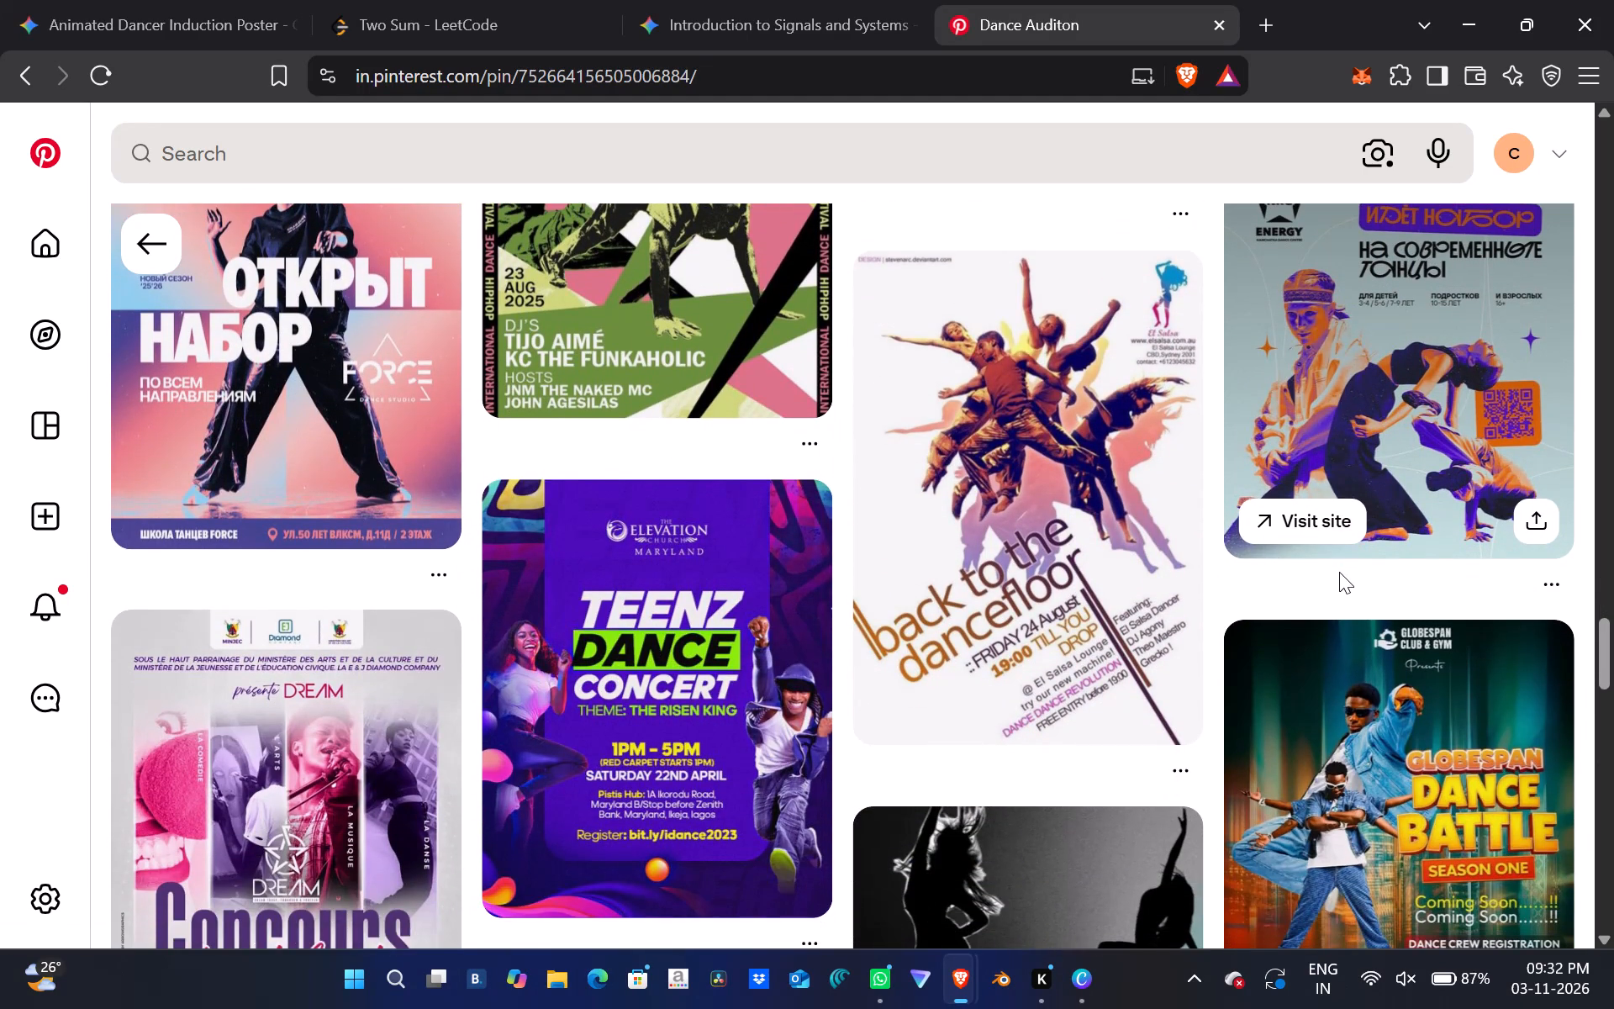
pyautogui.scroll(-7, 1339, 572)
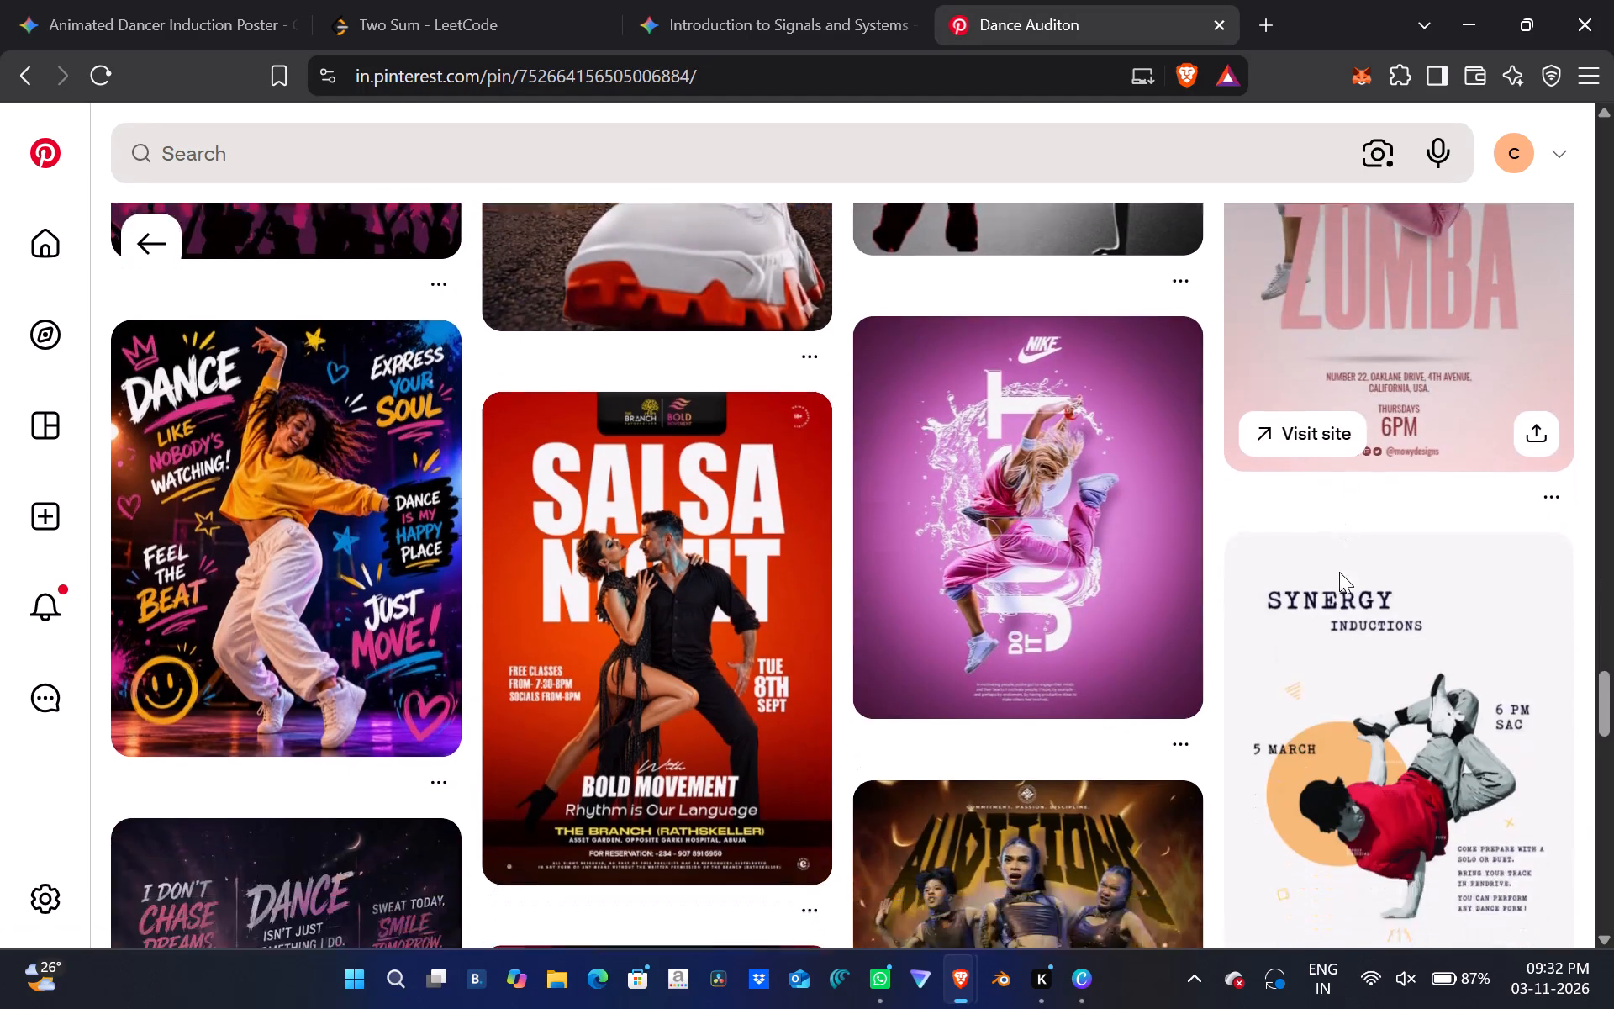
pyautogui.scroll(-3, 1339, 572)
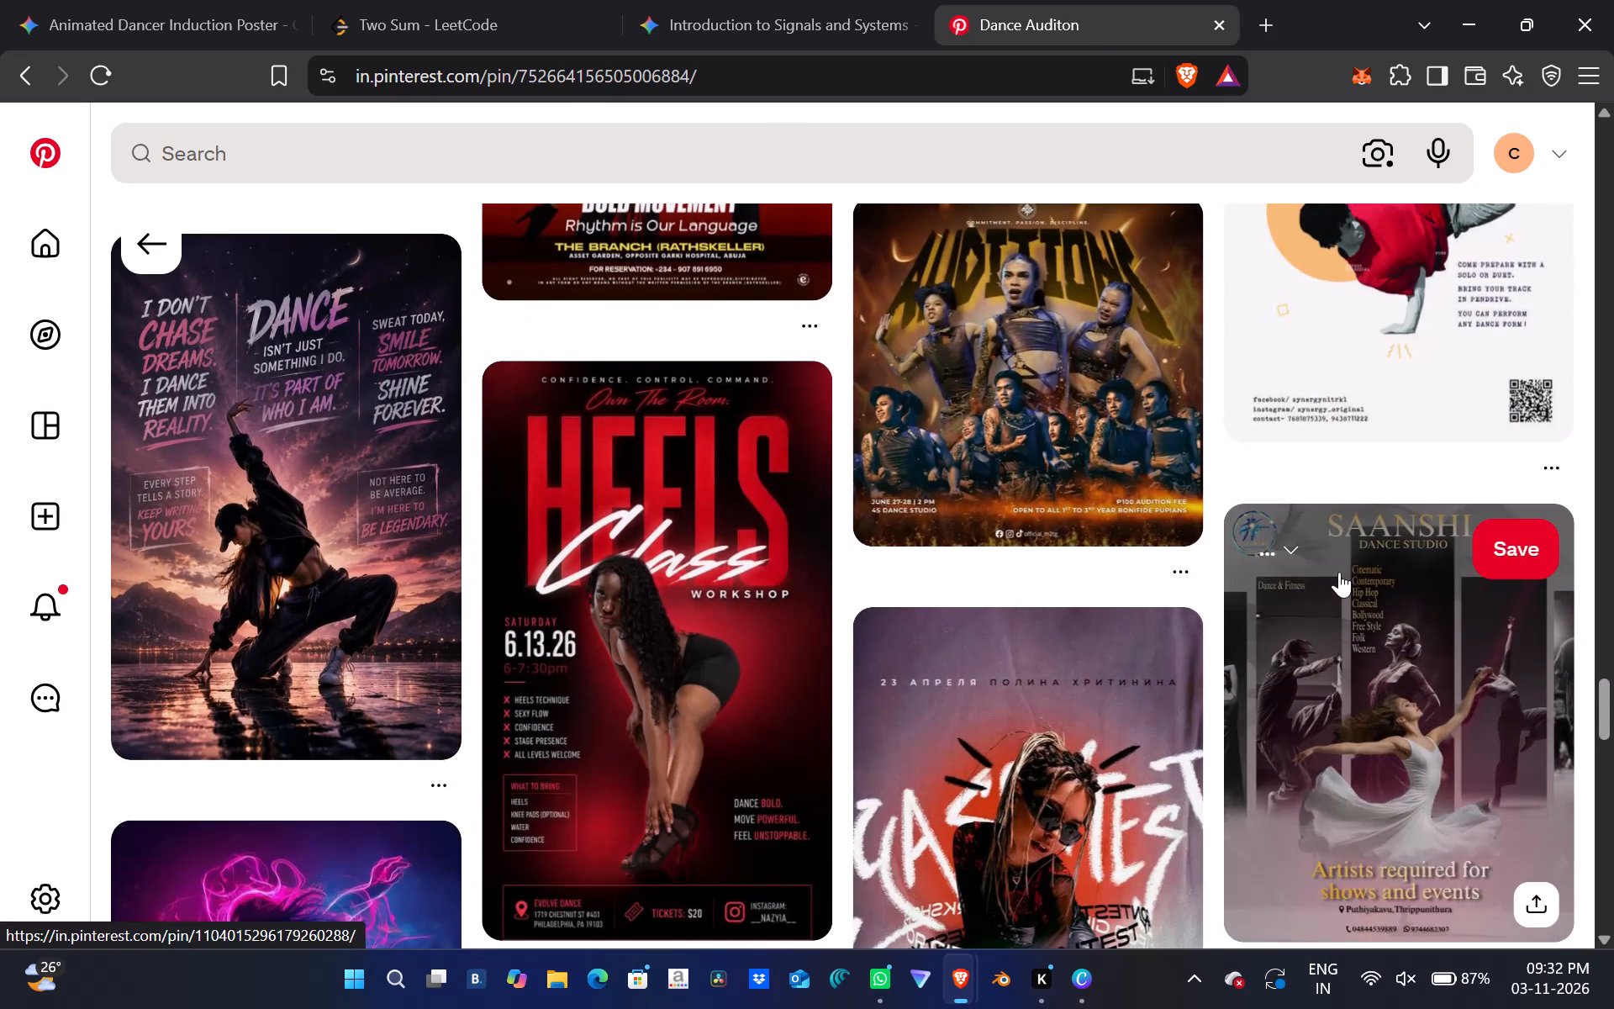
pyautogui.scroll(-4, 1339, 572)
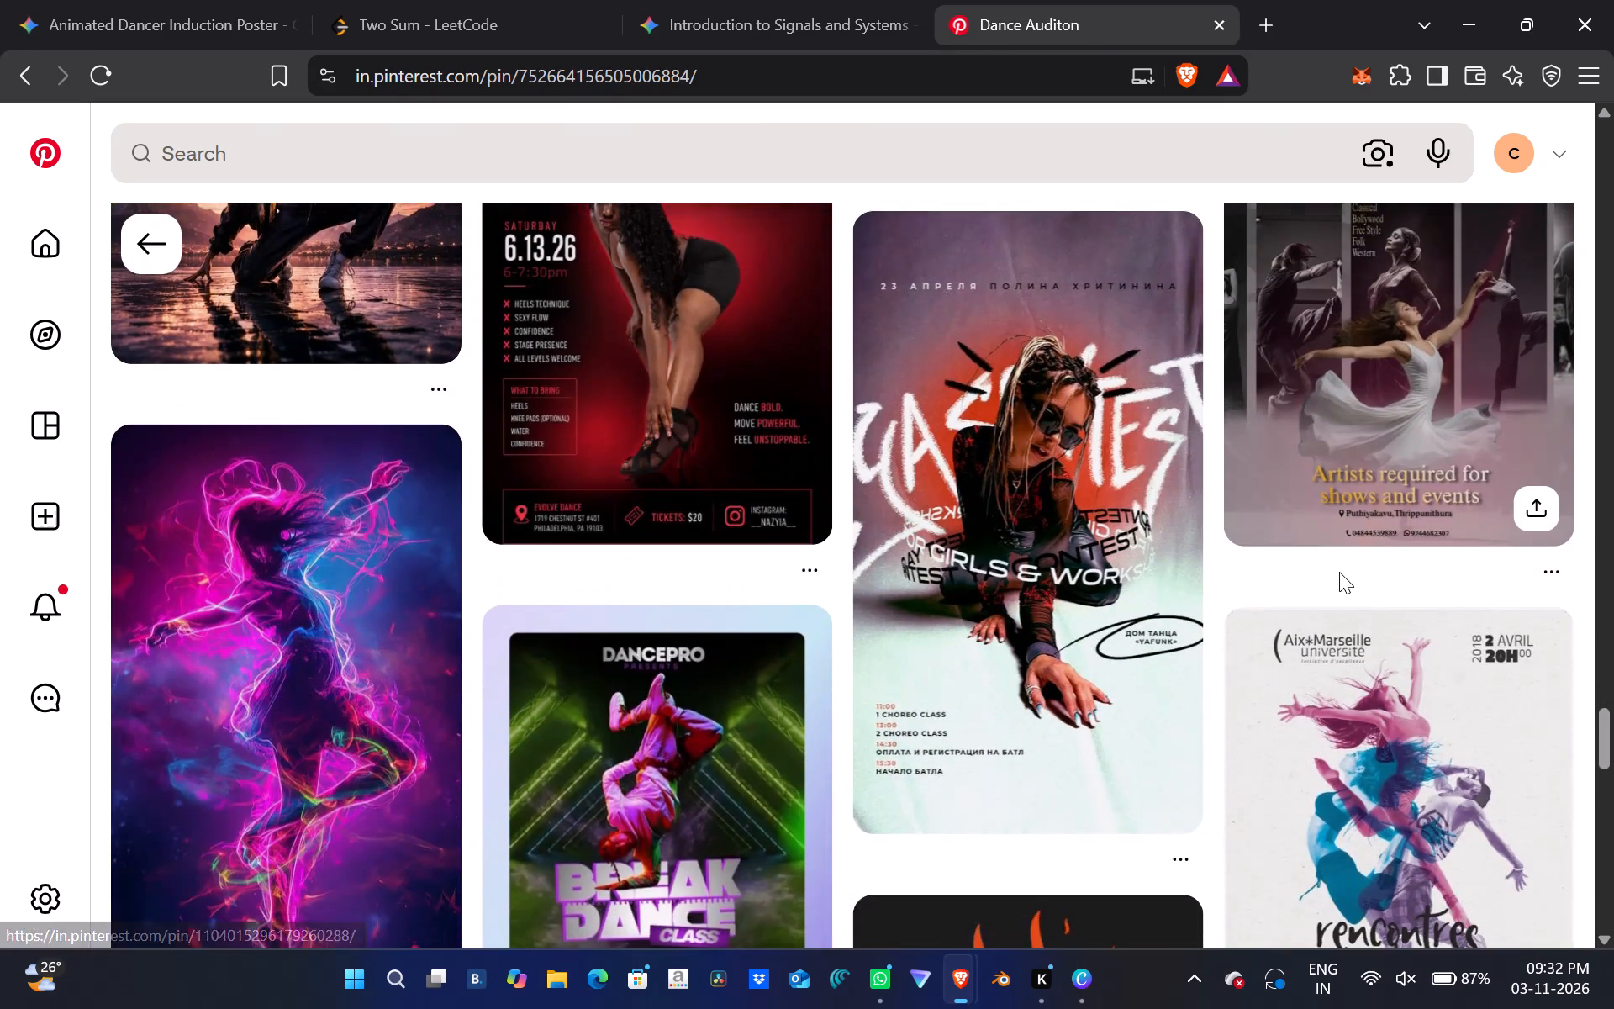
pyautogui.scroll(-5, 1339, 572)
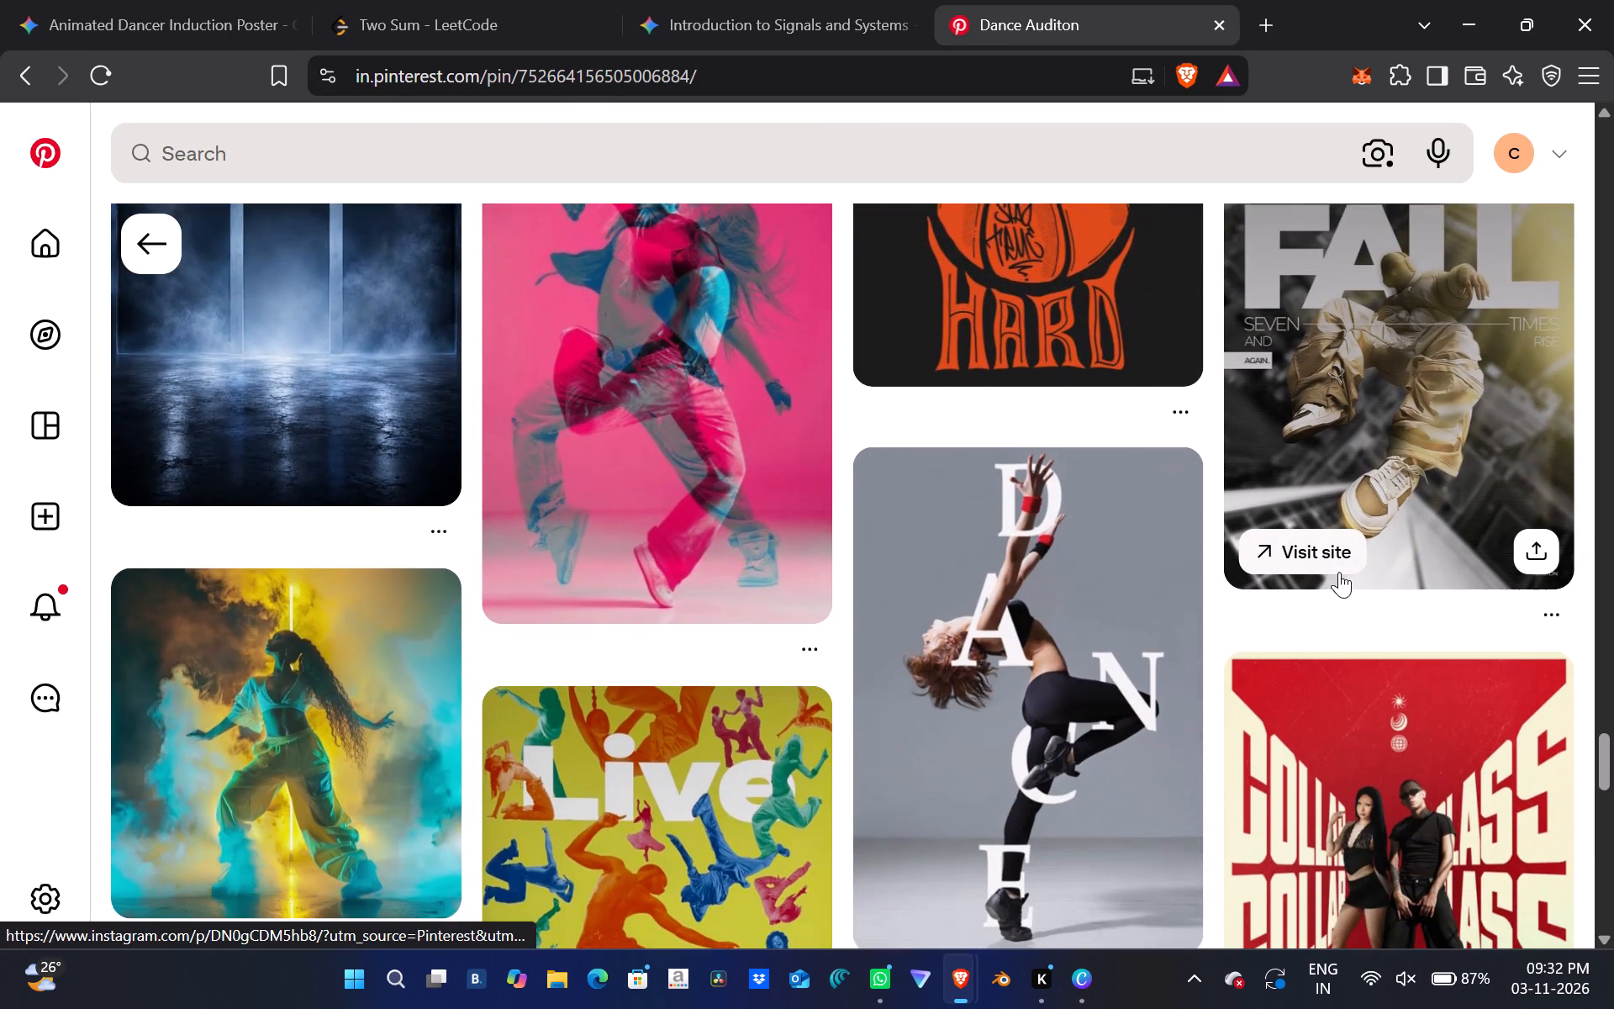
pyautogui.scroll(-3, 1339, 572)
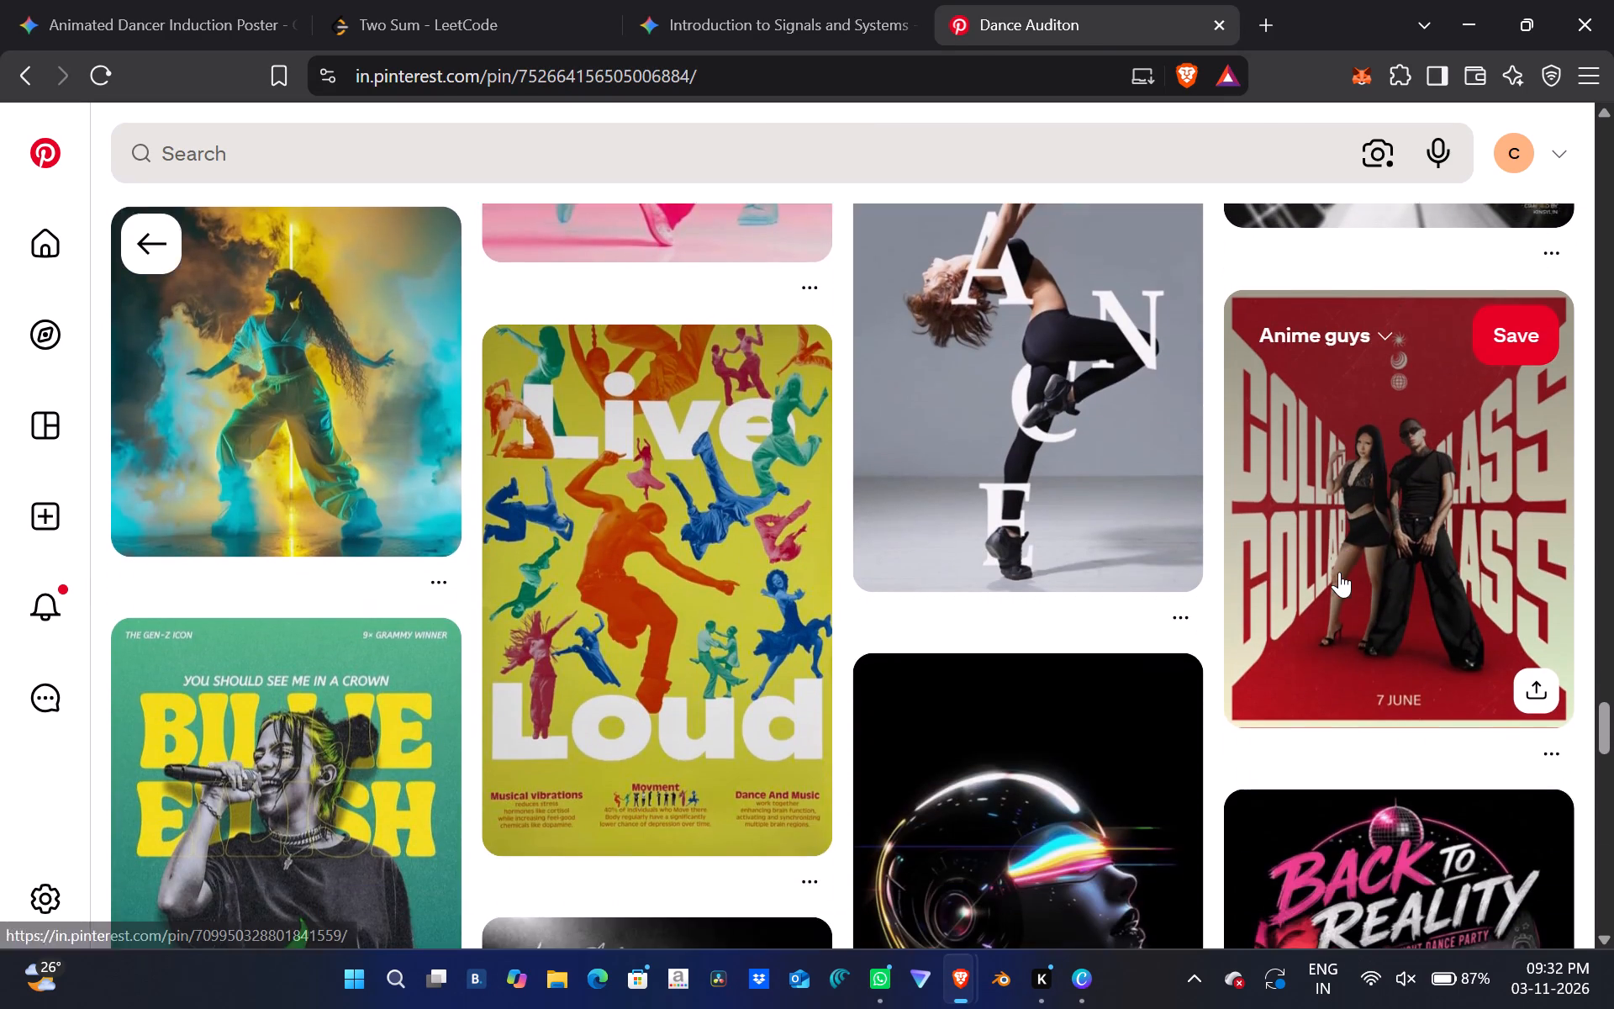
pyautogui.scroll(-4, 1339, 572)
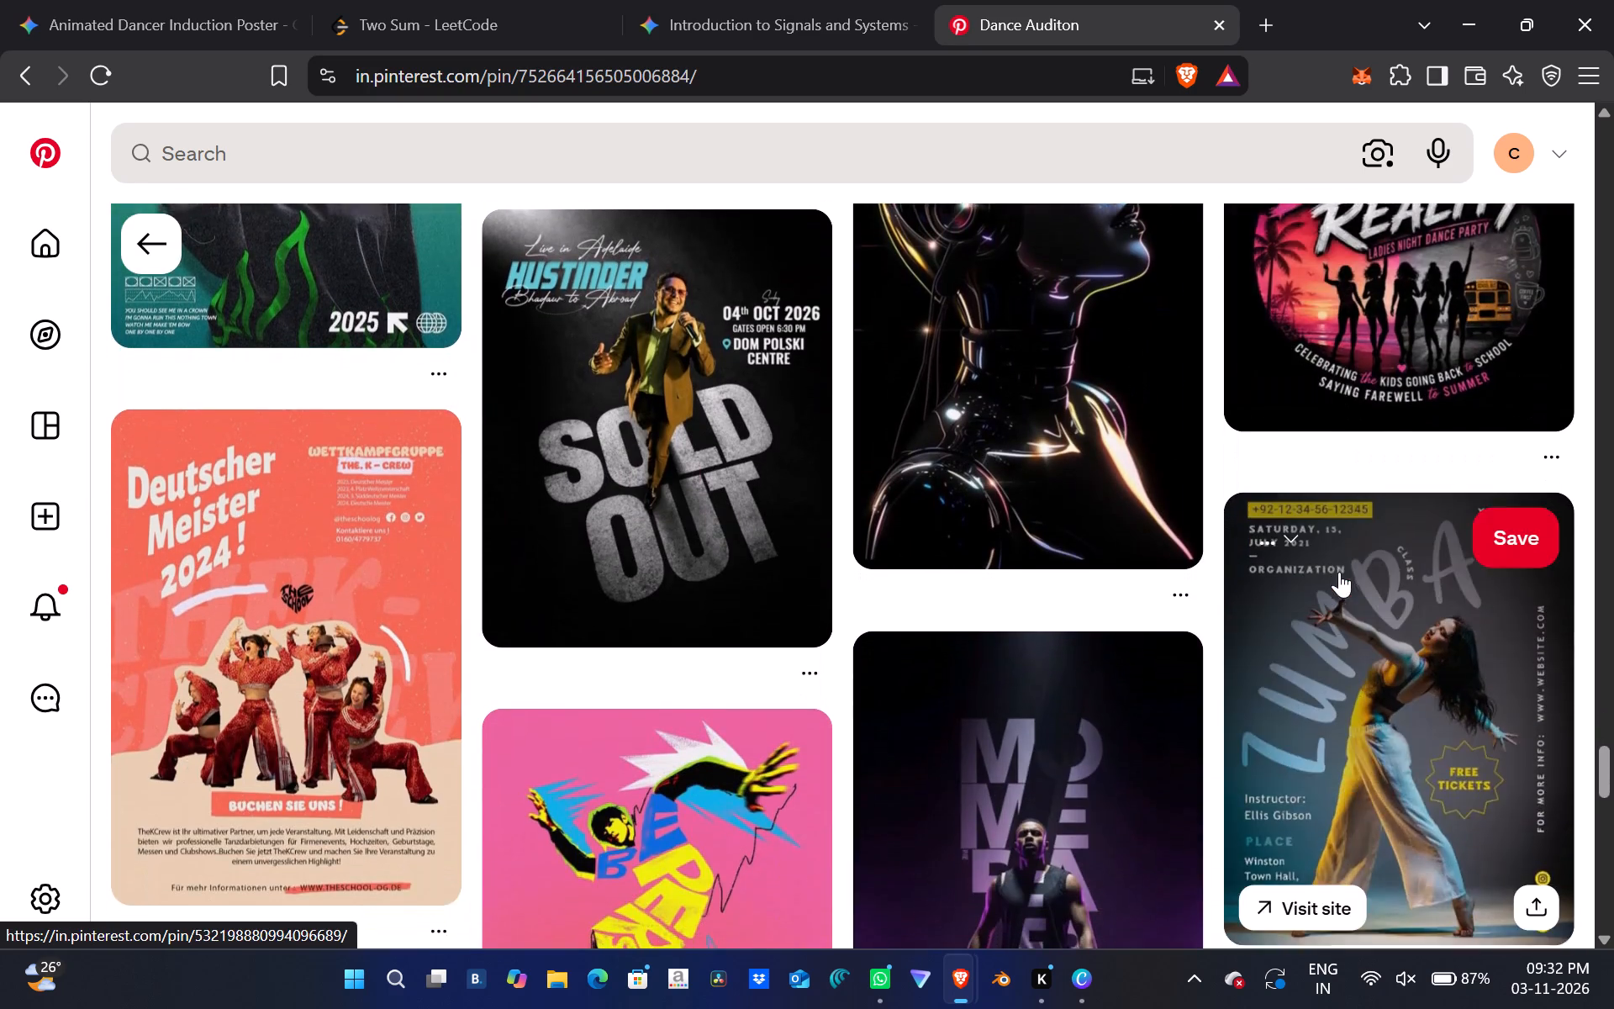
pyautogui.scroll(-2, 1339, 572)
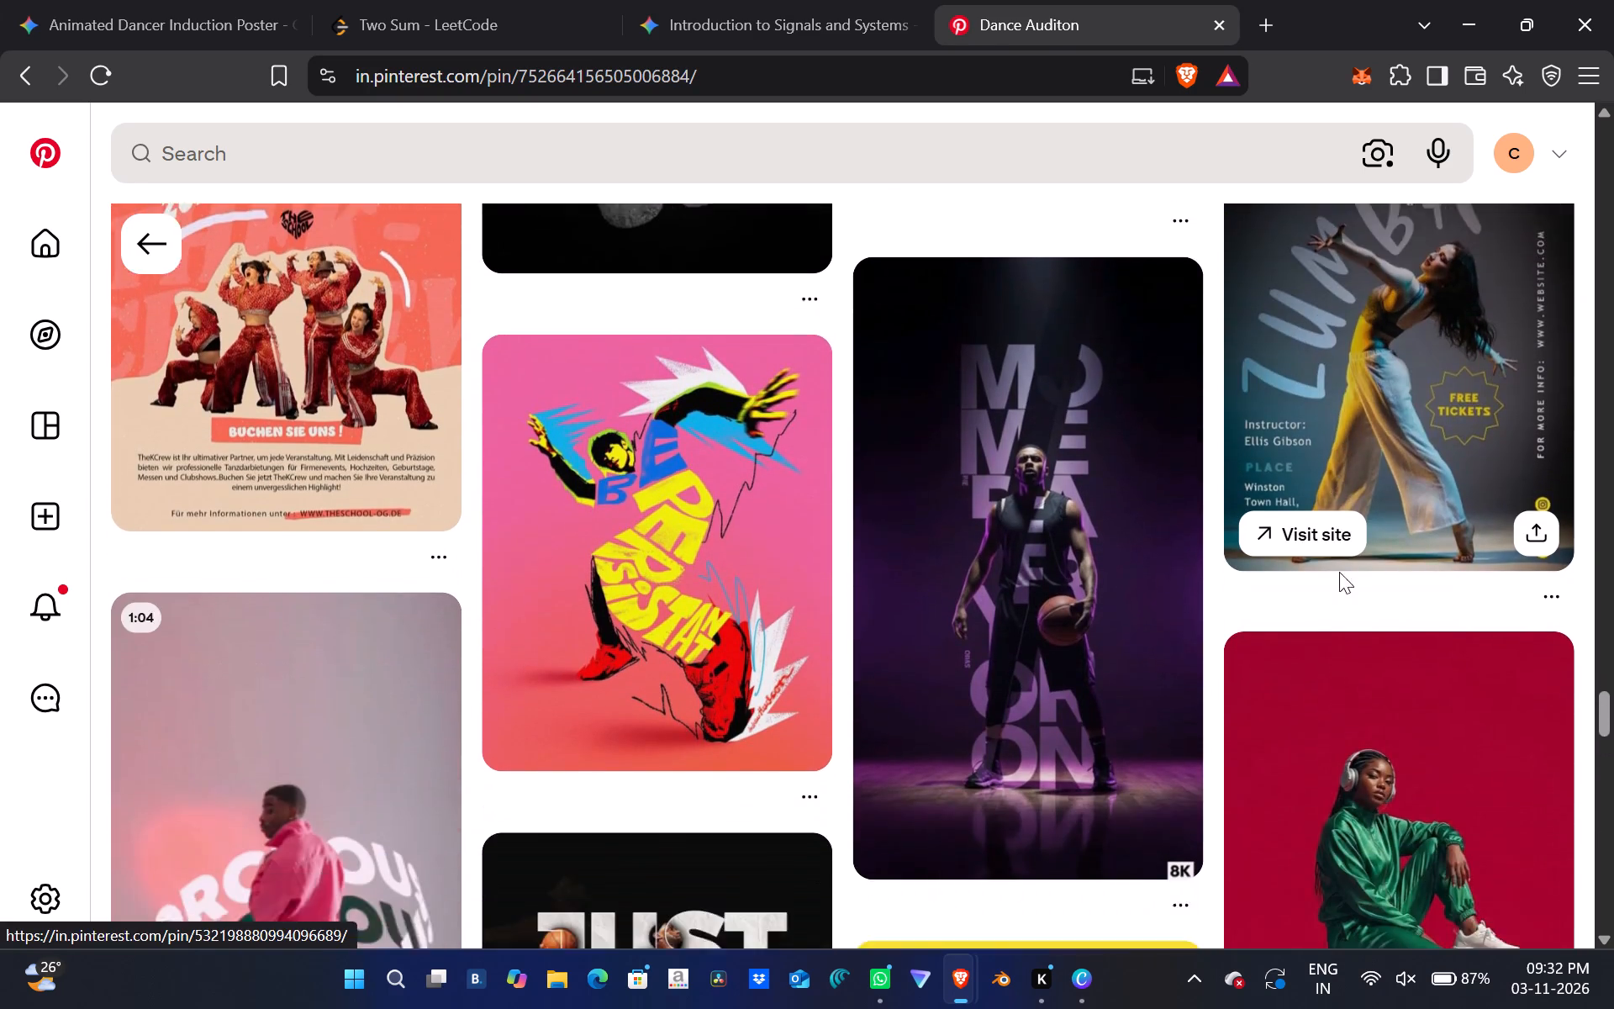
pyautogui.scroll(-4, 1339, 572)
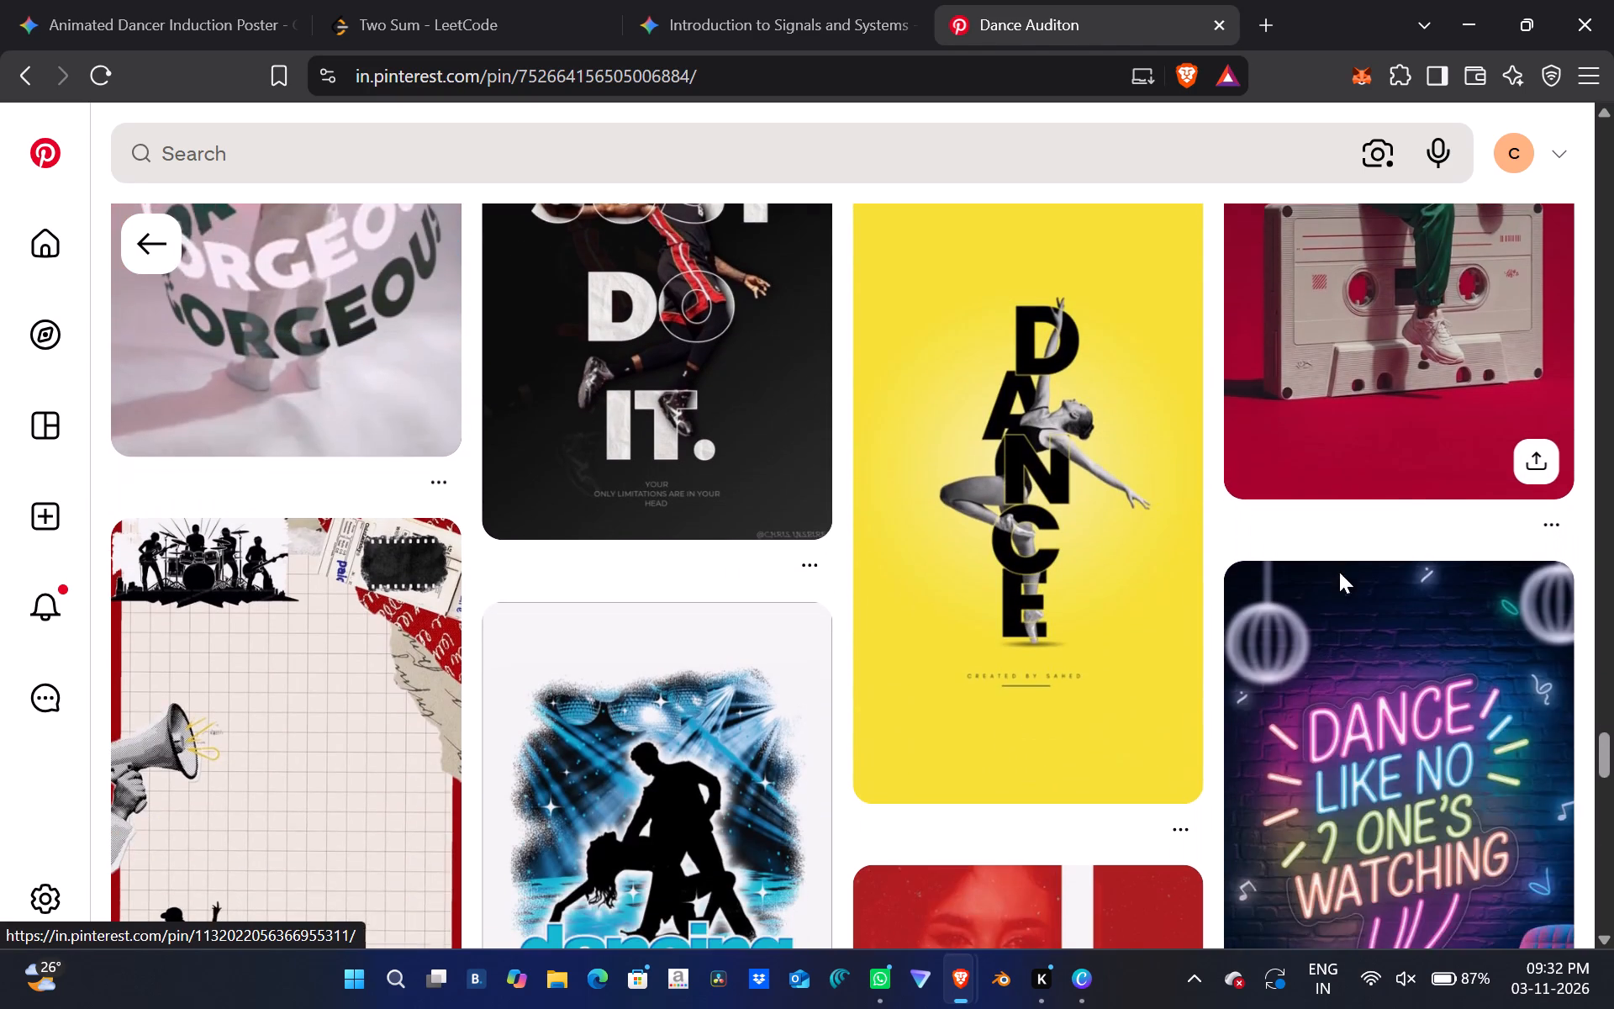
pyautogui.scroll(-6, 1339, 572)
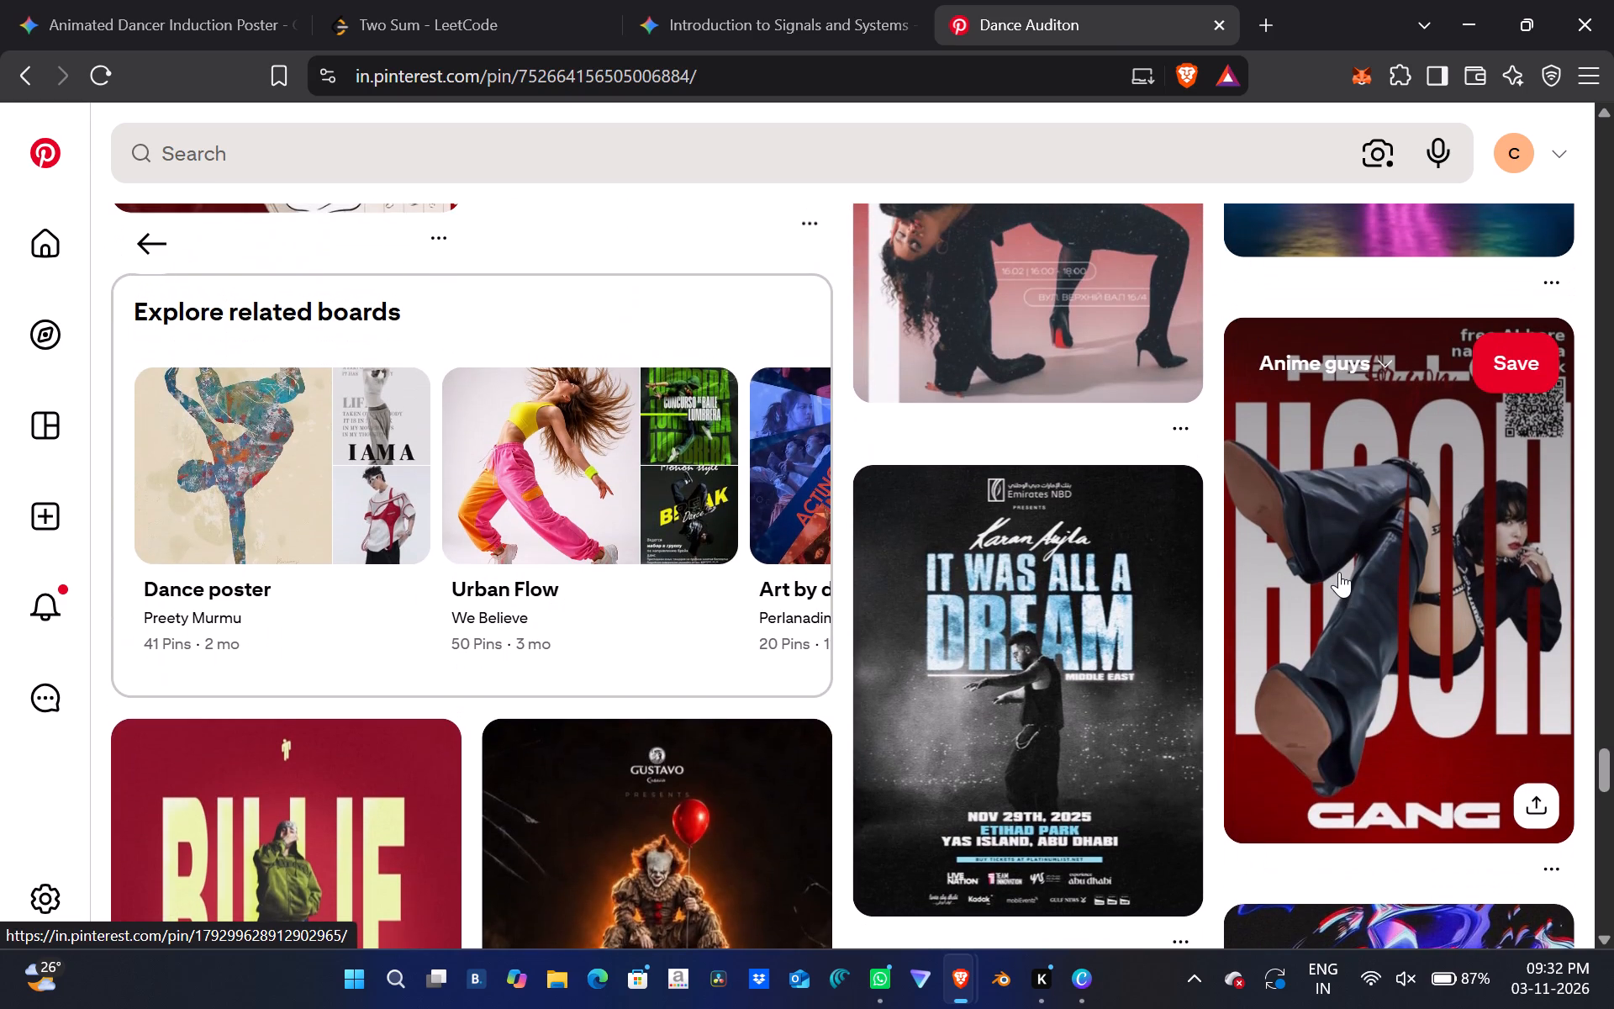
pyautogui.scroll(-1, 1339, 572)
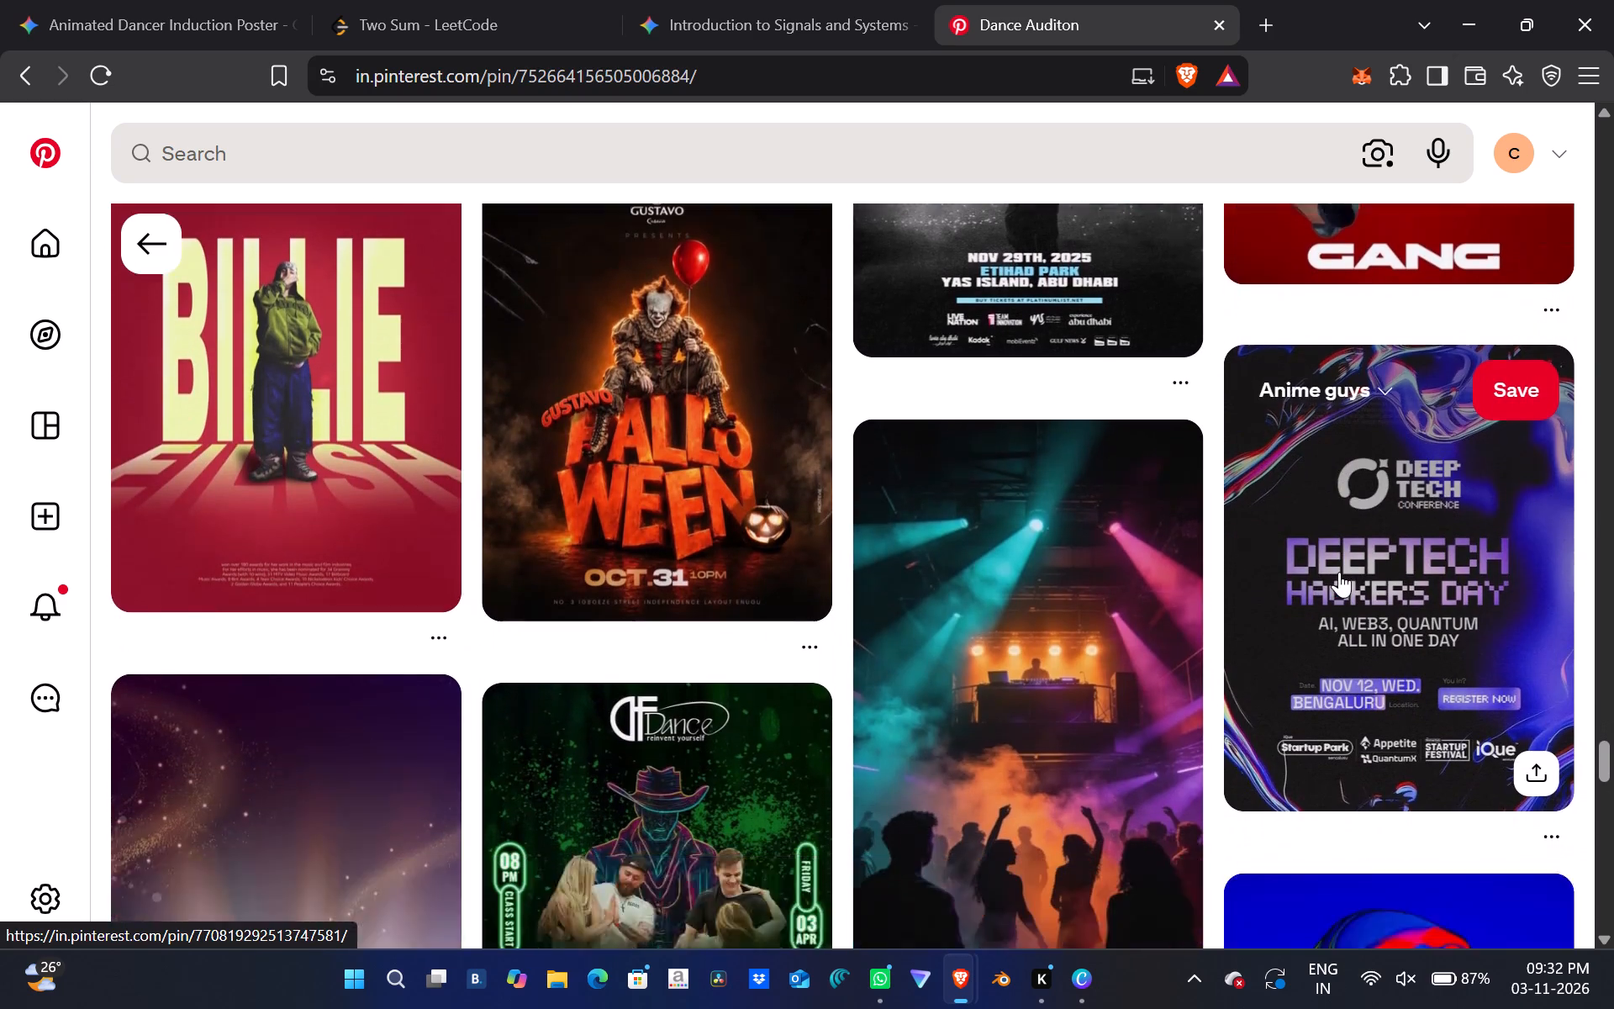
pyautogui.scroll(-3, 1339, 572)
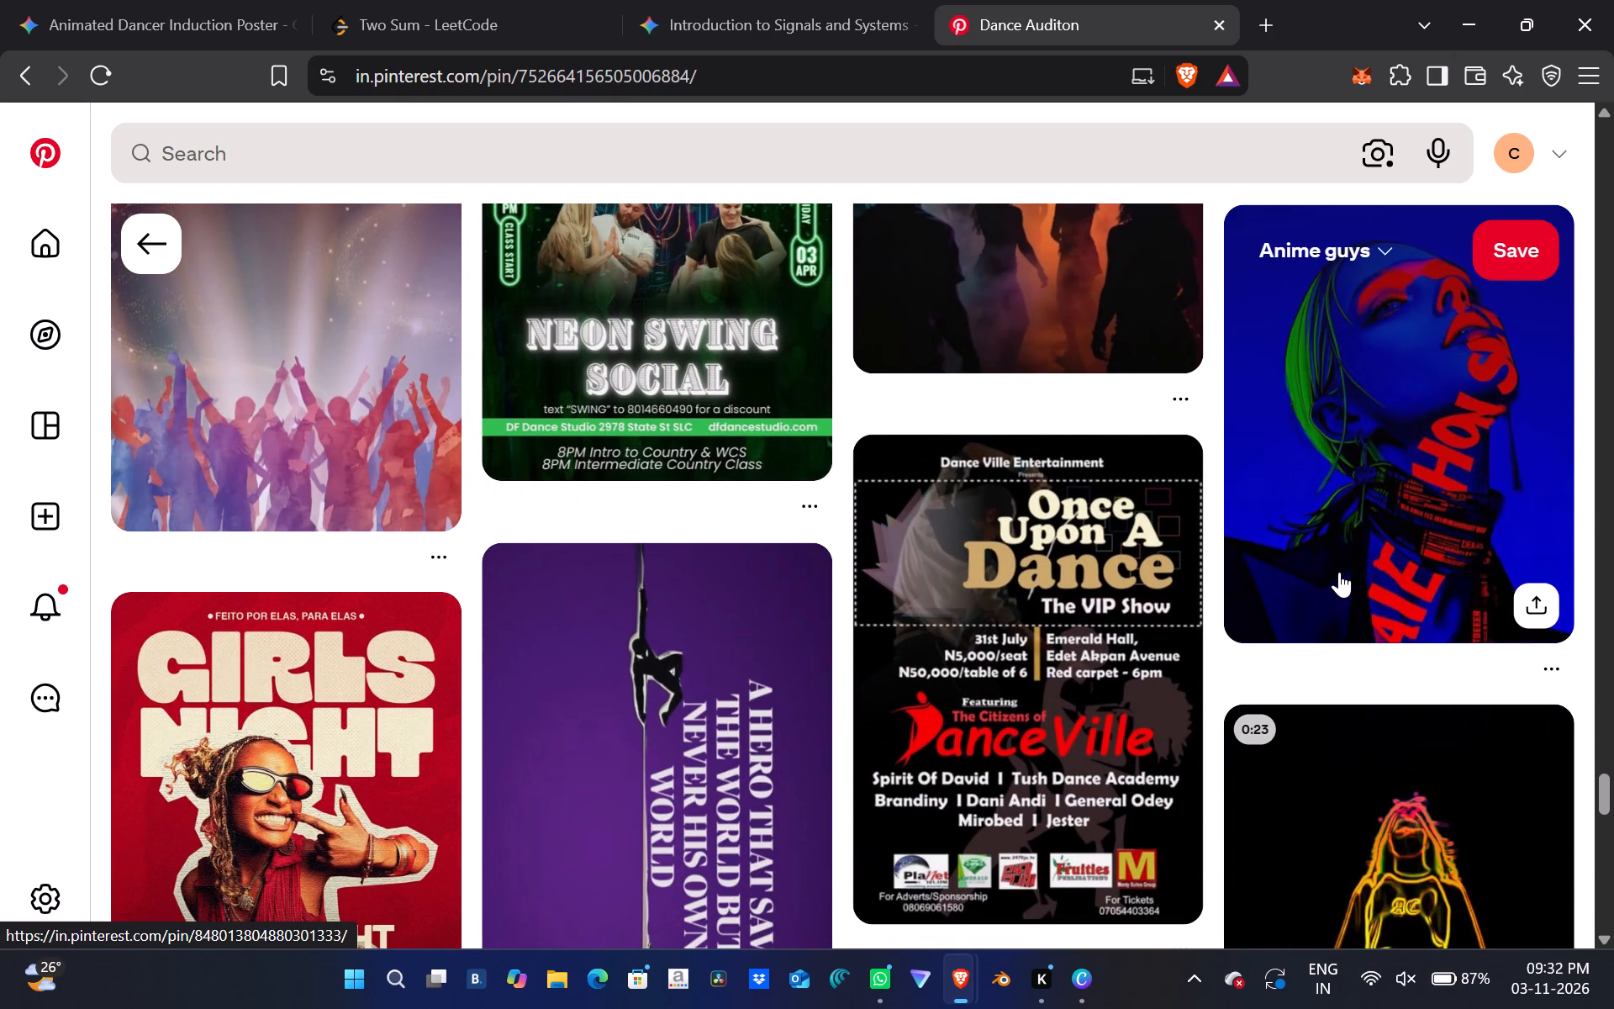
pyautogui.scroll(-2, 1339, 572)
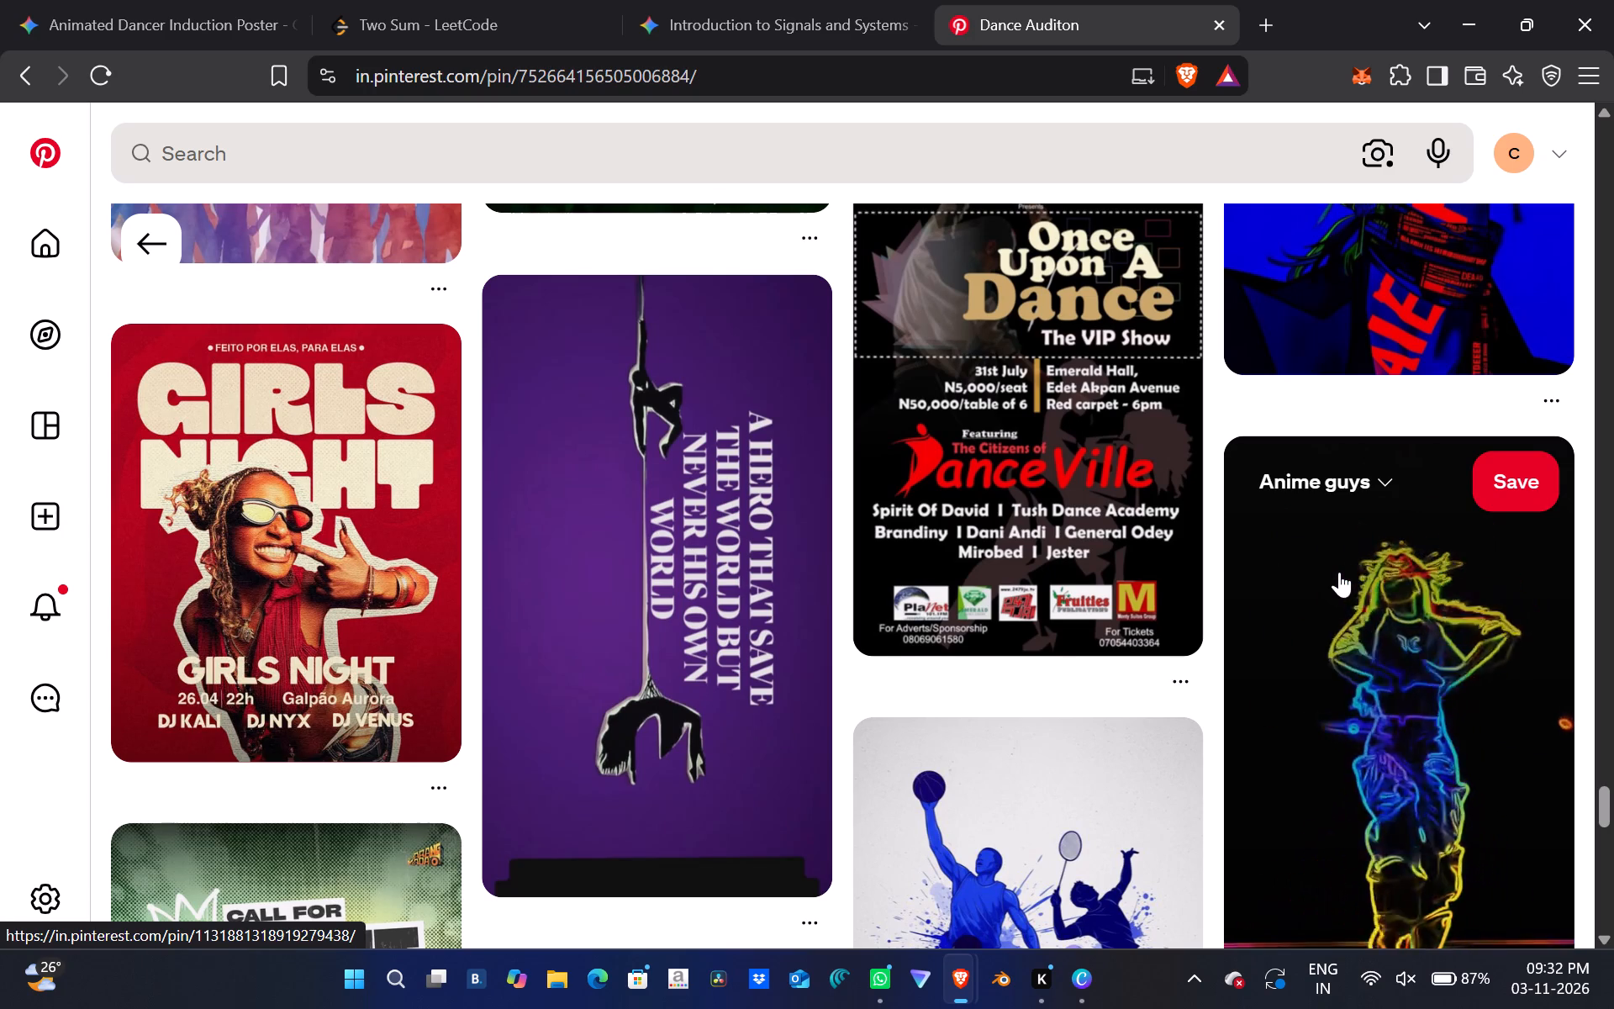
pyautogui.scroll(-6, 1339, 572)
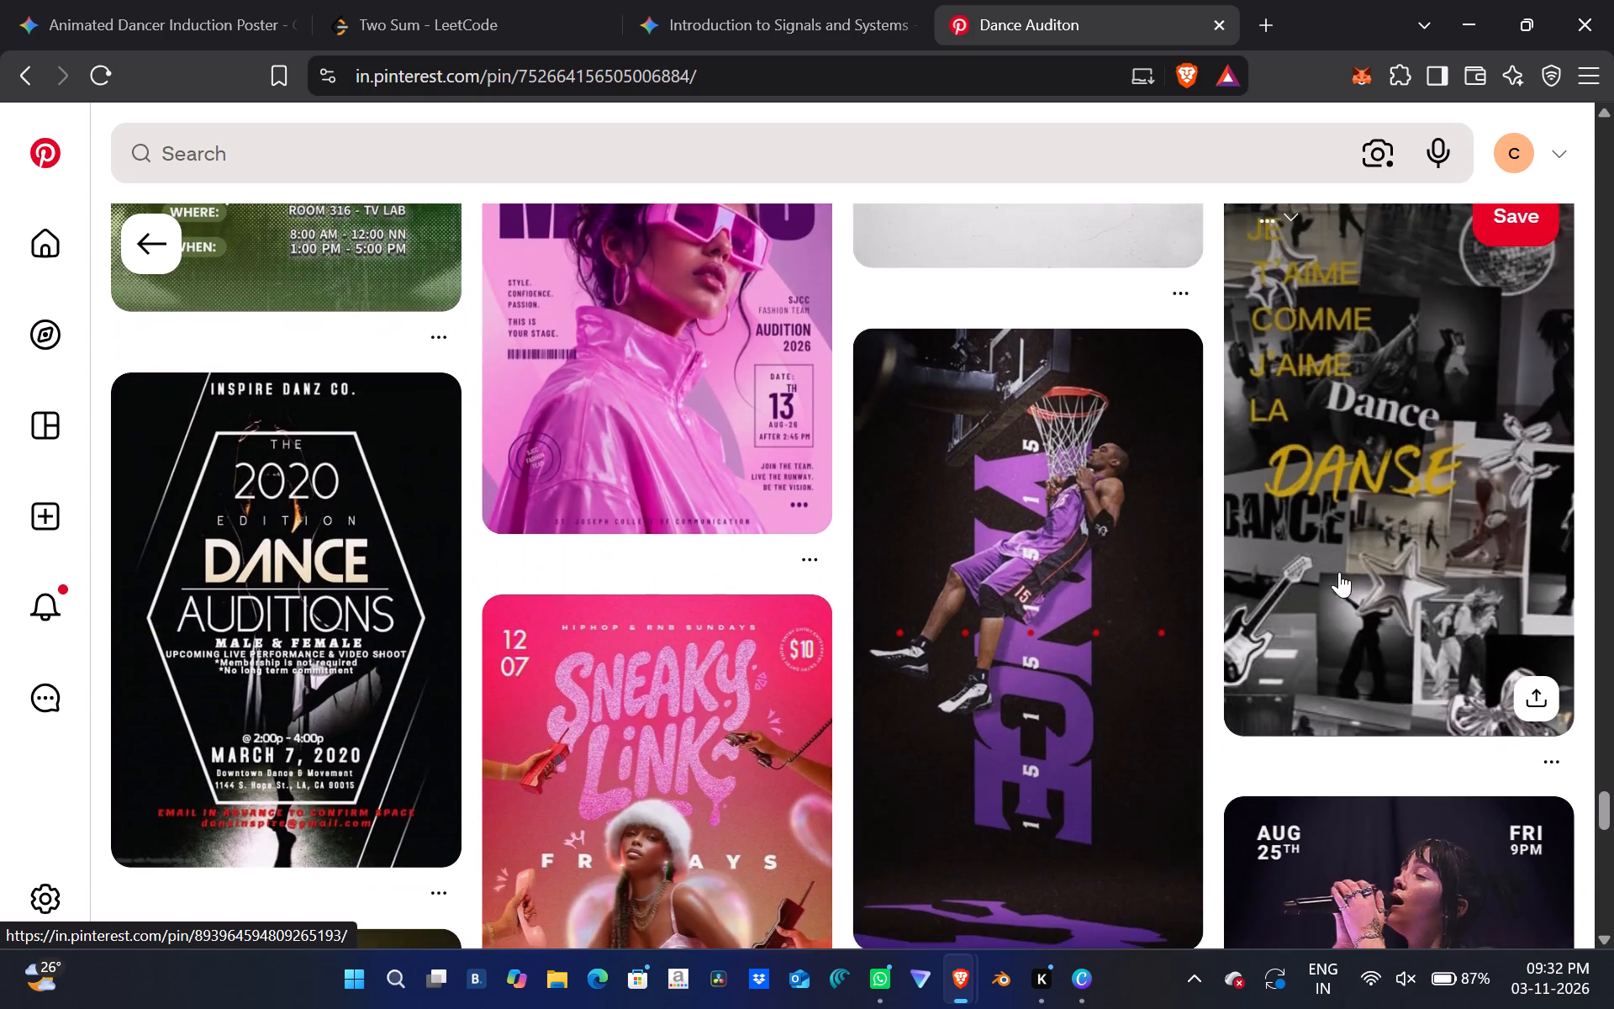
pyautogui.scroll(-4, 1339, 572)
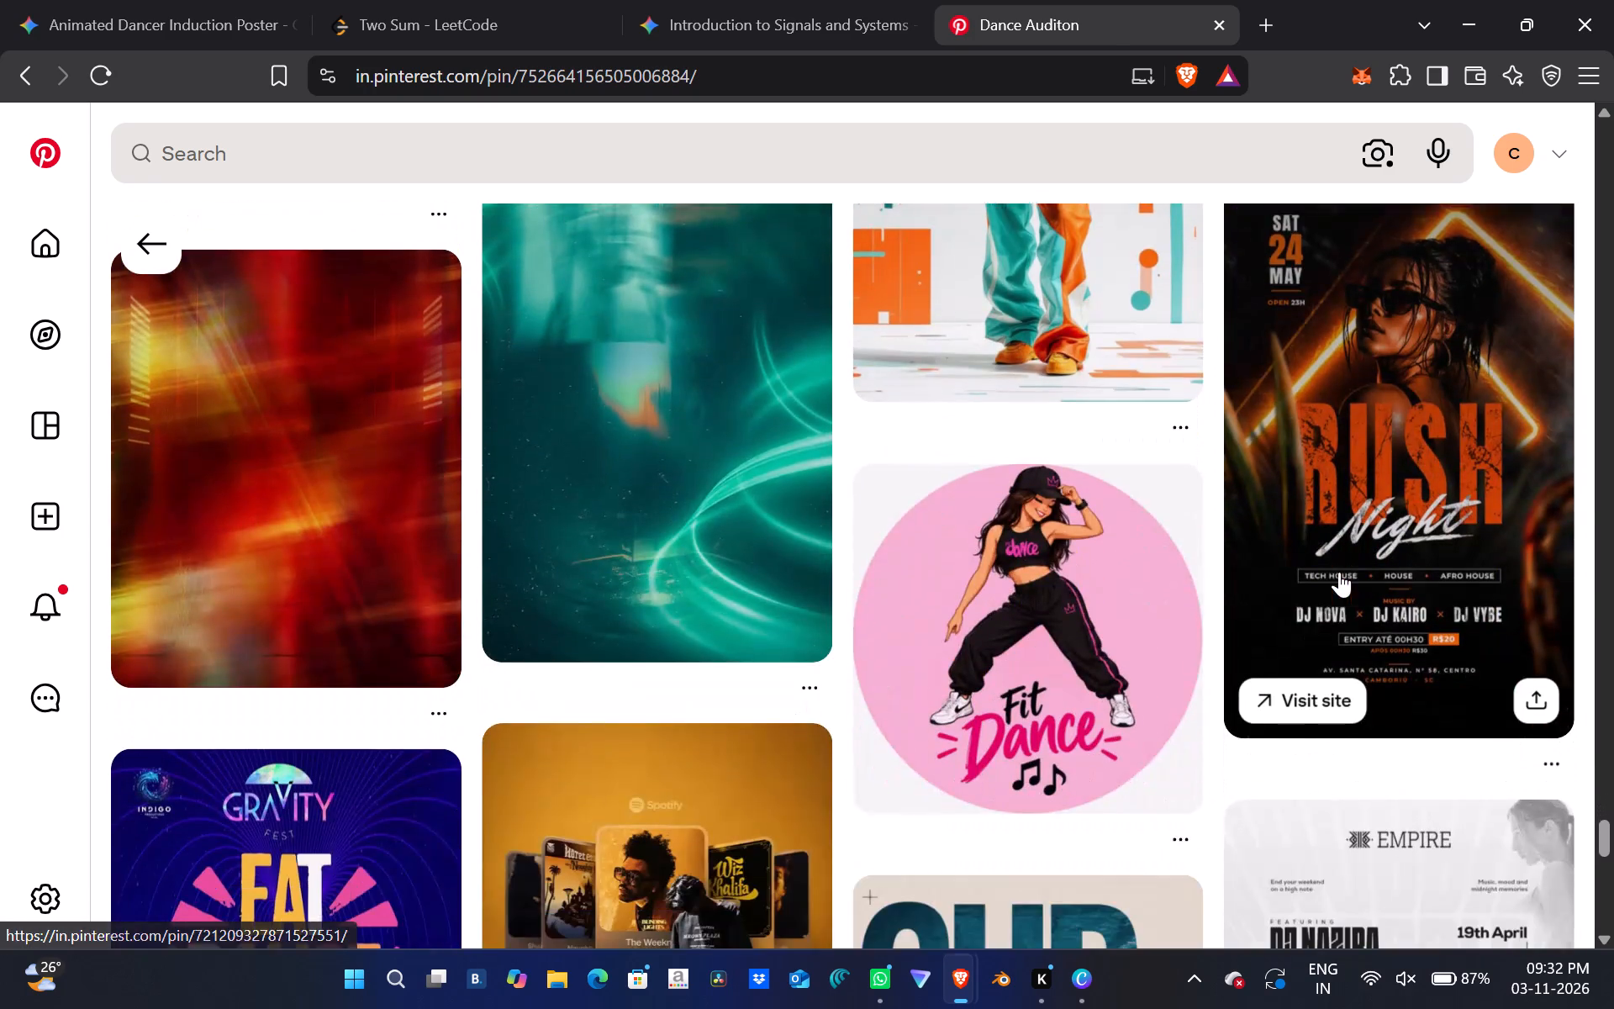
pyautogui.scroll(-4, 1339, 572)
# Go back to the previous "Dance Event Poster Design" pin and save the related "Rockers Rumble" poster to the Anime guys board.
pyautogui.hscroll(1, 1339, 572)
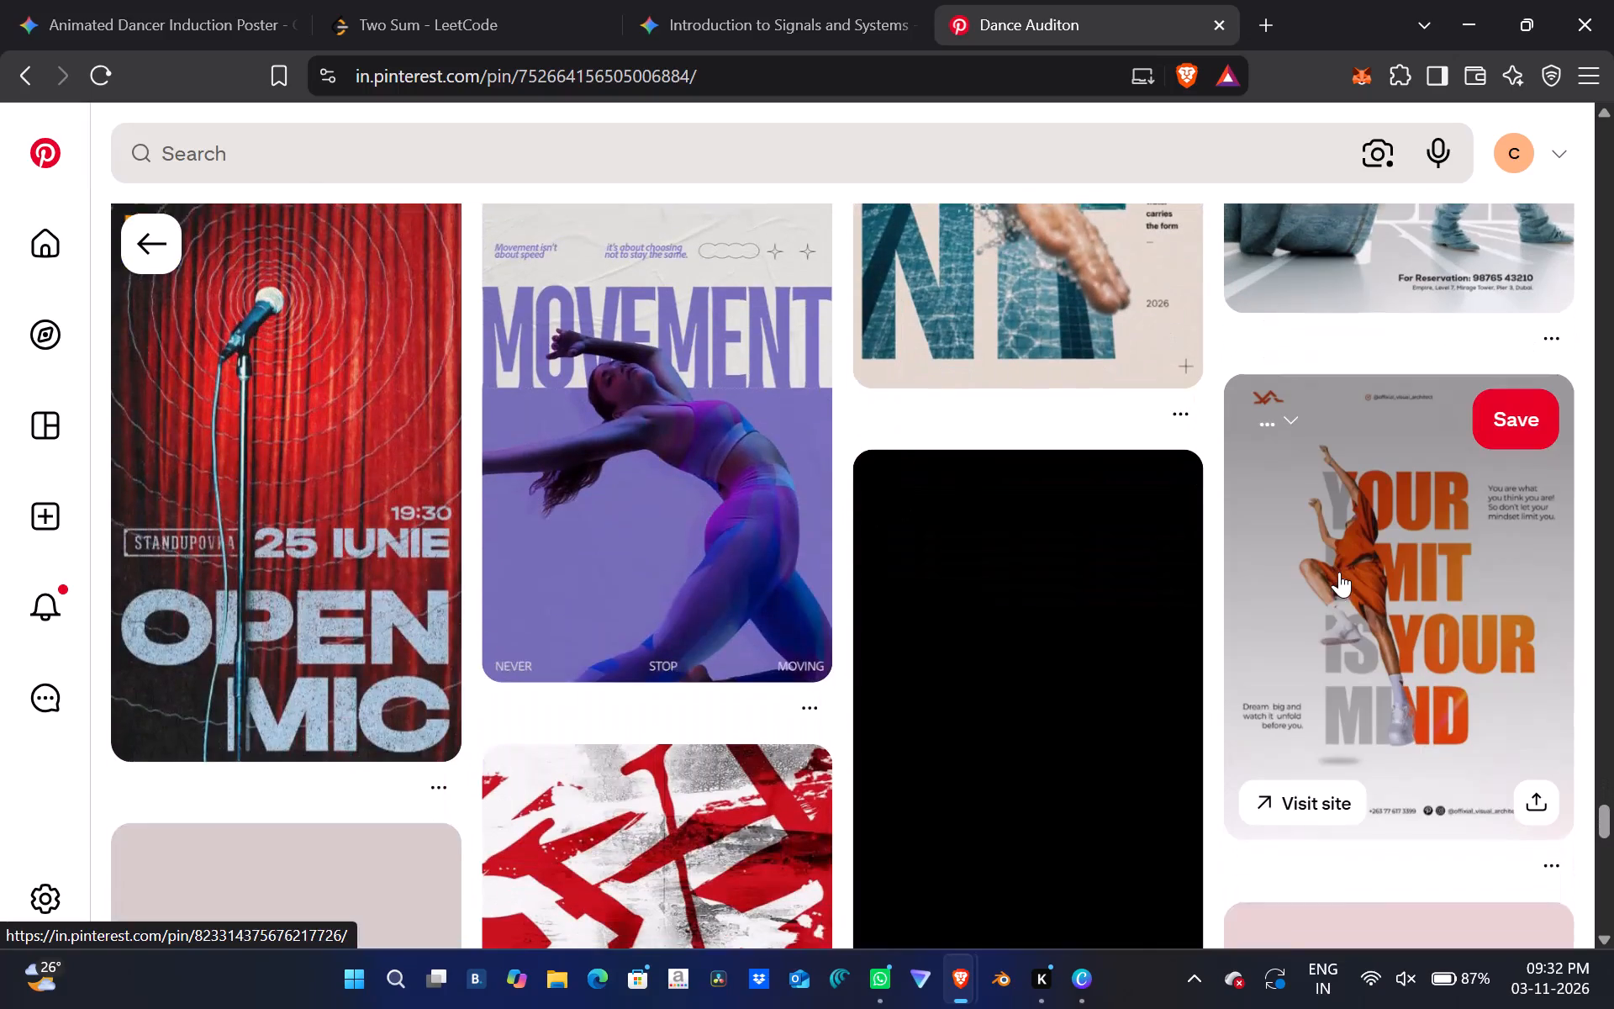
pyautogui.hscroll(2, 1339, 572)
pyautogui.scroll(17, 1339, 572)
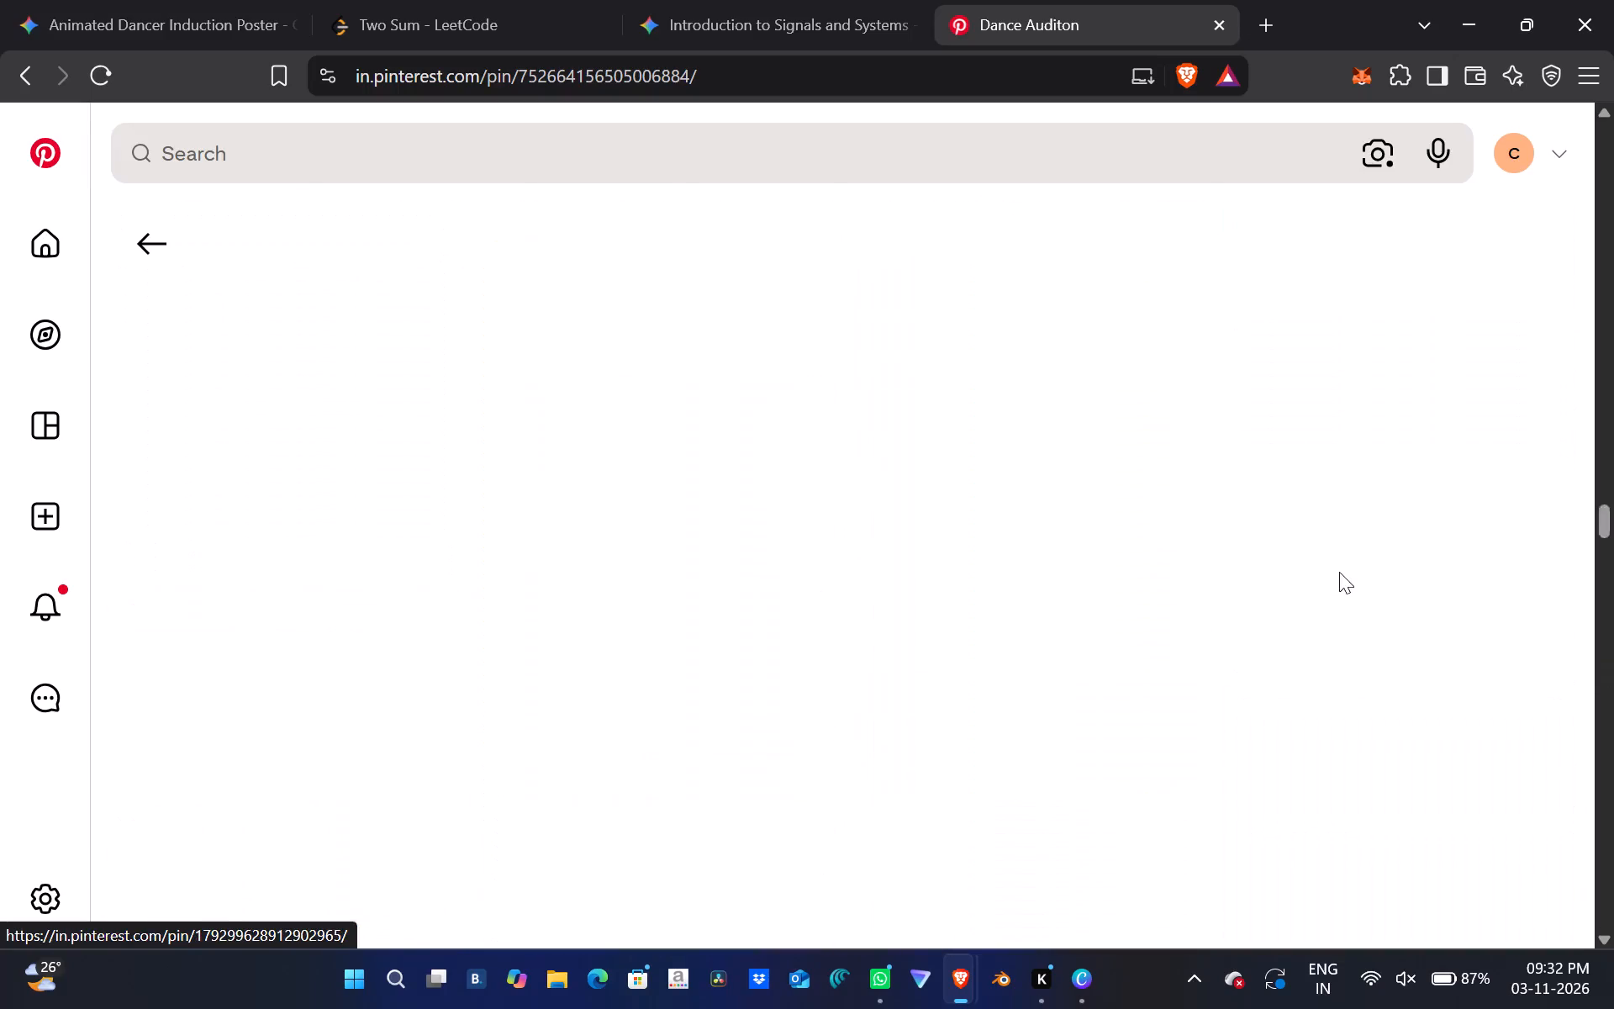
pyautogui.scroll(17, 1339, 572)
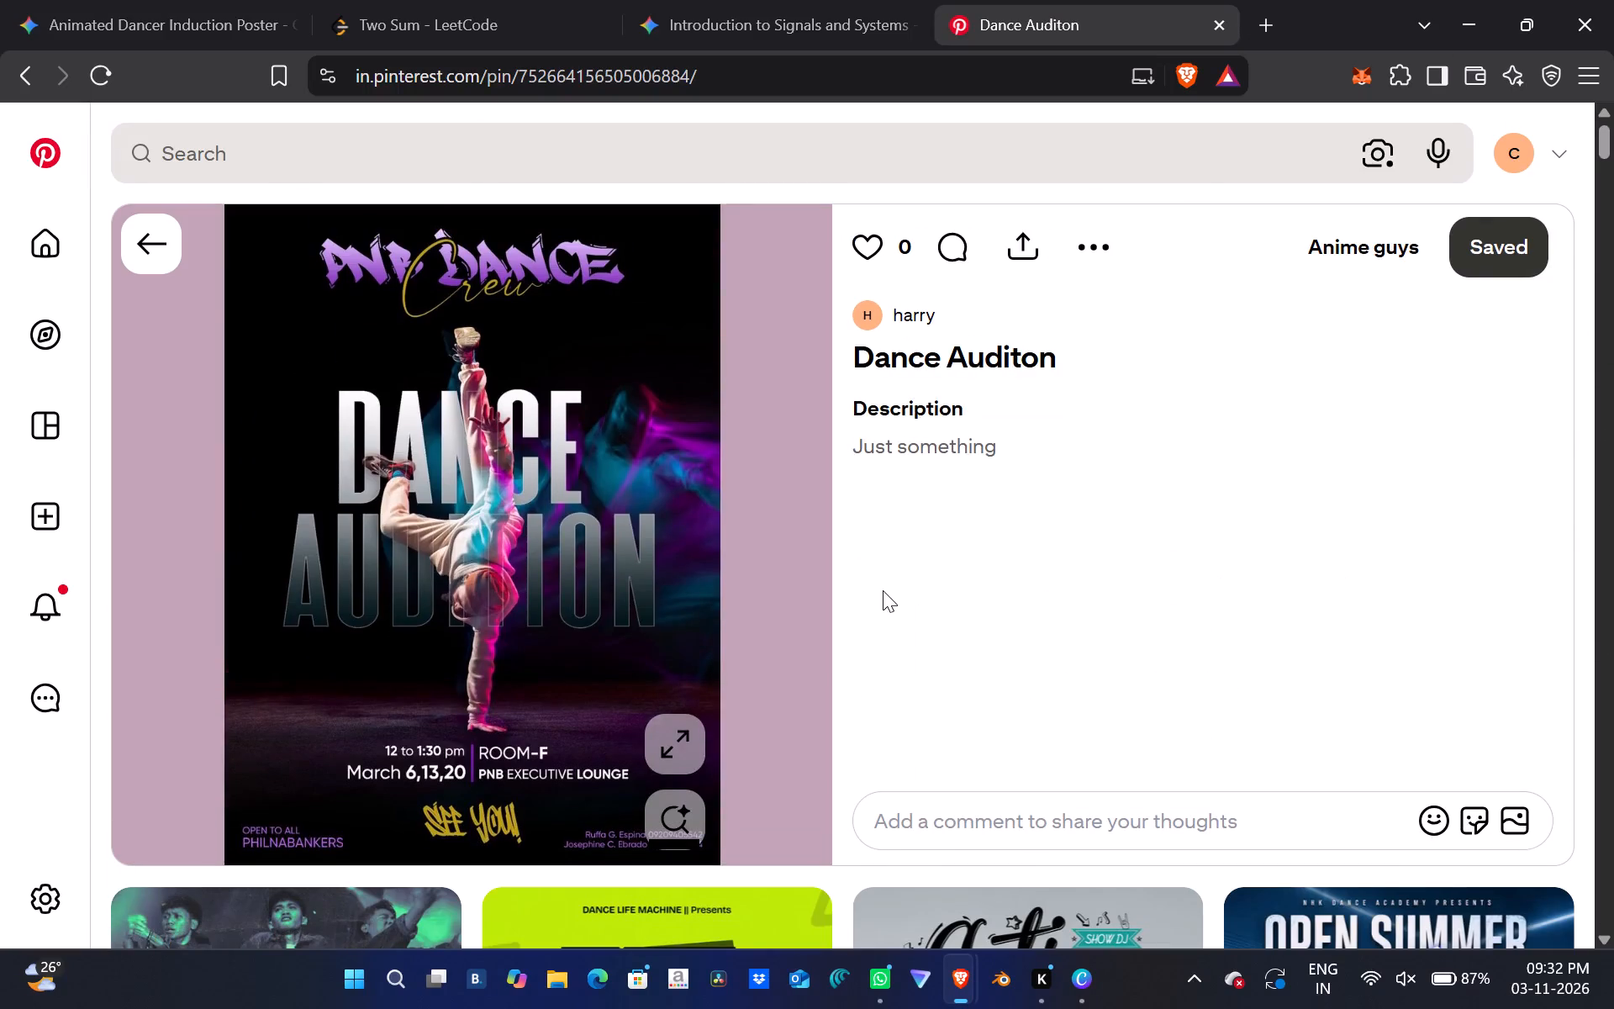
pyautogui.click(144, 230)
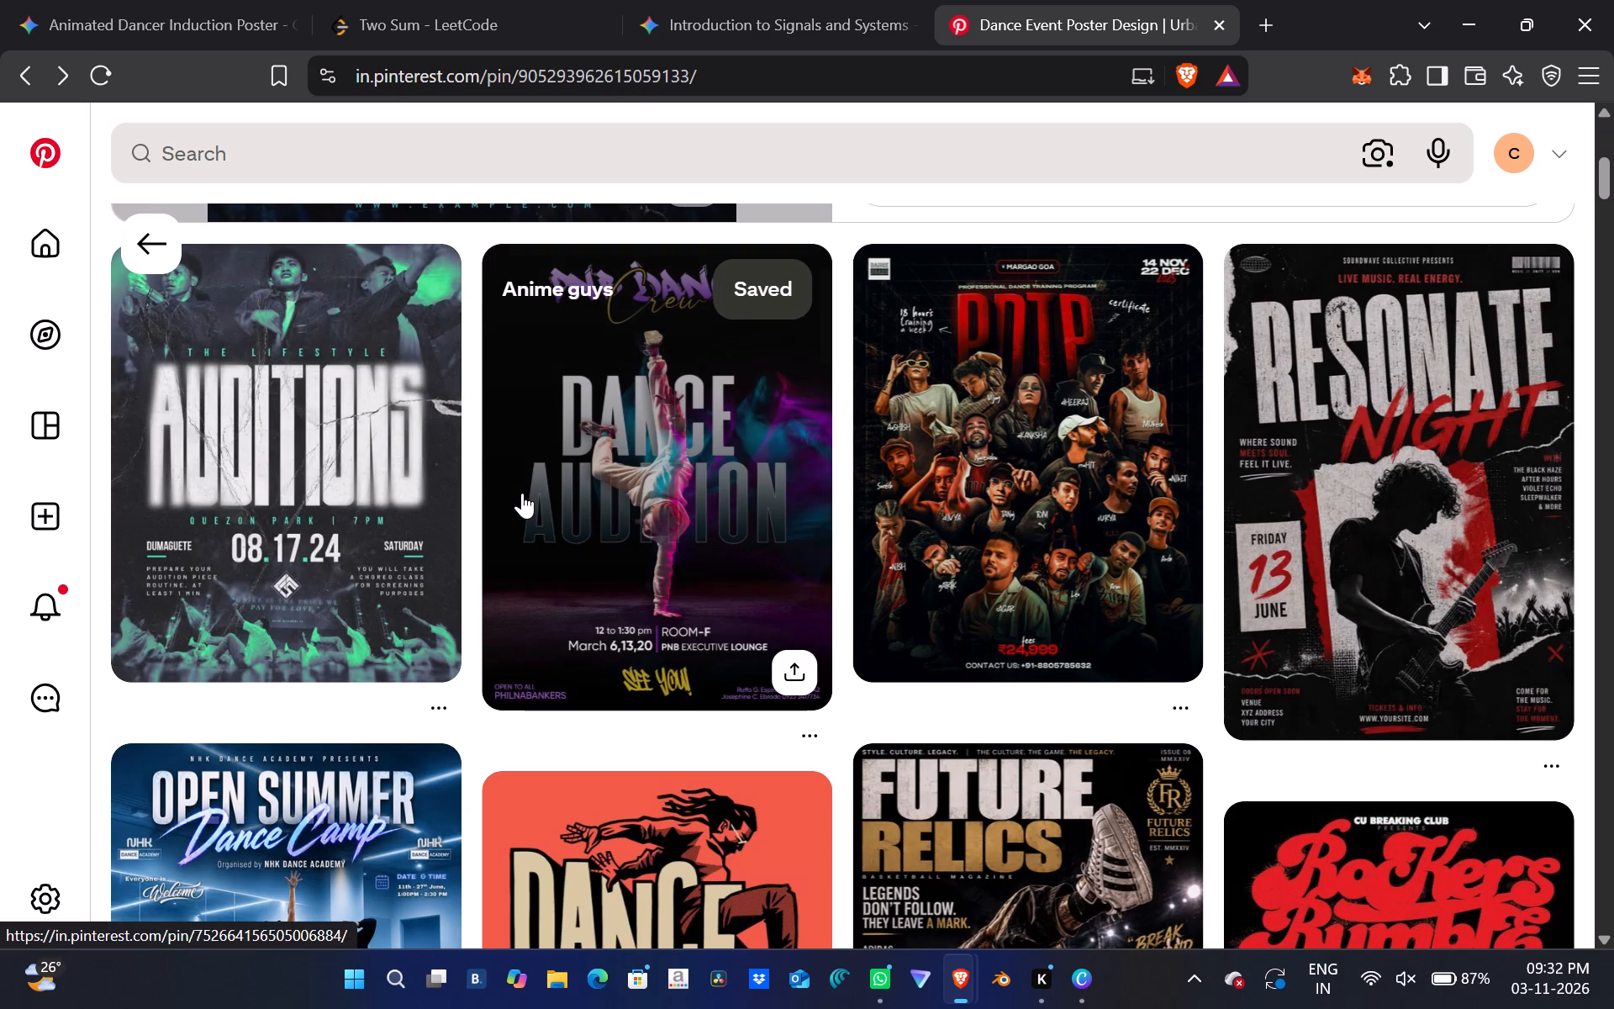
pyautogui.scroll(-2, 522, 493)
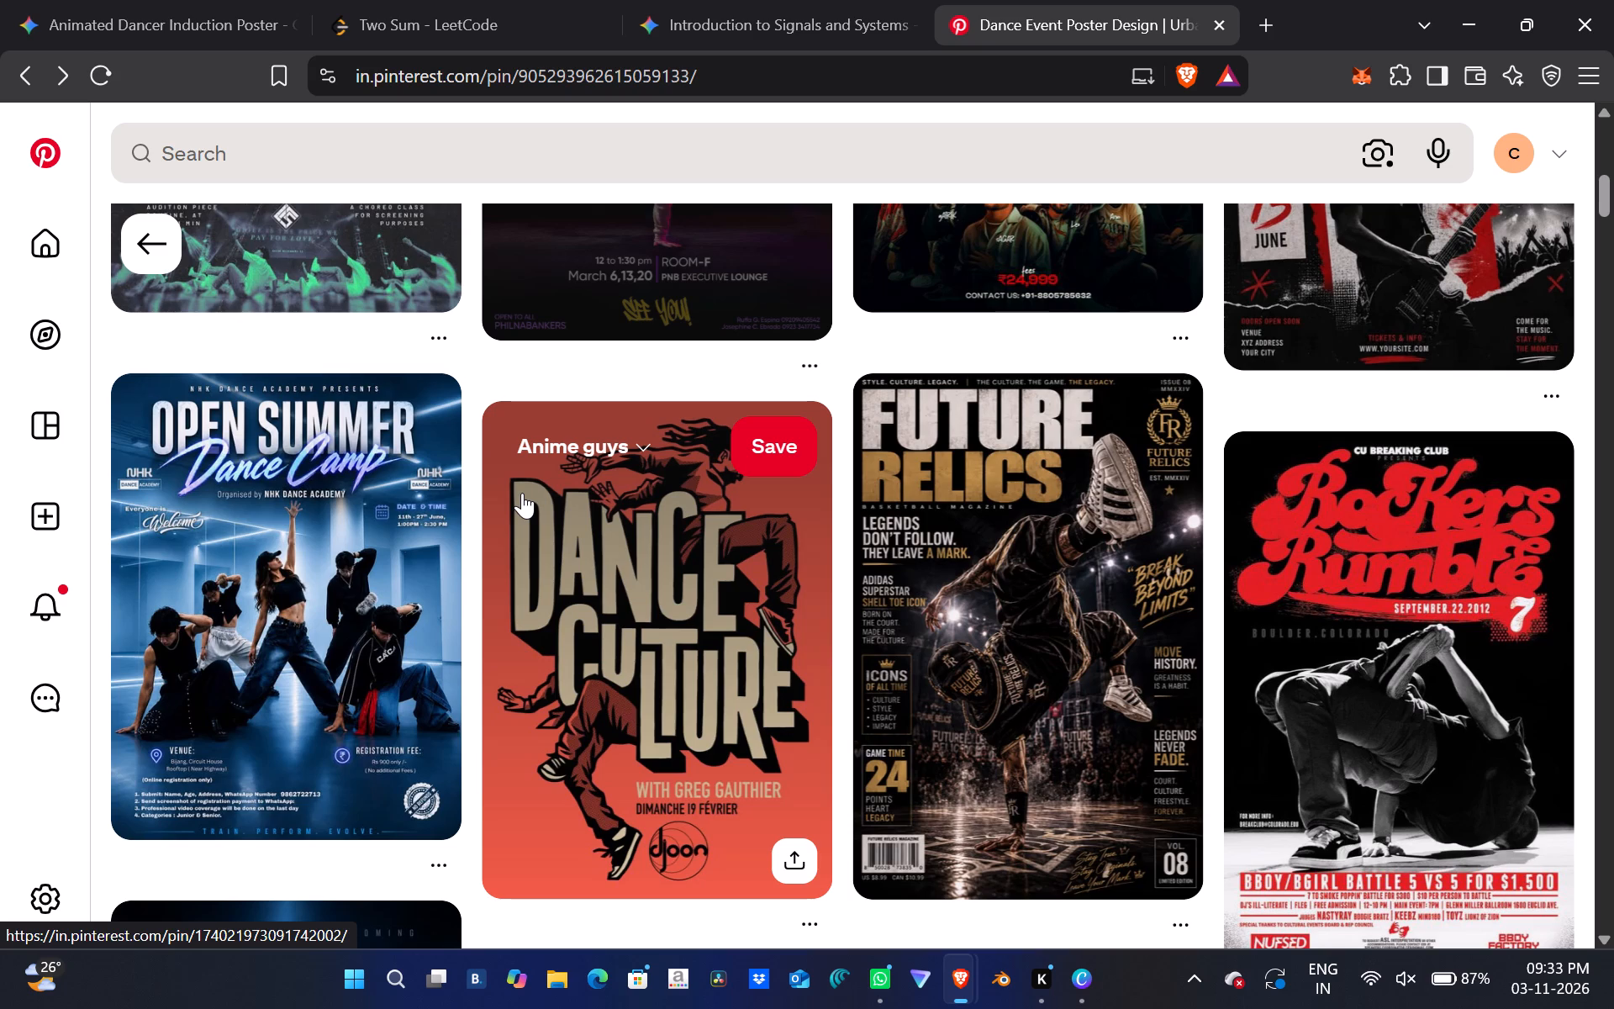
pyautogui.scroll(-3, 950, 573)
pyautogui.scroll(1, 950, 573)
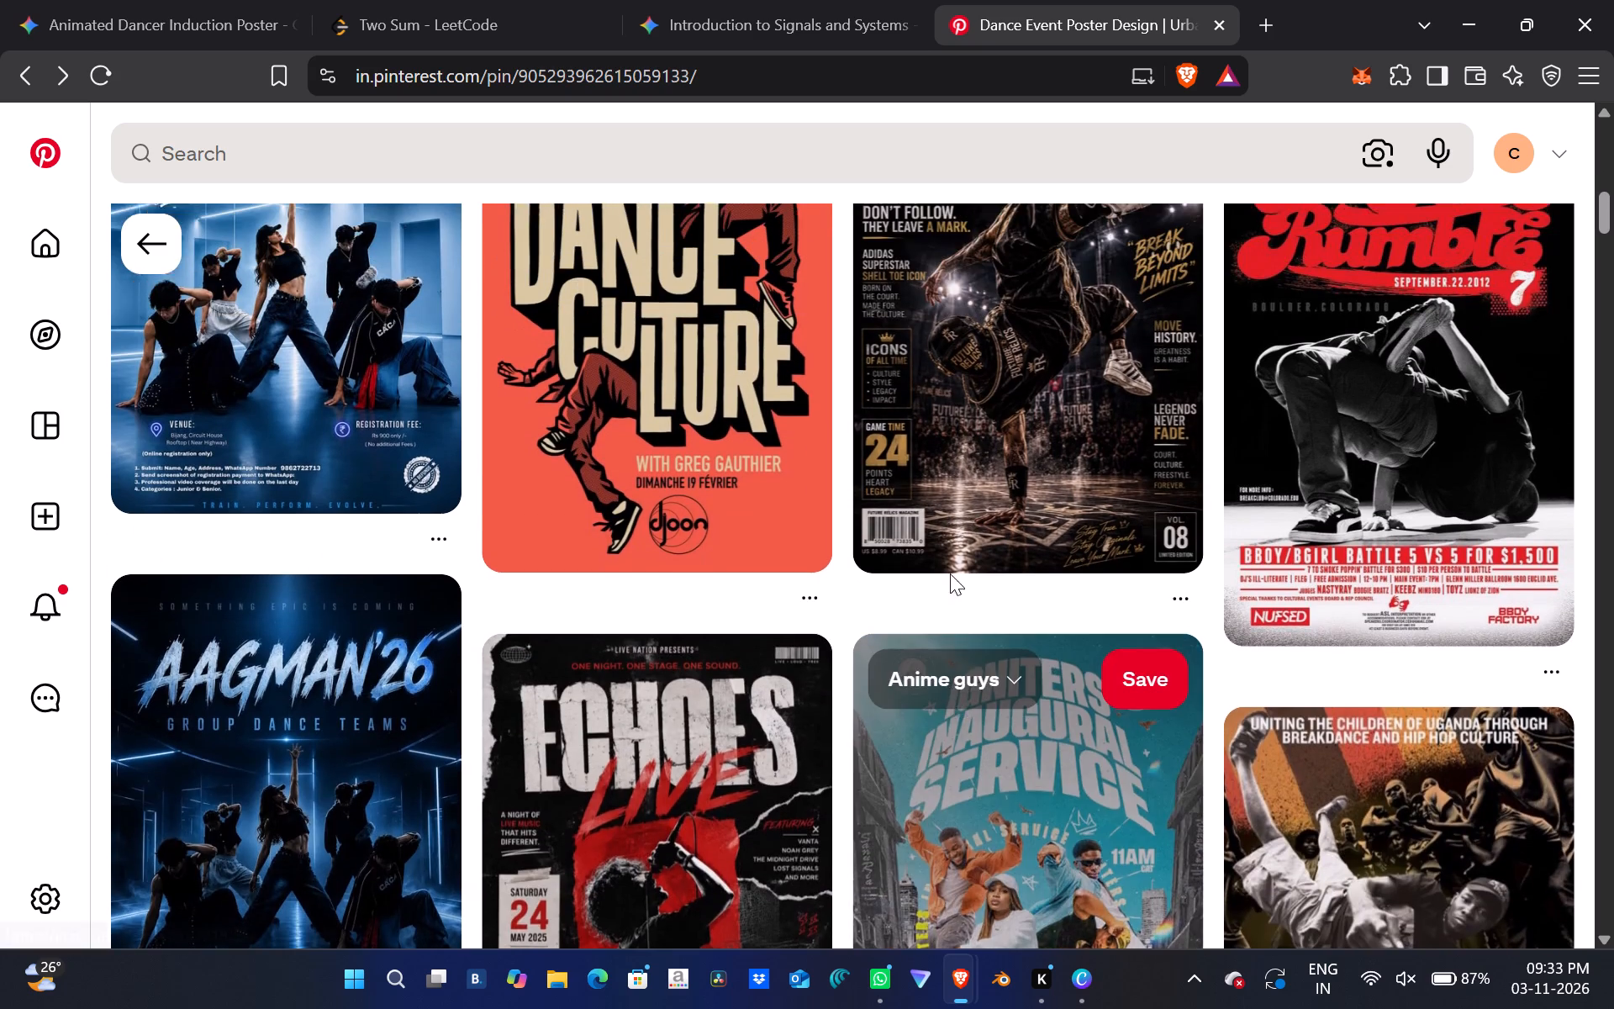
pyautogui.scroll(1, 950, 573)
pyautogui.click(1535, 272)
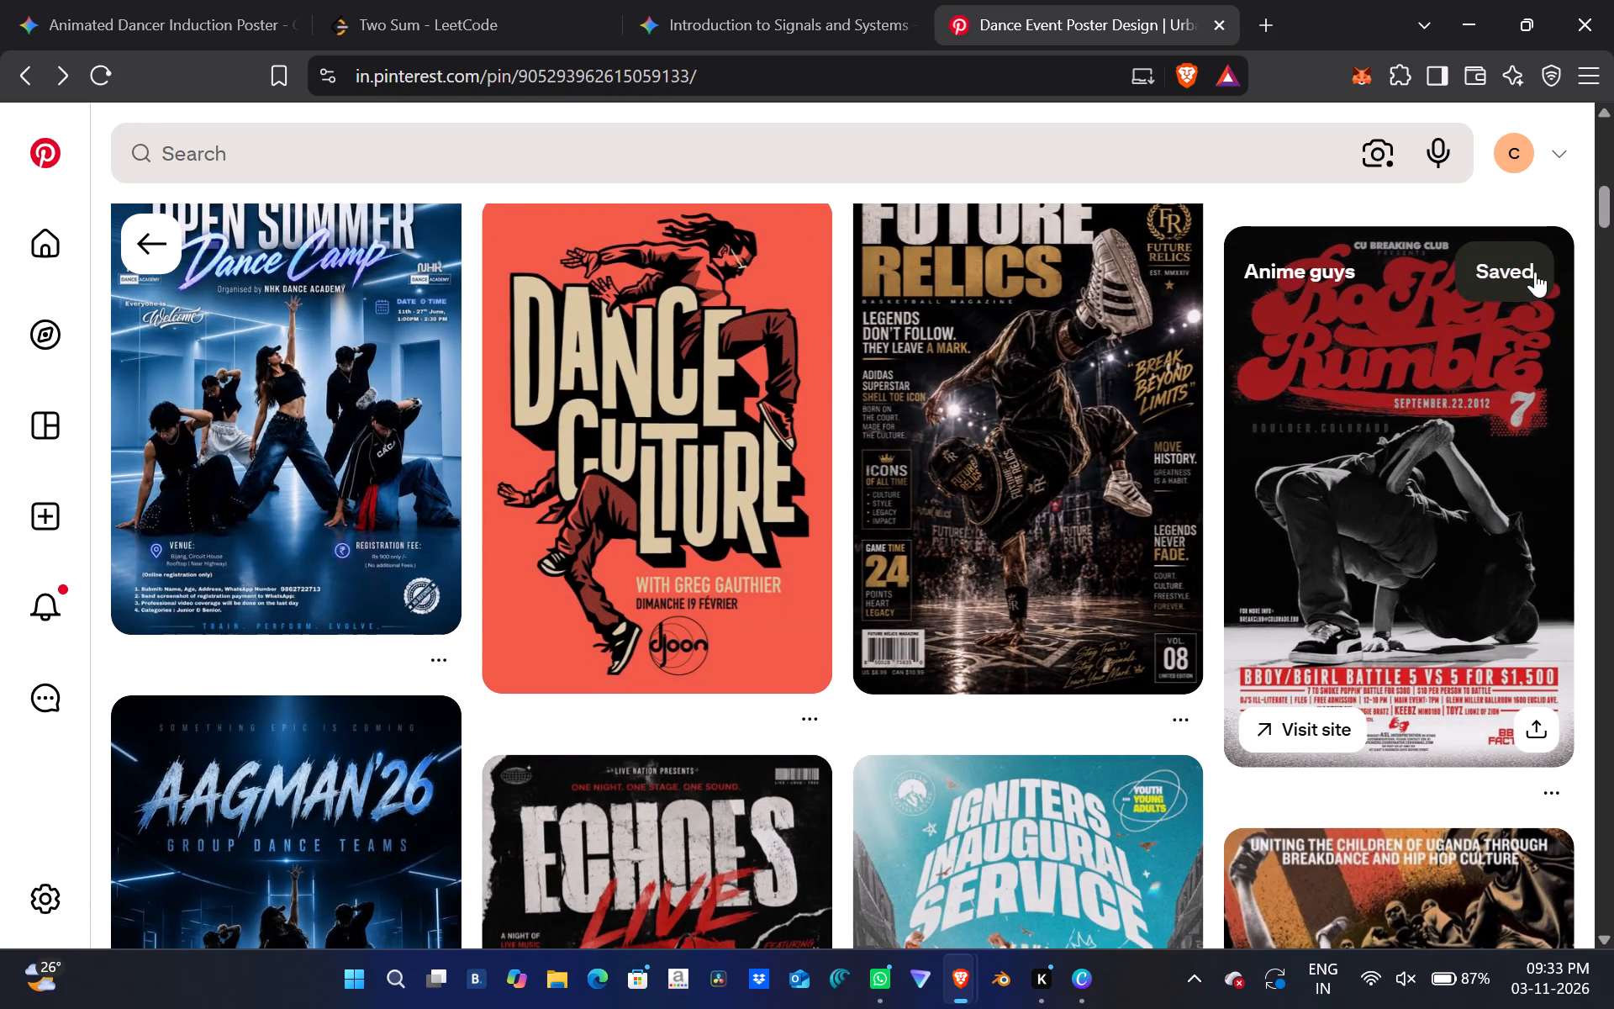
# Find the red and white "Step Up Dance Battle" poster among the related pins and save it to the Anime guys board.
pyautogui.scroll(-6, 1095, 453)
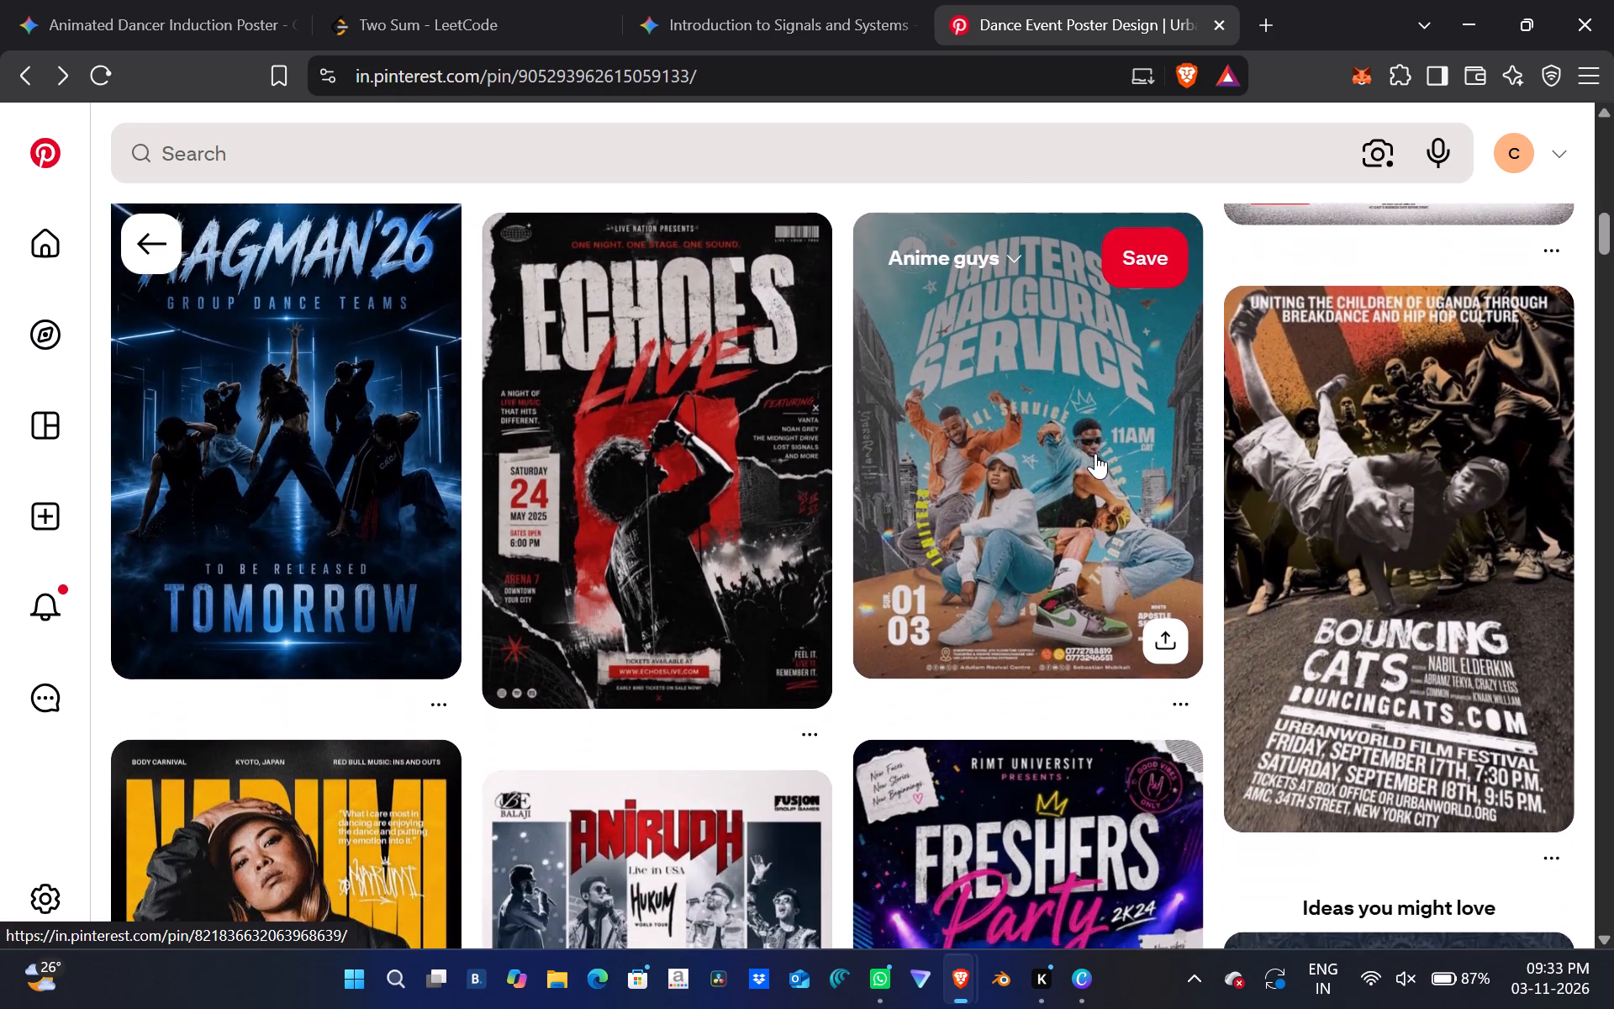
pyautogui.scroll(-6, 1095, 453)
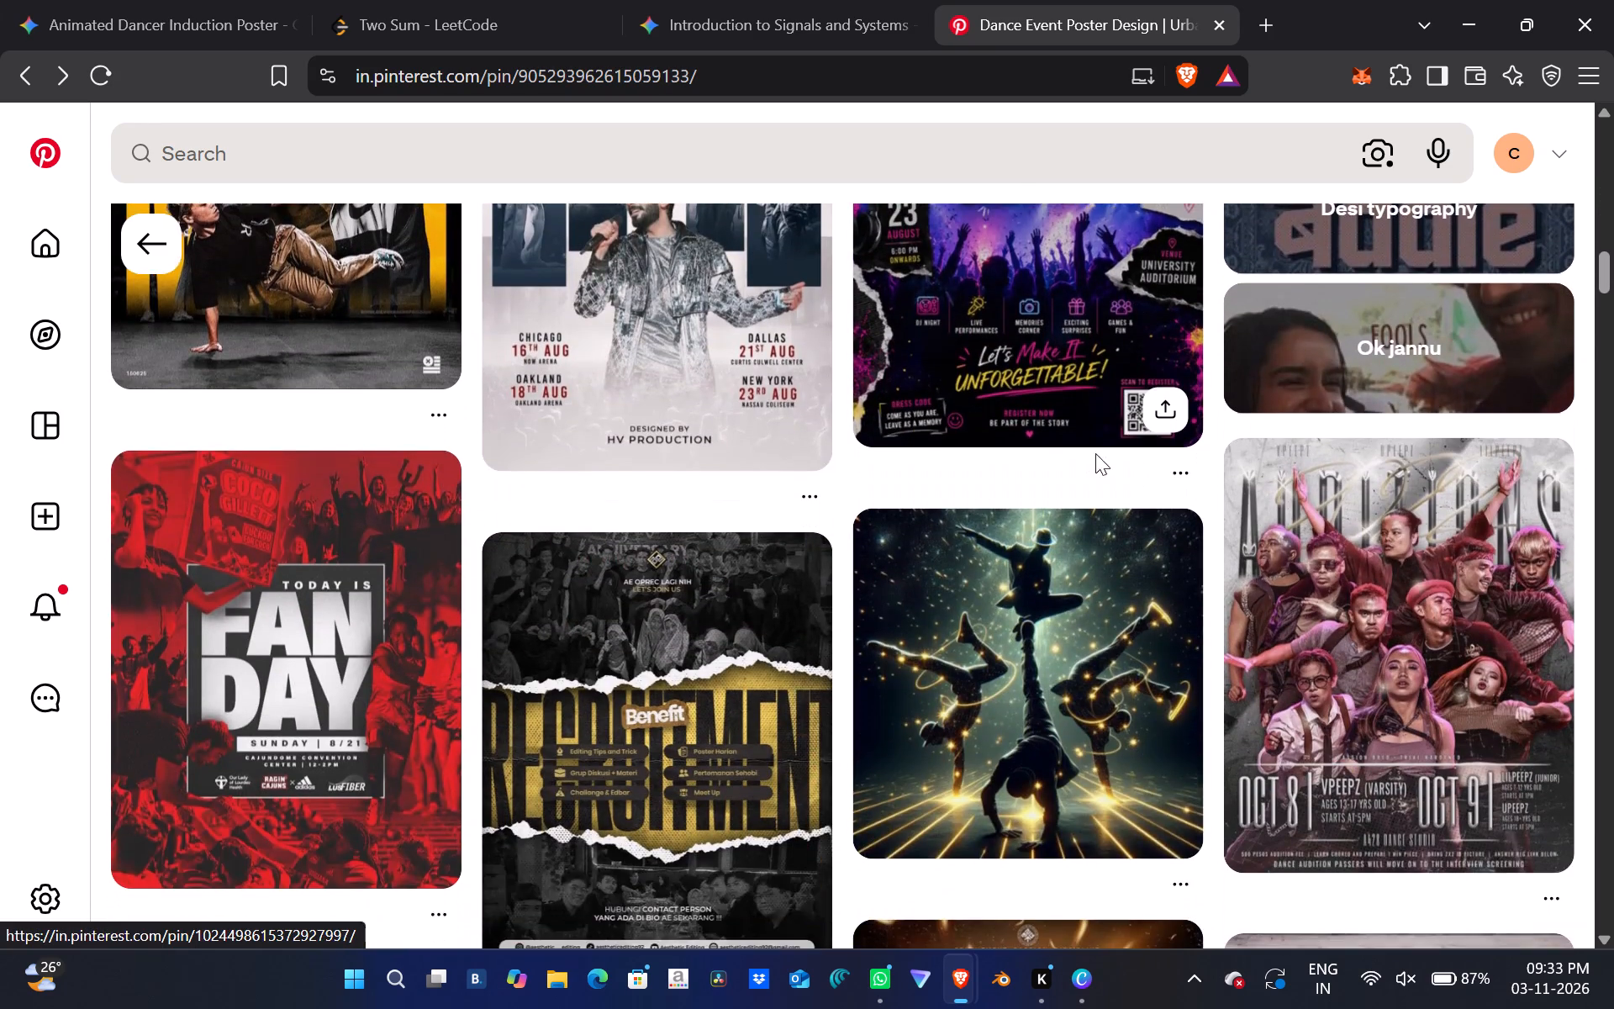
pyautogui.scroll(-4, 1095, 453)
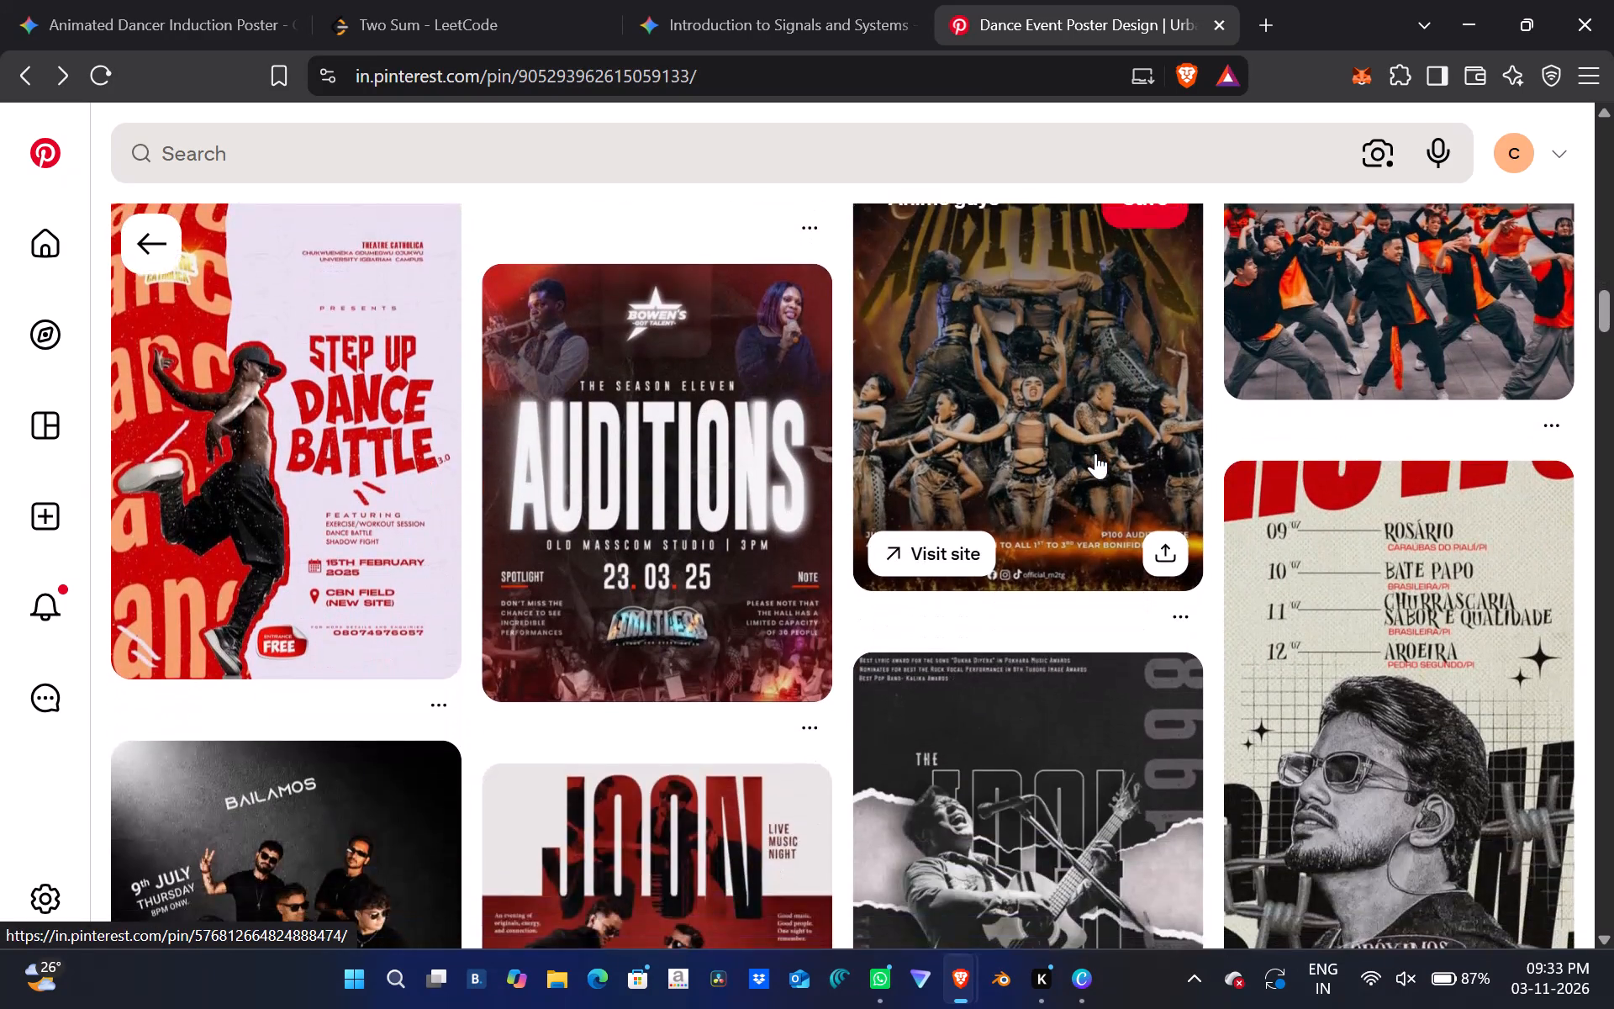
pyautogui.scroll(-1, 1095, 453)
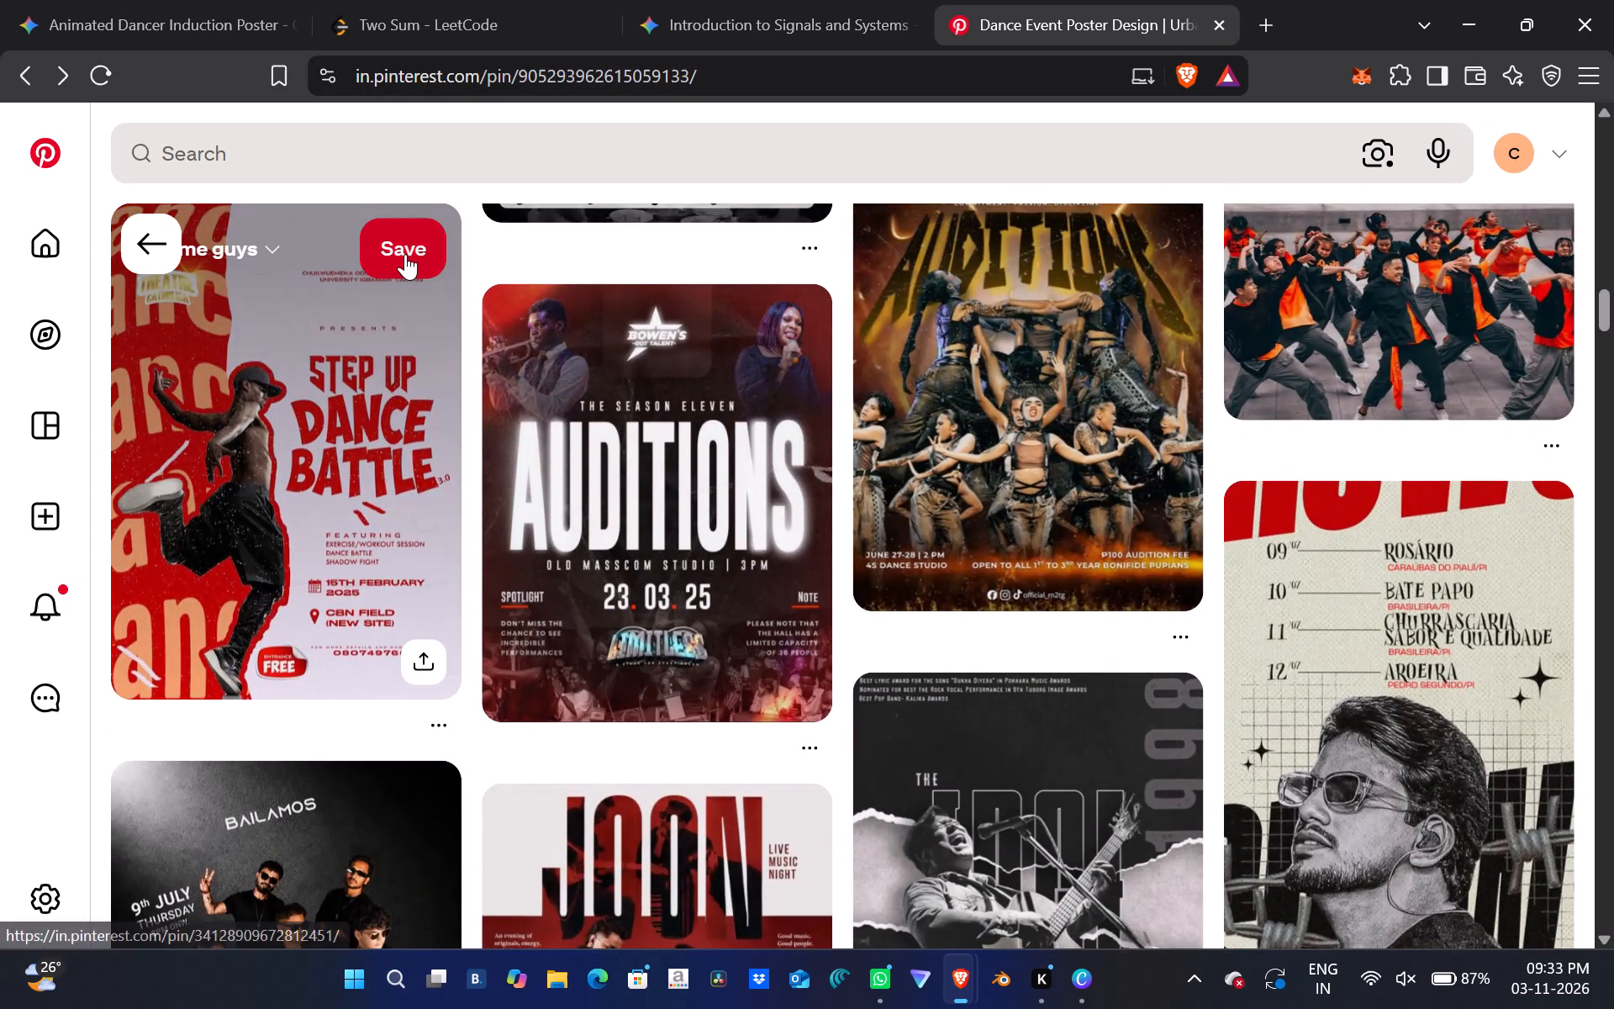
pyautogui.click(405, 254)
# Browse the remaining related posters under the "Dance Event Poster Design" pin and return to the "give poster for dance club auditions" results.
pyautogui.scroll(-5, 405, 254)
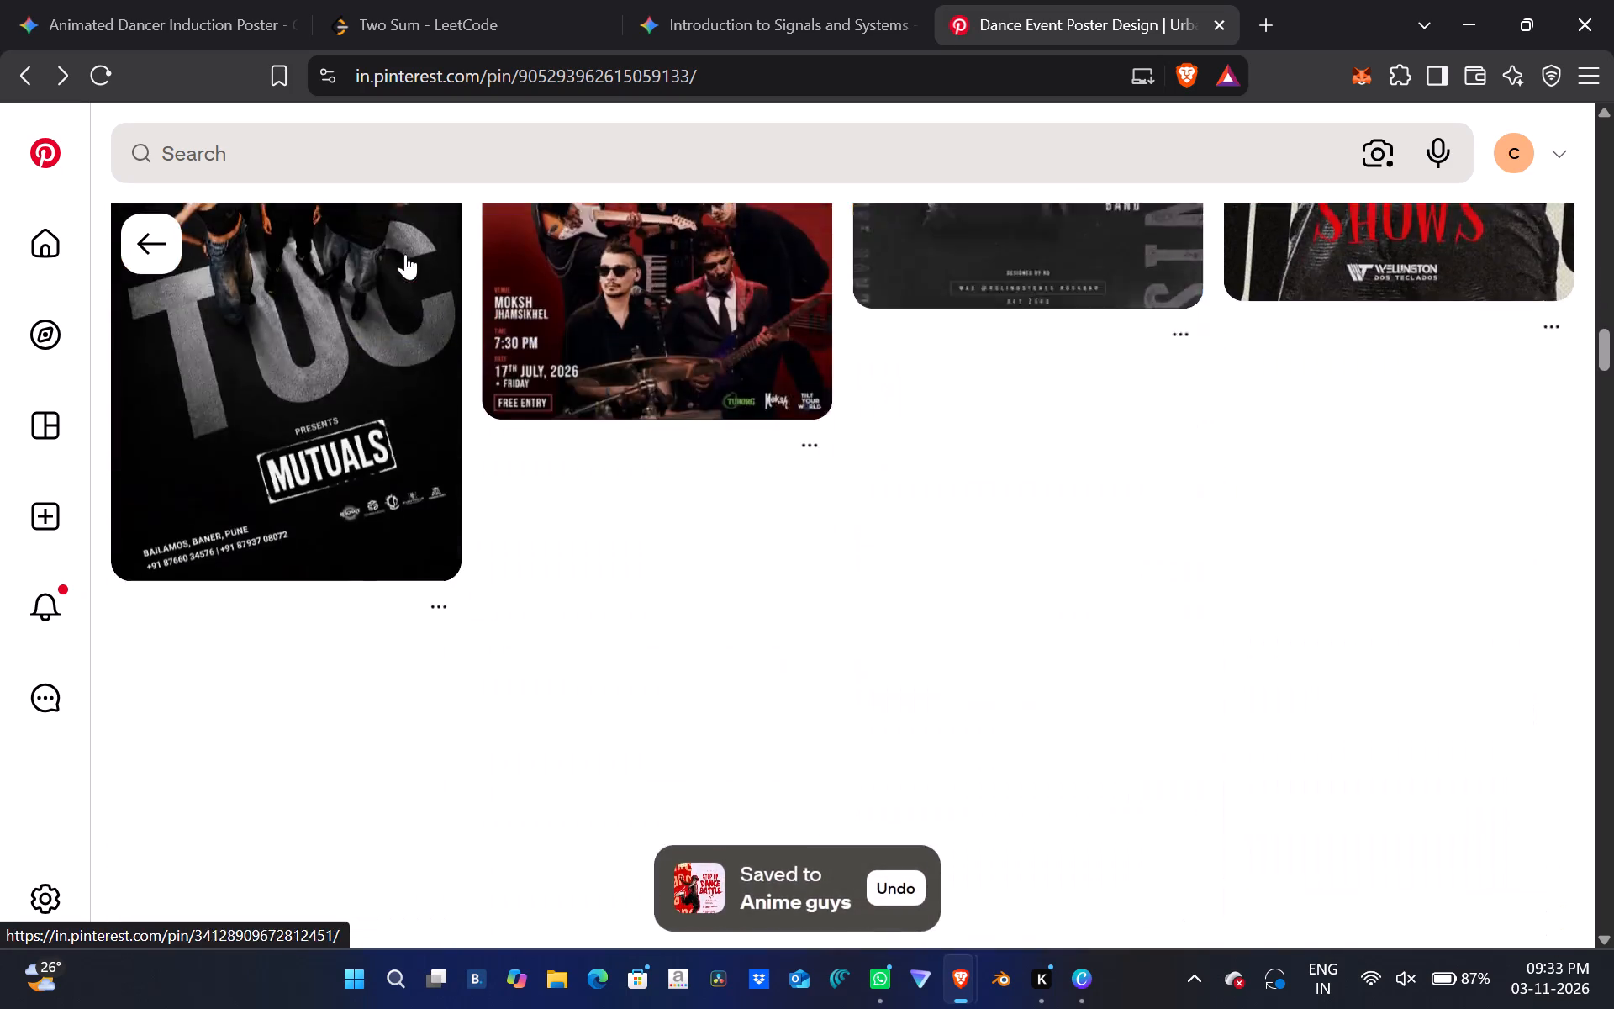
pyautogui.scroll(-2, 405, 254)
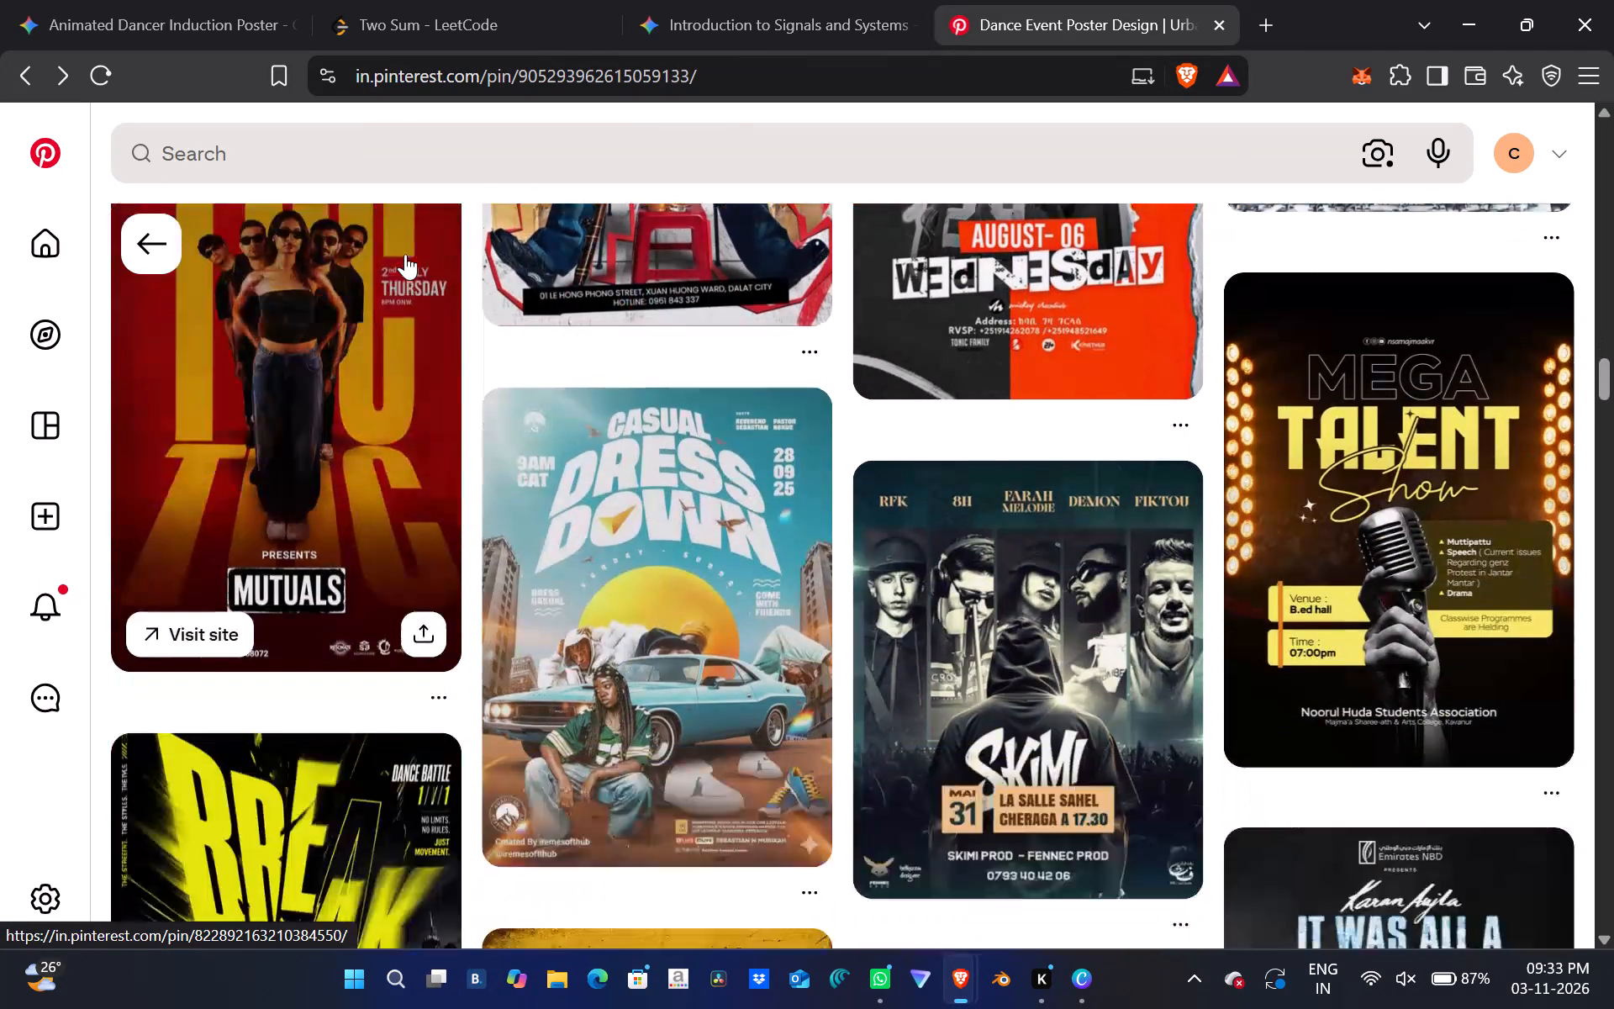
pyautogui.scroll(-8, 405, 254)
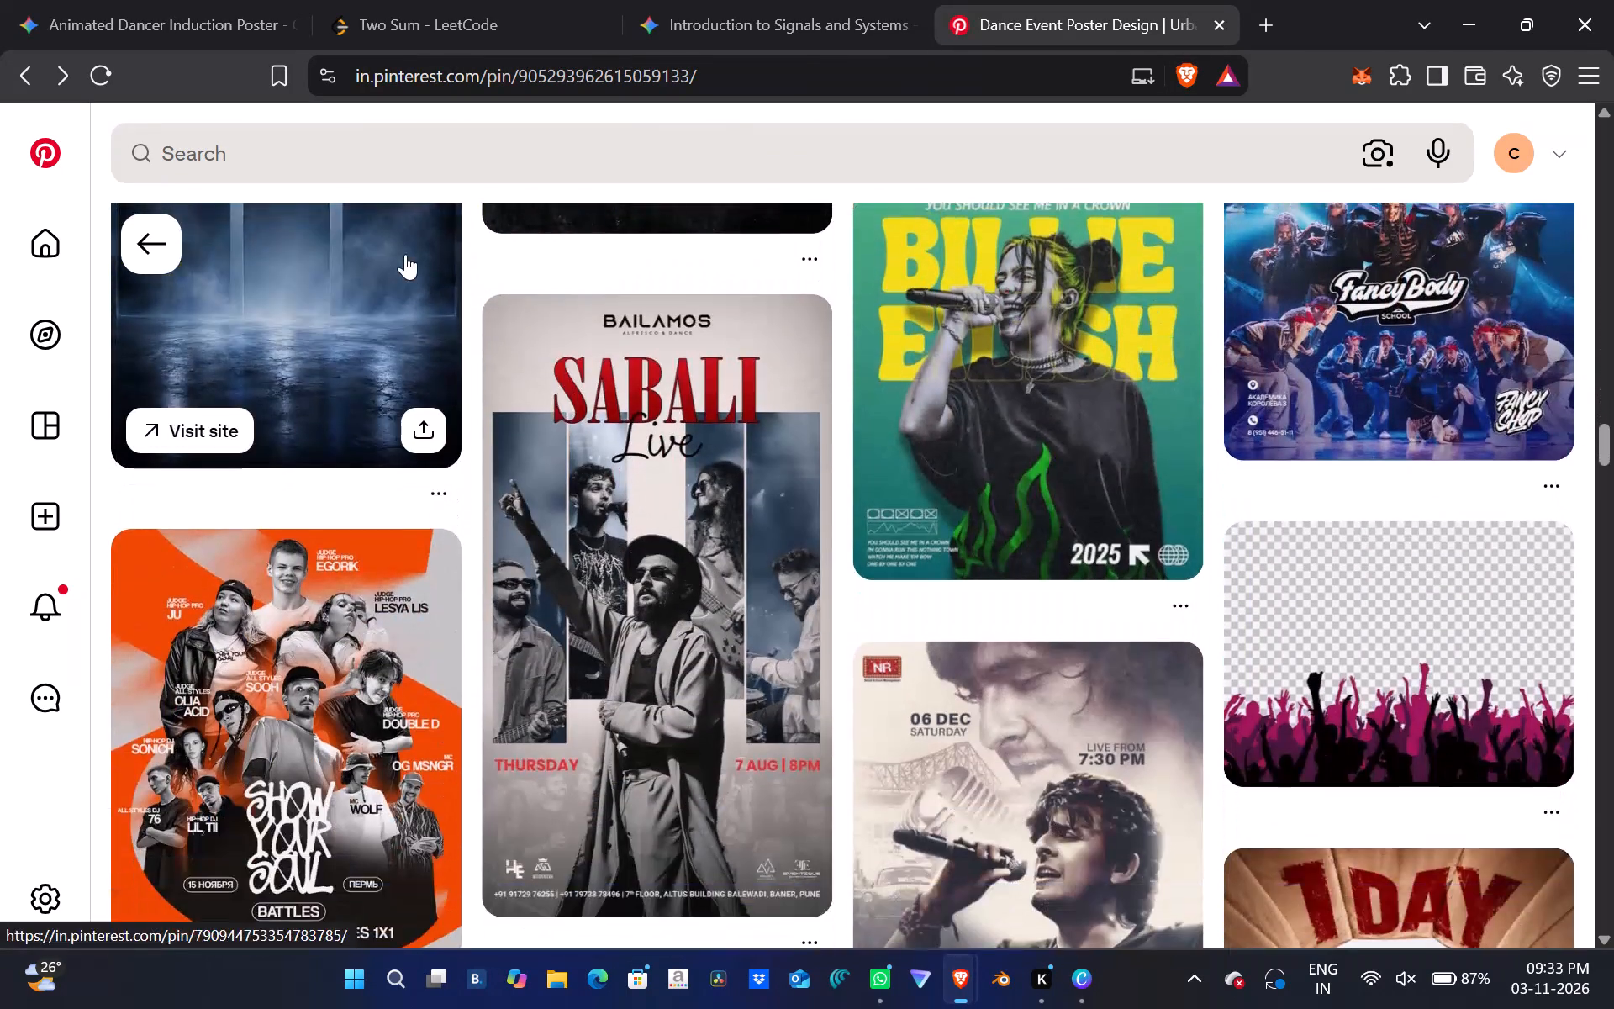
pyautogui.scroll(-5, 405, 254)
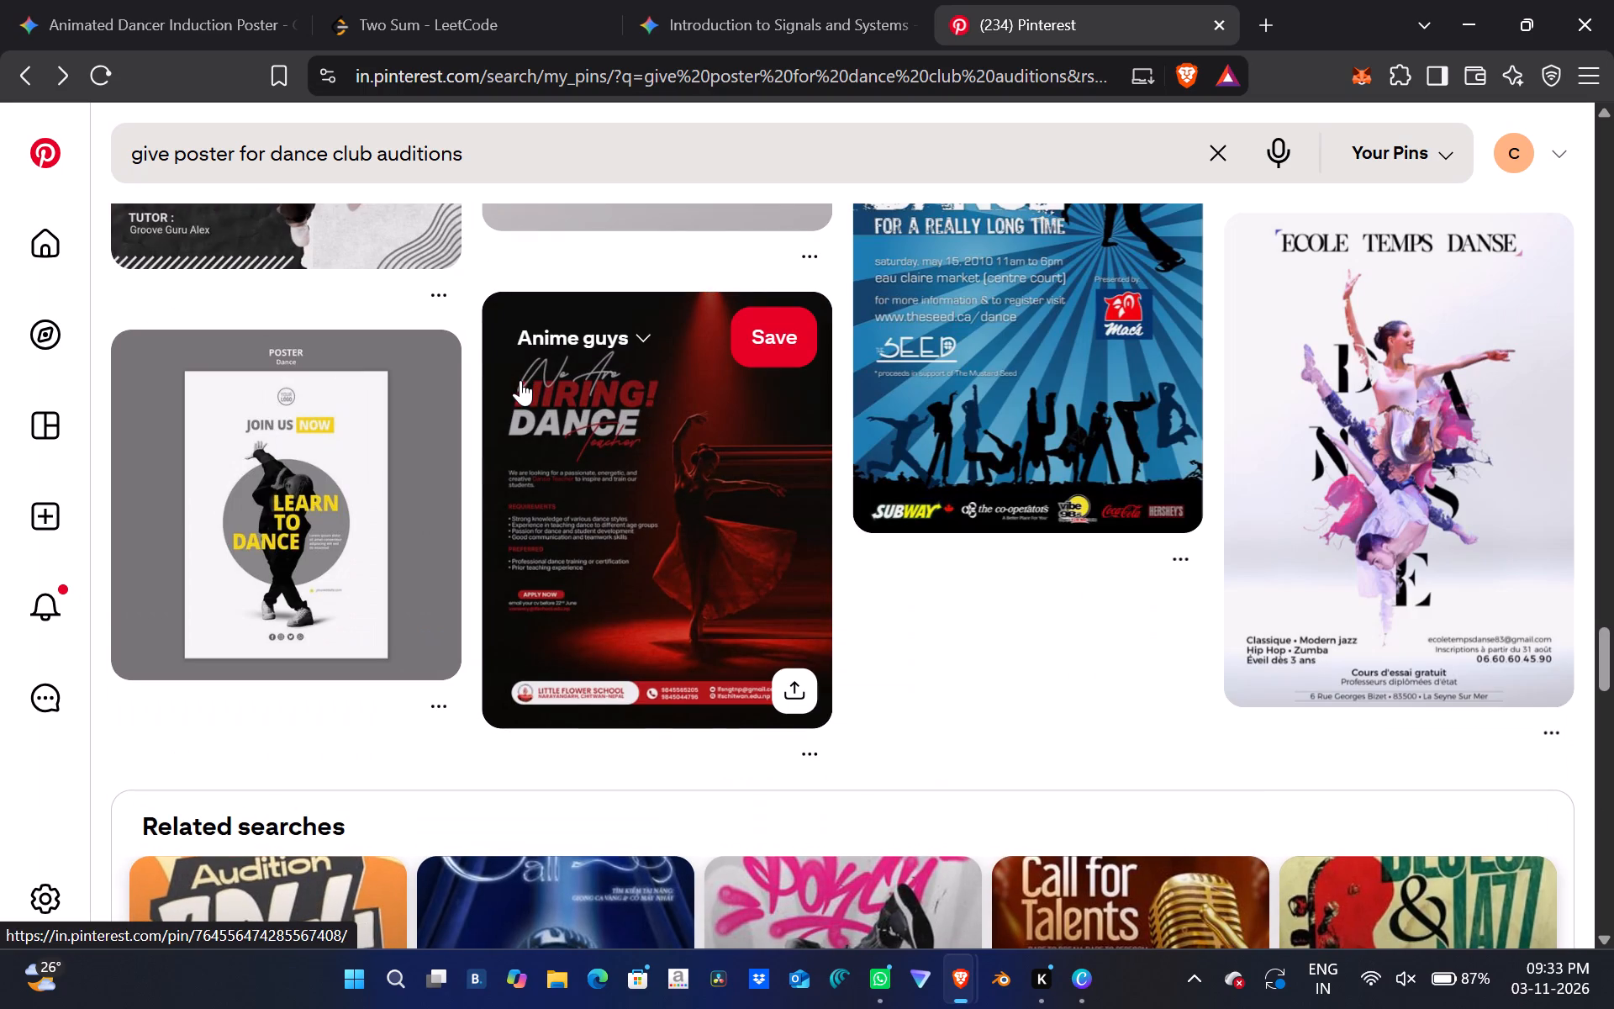
pyautogui.scroll(6, 520, 380)
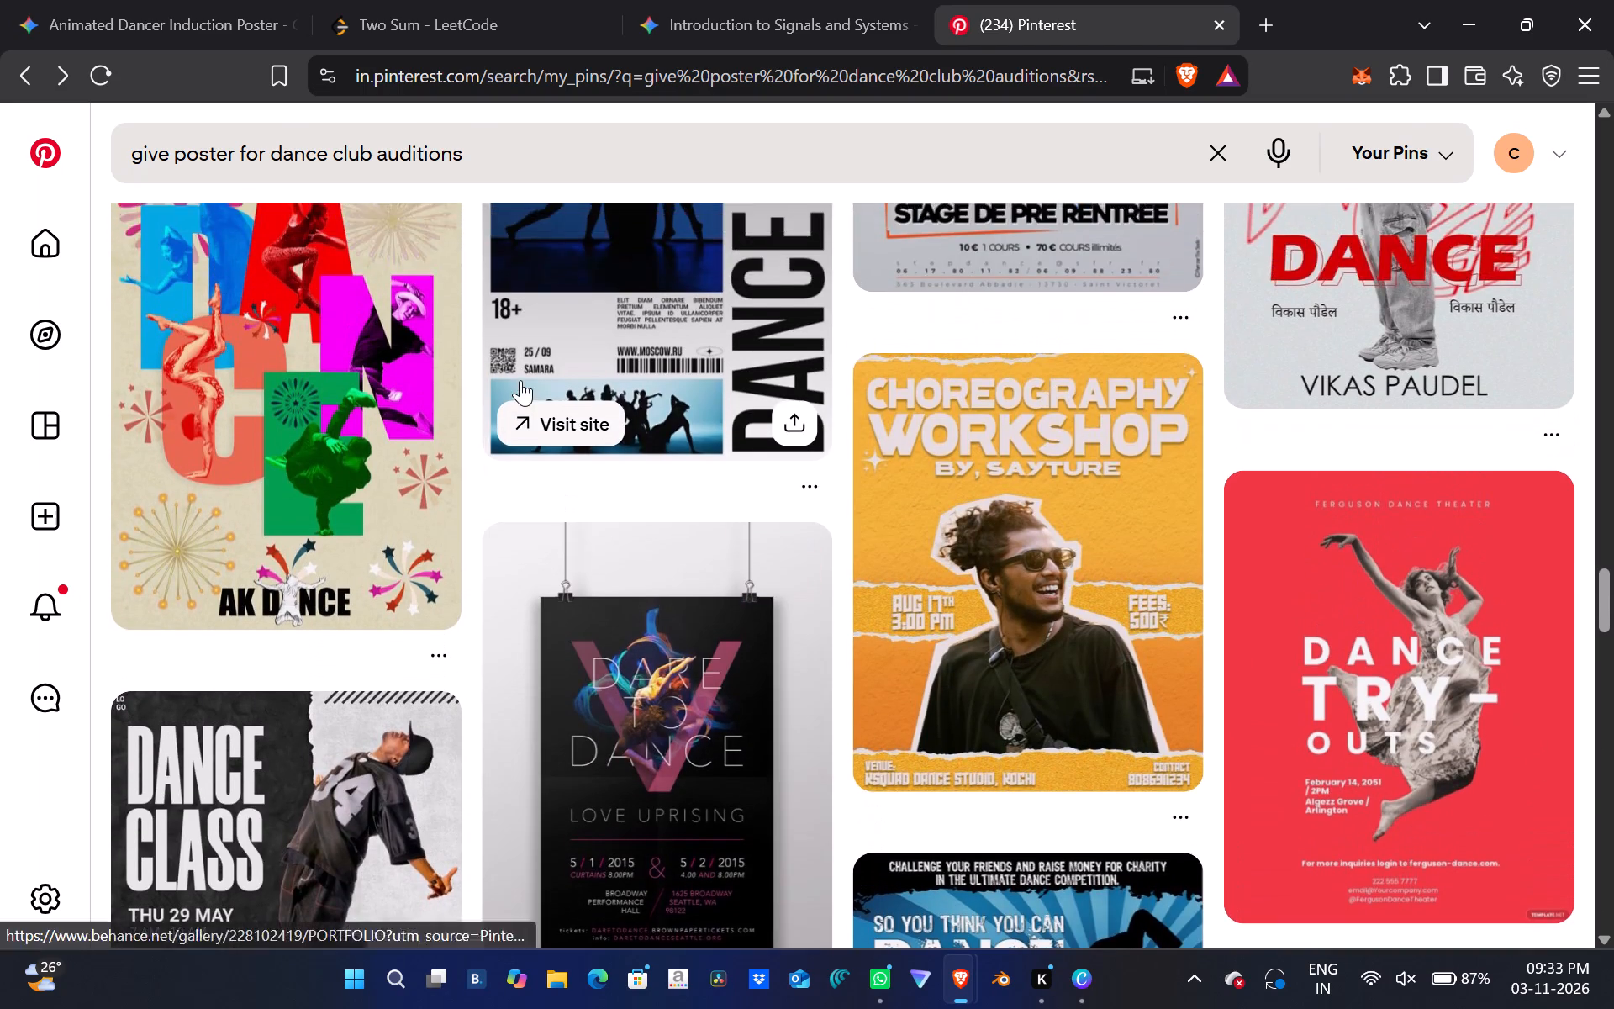
pyautogui.scroll(4, 520, 380)
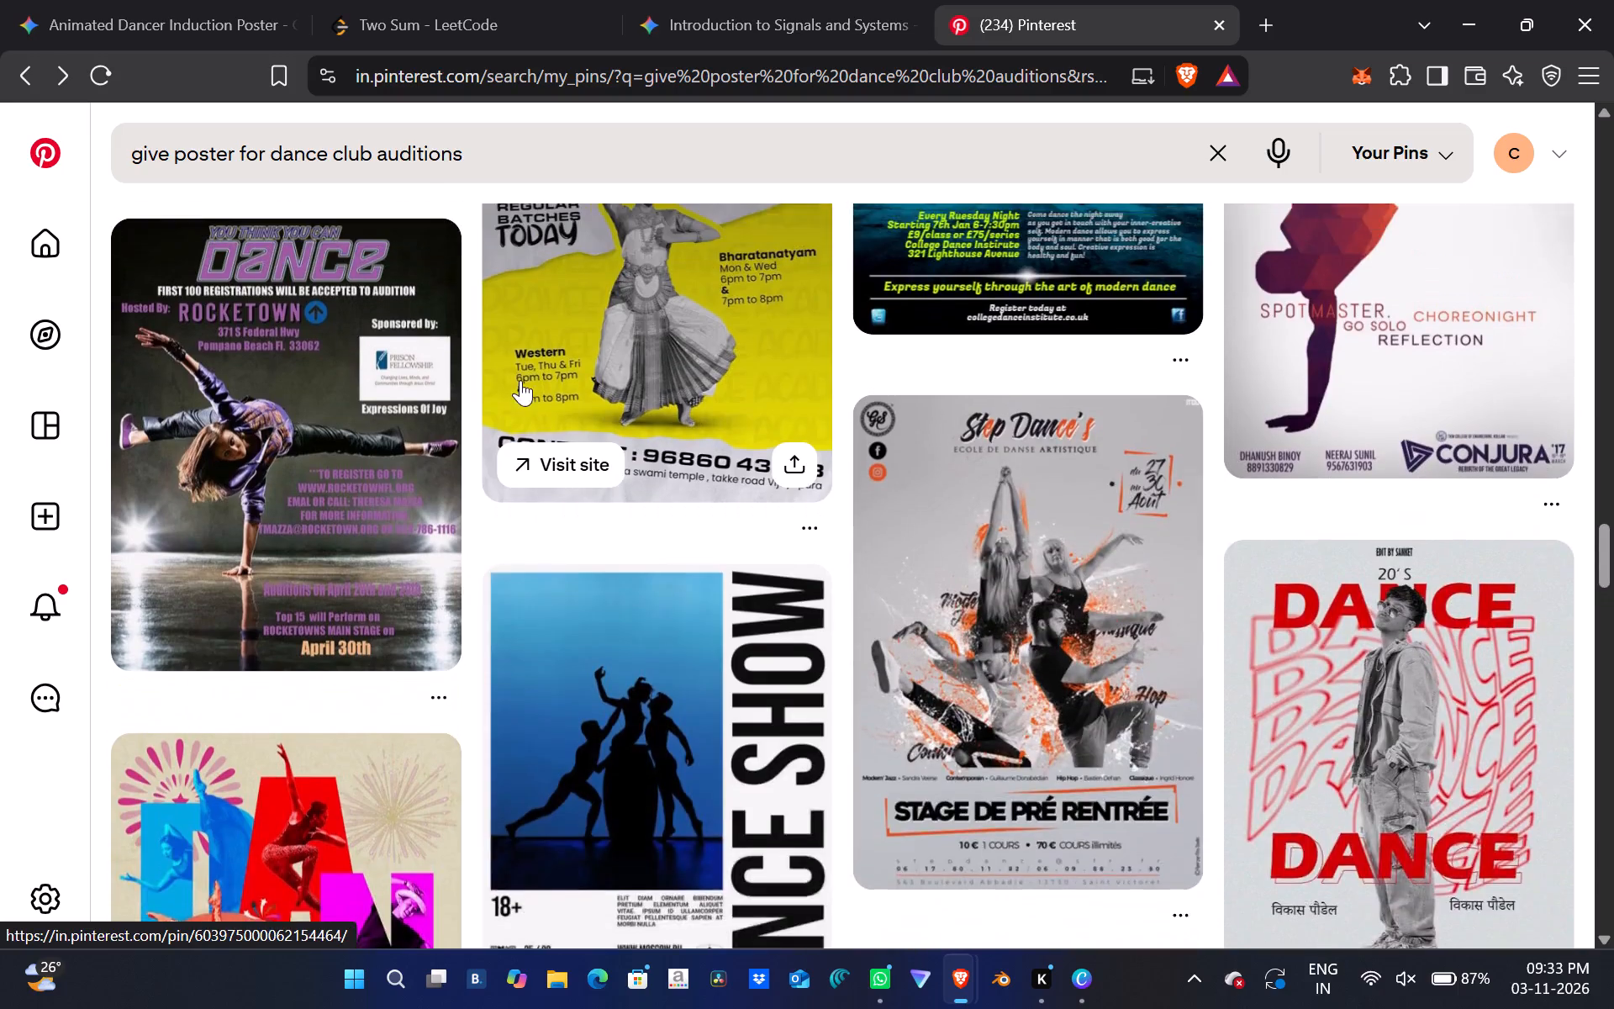
pyautogui.scroll(3, 520, 380)
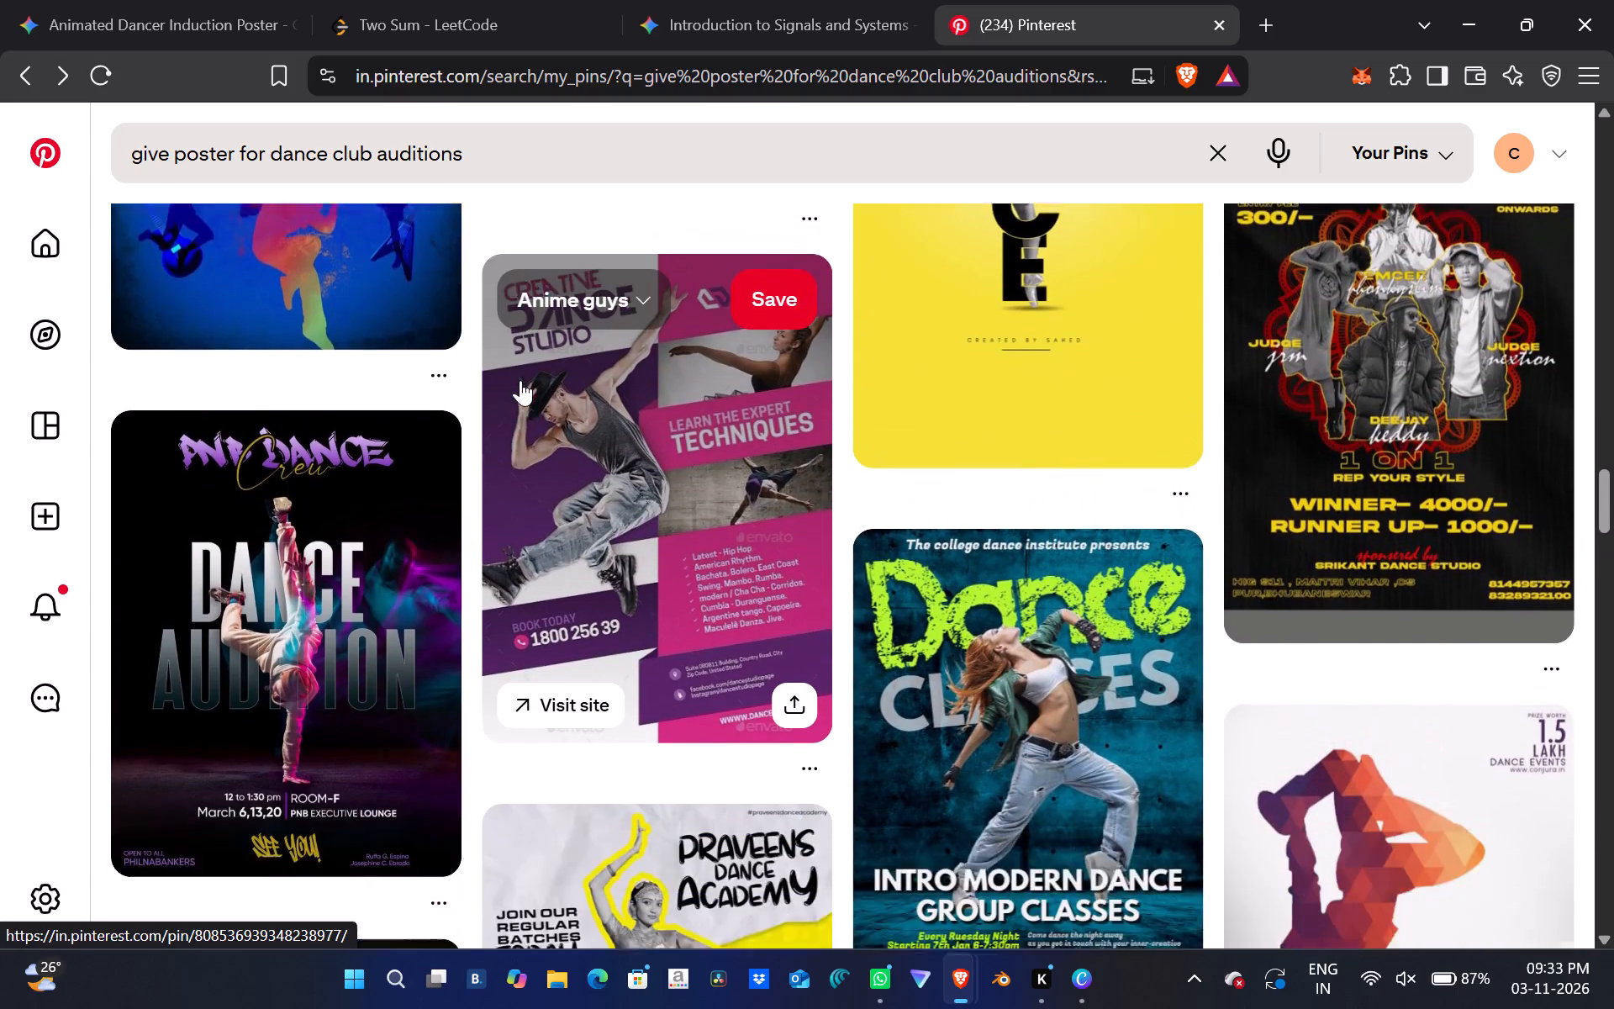
pyautogui.scroll(5, 520, 380)
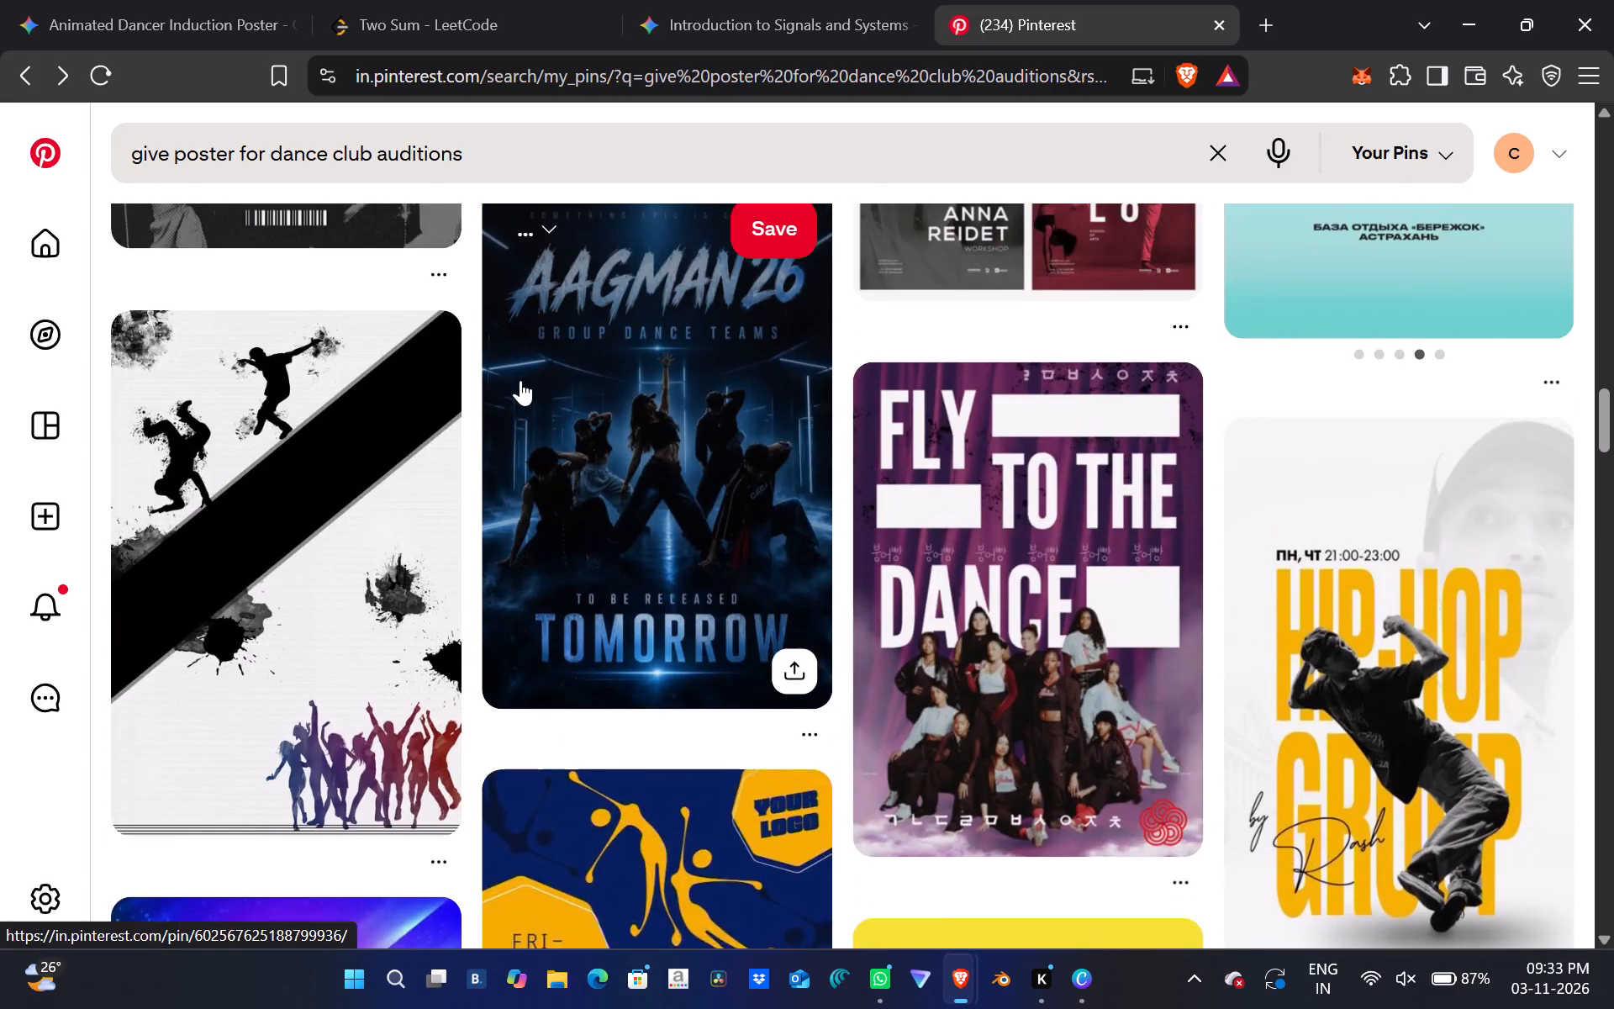
pyautogui.hscroll(1, 520, 380)
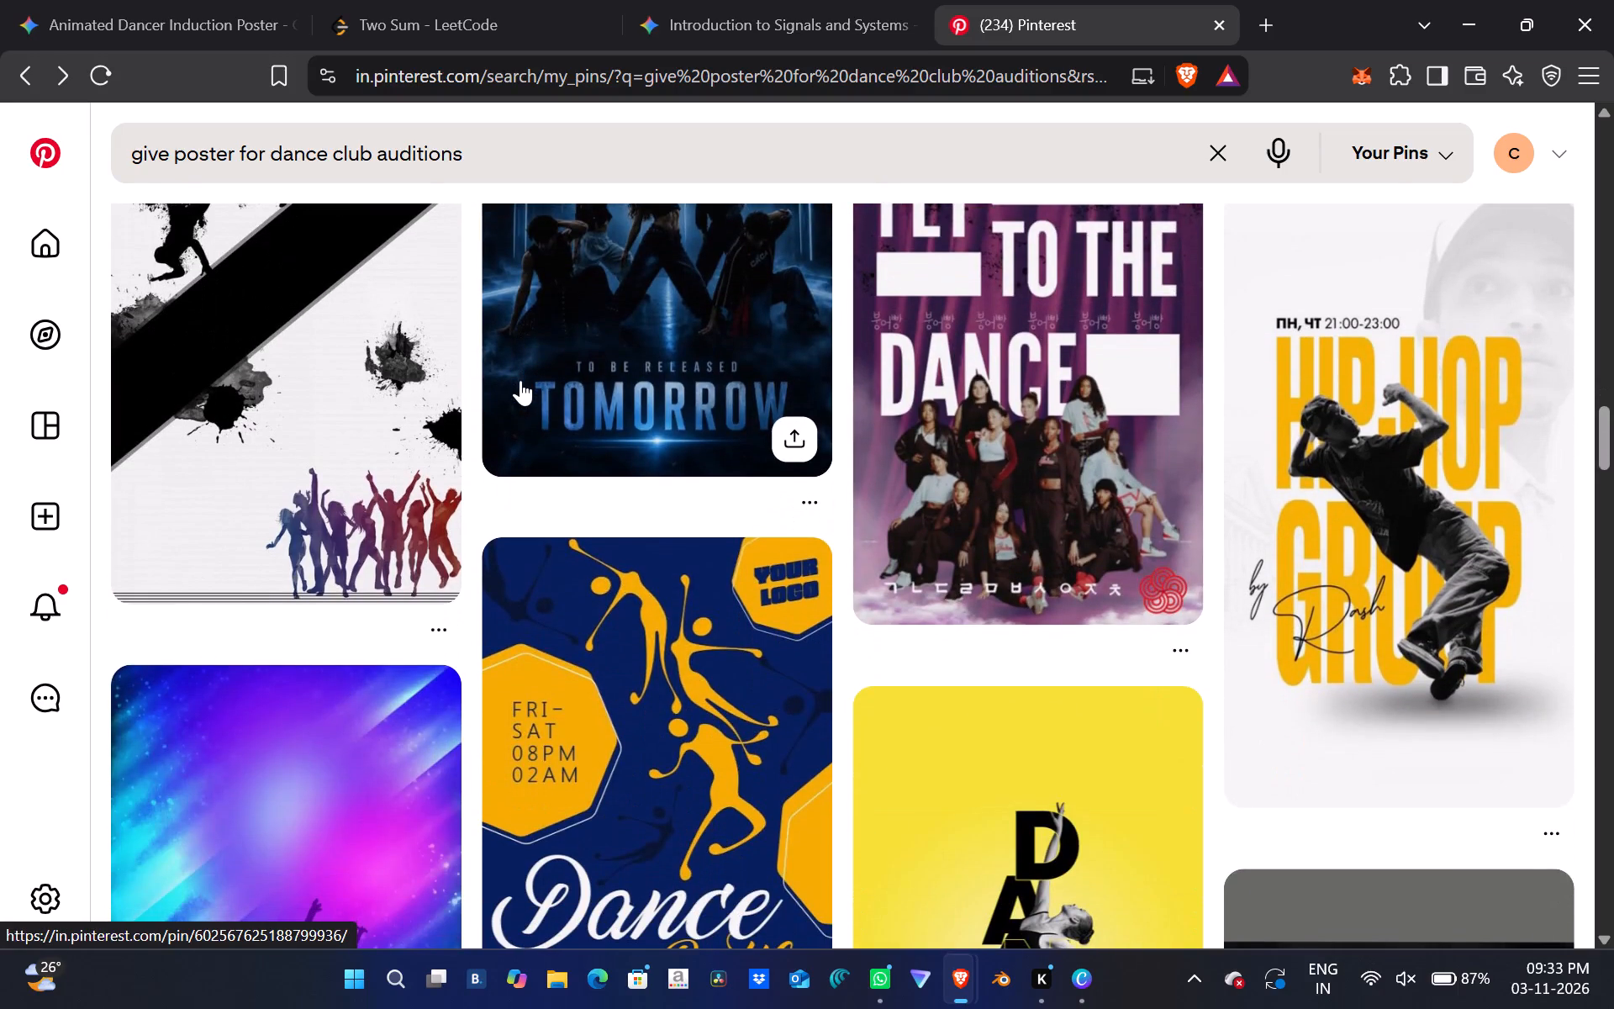
pyautogui.hscroll(1, 520, 380)
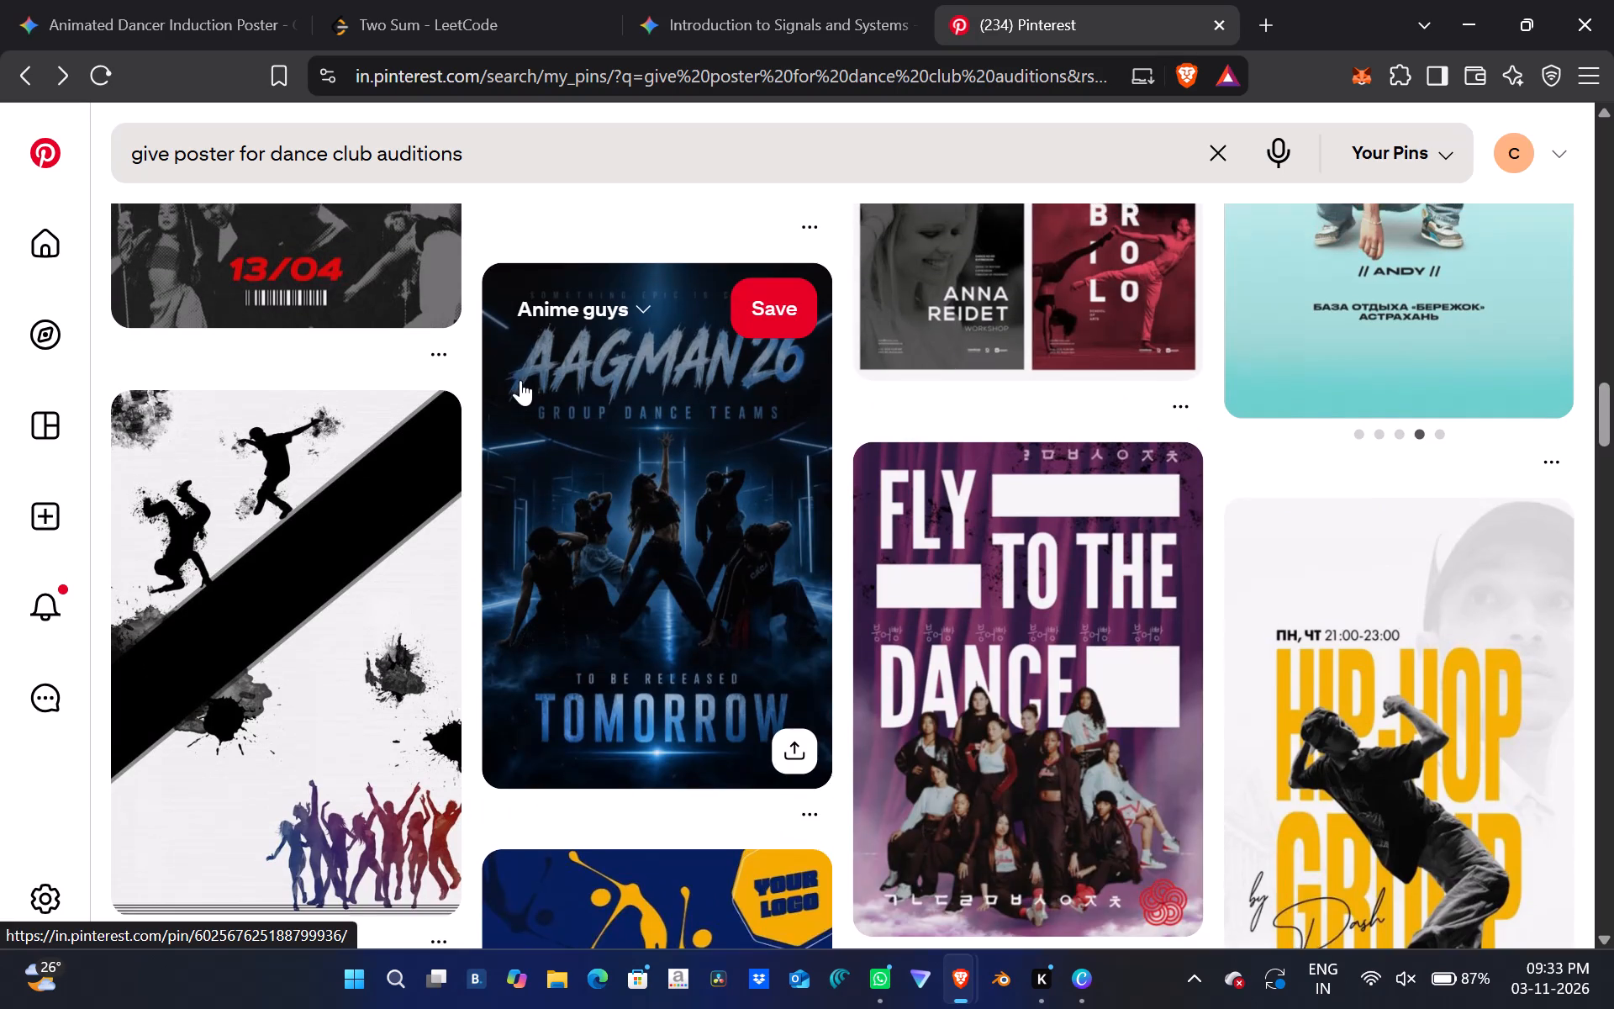
pyautogui.scroll(4, 520, 380)
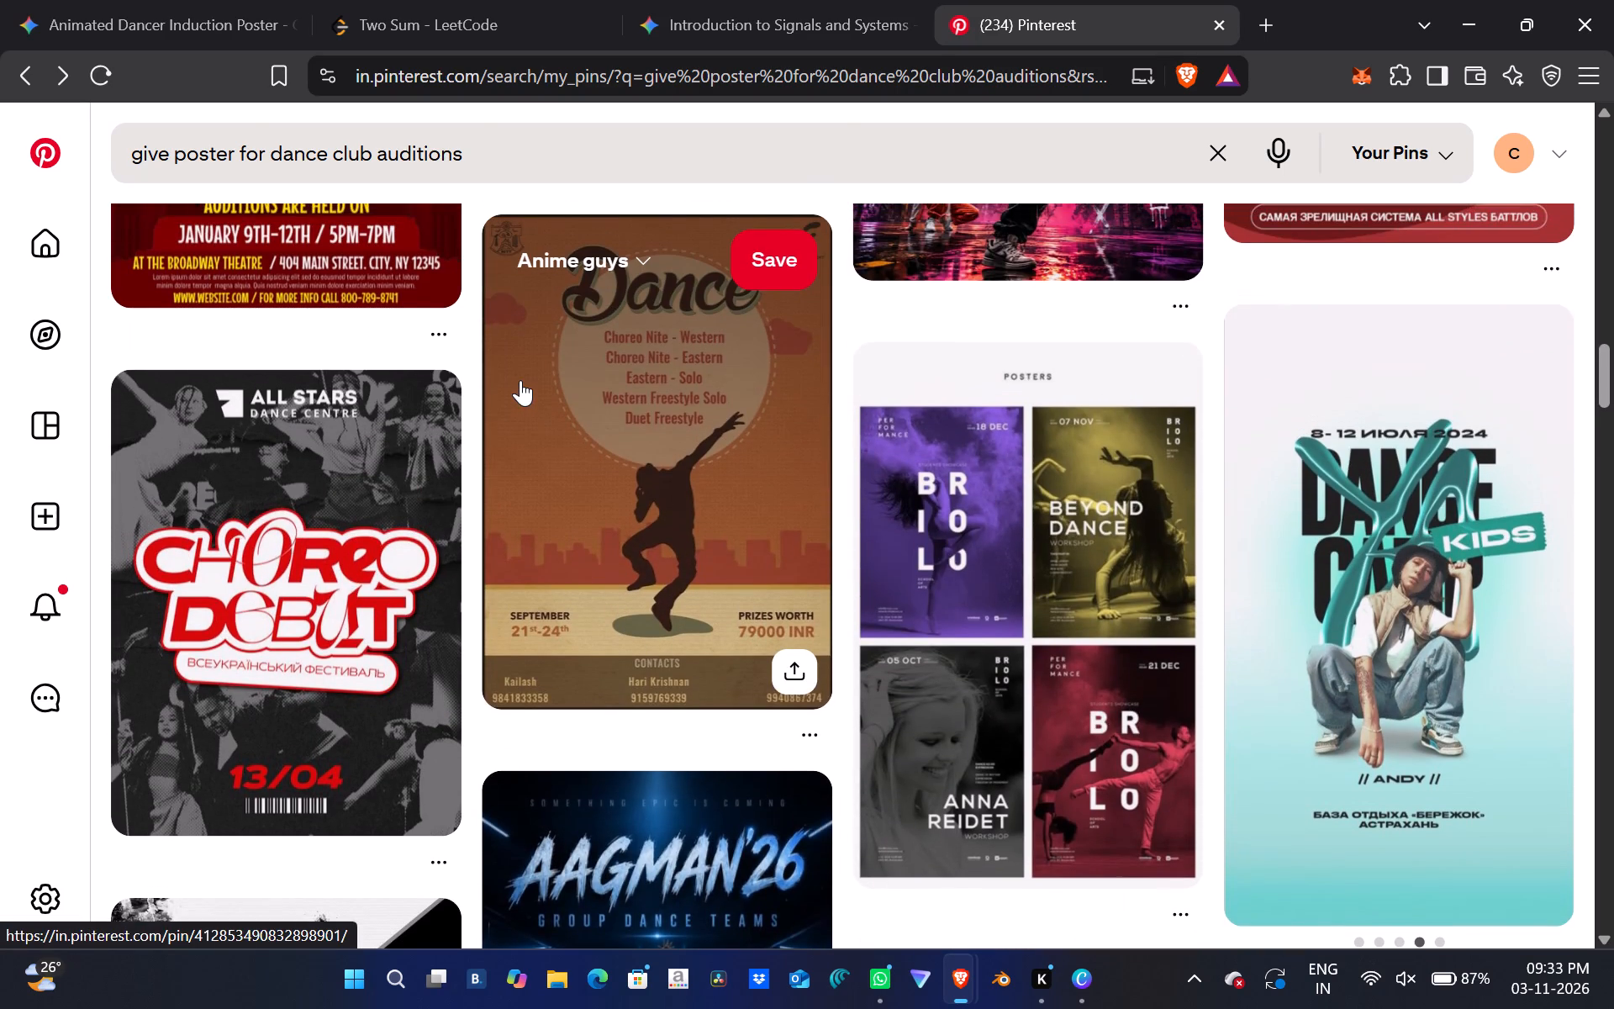
pyautogui.scroll(5, 520, 380)
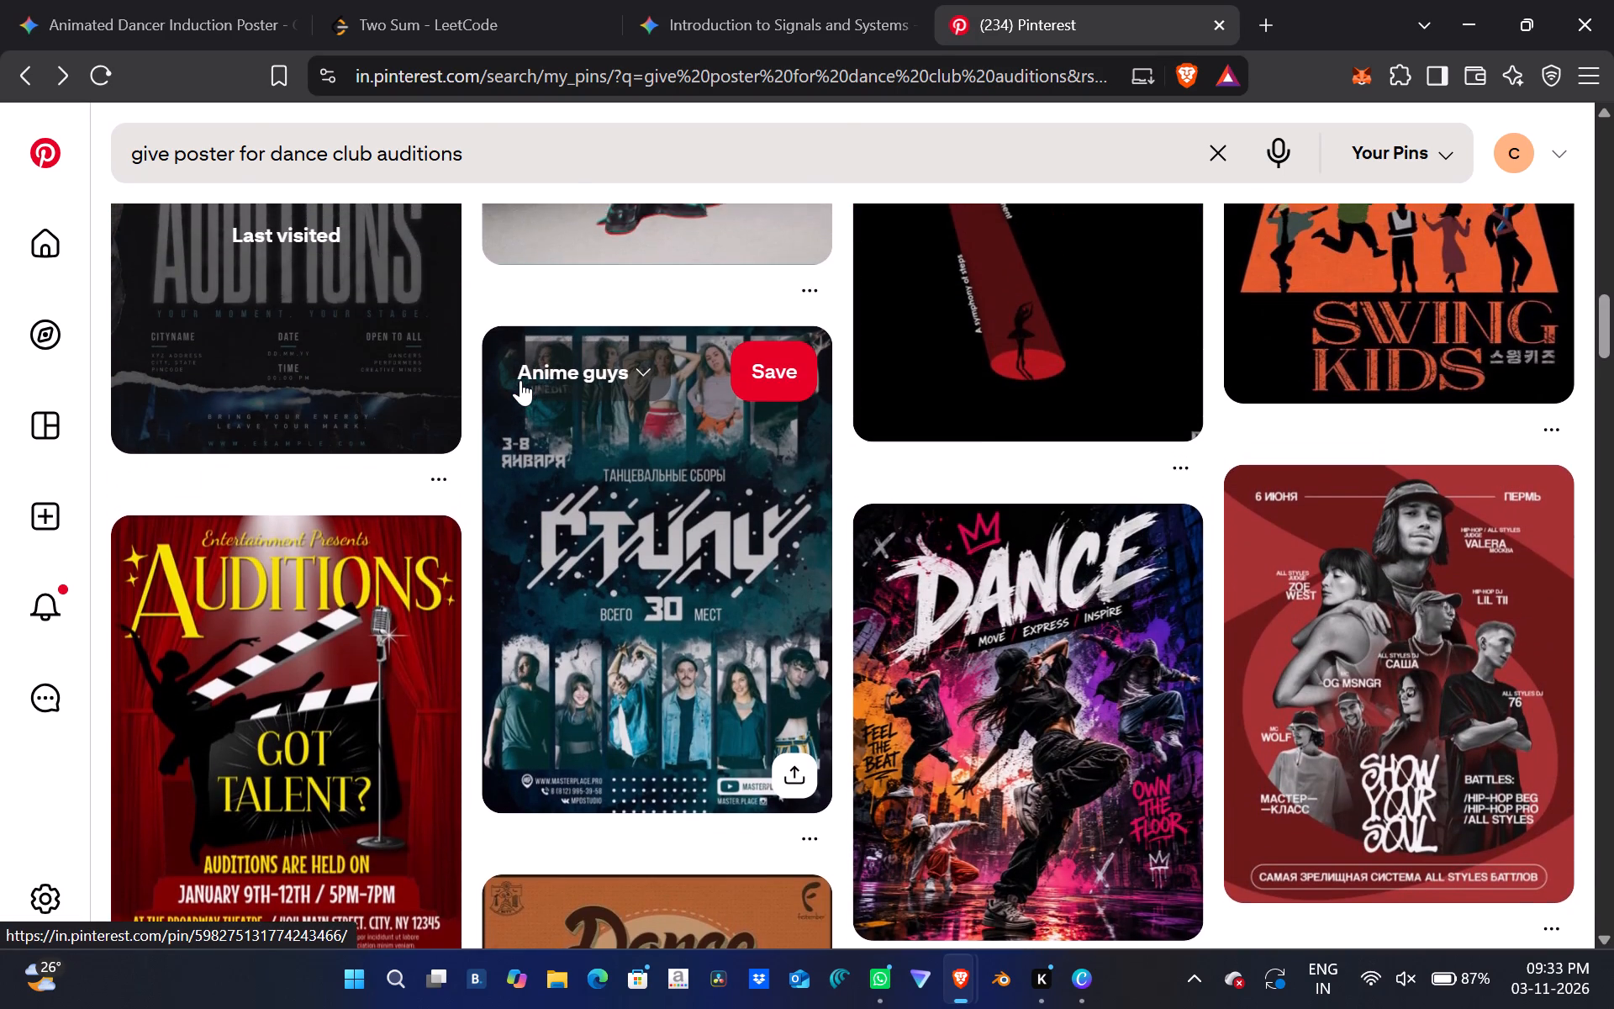
pyautogui.scroll(2, 520, 380)
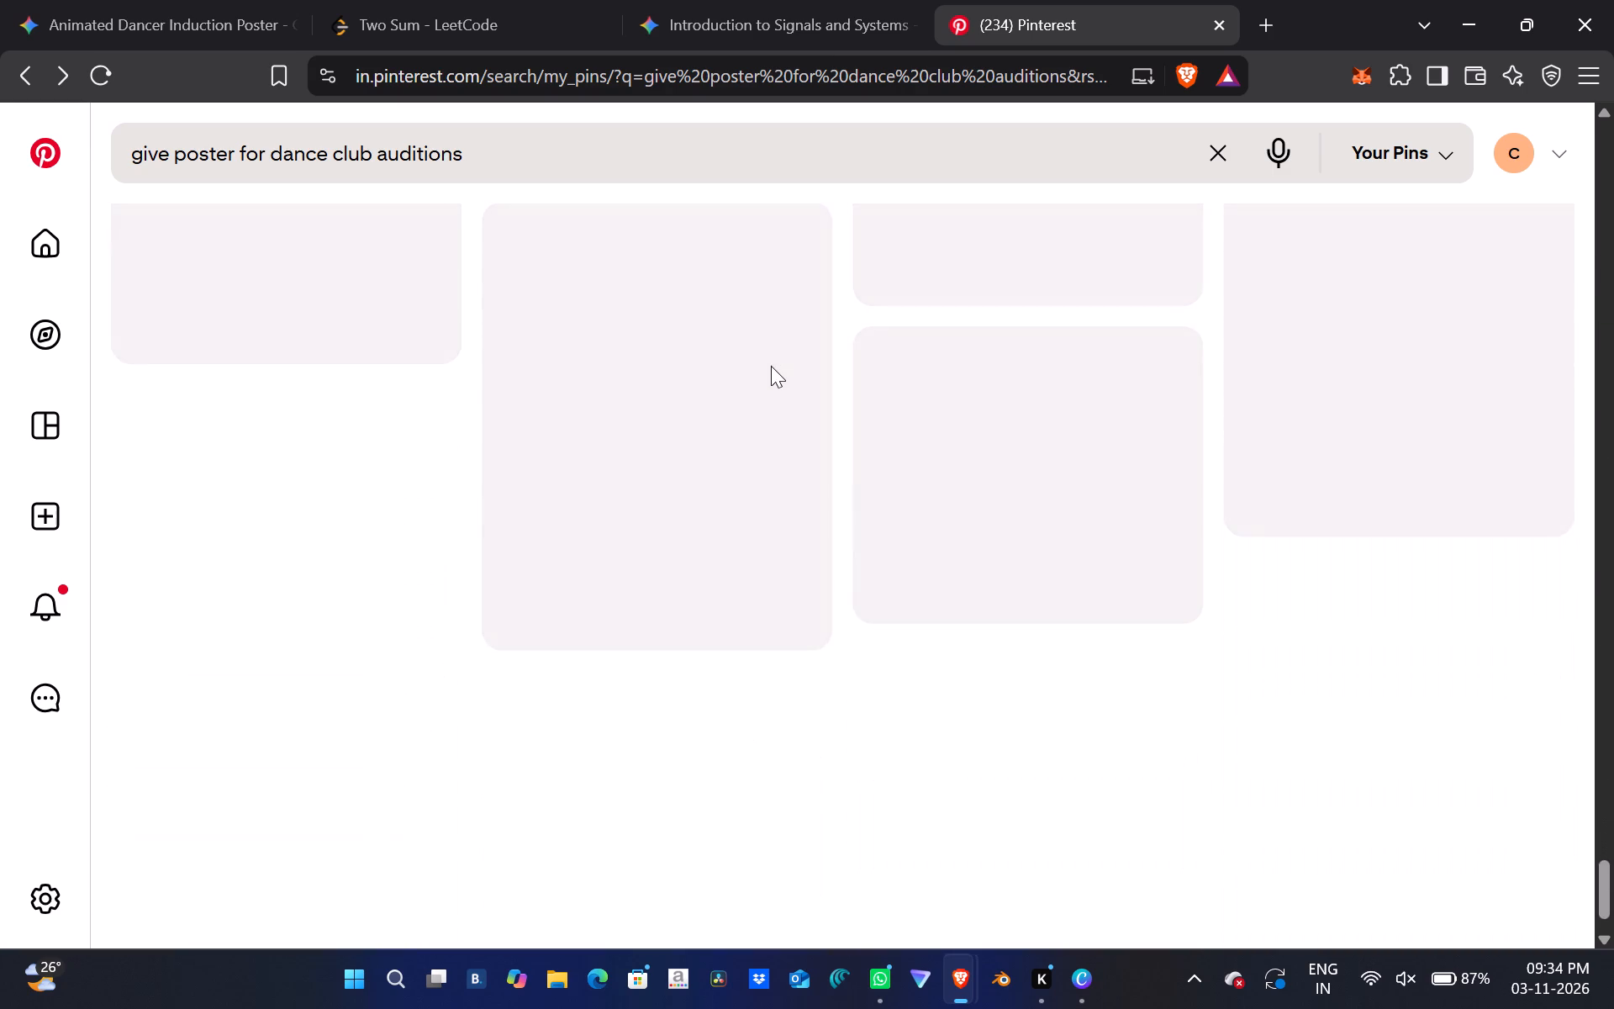
pyautogui.scroll(1, 771, 366)
pyautogui.scroll(-3, 771, 366)
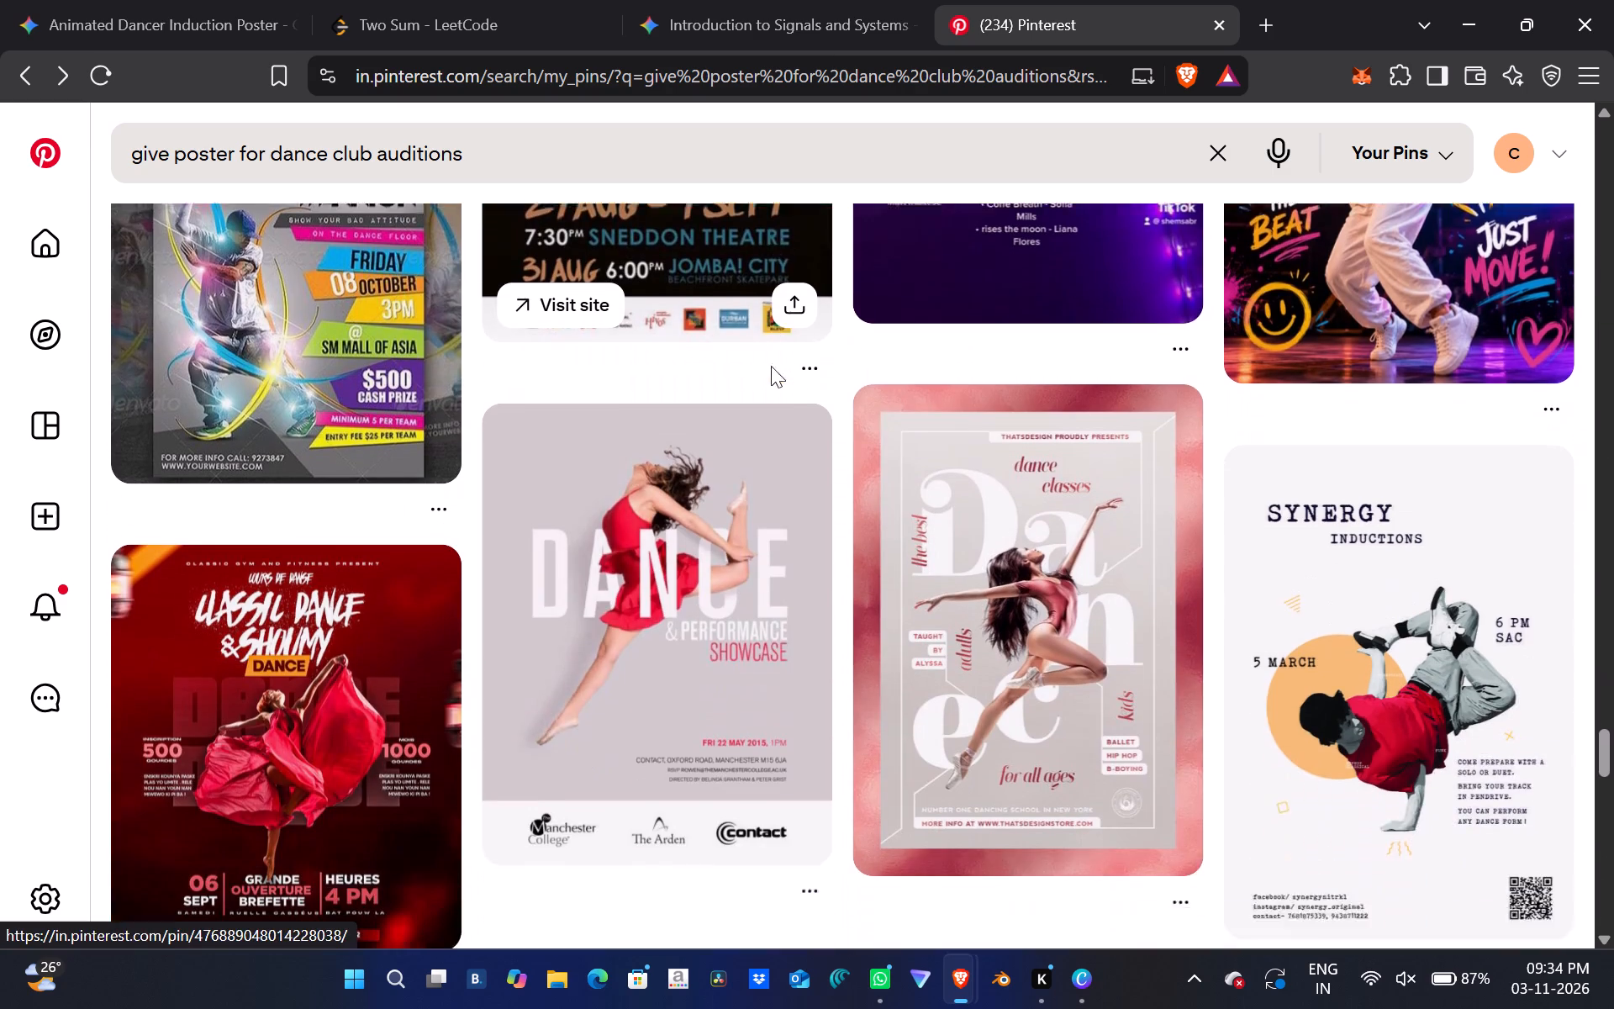
pyautogui.scroll(-6, 771, 366)
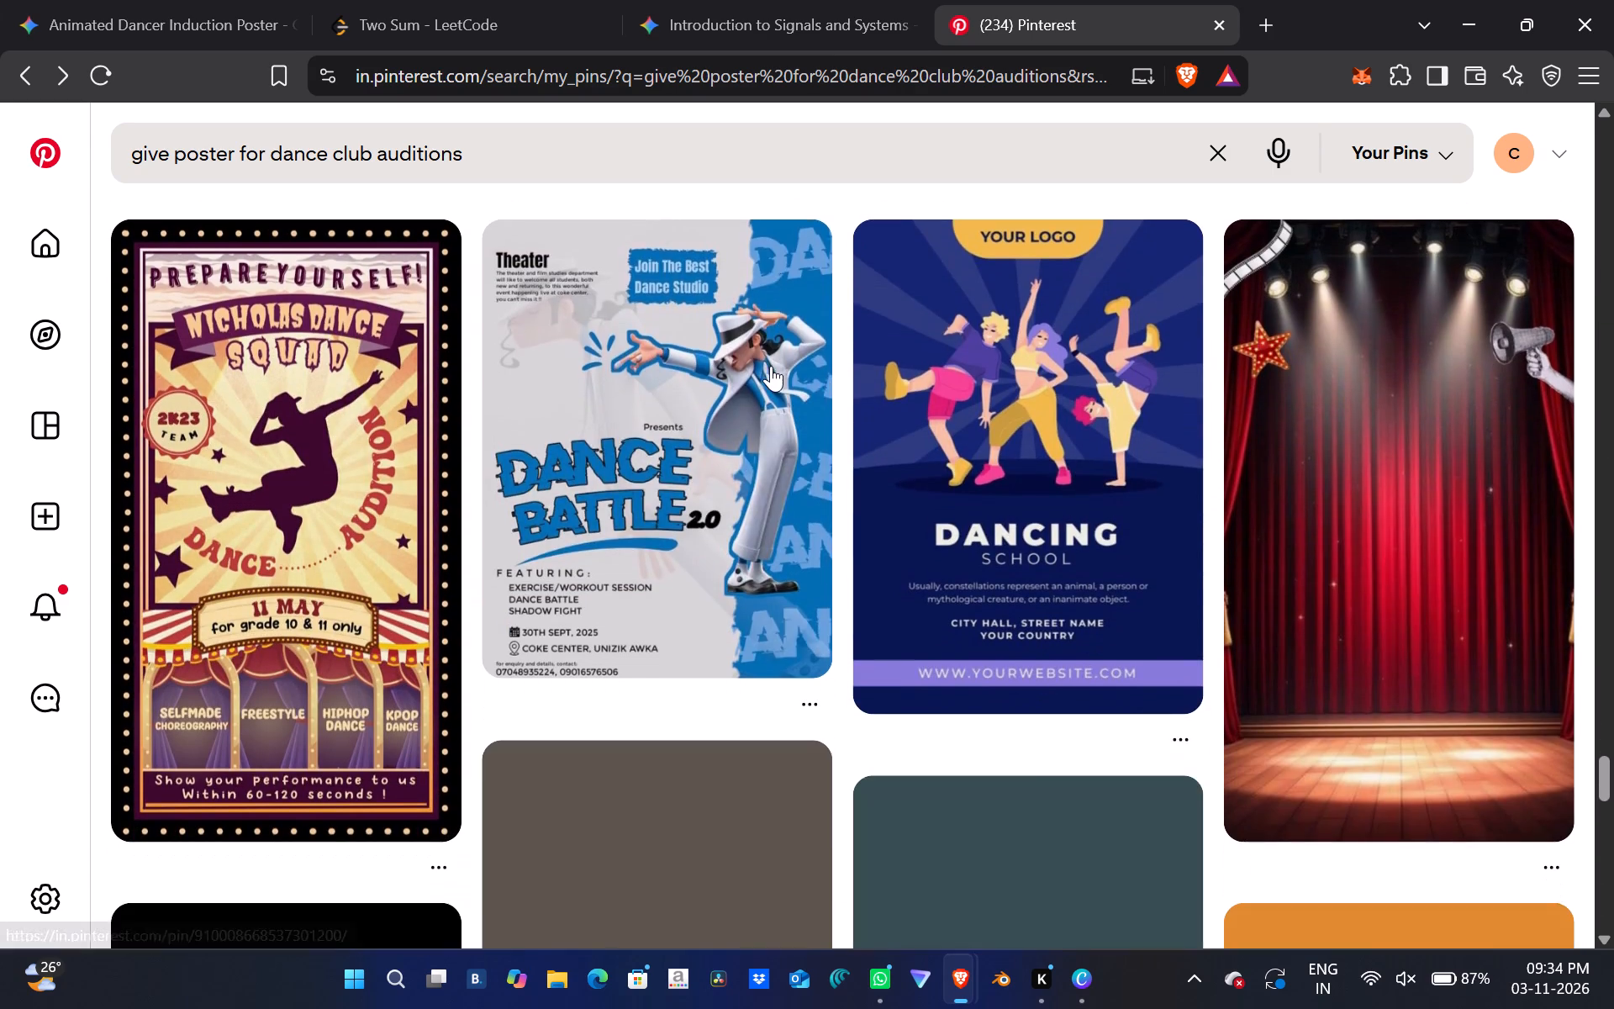
pyautogui.scroll(-7, 771, 366)
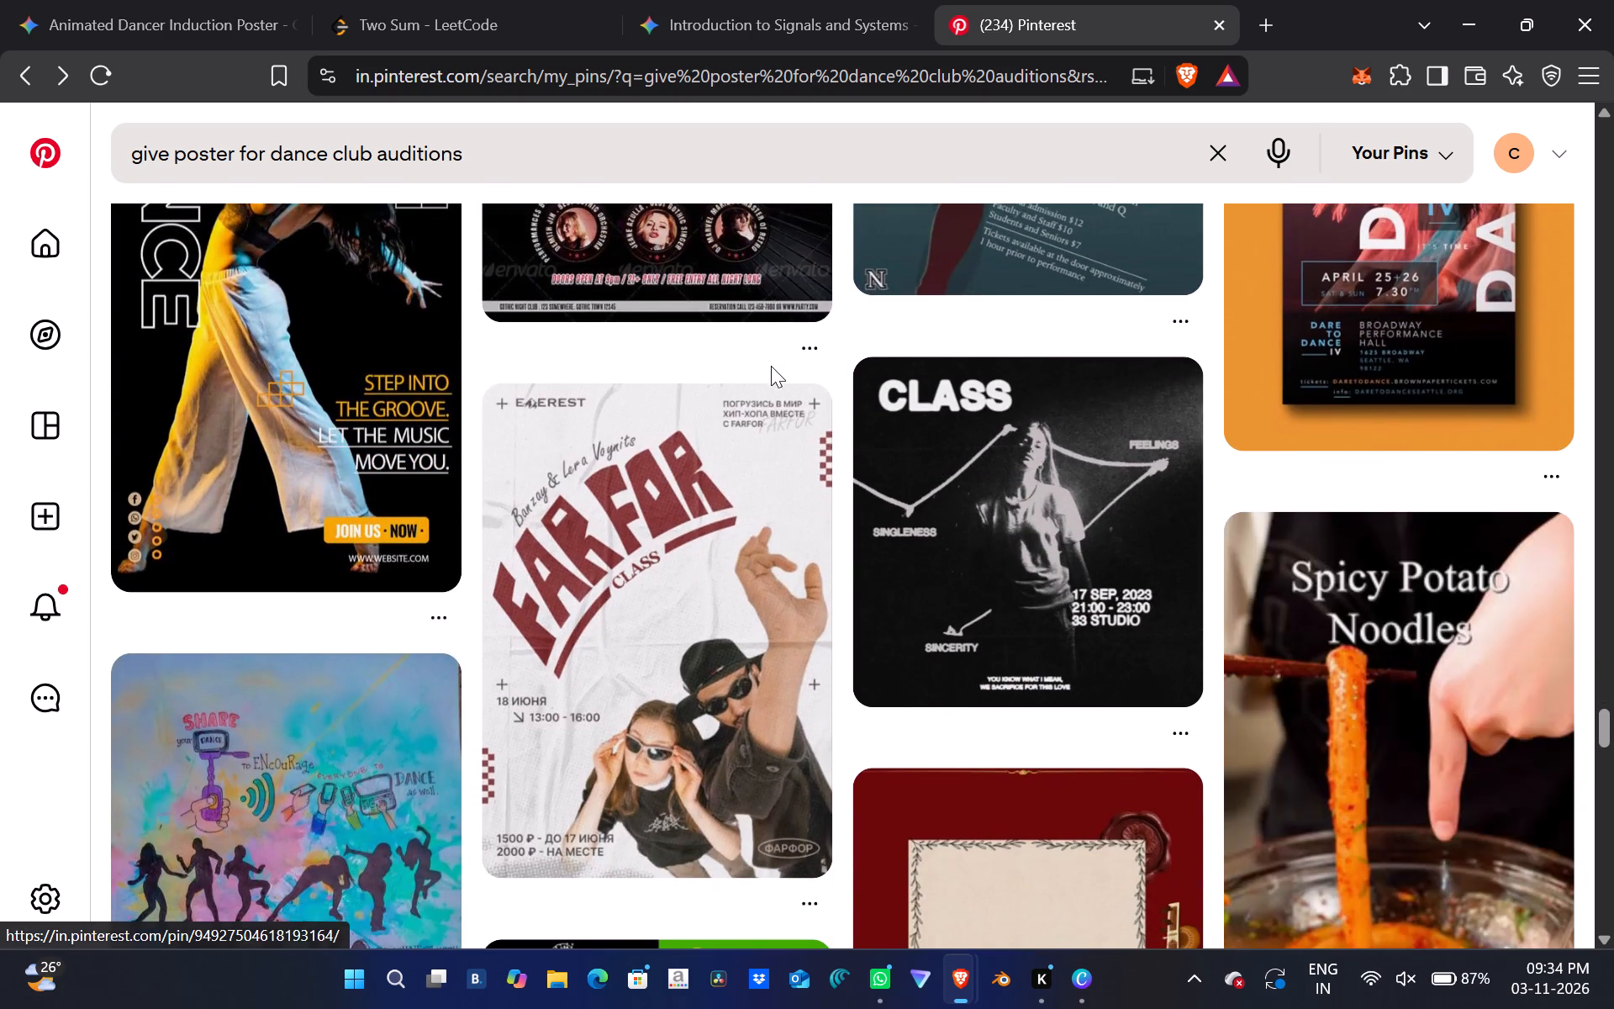
pyautogui.scroll(-6, 771, 366)
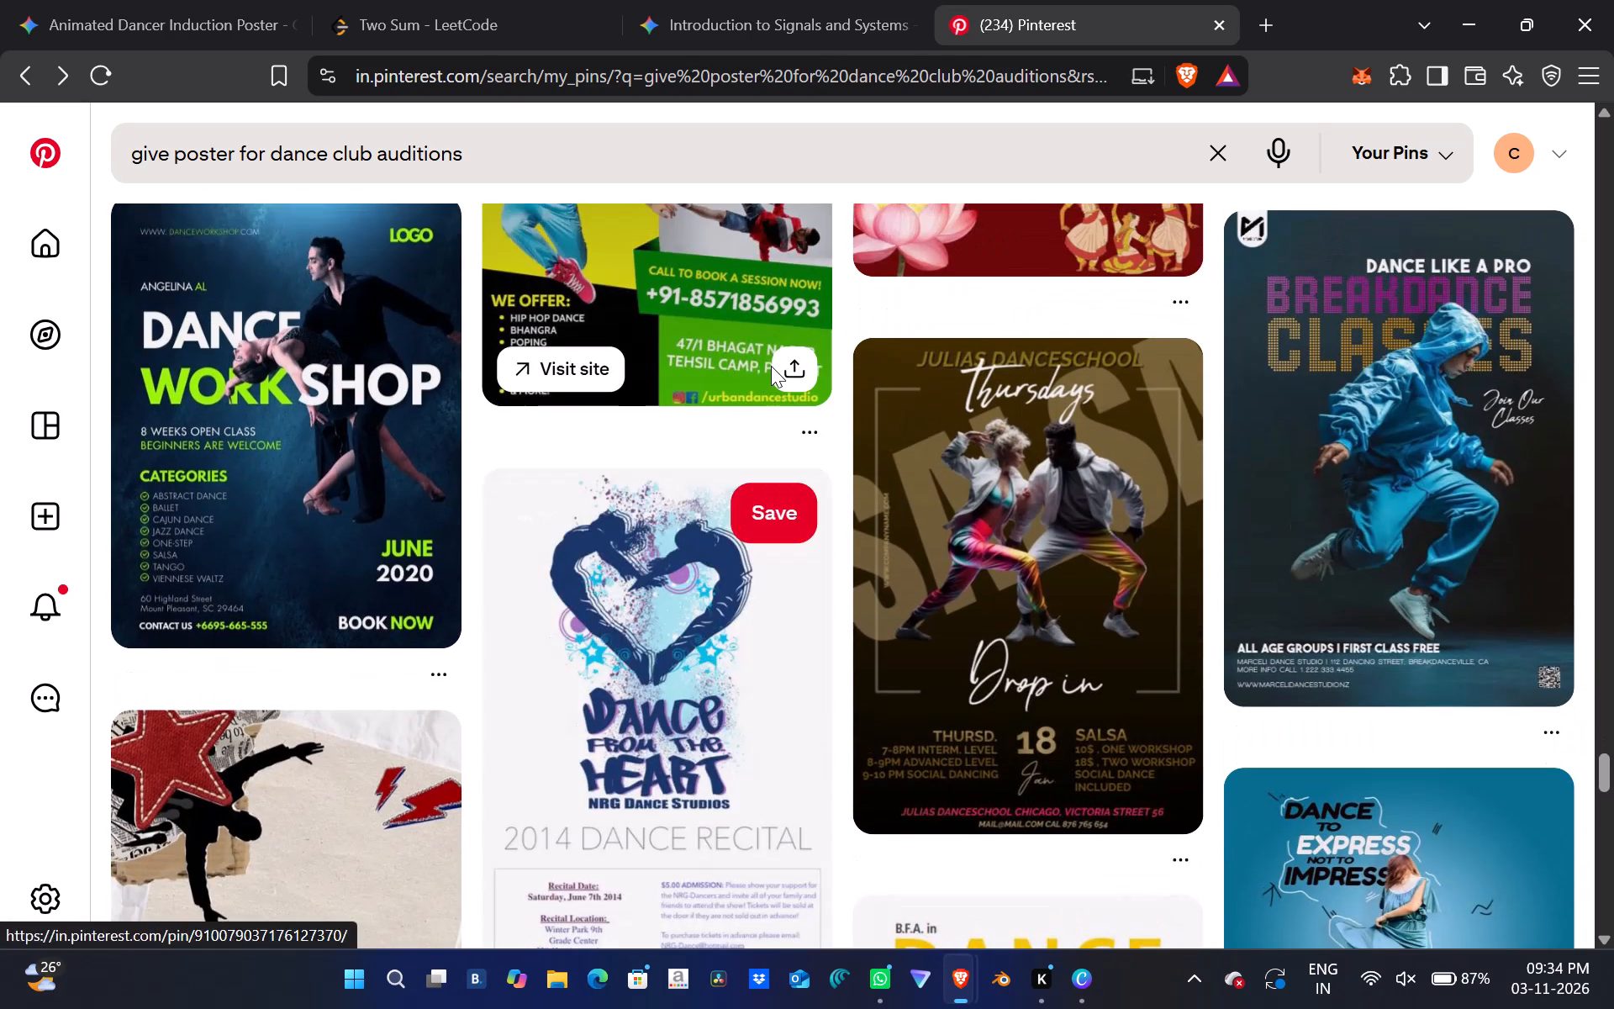
pyautogui.scroll(-1, 771, 366)
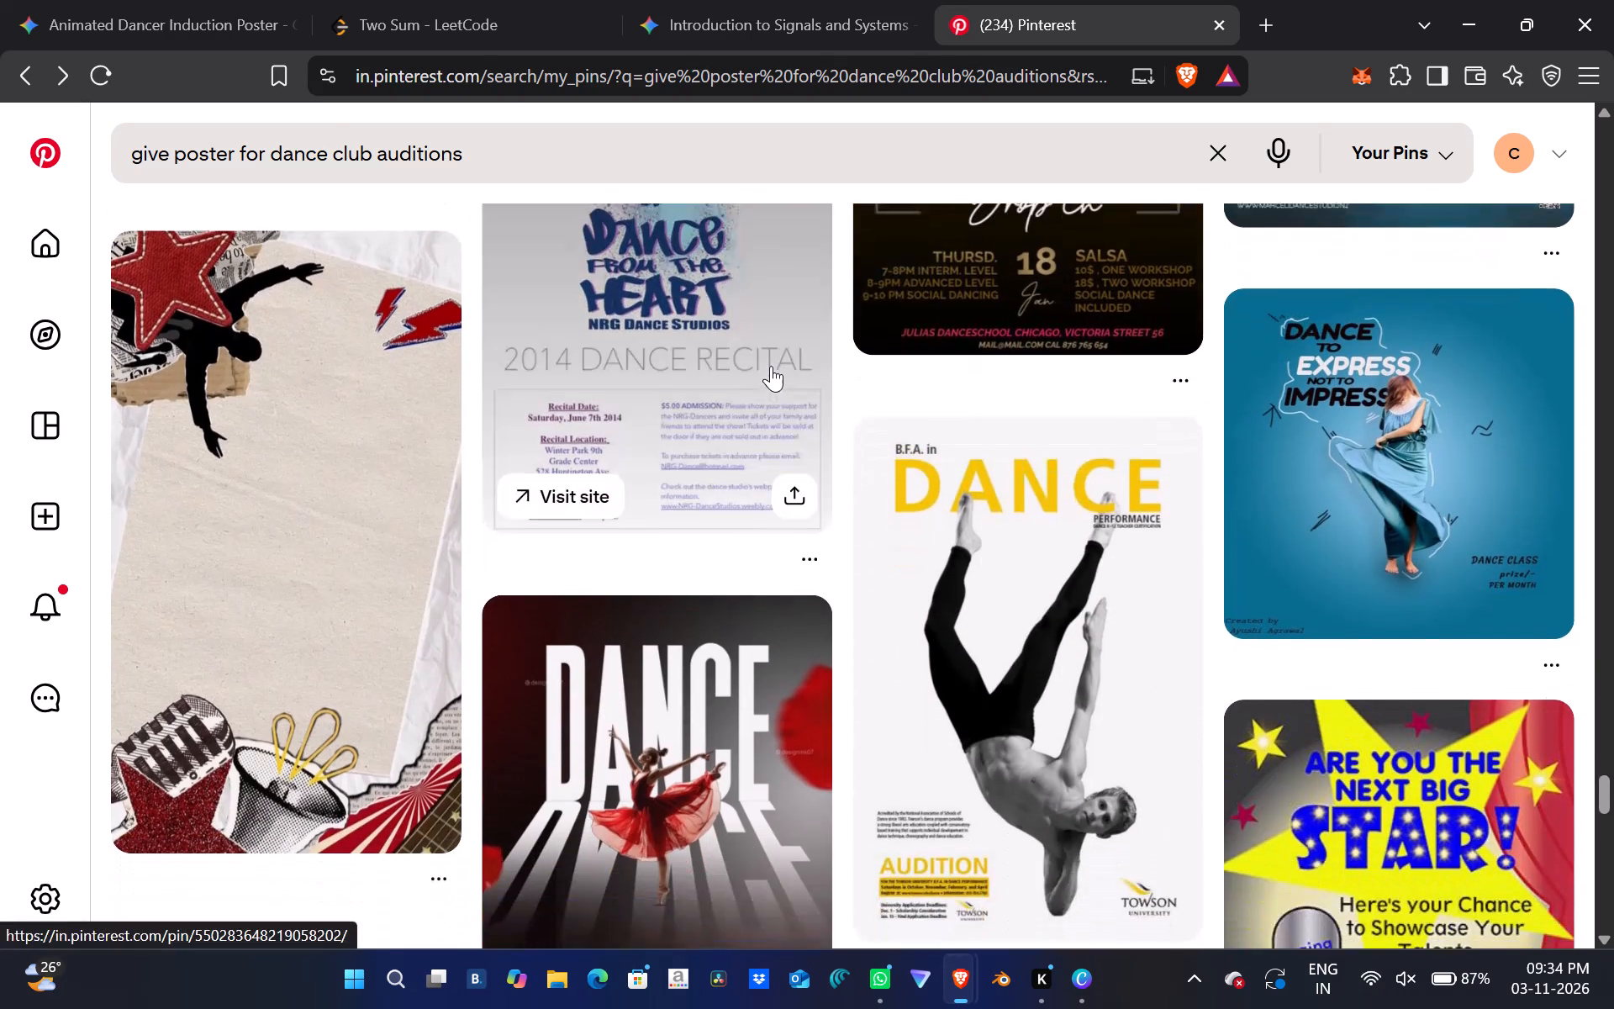
pyautogui.scroll(-1, 771, 366)
pyautogui.scroll(4, 771, 366)
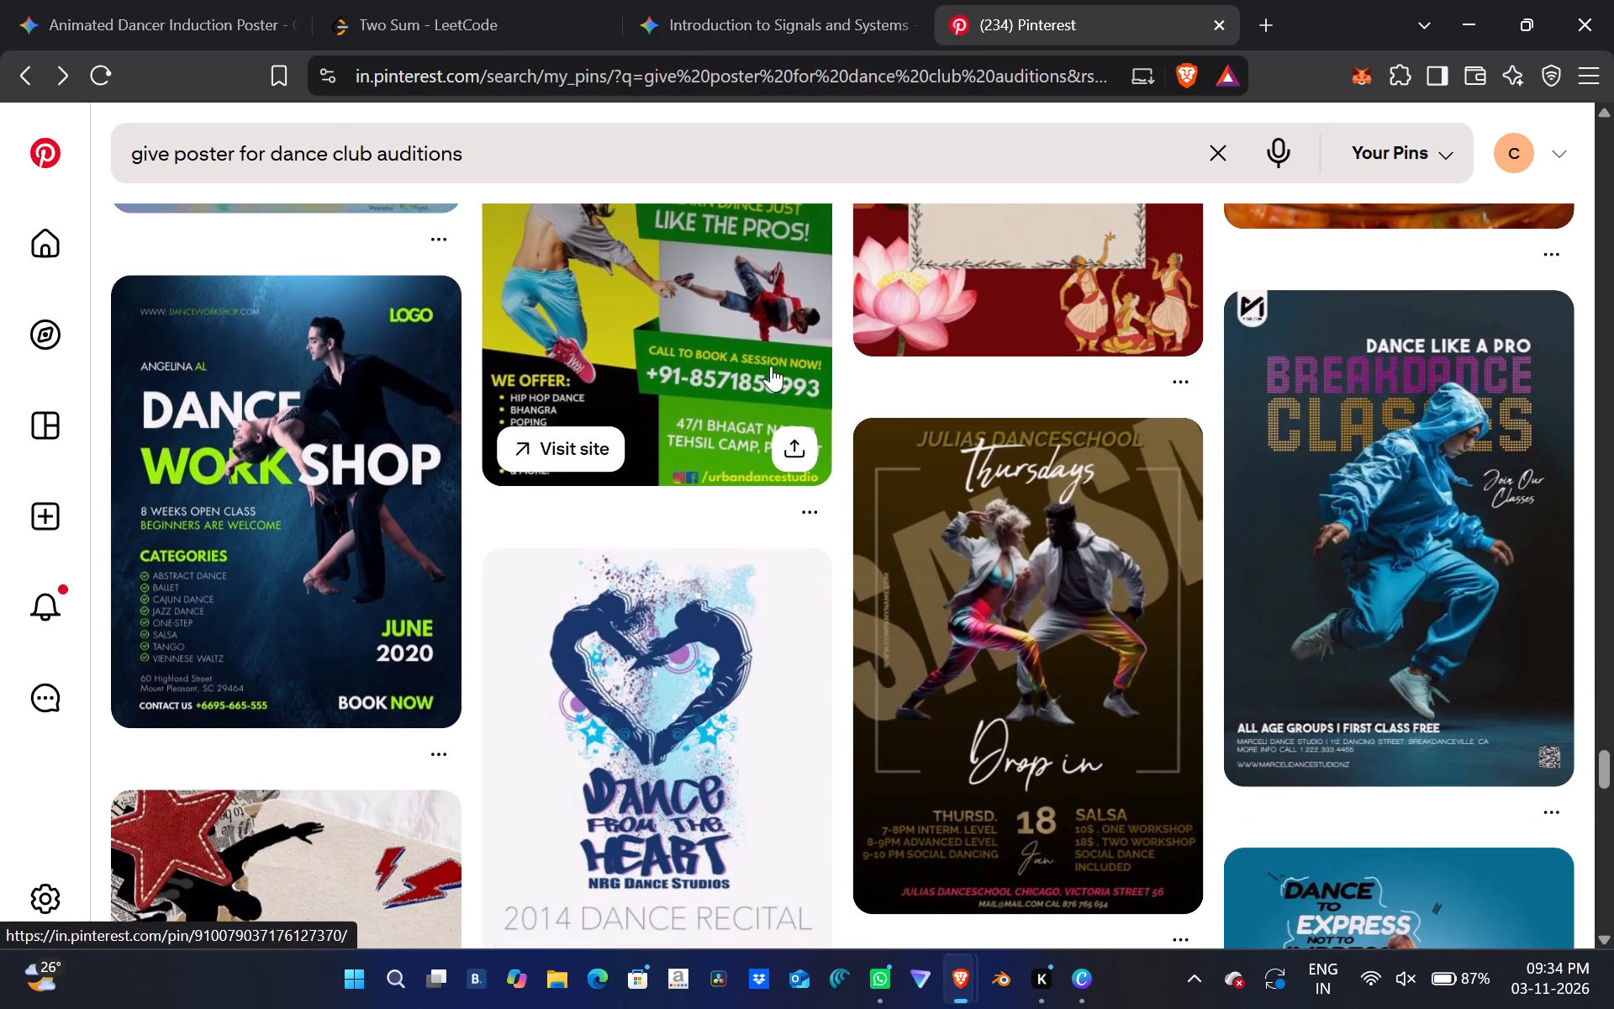
pyautogui.scroll(-6, 771, 366)
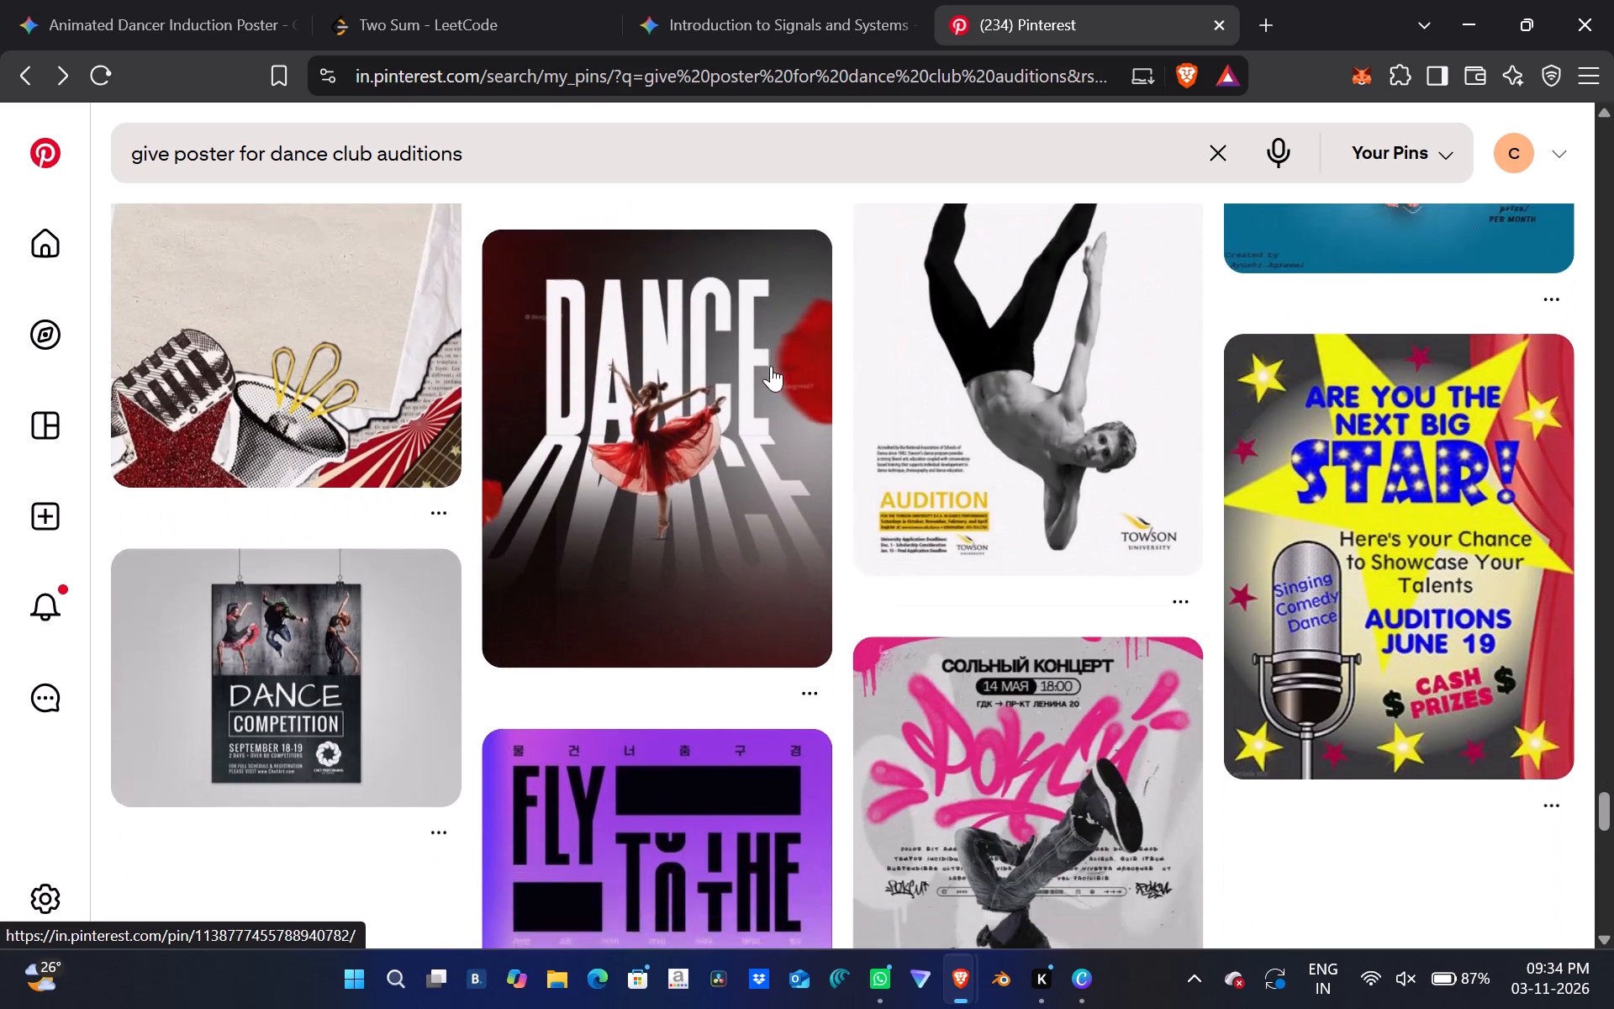
pyautogui.scroll(-4, 771, 366)
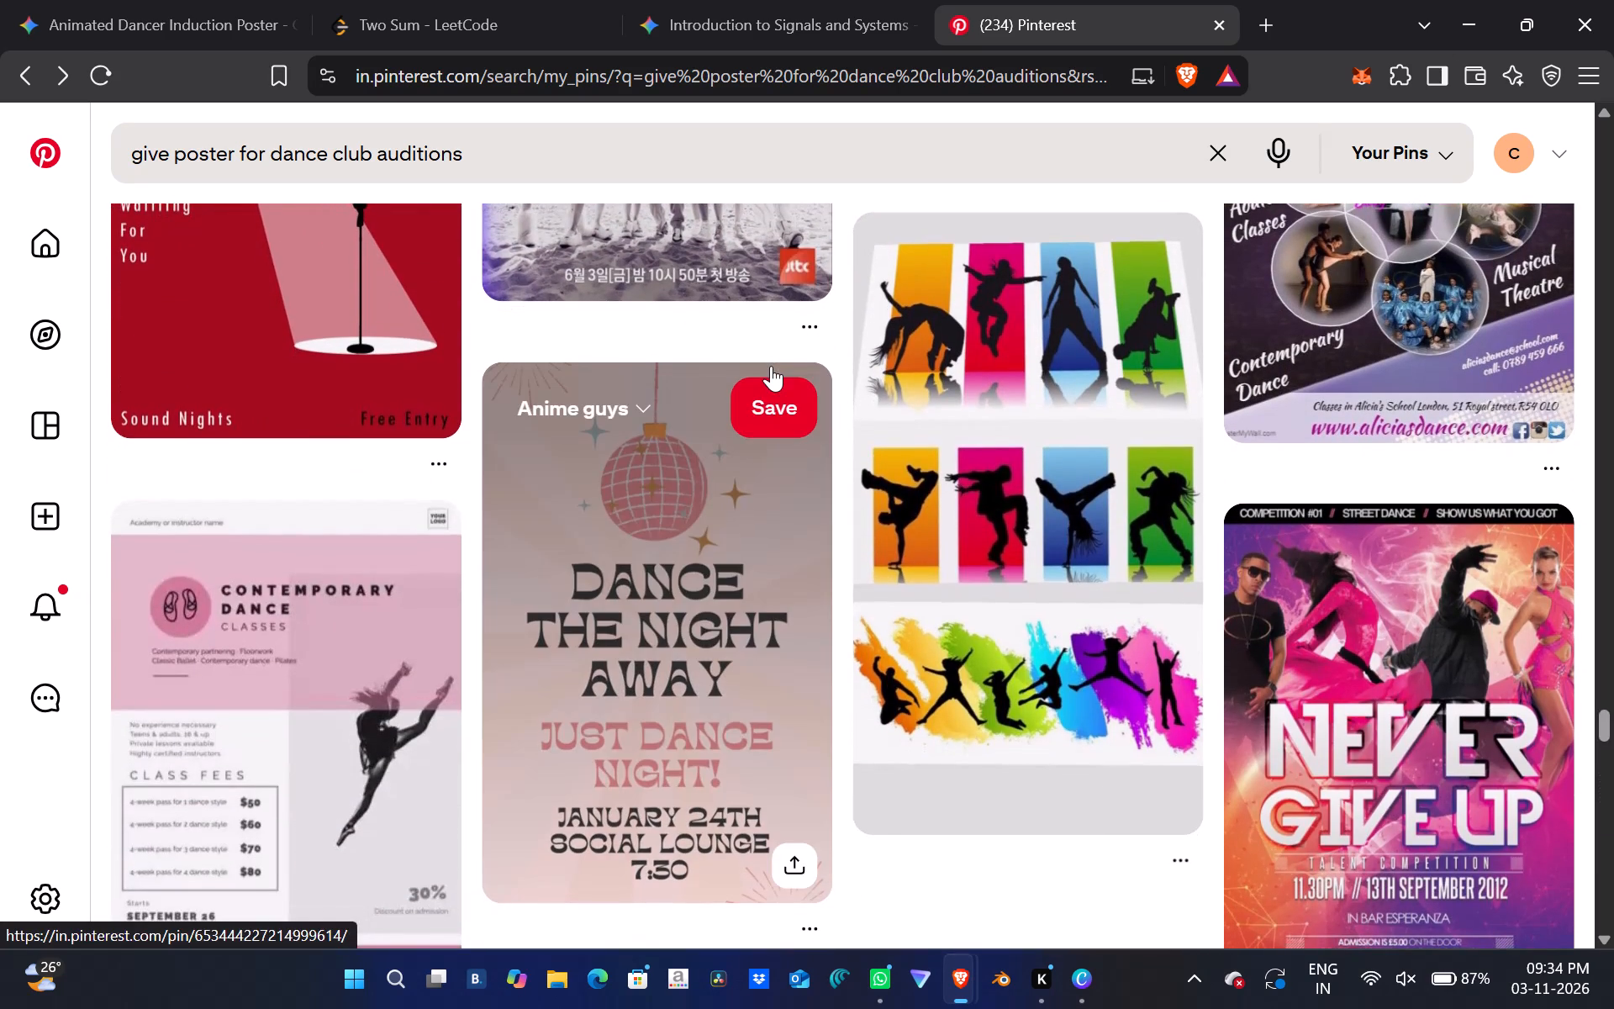
pyautogui.scroll(-5, 771, 366)
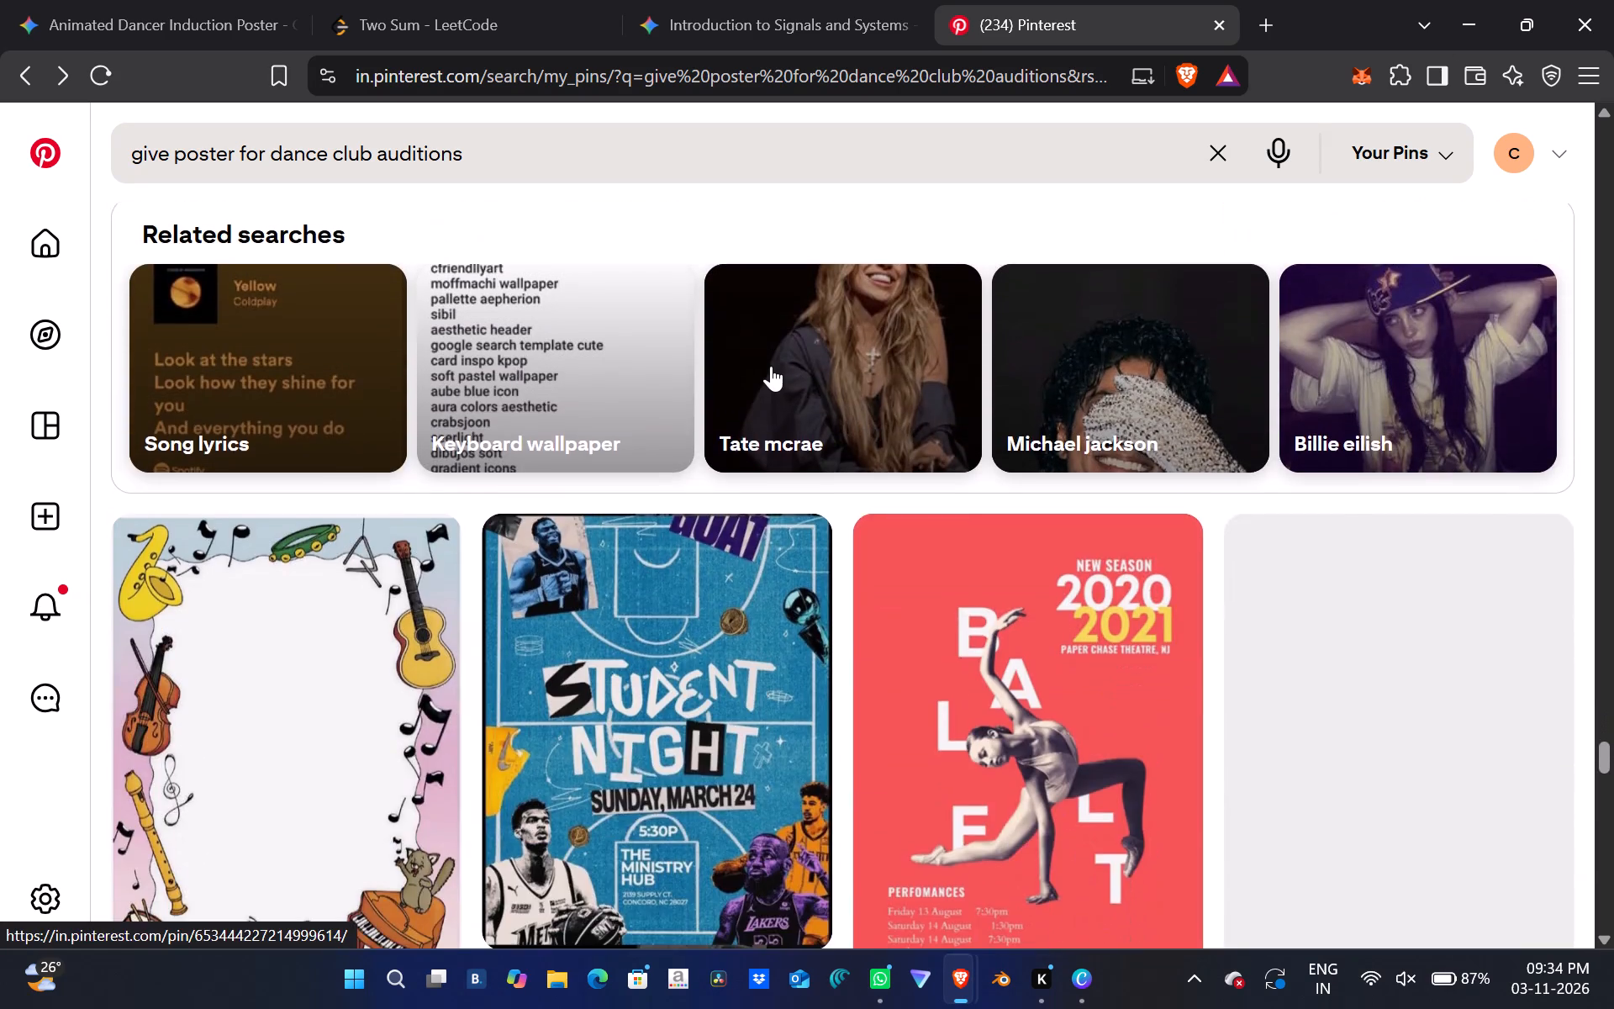
pyautogui.scroll(-1, 771, 366)
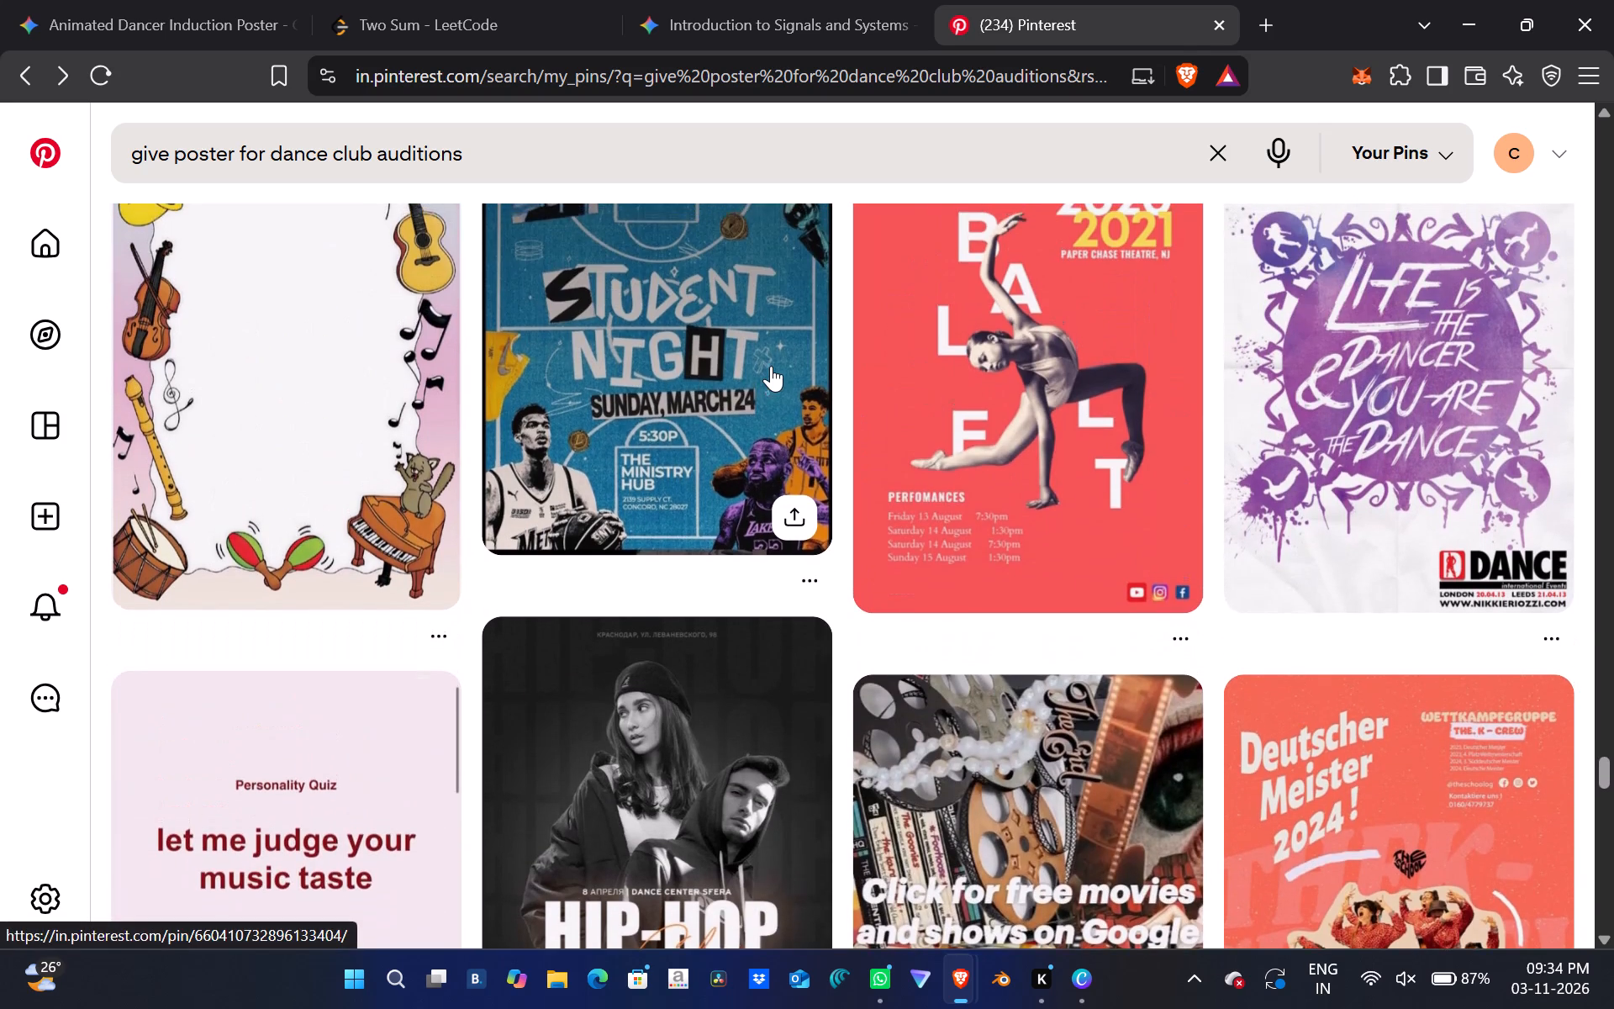
pyautogui.scroll(-1, 771, 366)
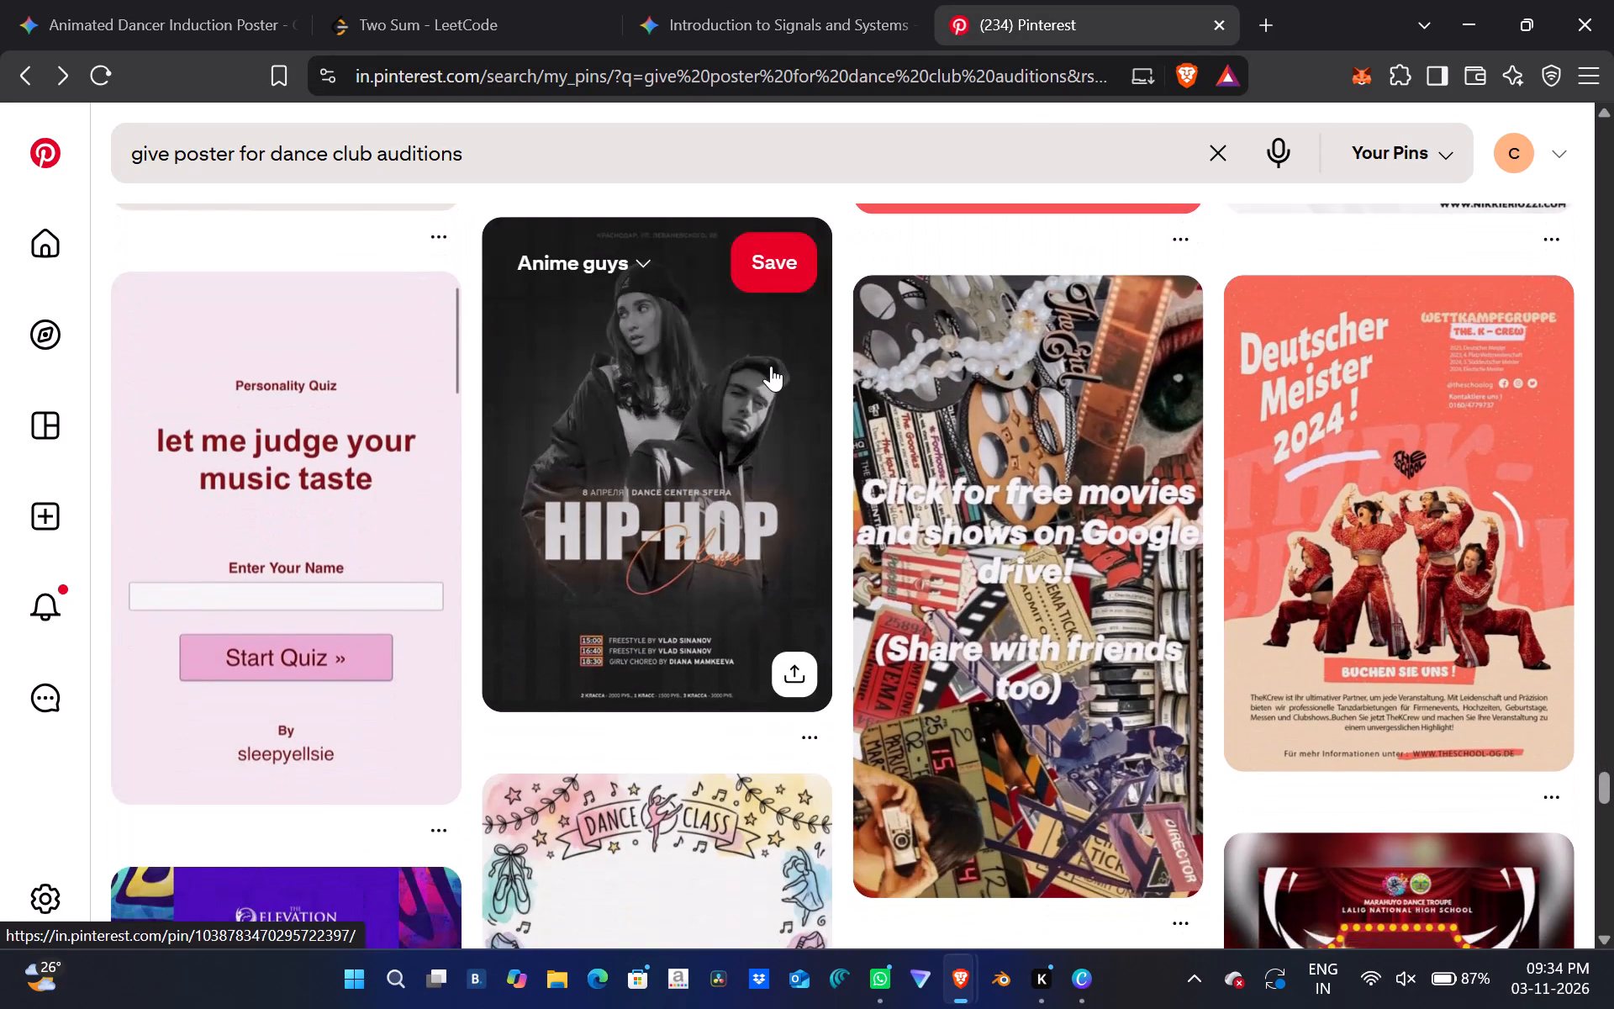
pyautogui.scroll(-7, 771, 366)
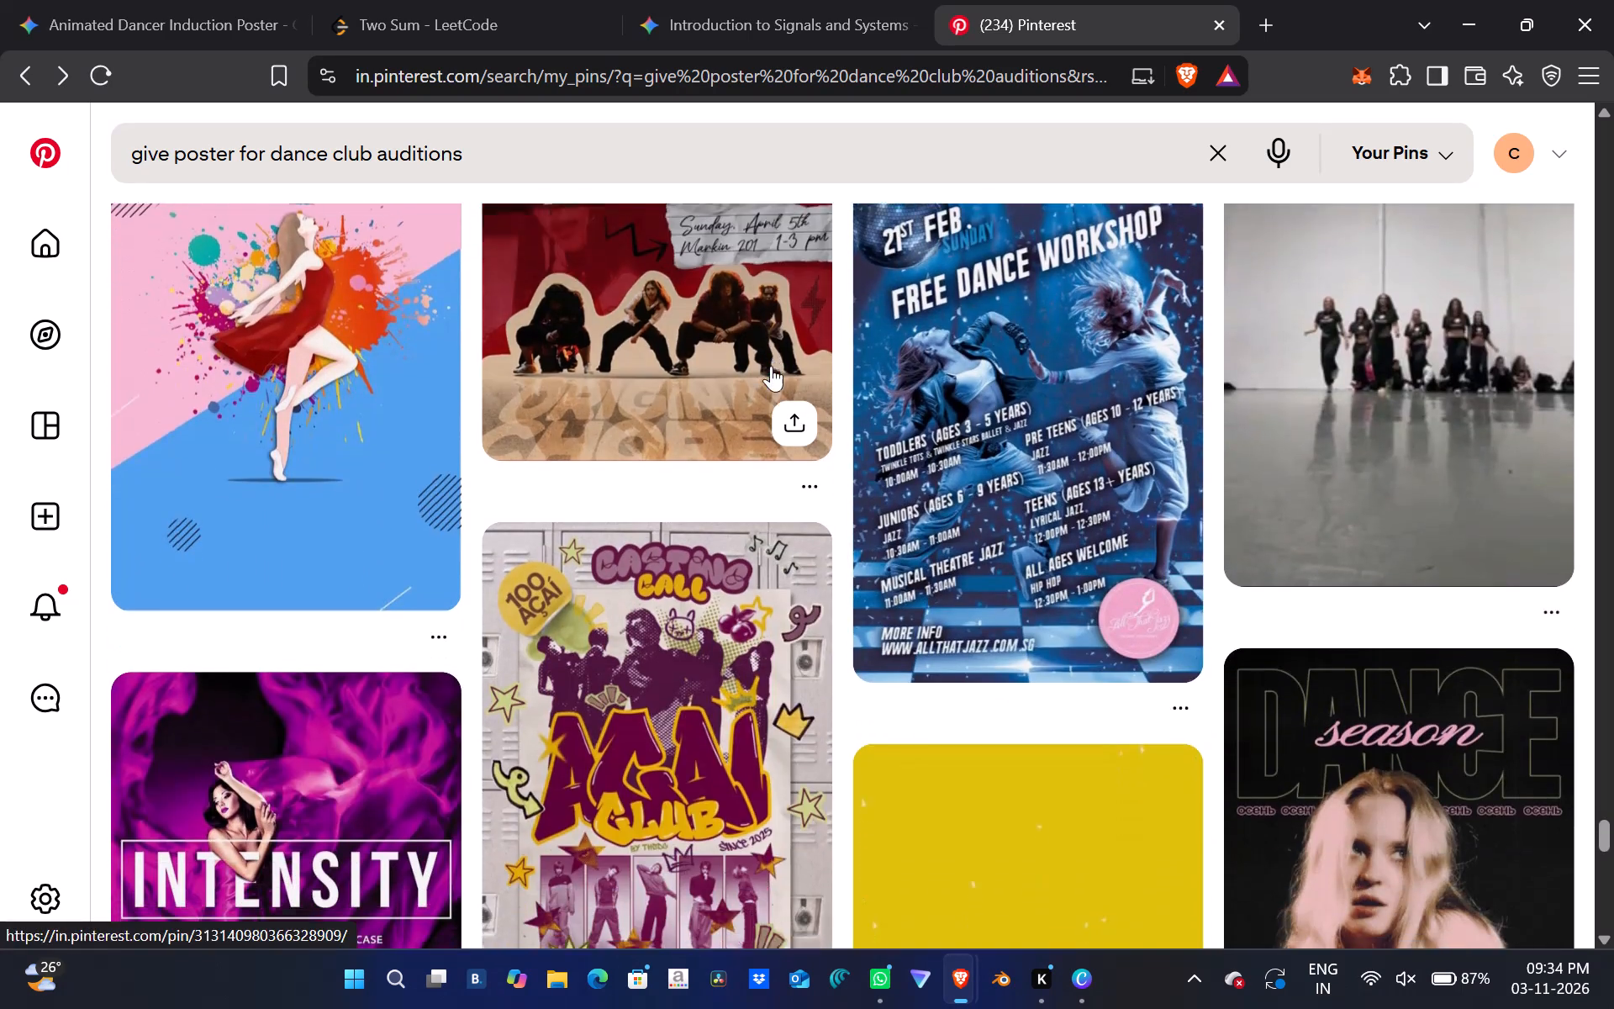
pyautogui.scroll(-4, 771, 366)
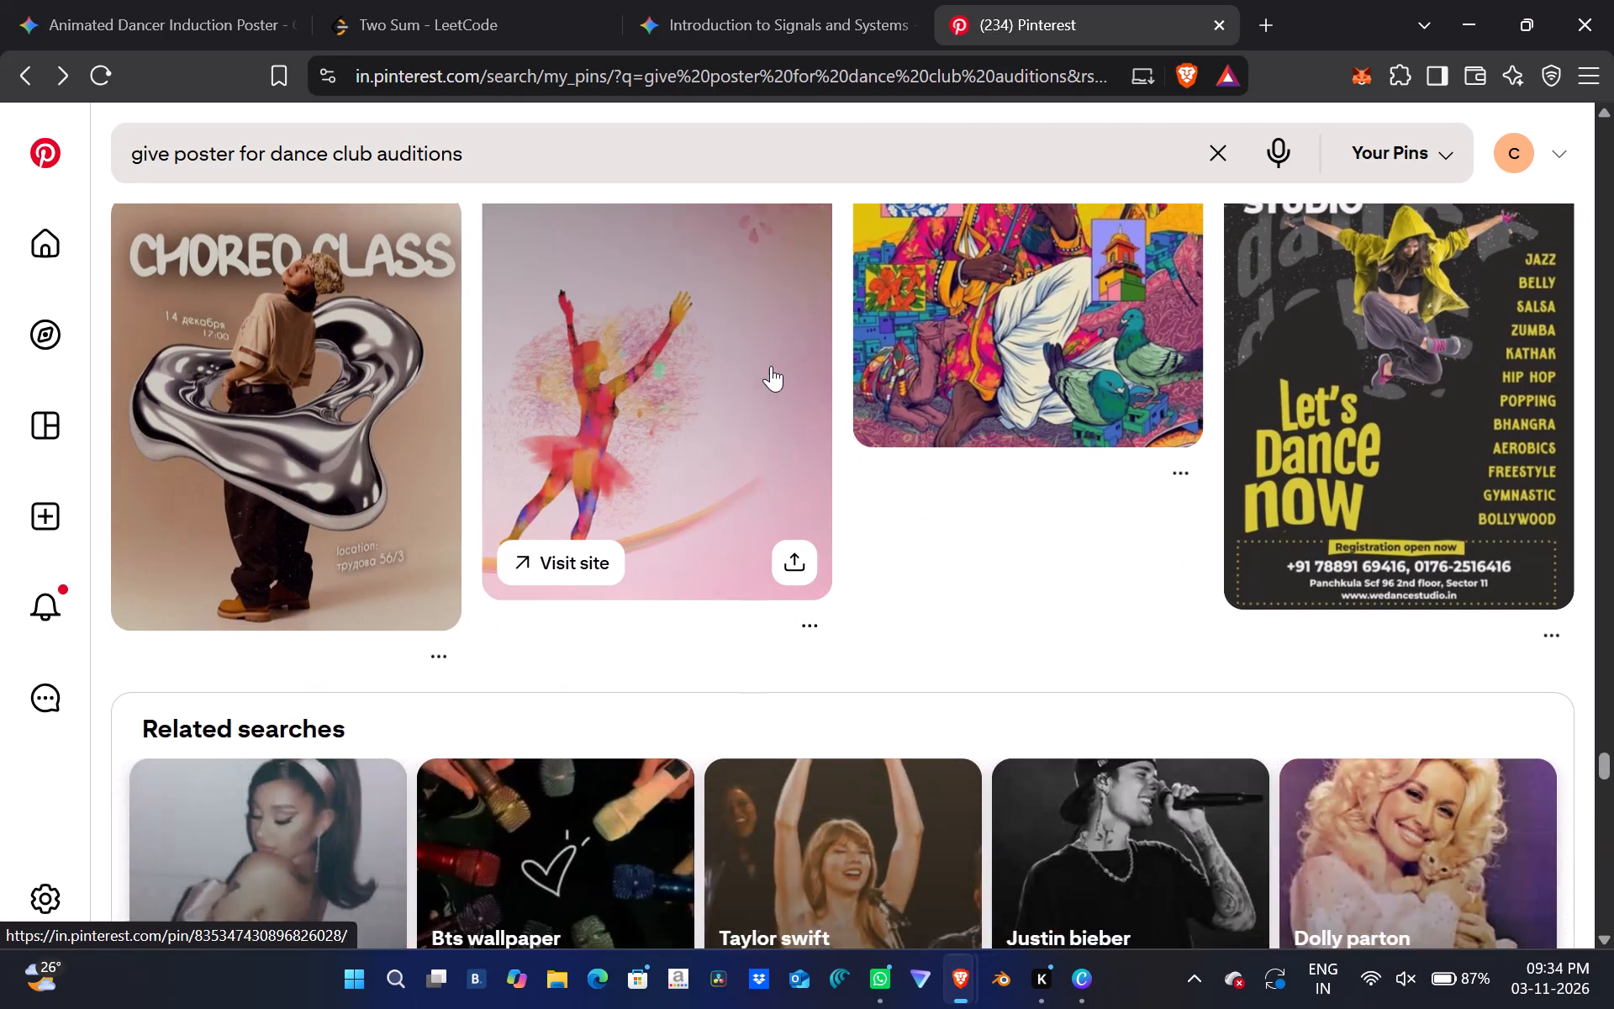
pyautogui.scroll(-6, 771, 366)
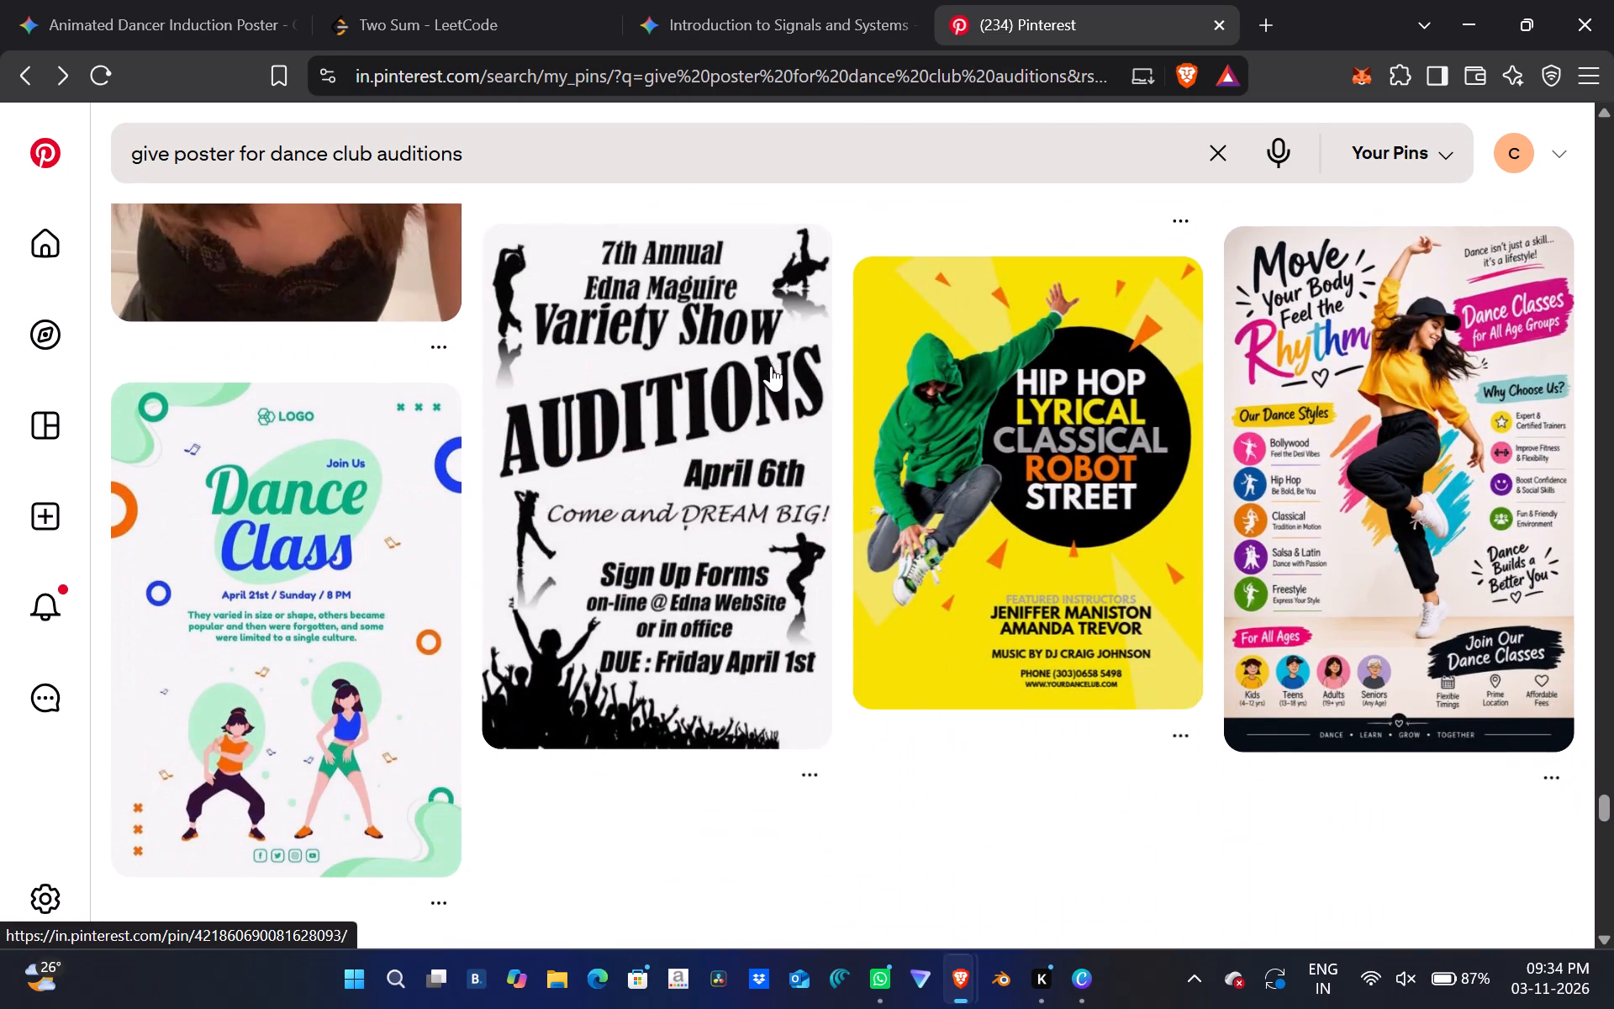
pyautogui.scroll(3, 771, 366)
pyautogui.scroll(-1, 771, 366)
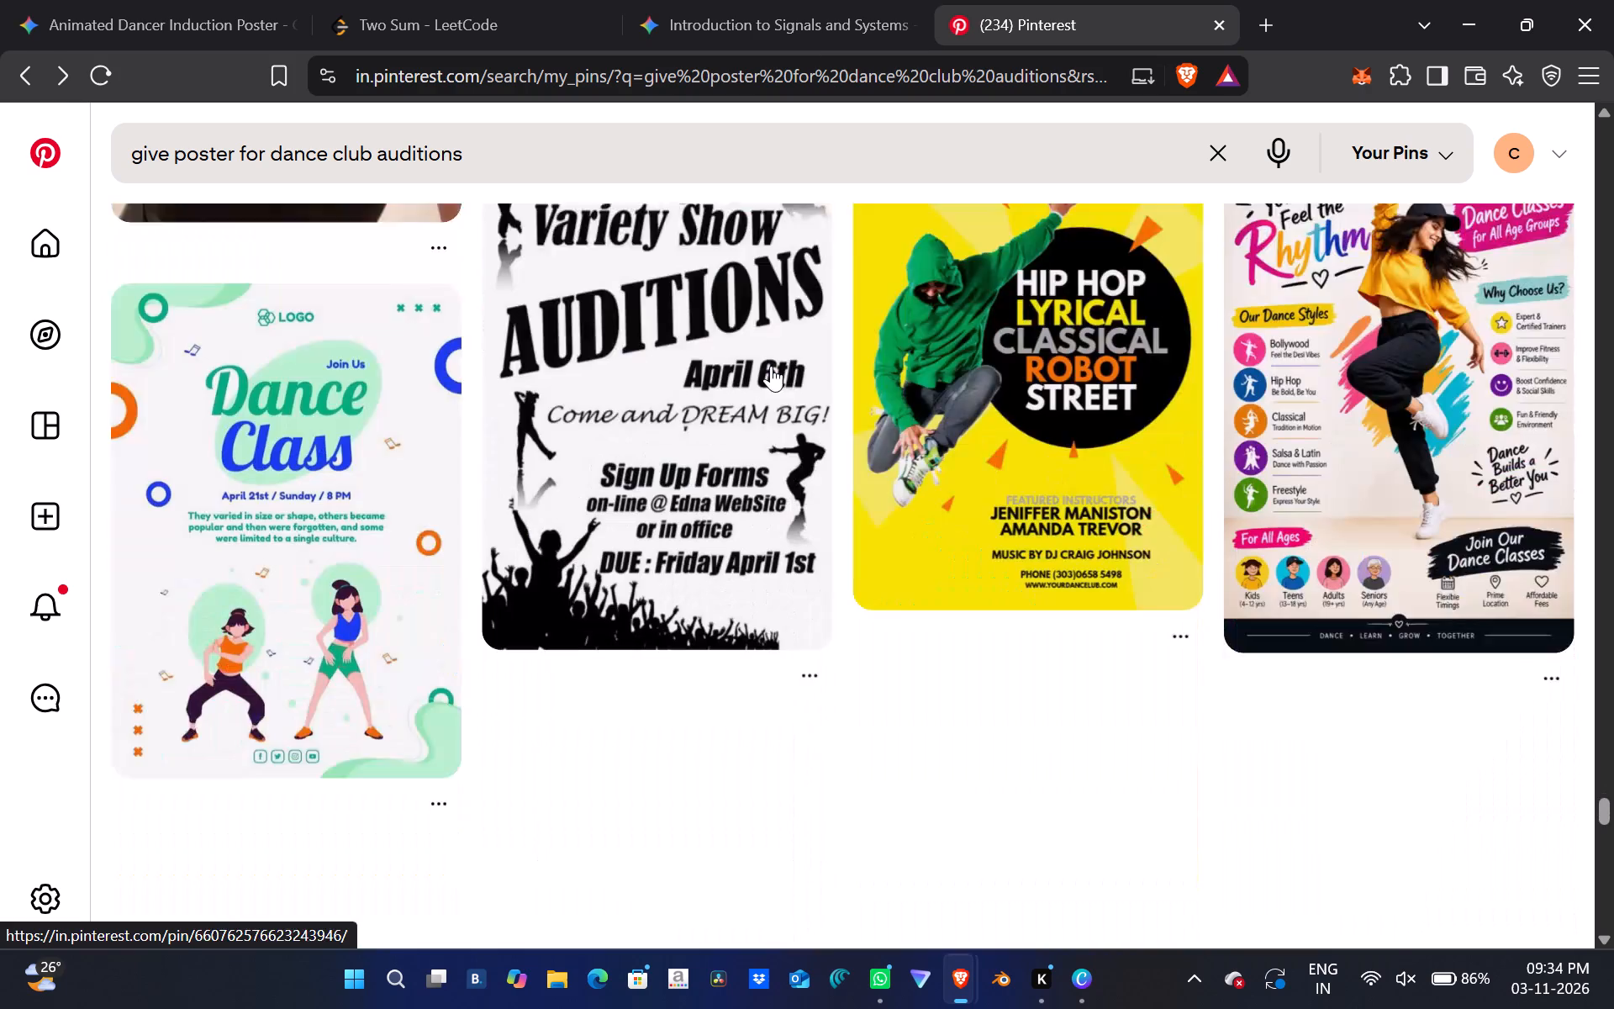
pyautogui.scroll(-5, 771, 366)
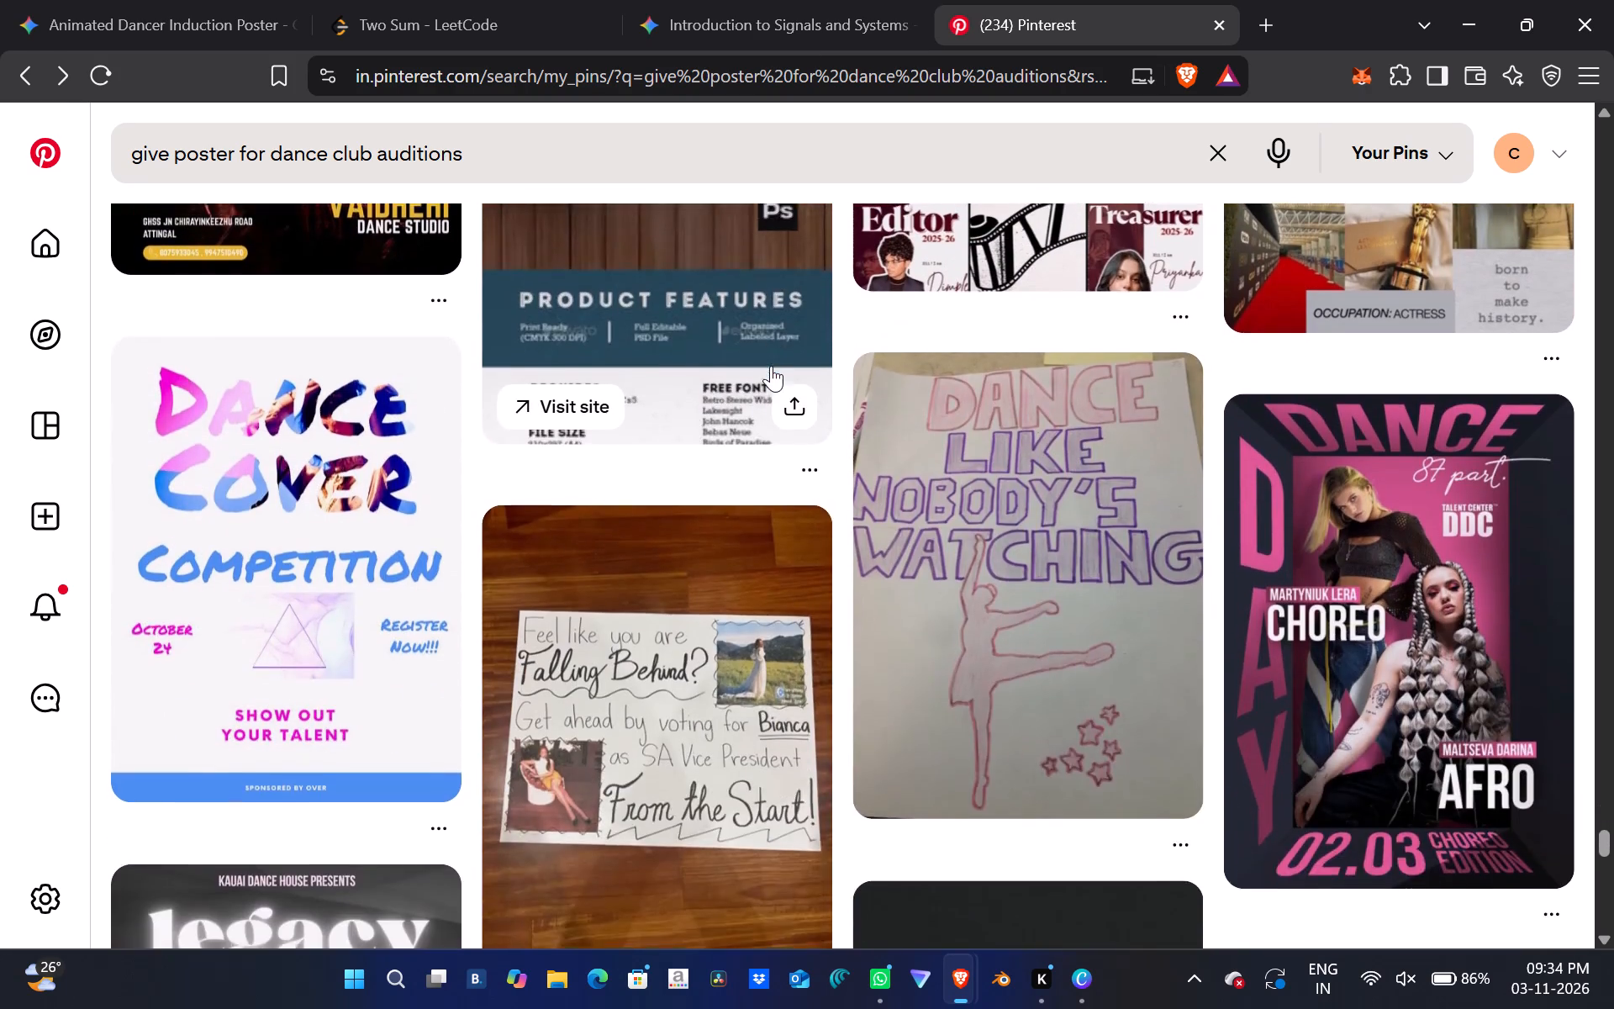
pyautogui.scroll(-5, 771, 366)
pyautogui.scroll(1, 771, 366)
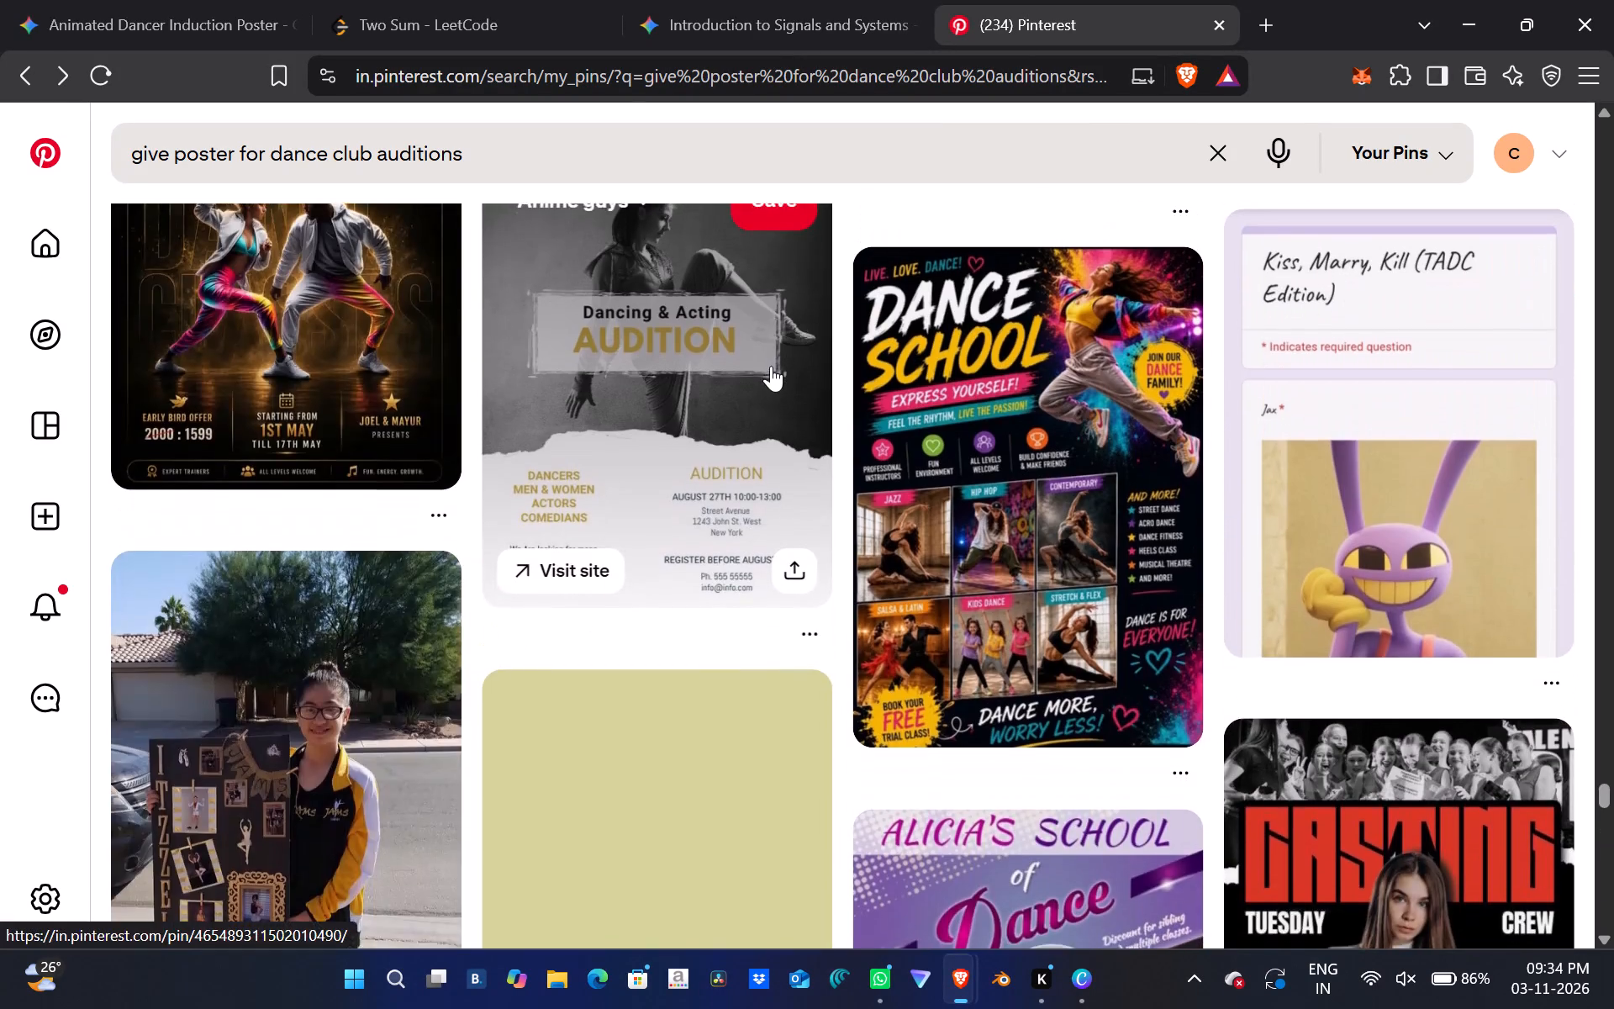
pyautogui.scroll(1, 771, 366)
pyautogui.scroll(-10, 771, 366)
pyautogui.scroll(2, 771, 366)
pyautogui.scroll(-1, 771, 366)
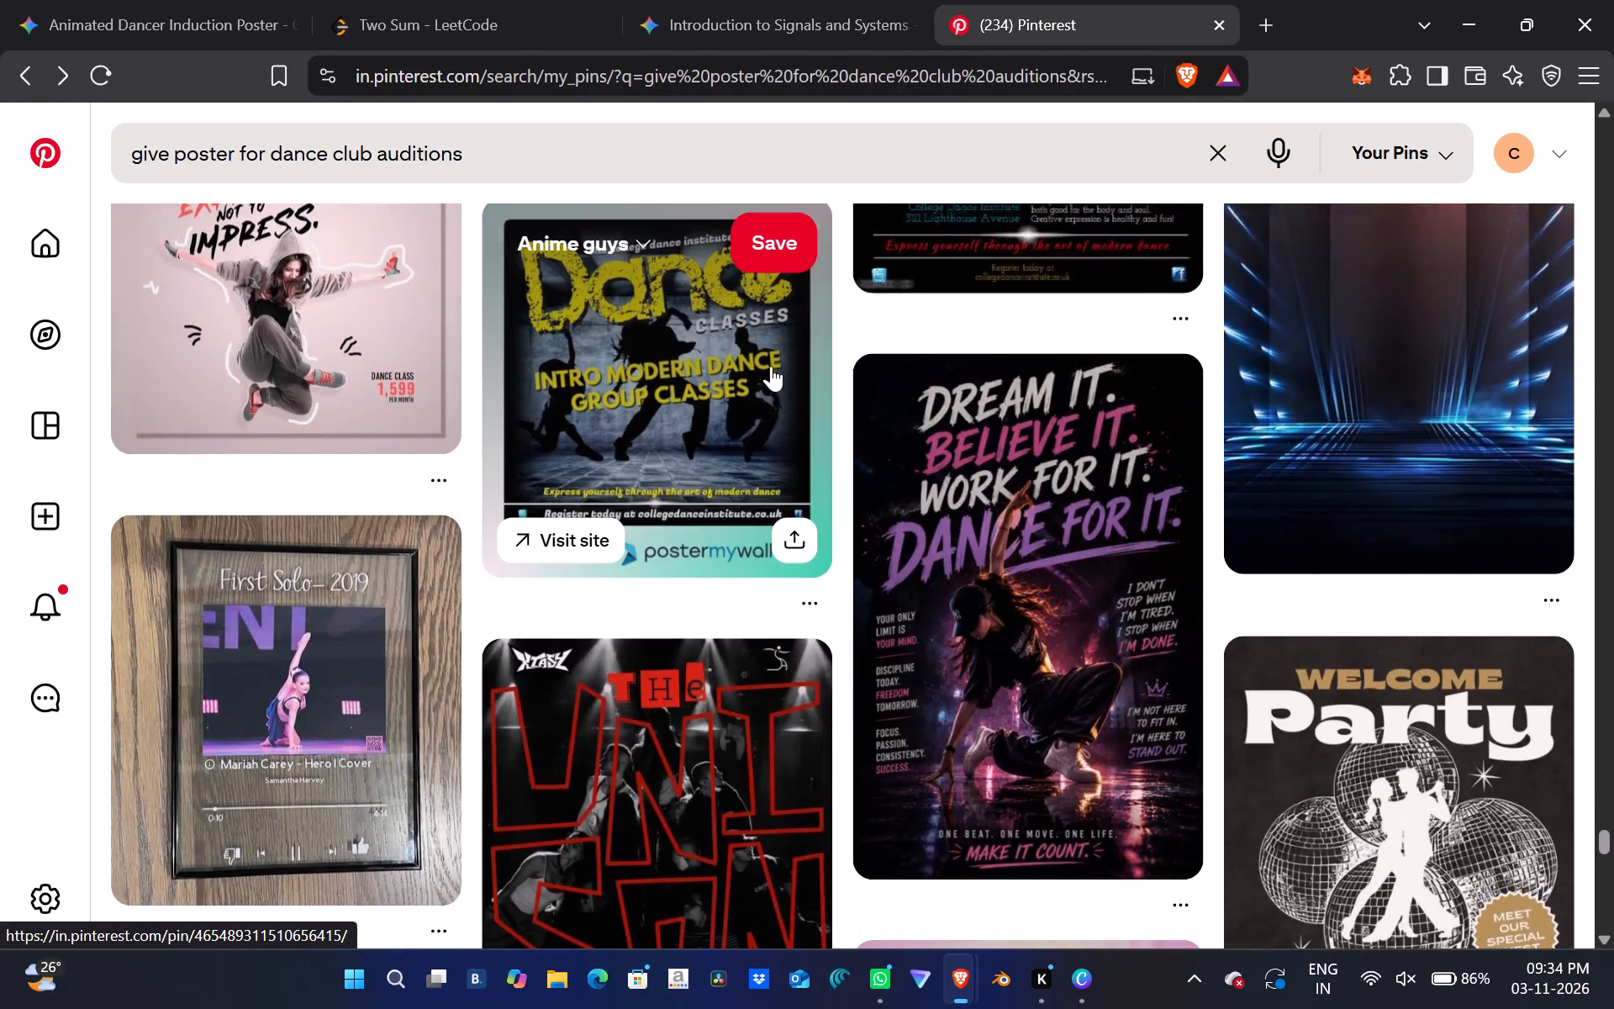
pyautogui.scroll(-1, 771, 366)
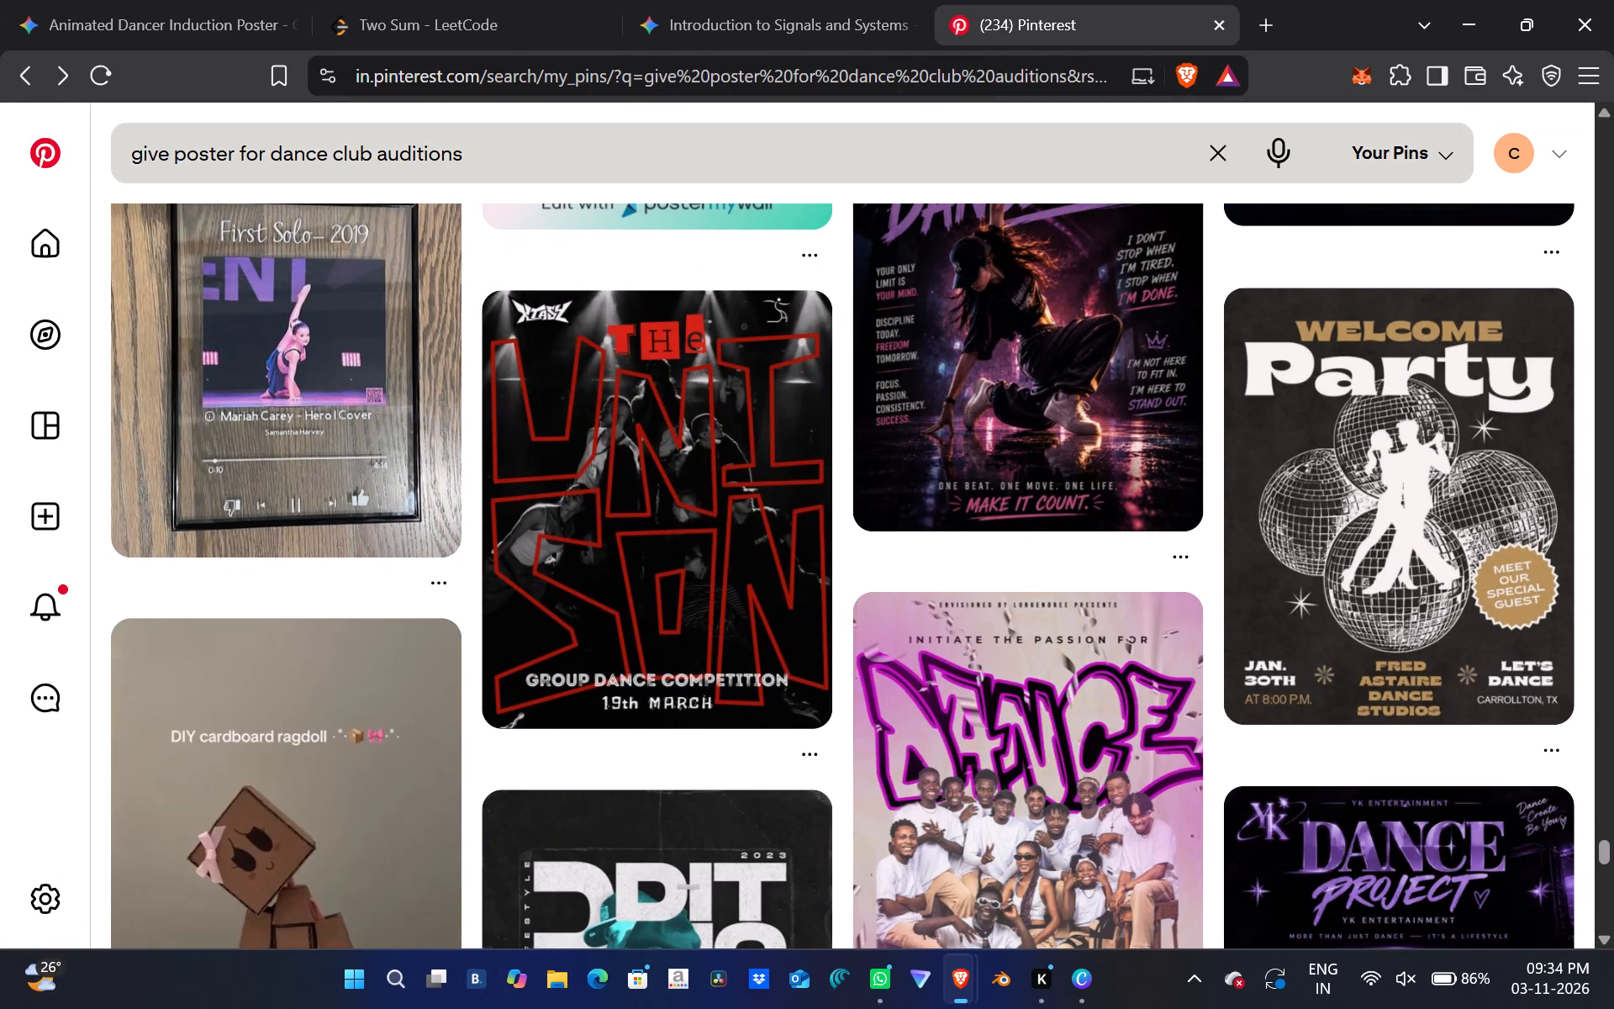
pyautogui.scroll(-6, 559, 145)
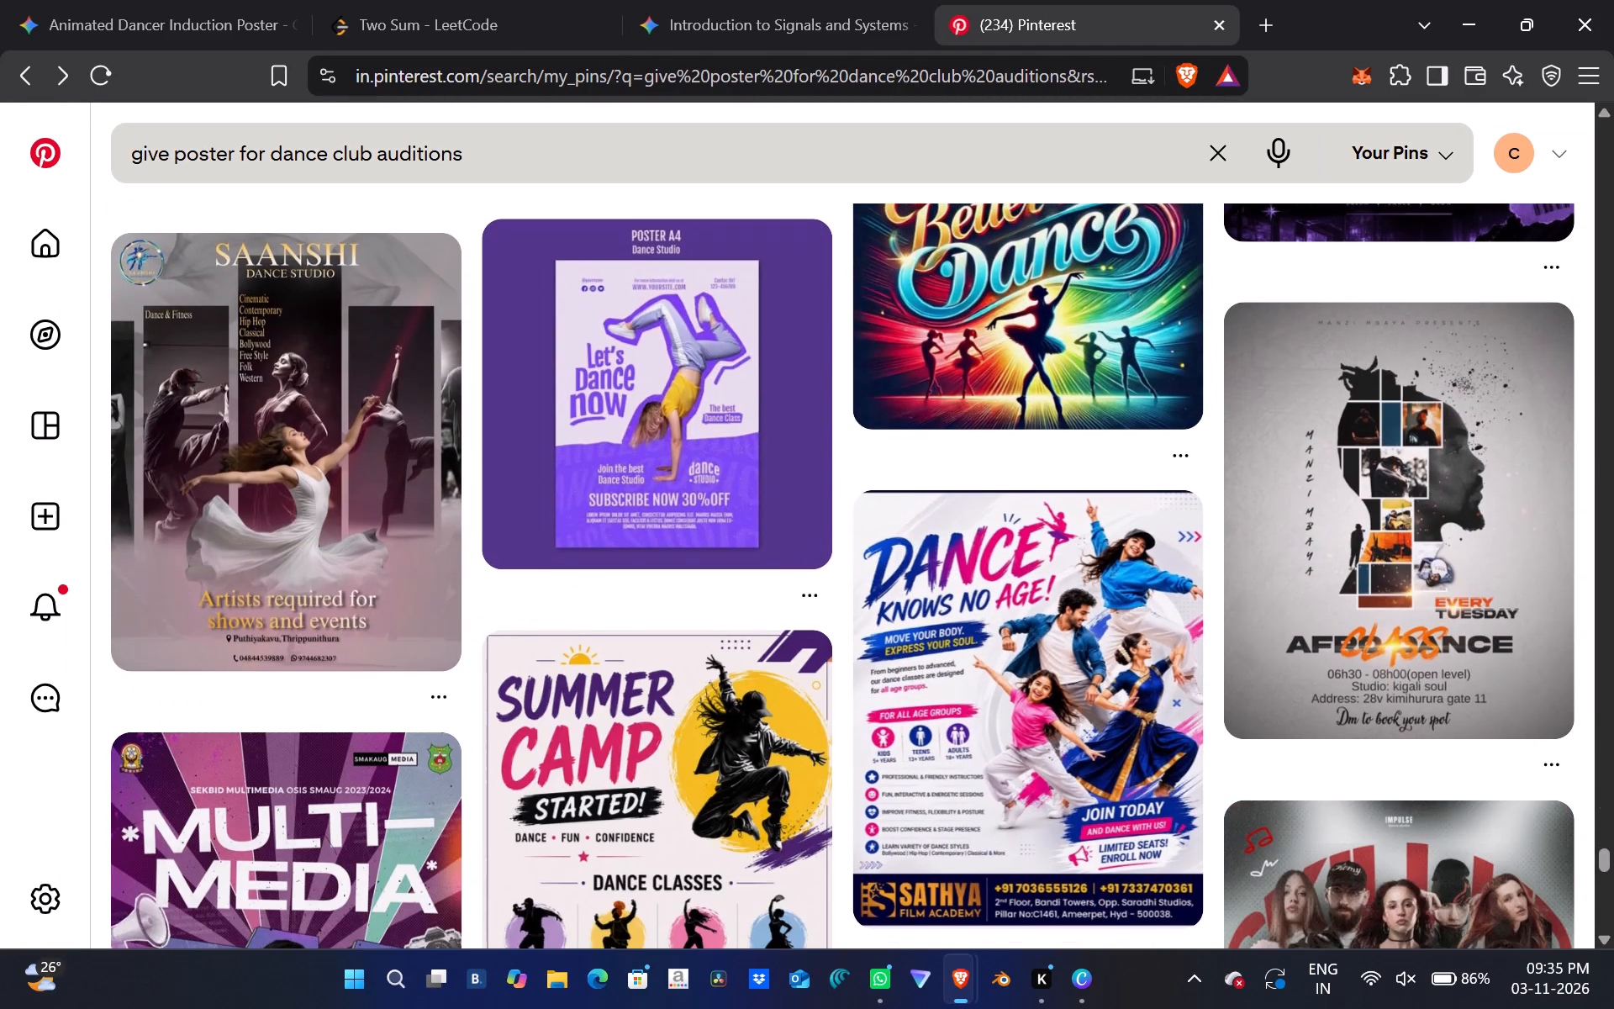
pyautogui.scroll(-7, 559, 145)
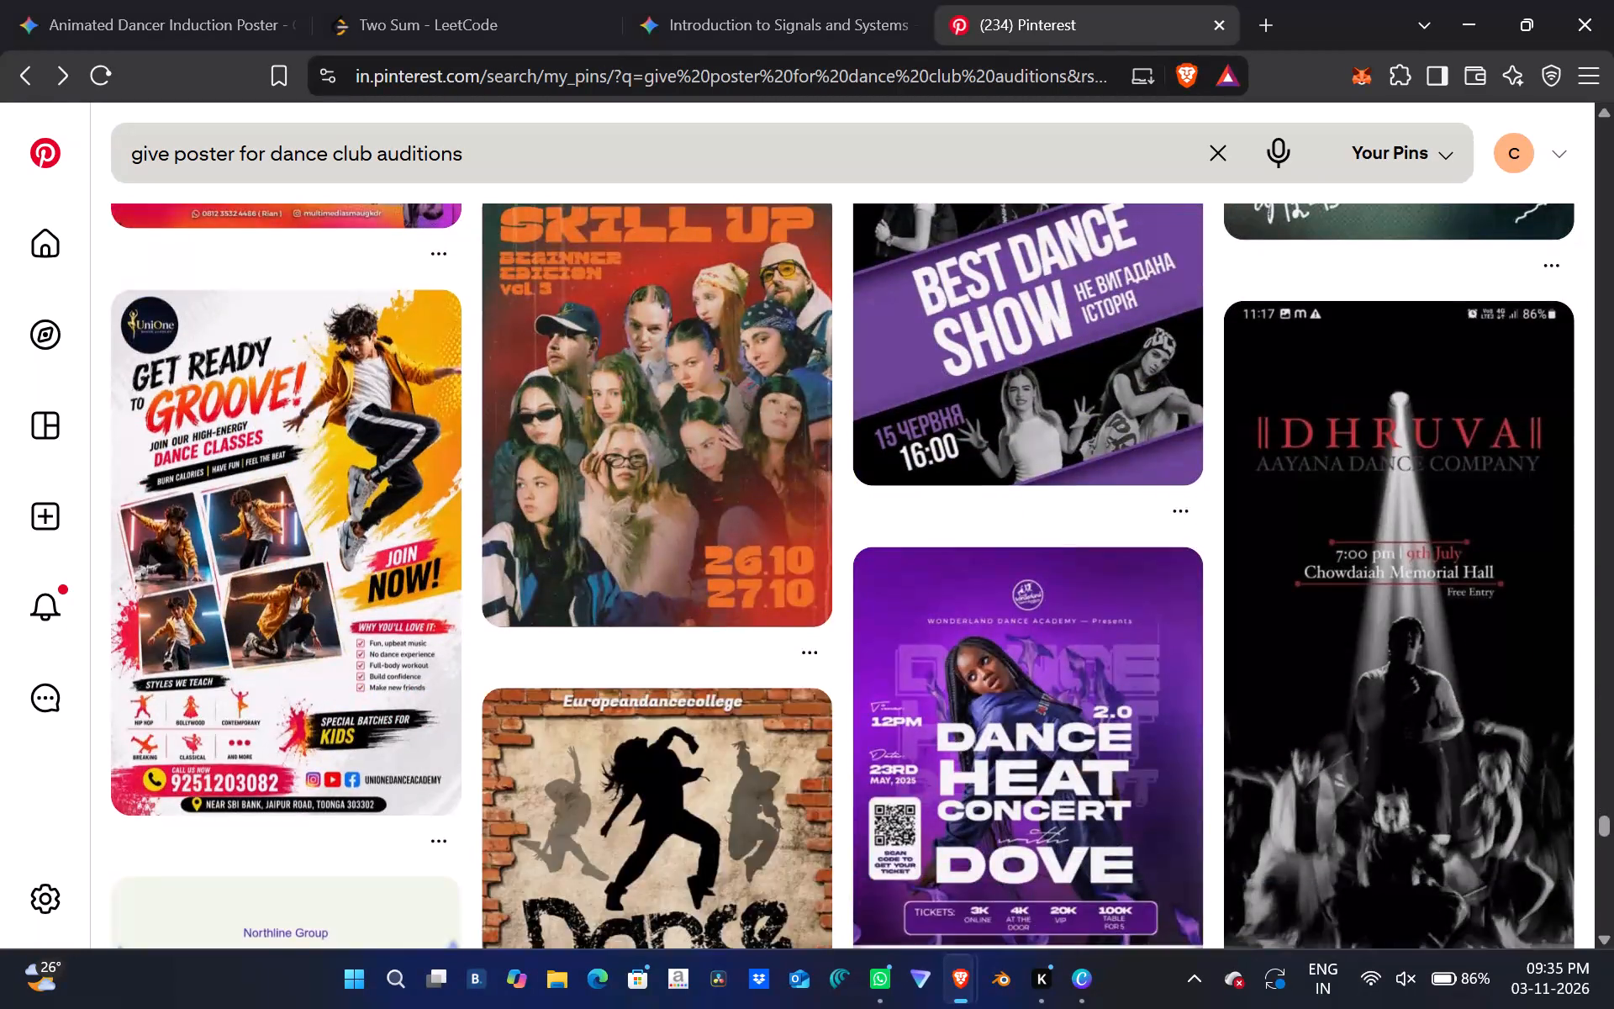
pyautogui.scroll(-4, 559, 145)
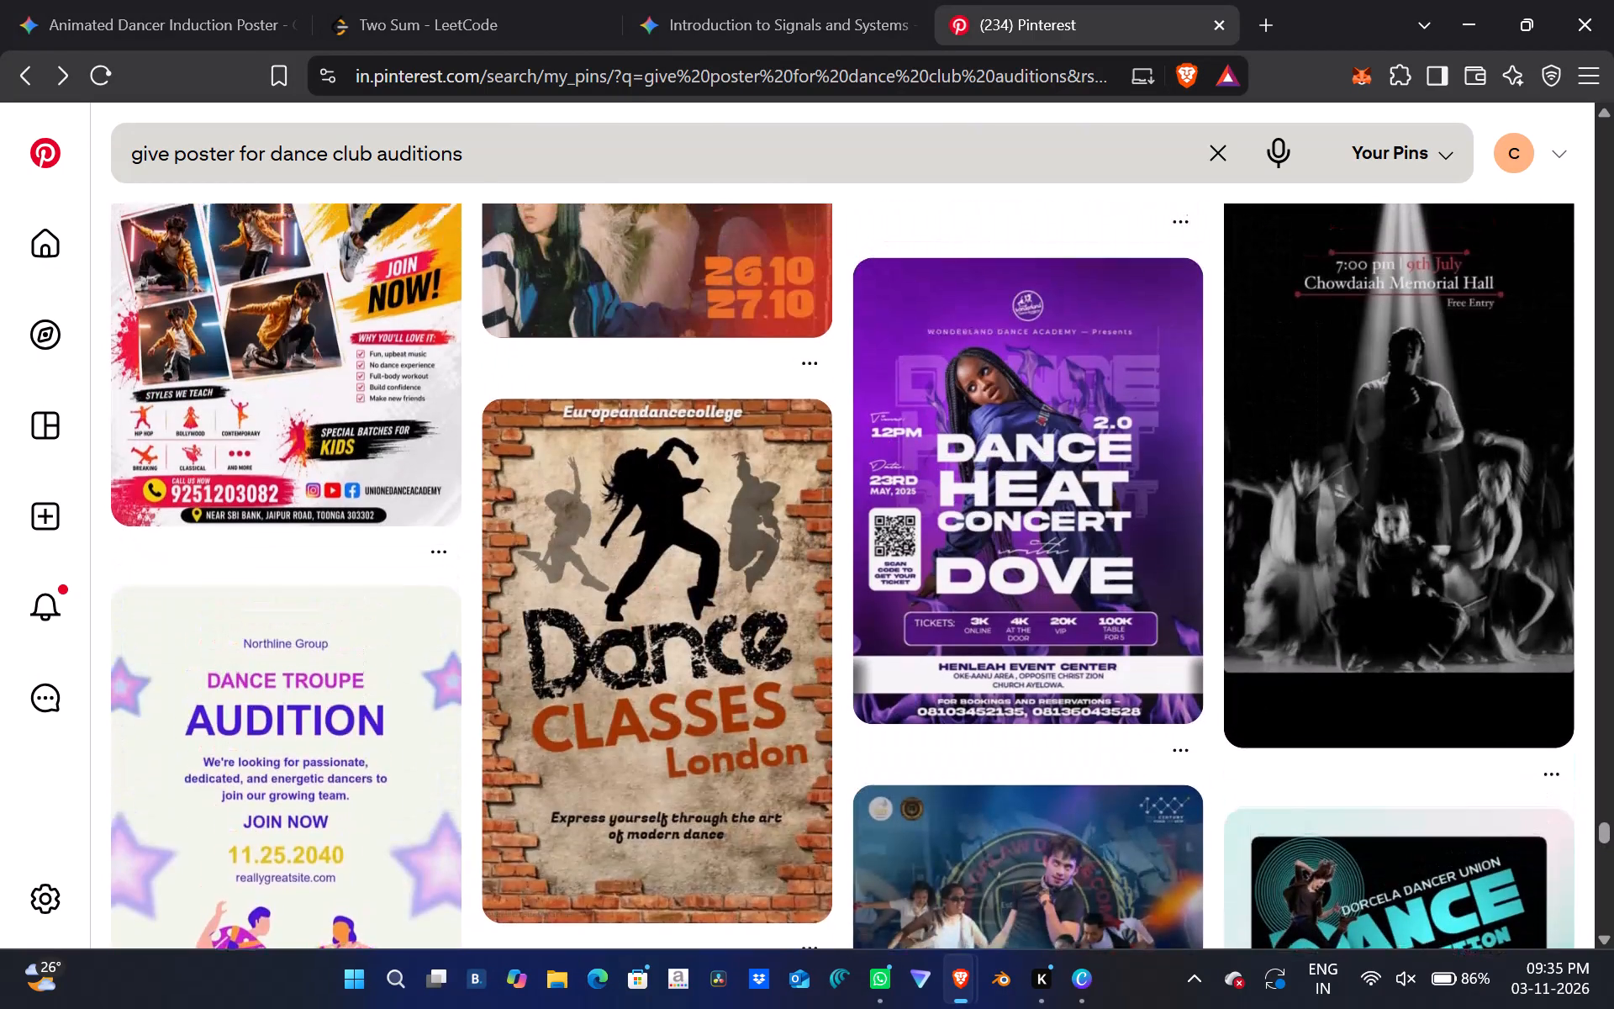
pyautogui.scroll(-2, 559, 145)
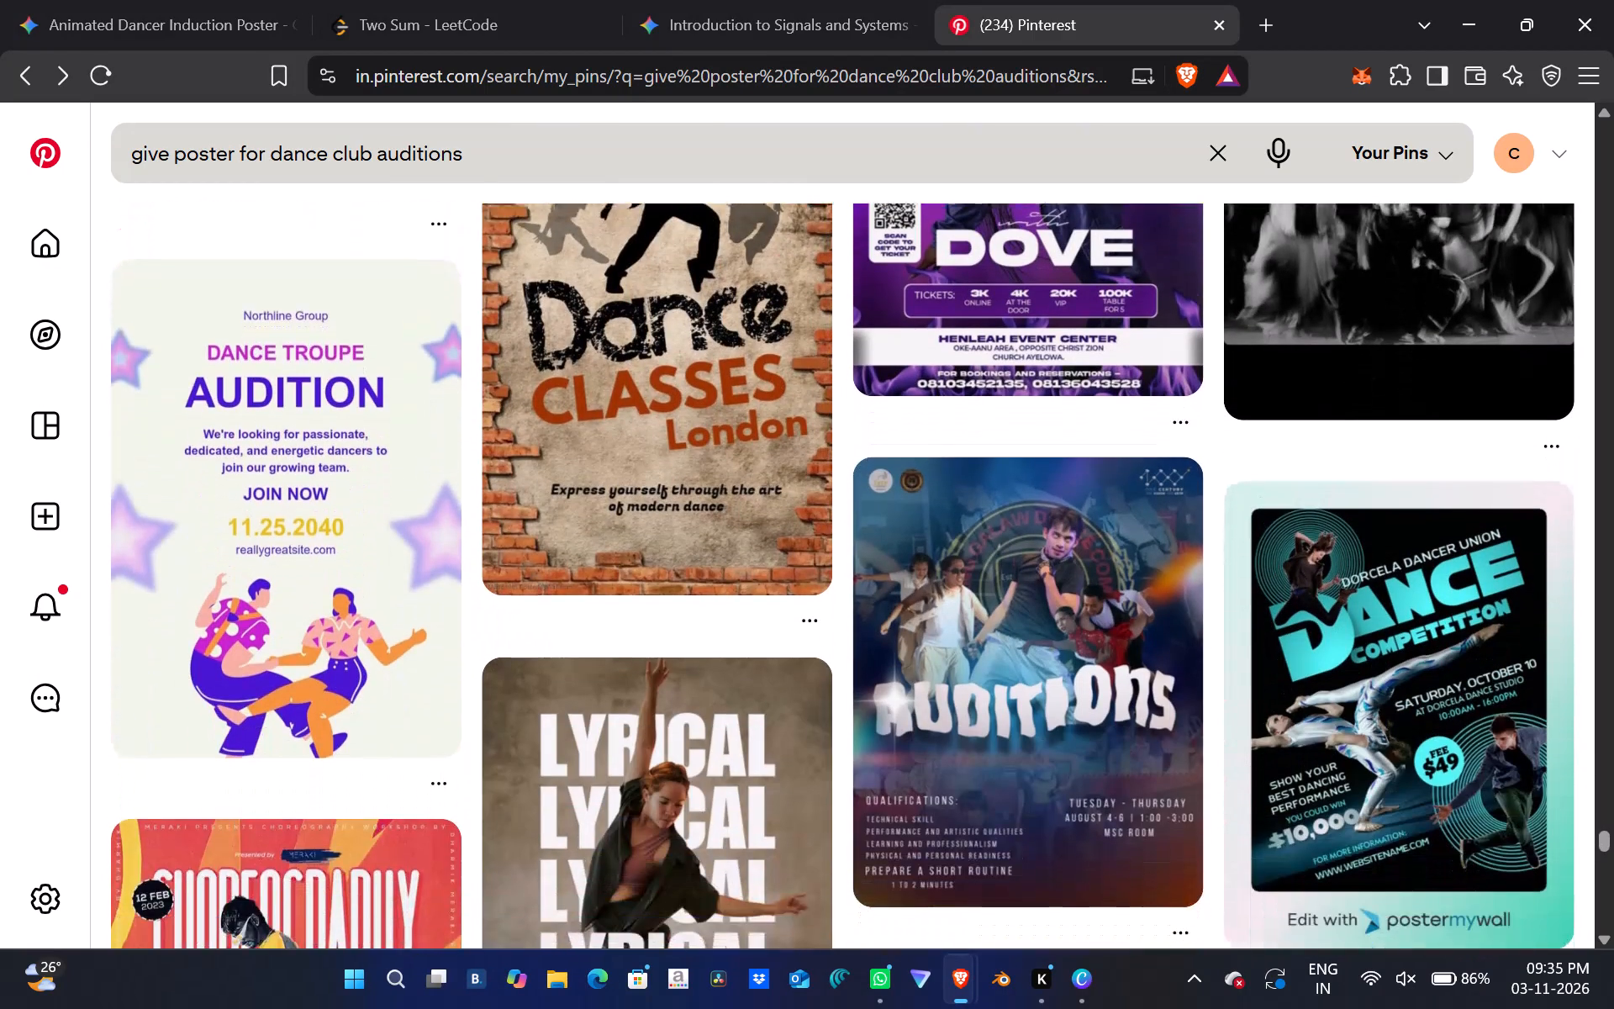
pyautogui.scroll(-2, 559, 145)
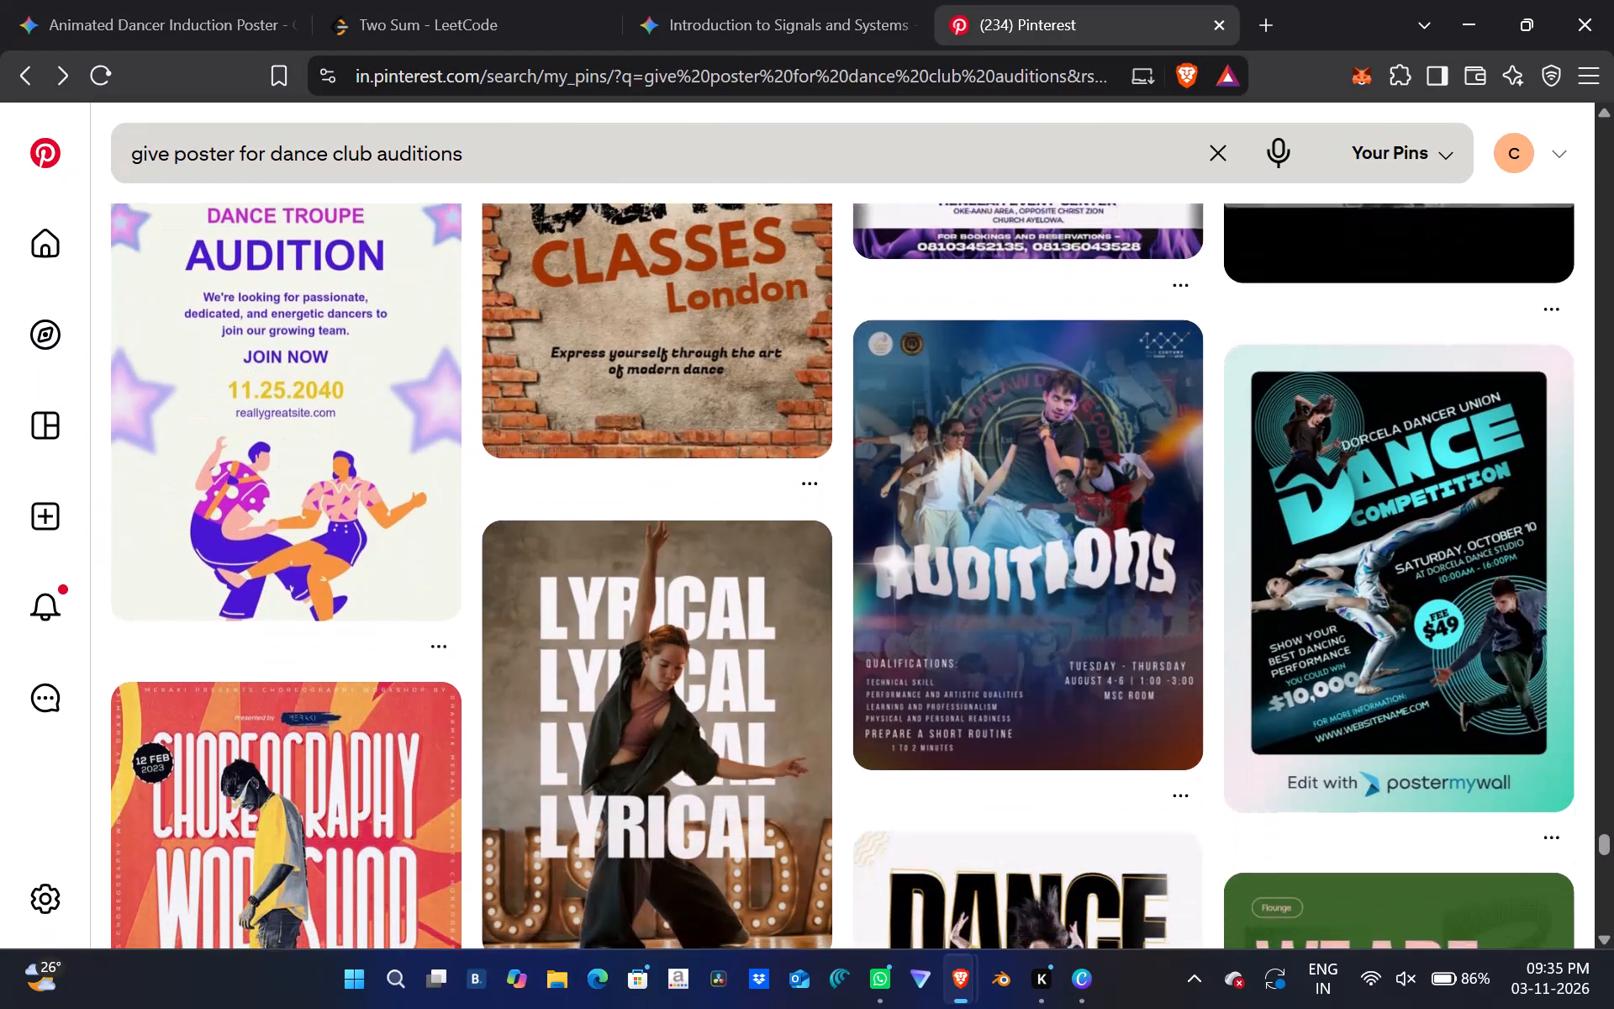
pyautogui.scroll(-4, 559, 145)
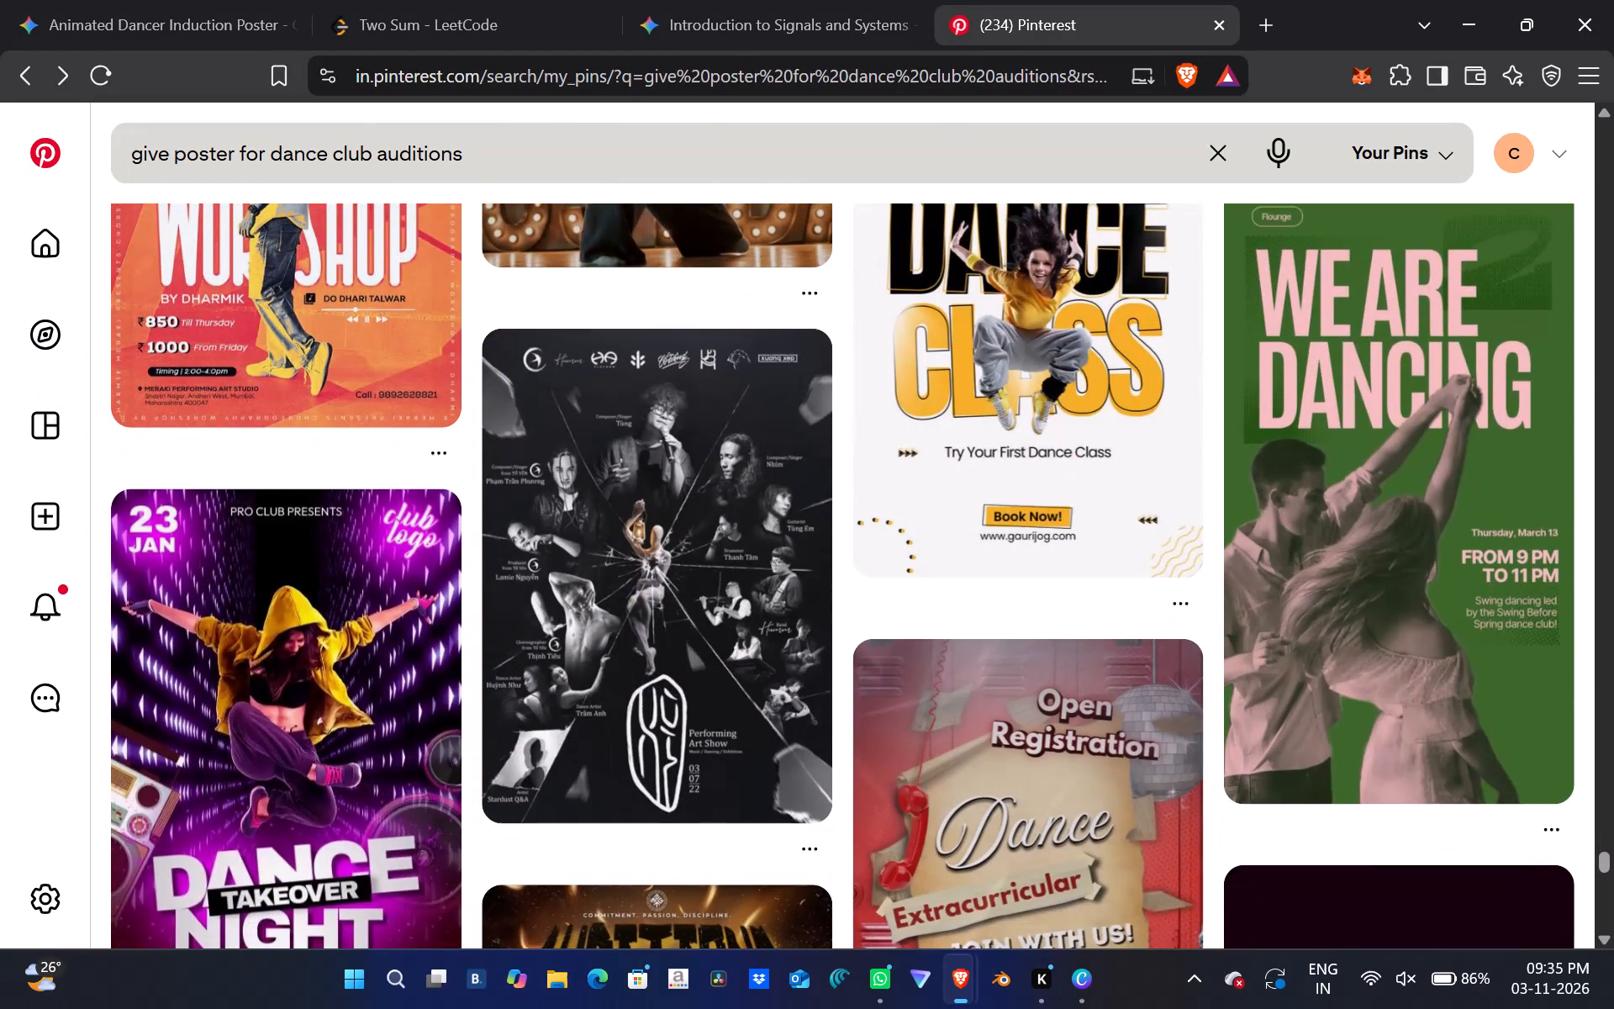
pyautogui.scroll(-4, 559, 145)
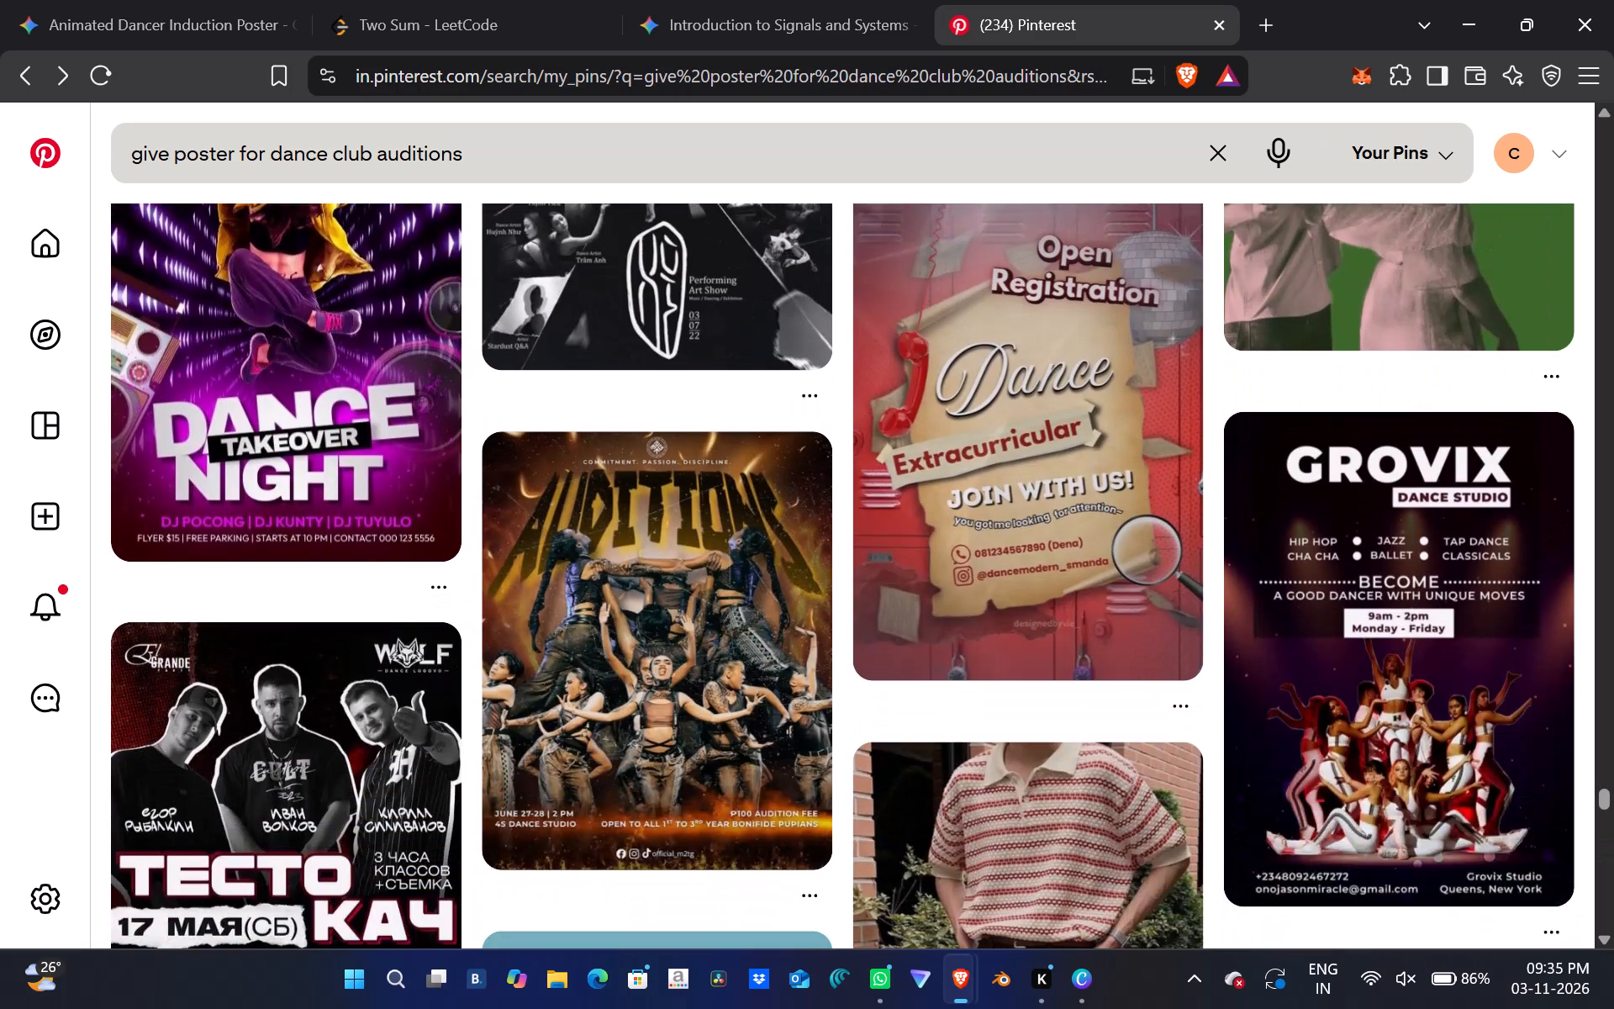
pyautogui.scroll(-2, 559, 145)
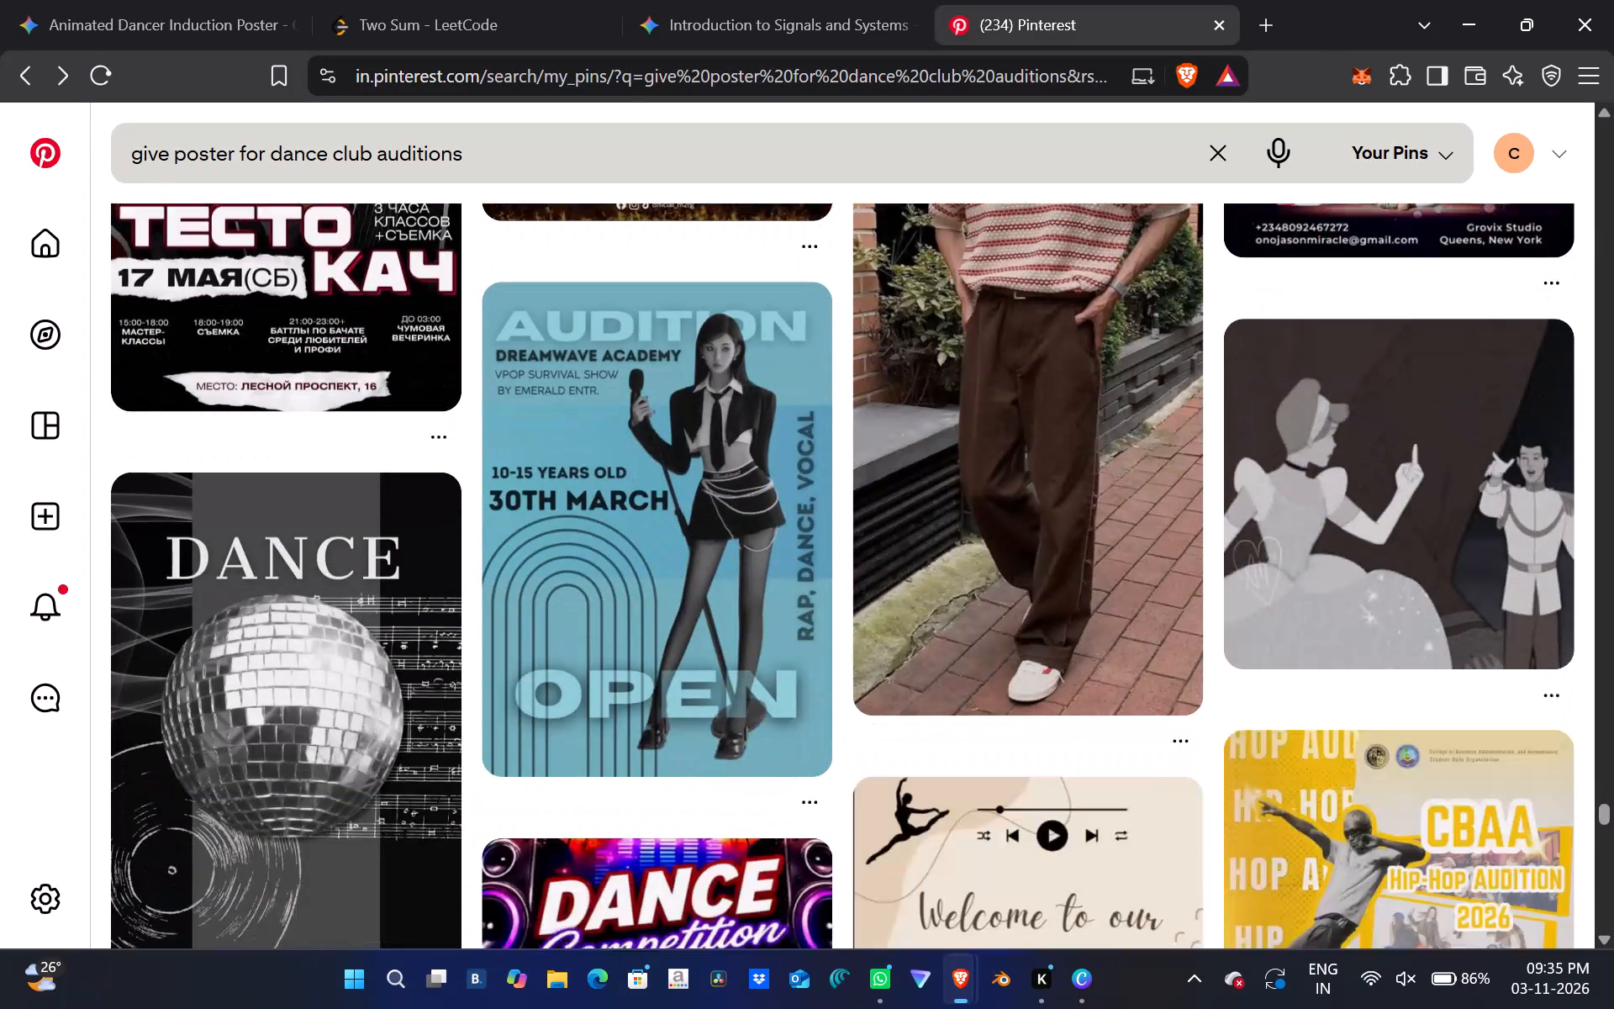
pyautogui.scroll(-4, 559, 145)
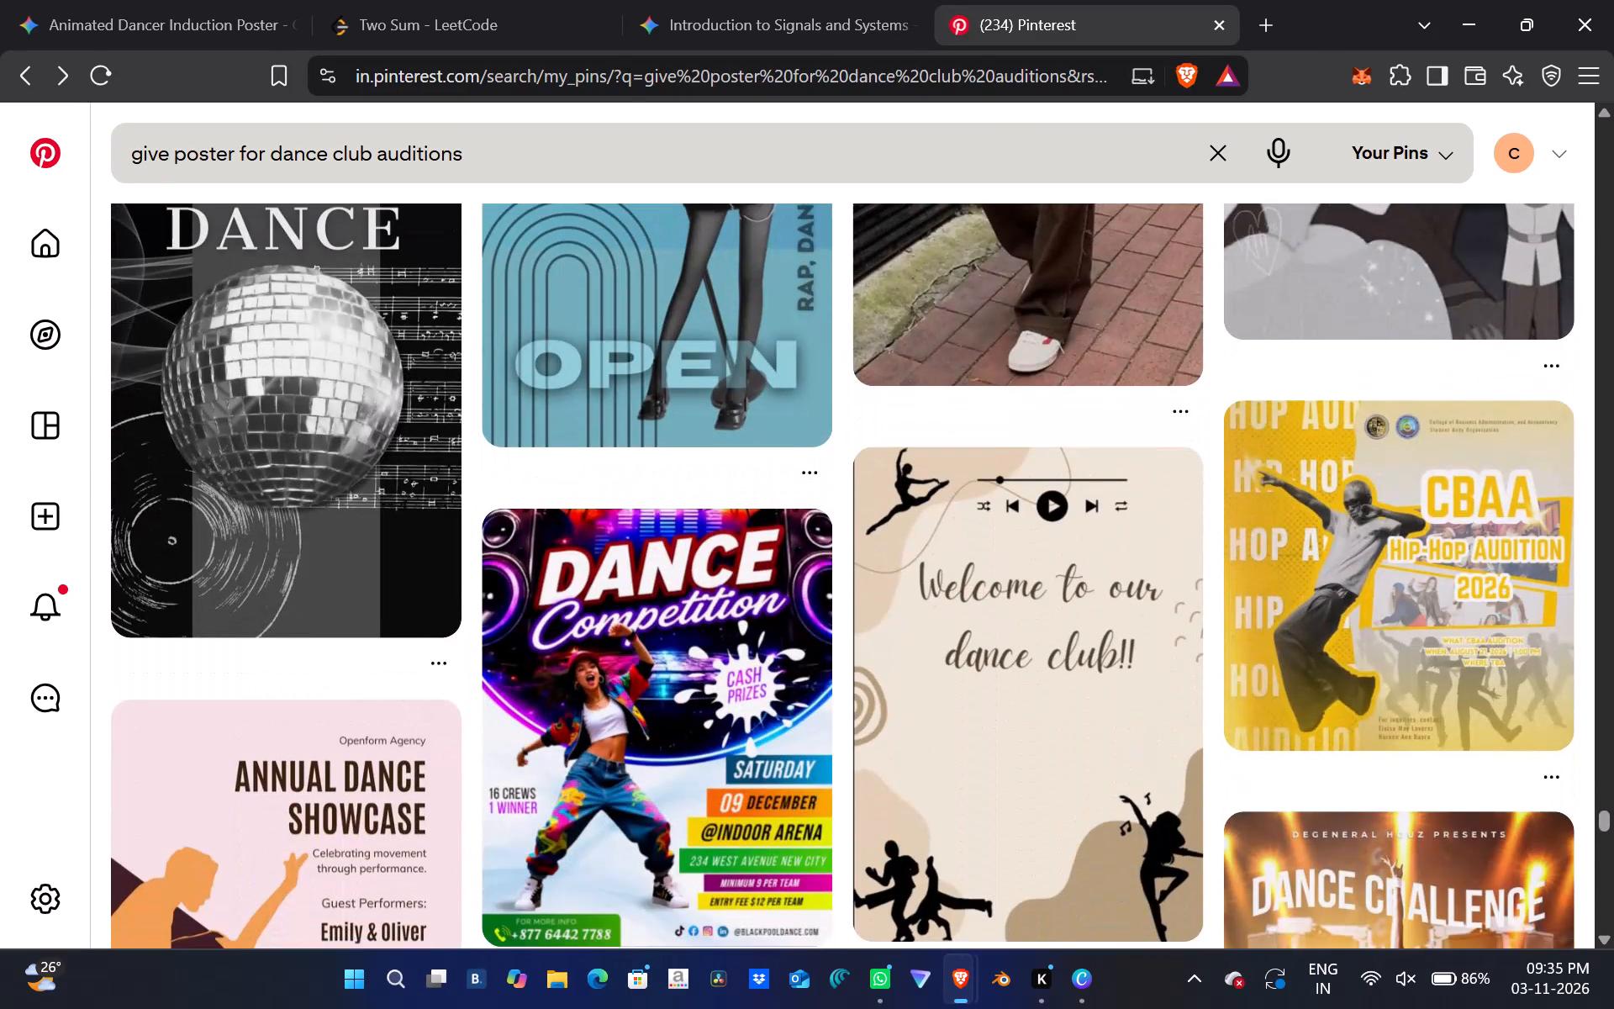
pyautogui.scroll(-2, 559, 145)
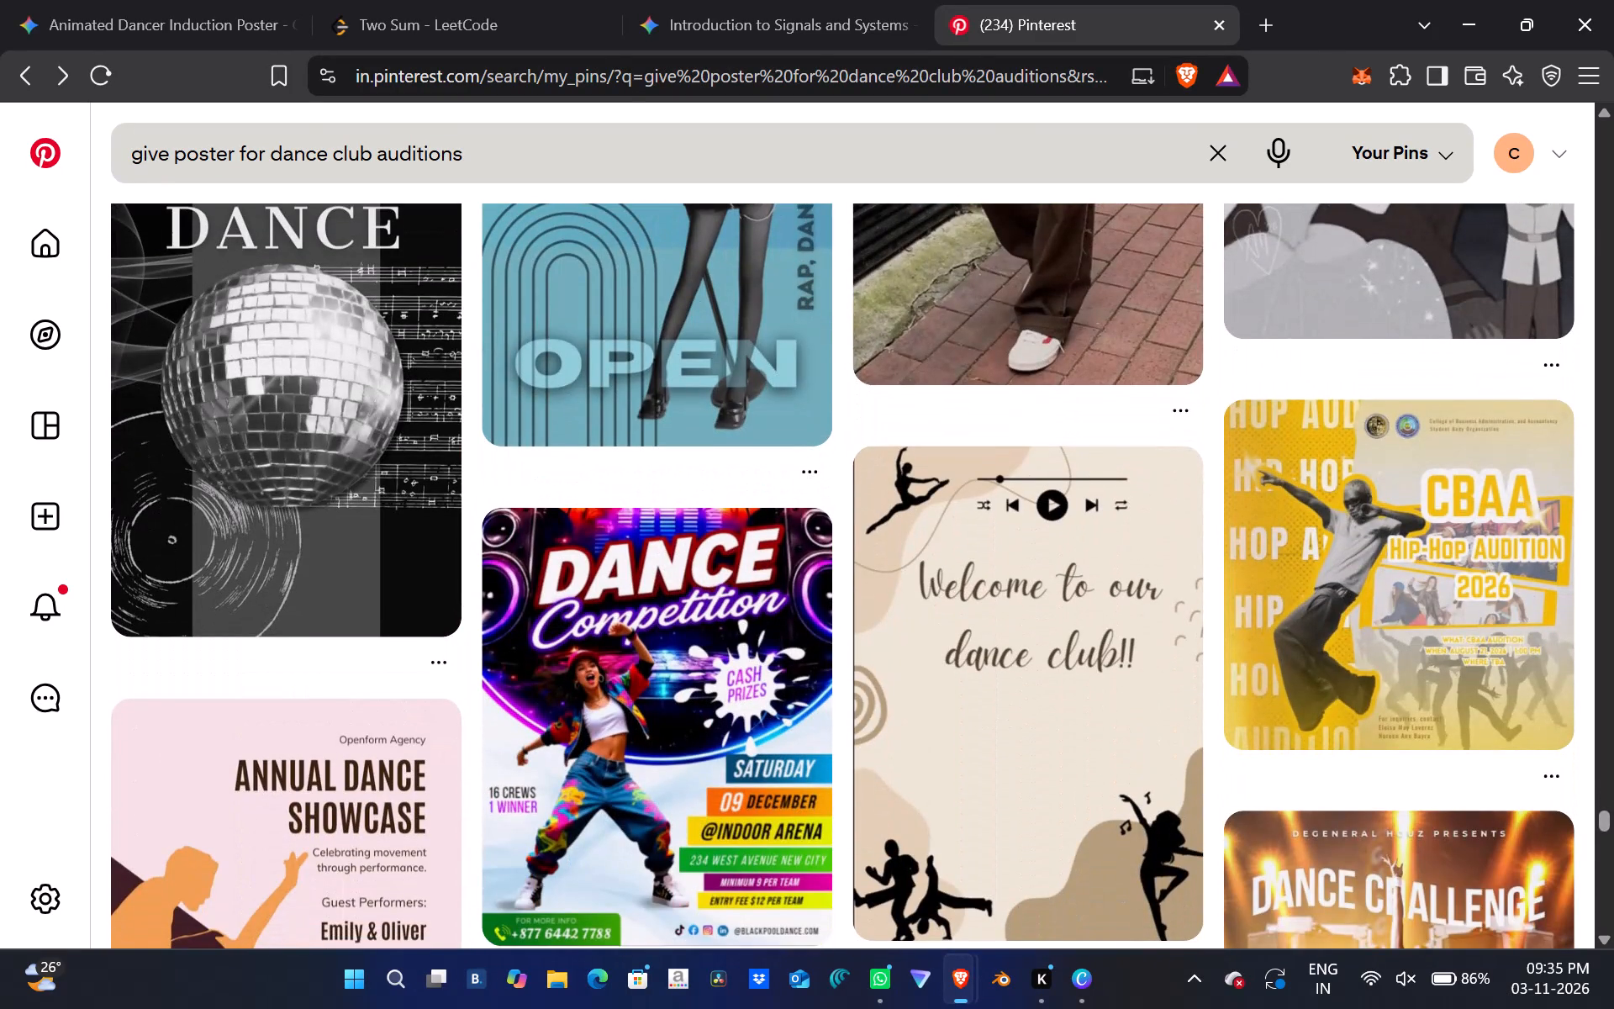
pyautogui.scroll(-4, 559, 145)
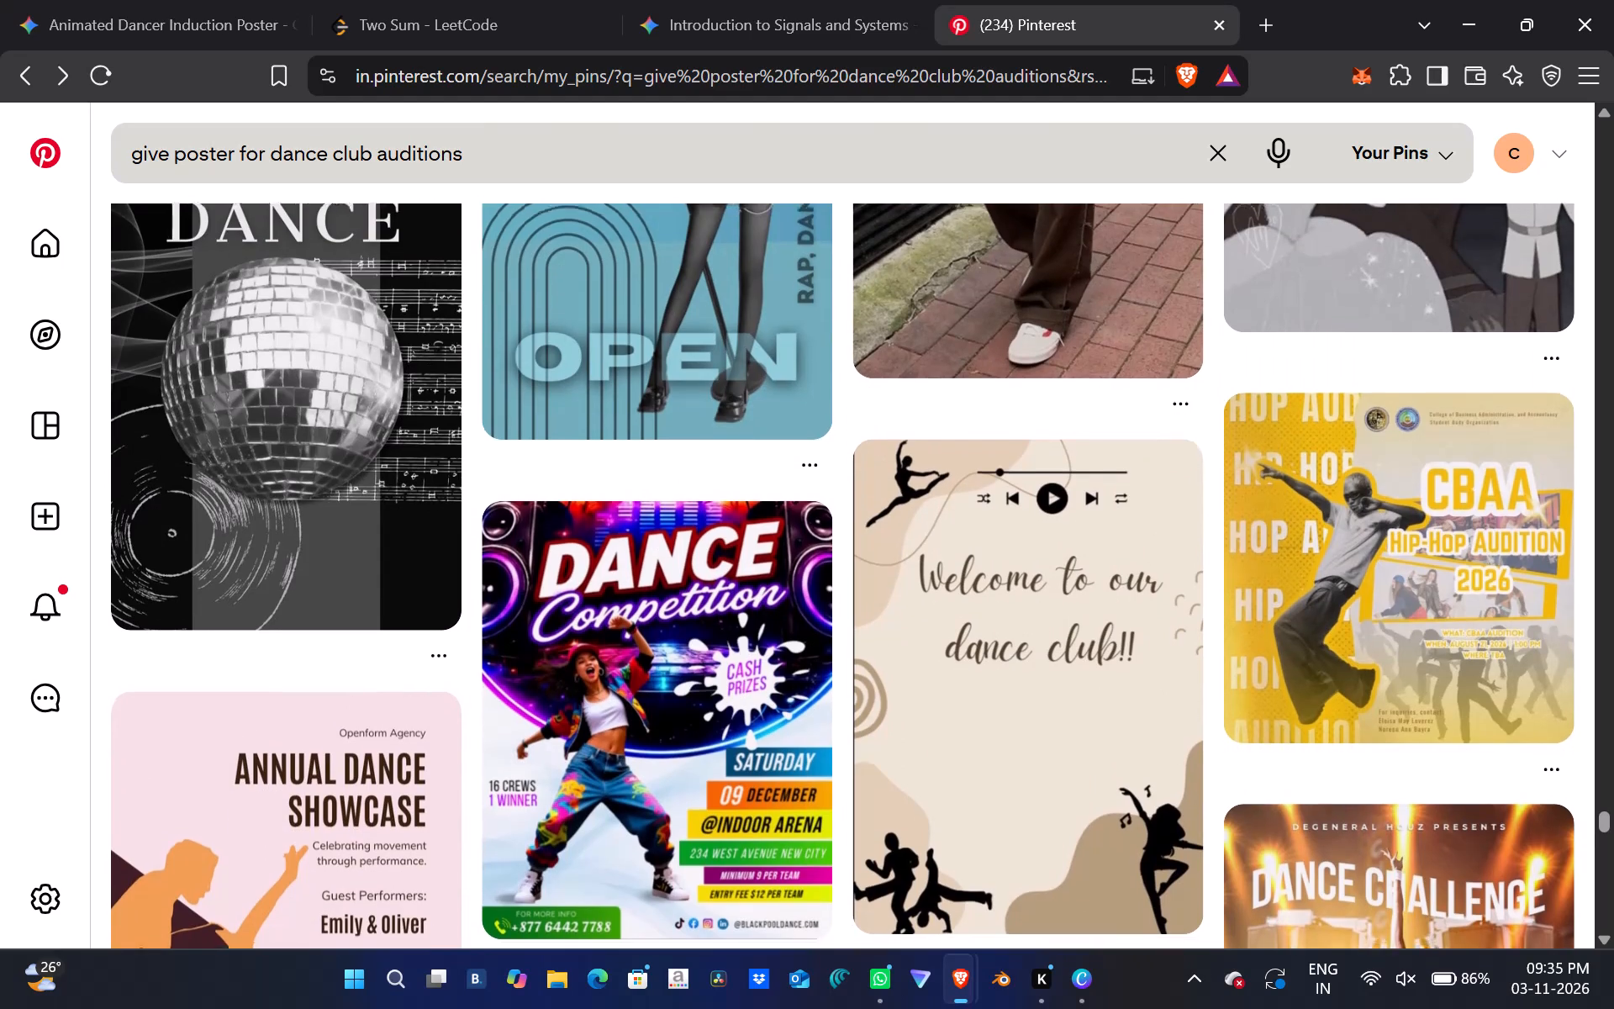
pyautogui.scroll(-1, 559, 145)
pyautogui.scroll(3, 559, 145)
pyautogui.scroll(-1, 559, 145)
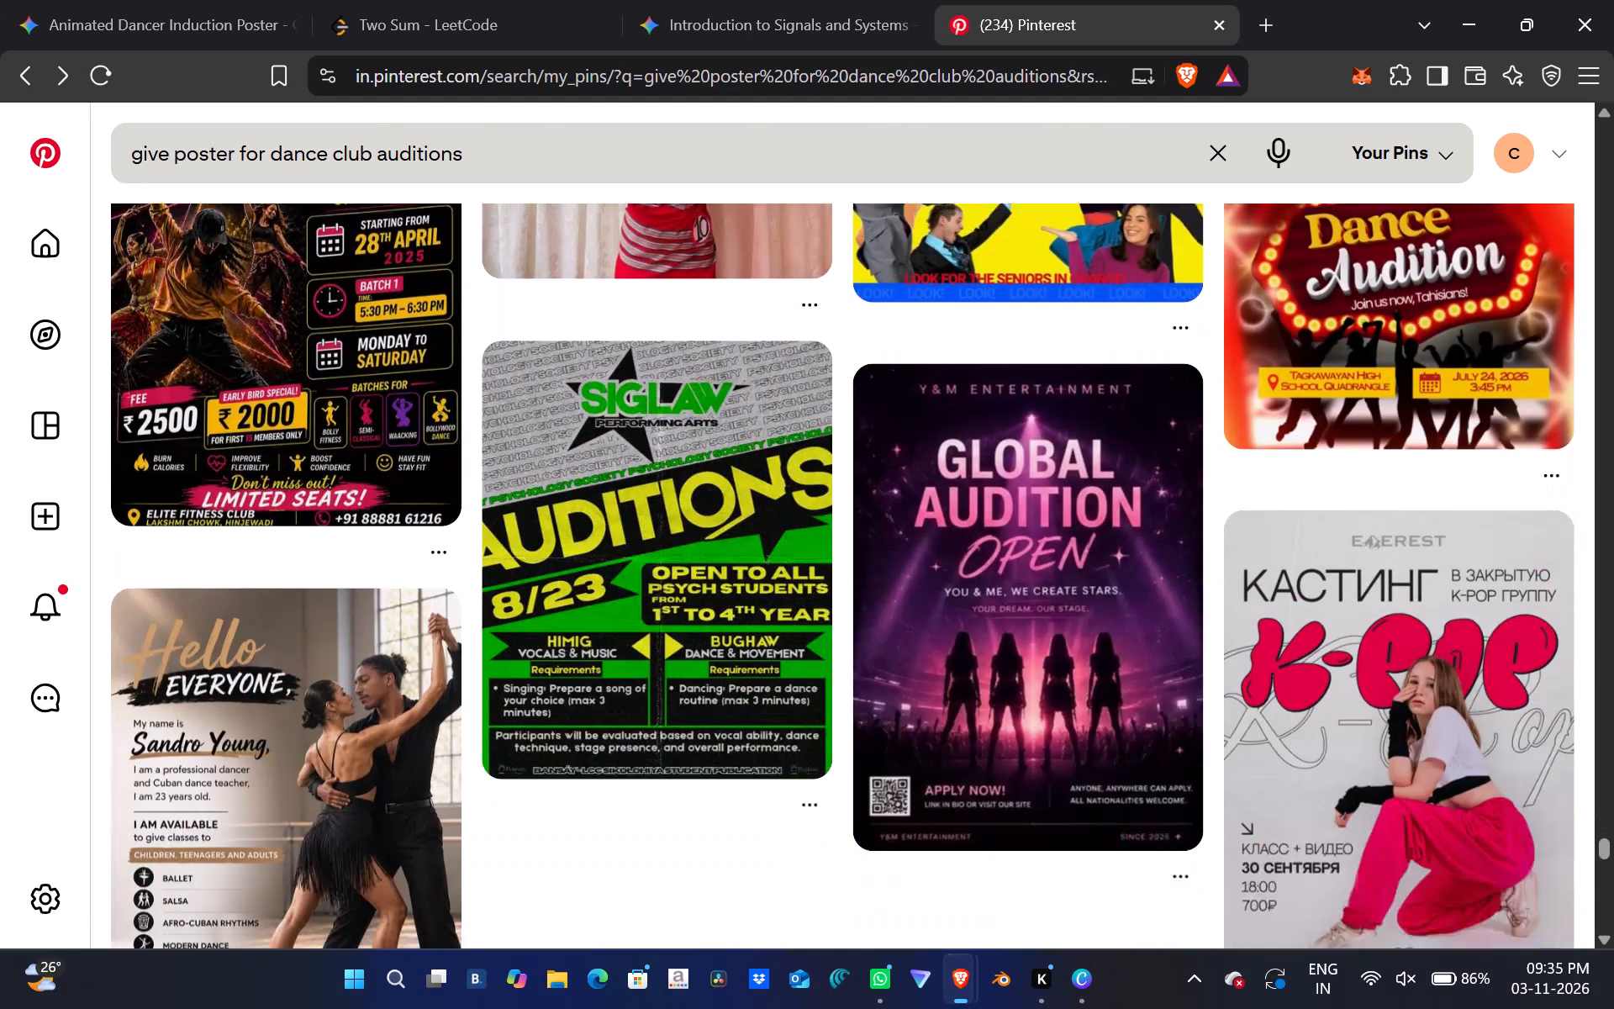
pyautogui.scroll(-1, 559, 145)
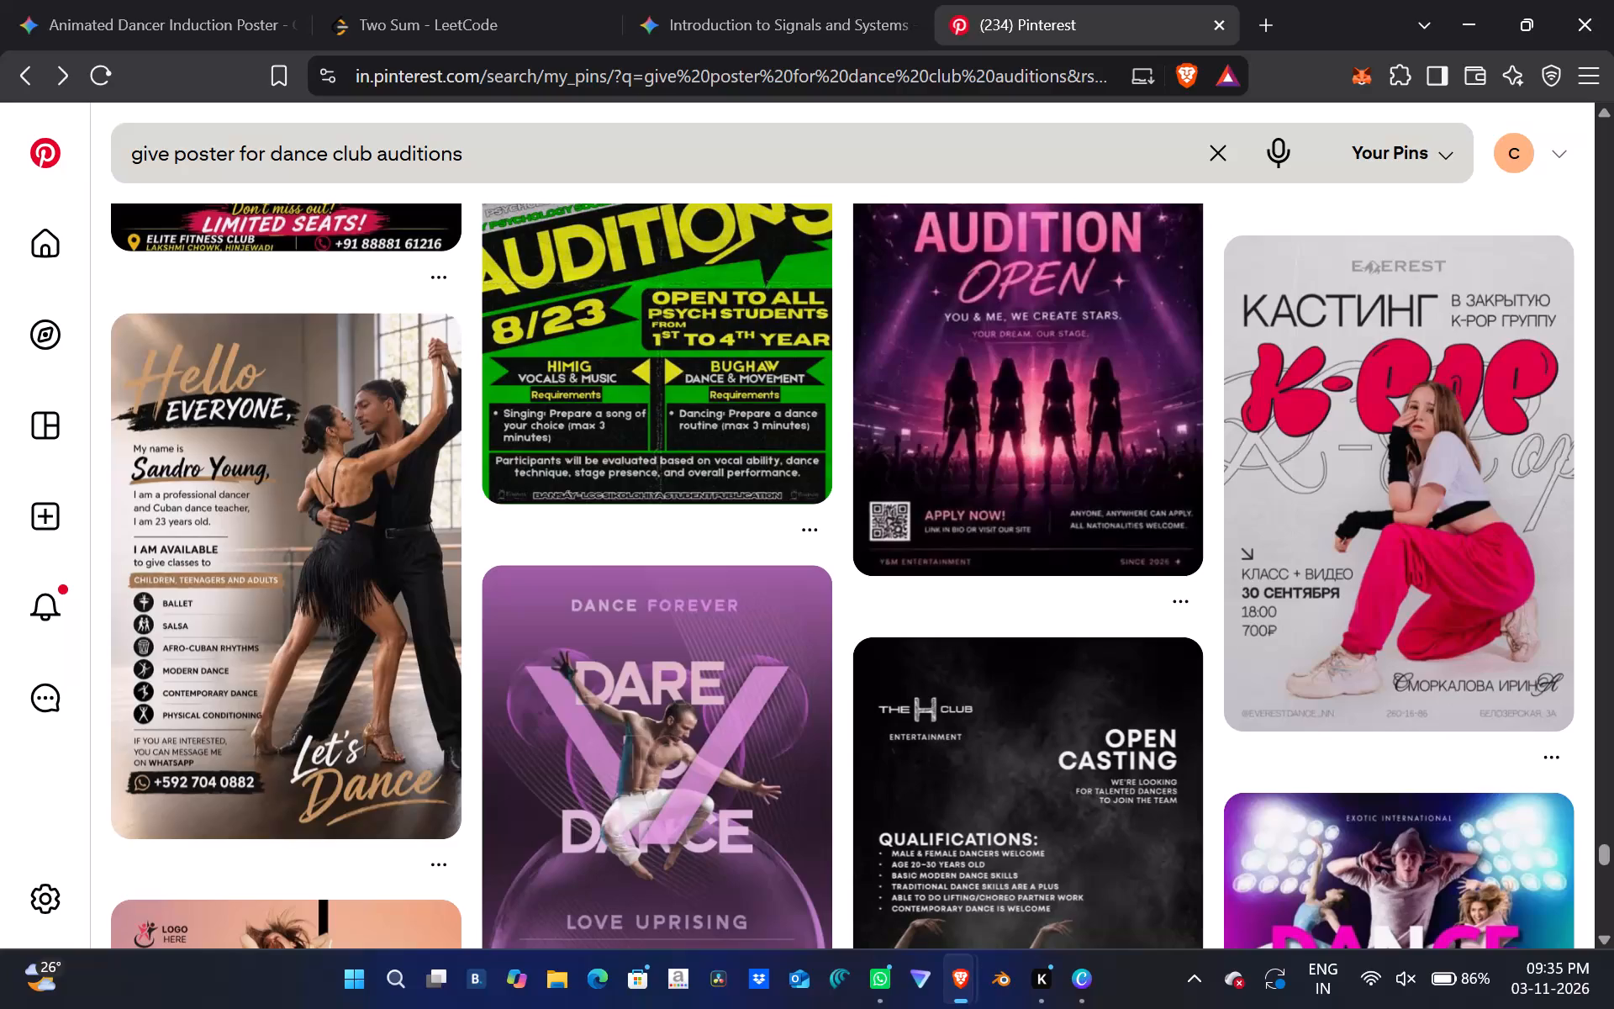
pyautogui.scroll(-3, 559, 145)
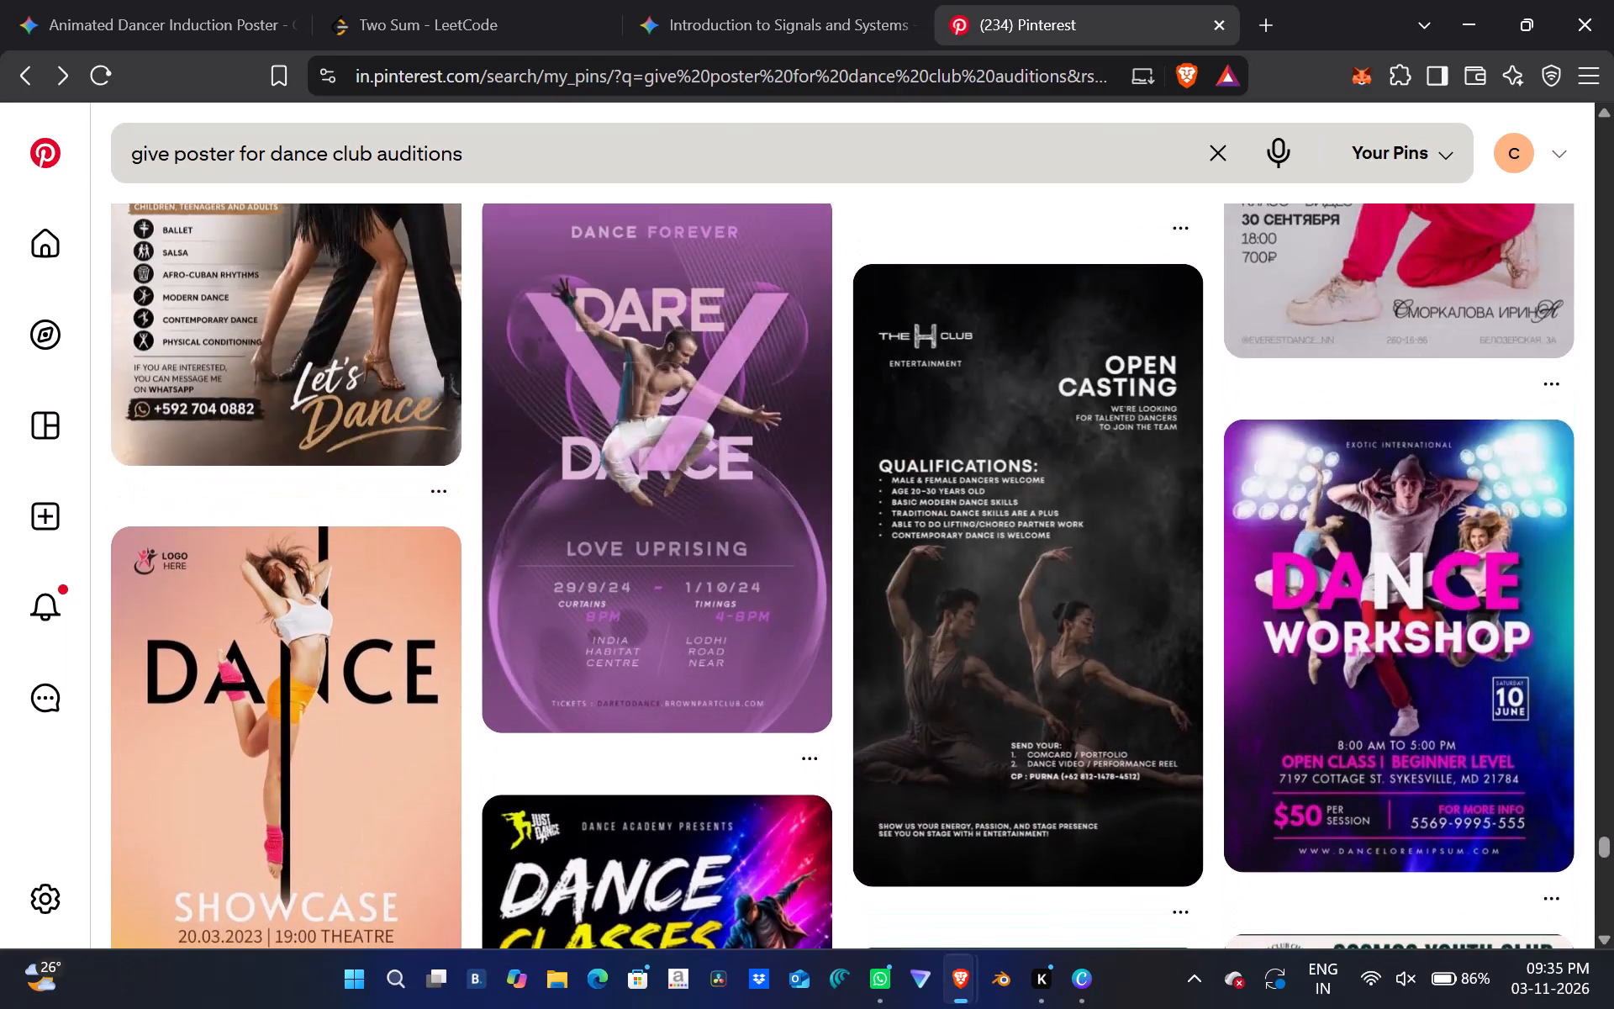
# Continue browsing the More ideas posters for "give poster for dance club auditions" in search of further audition poster references.
pyautogui.scroll(-4, 559, 145)
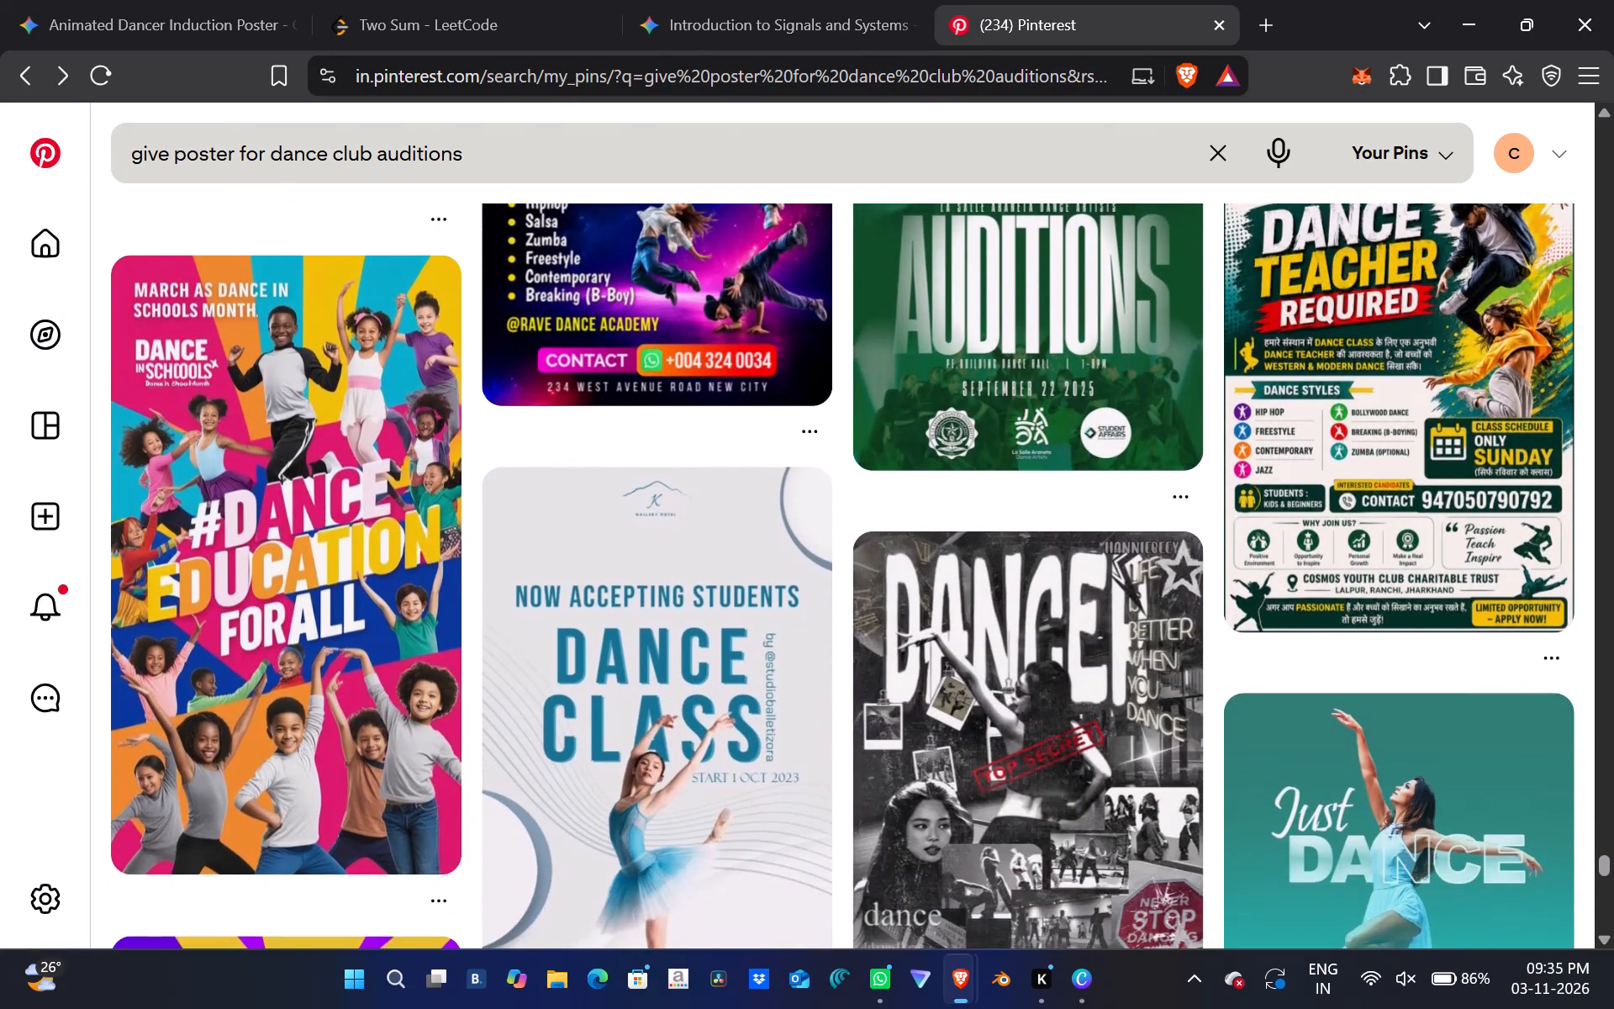
pyautogui.scroll(-1, 559, 145)
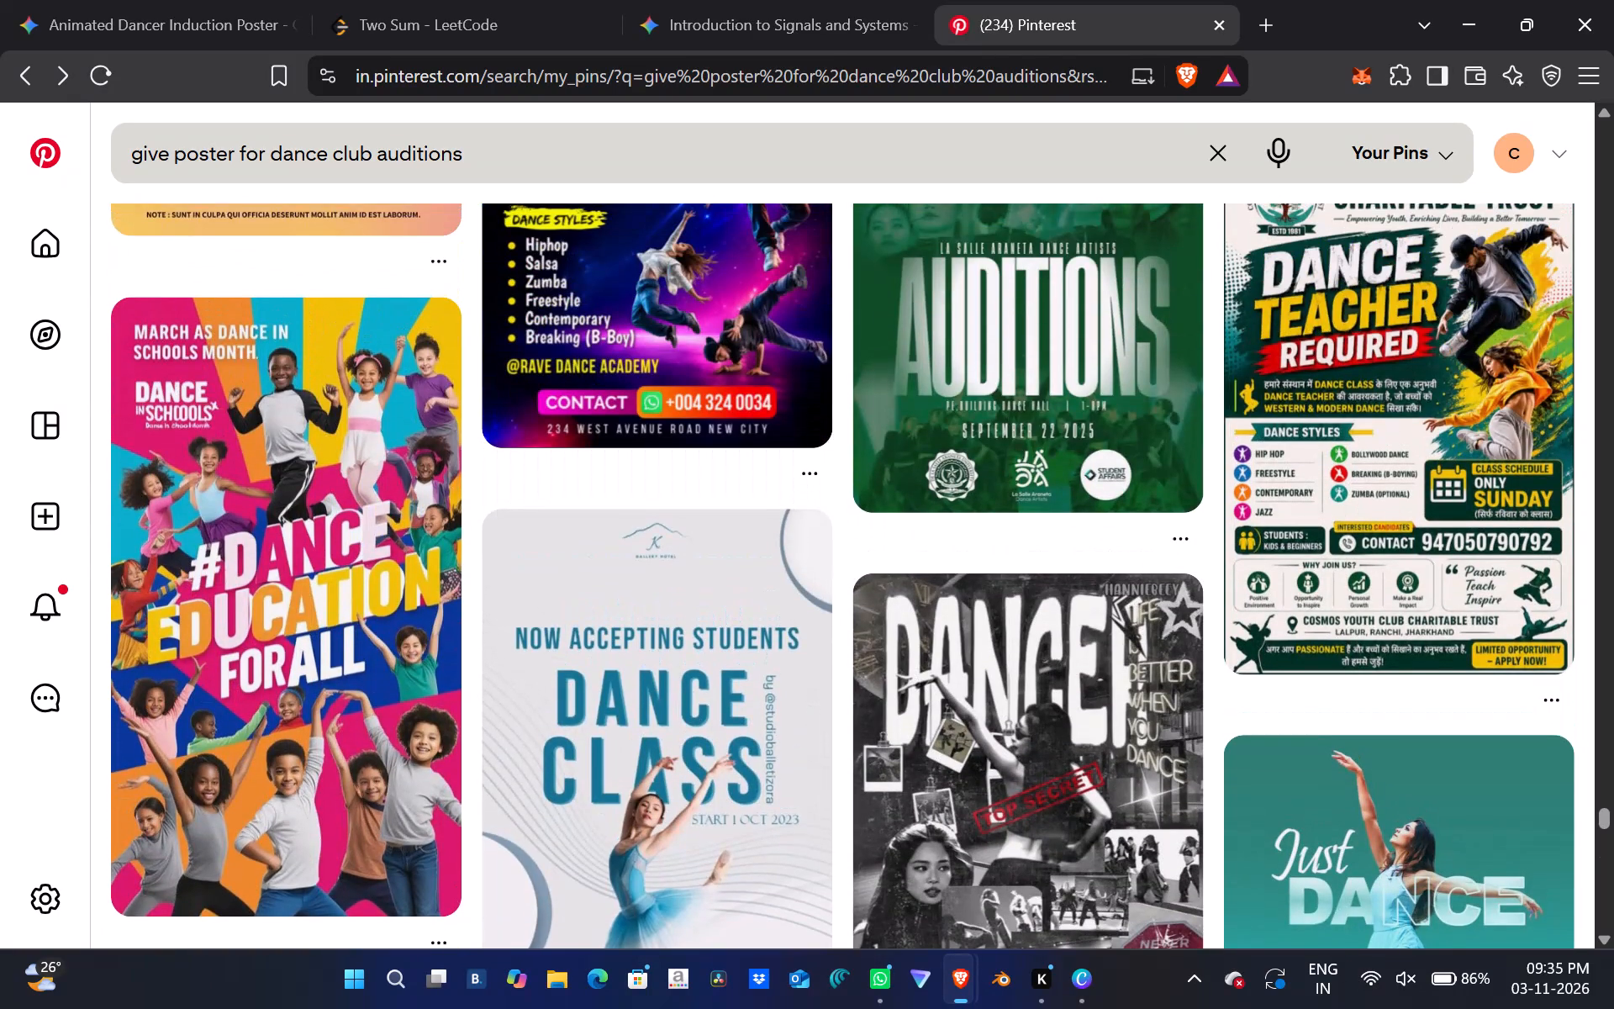
pyautogui.scroll(-2, 559, 145)
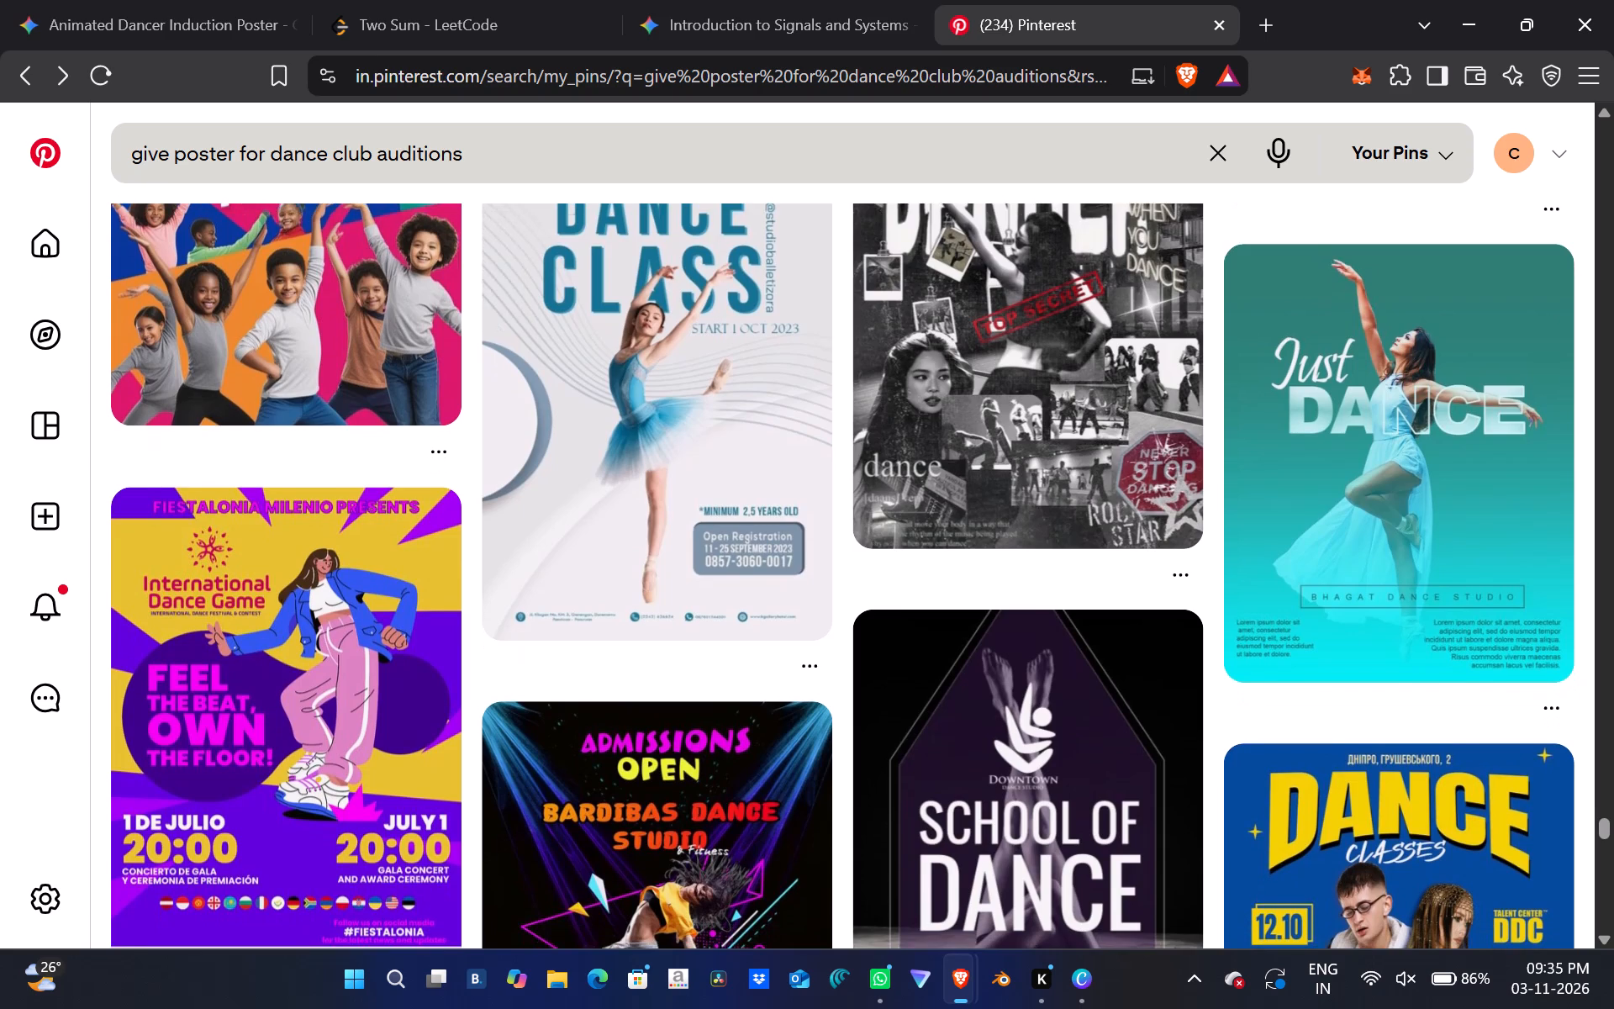
pyautogui.scroll(-5, 559, 145)
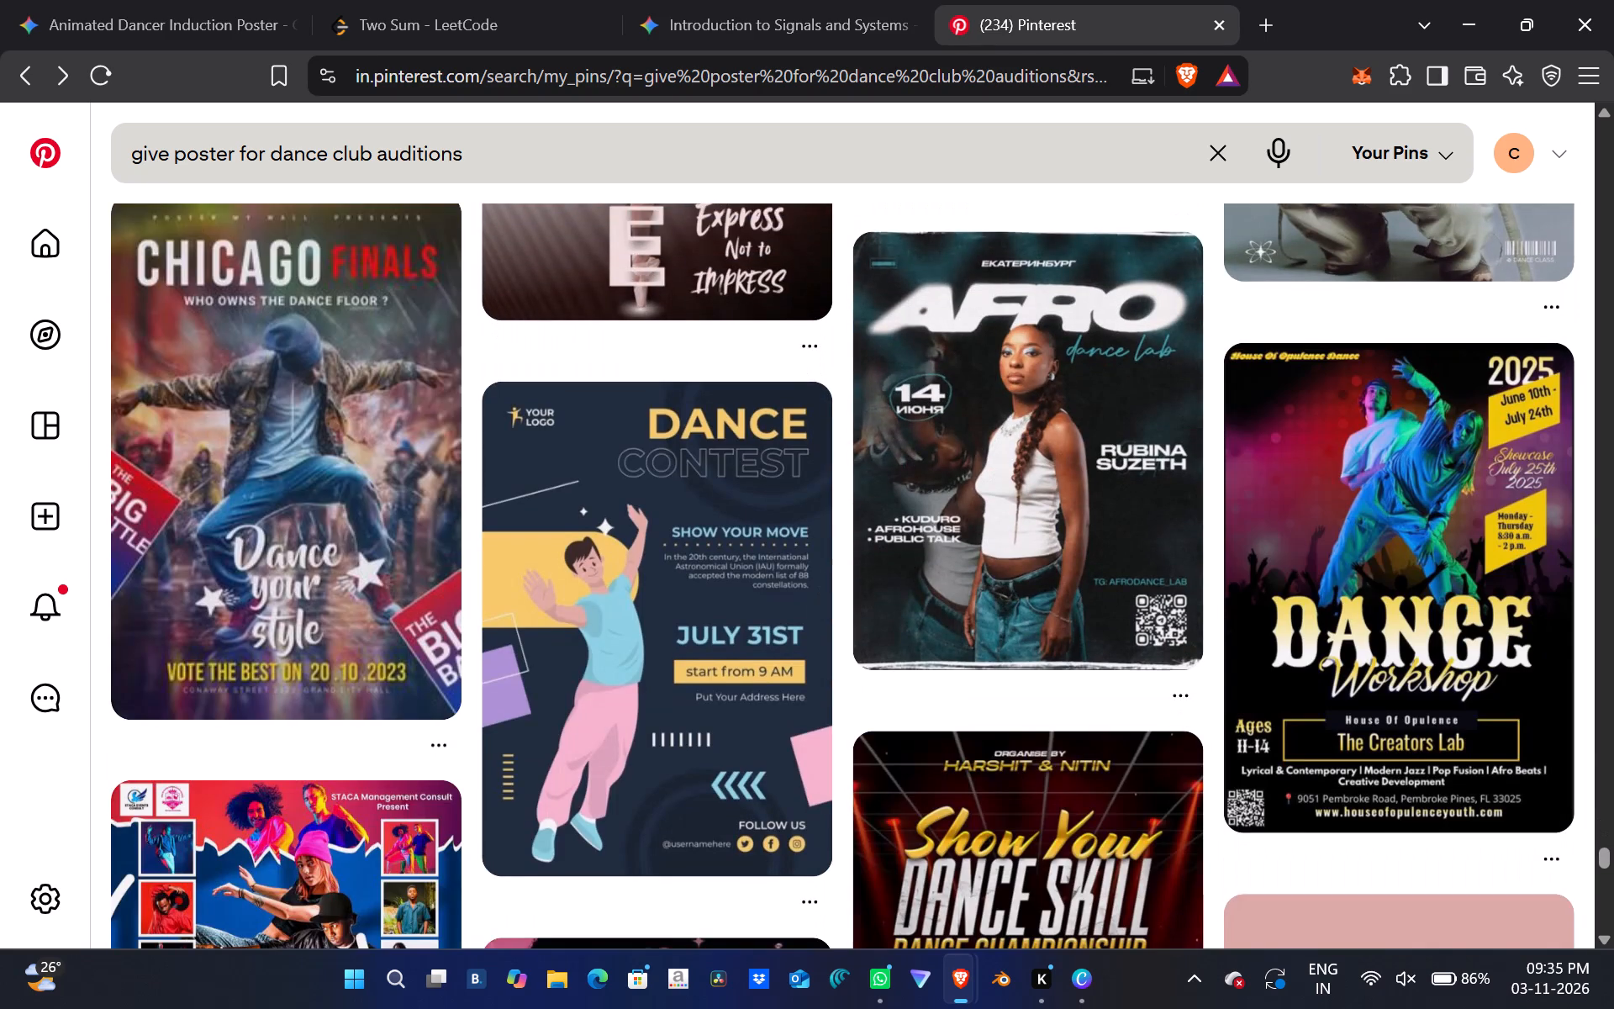
pyautogui.scroll(-1, 559, 145)
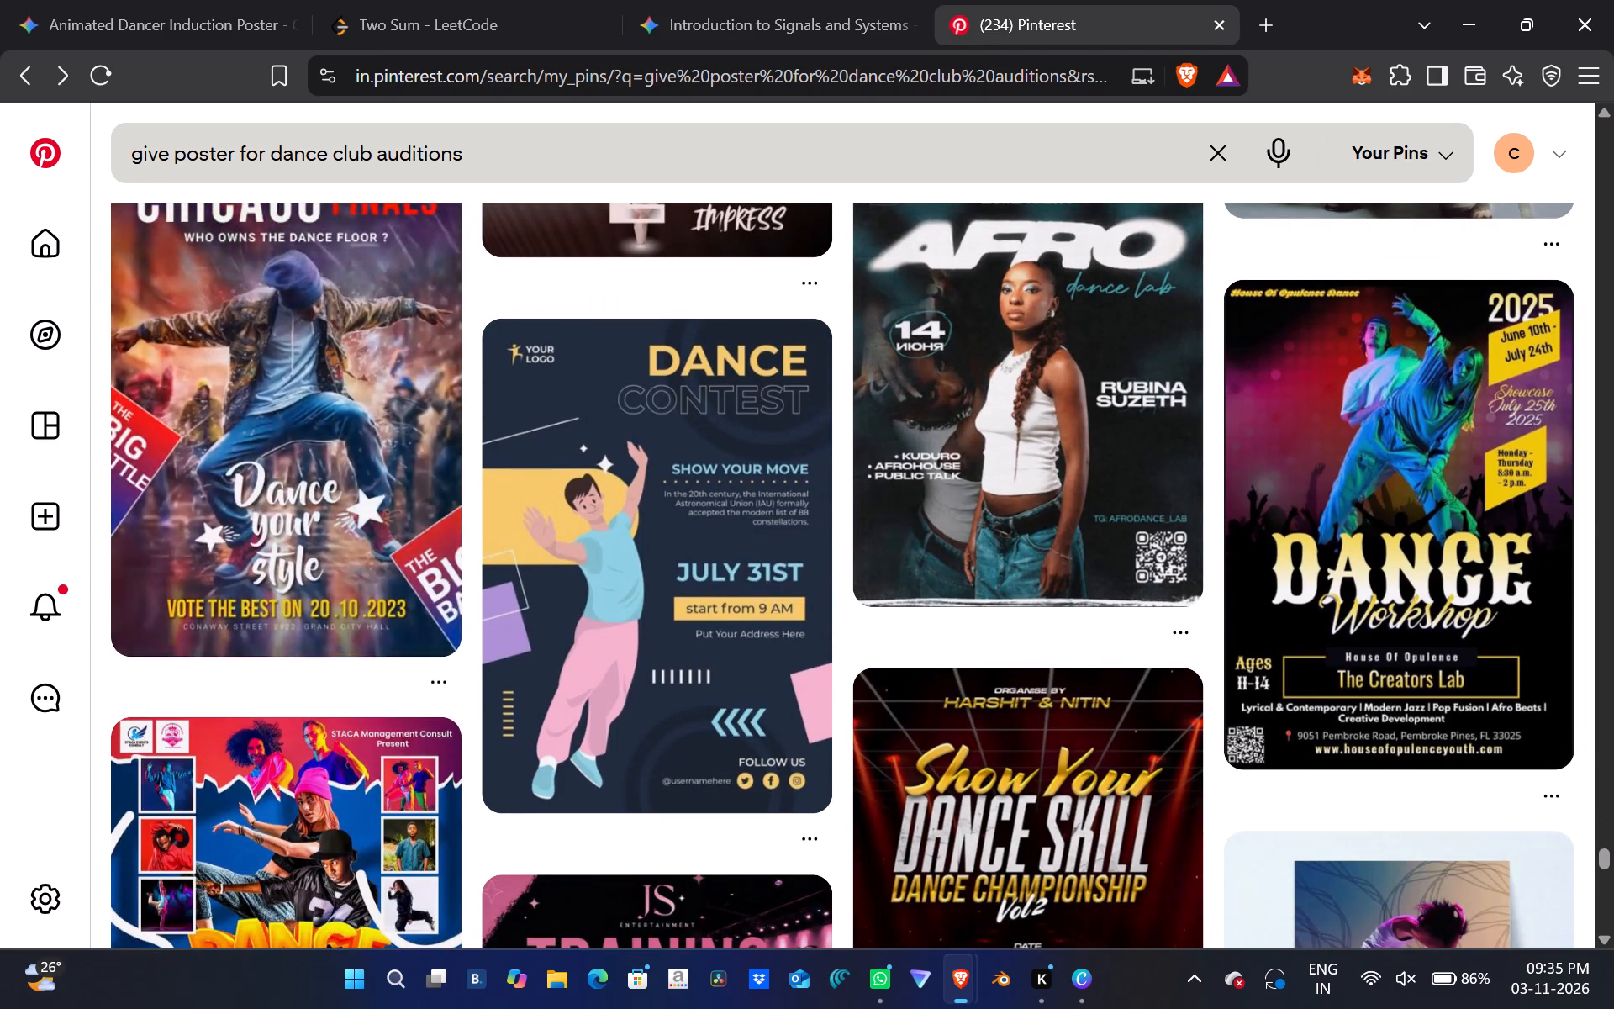
pyautogui.scroll(-5, 559, 145)
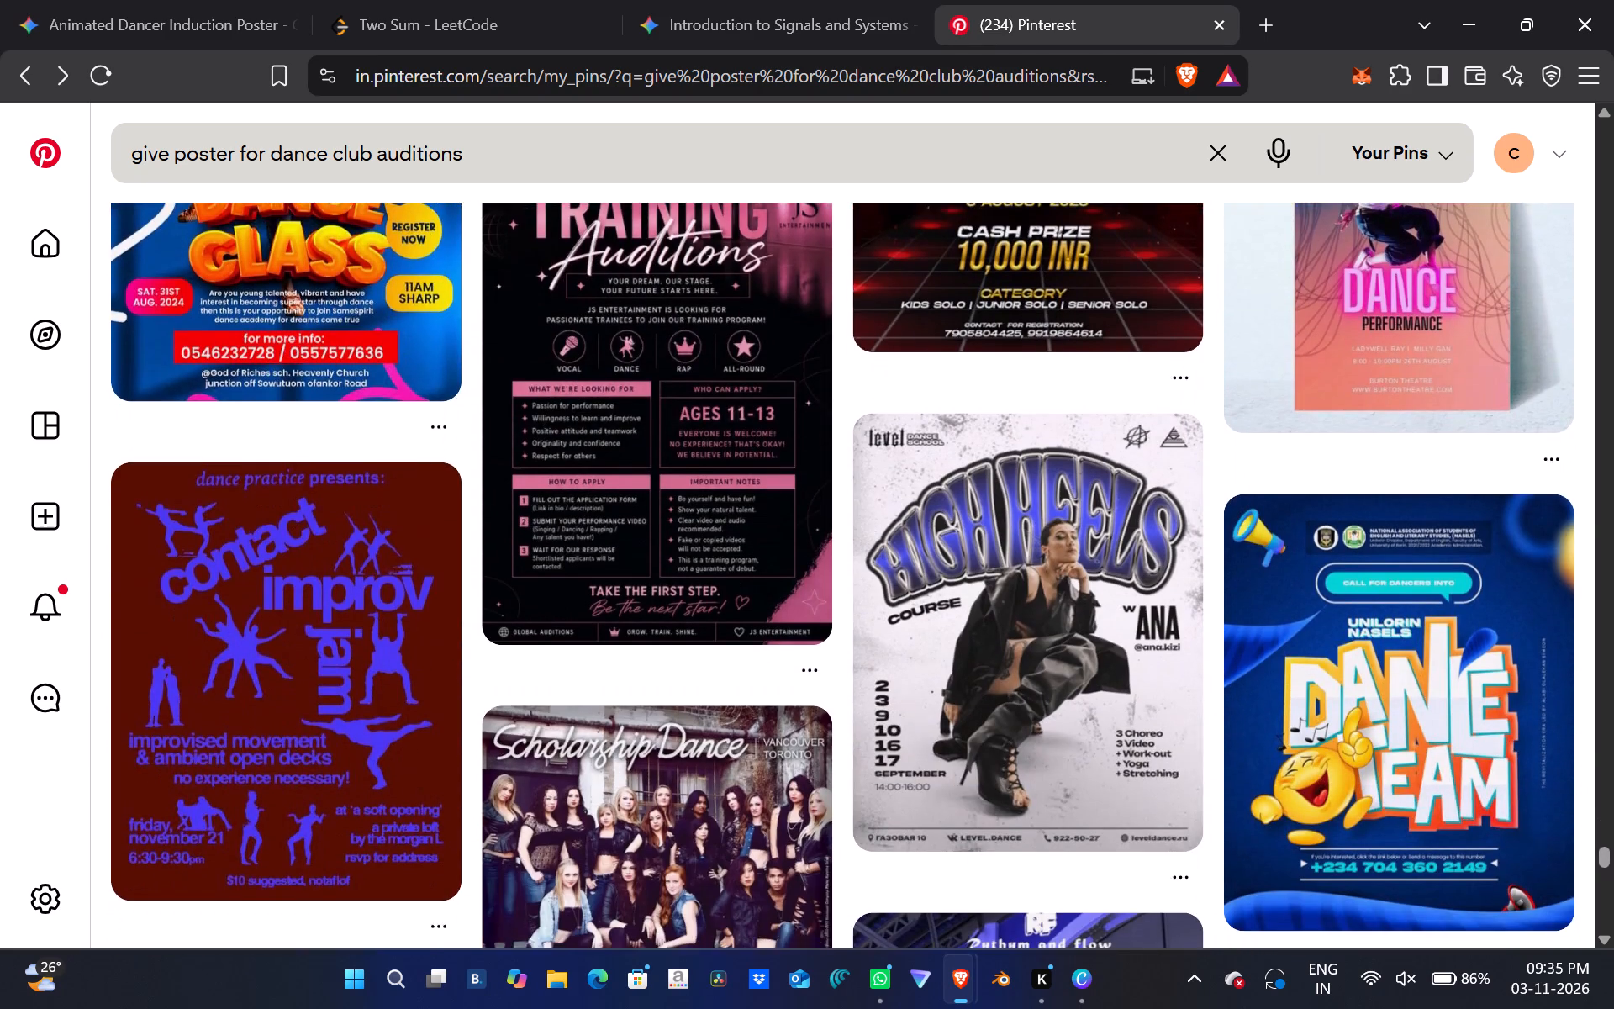
pyautogui.scroll(-6, 559, 145)
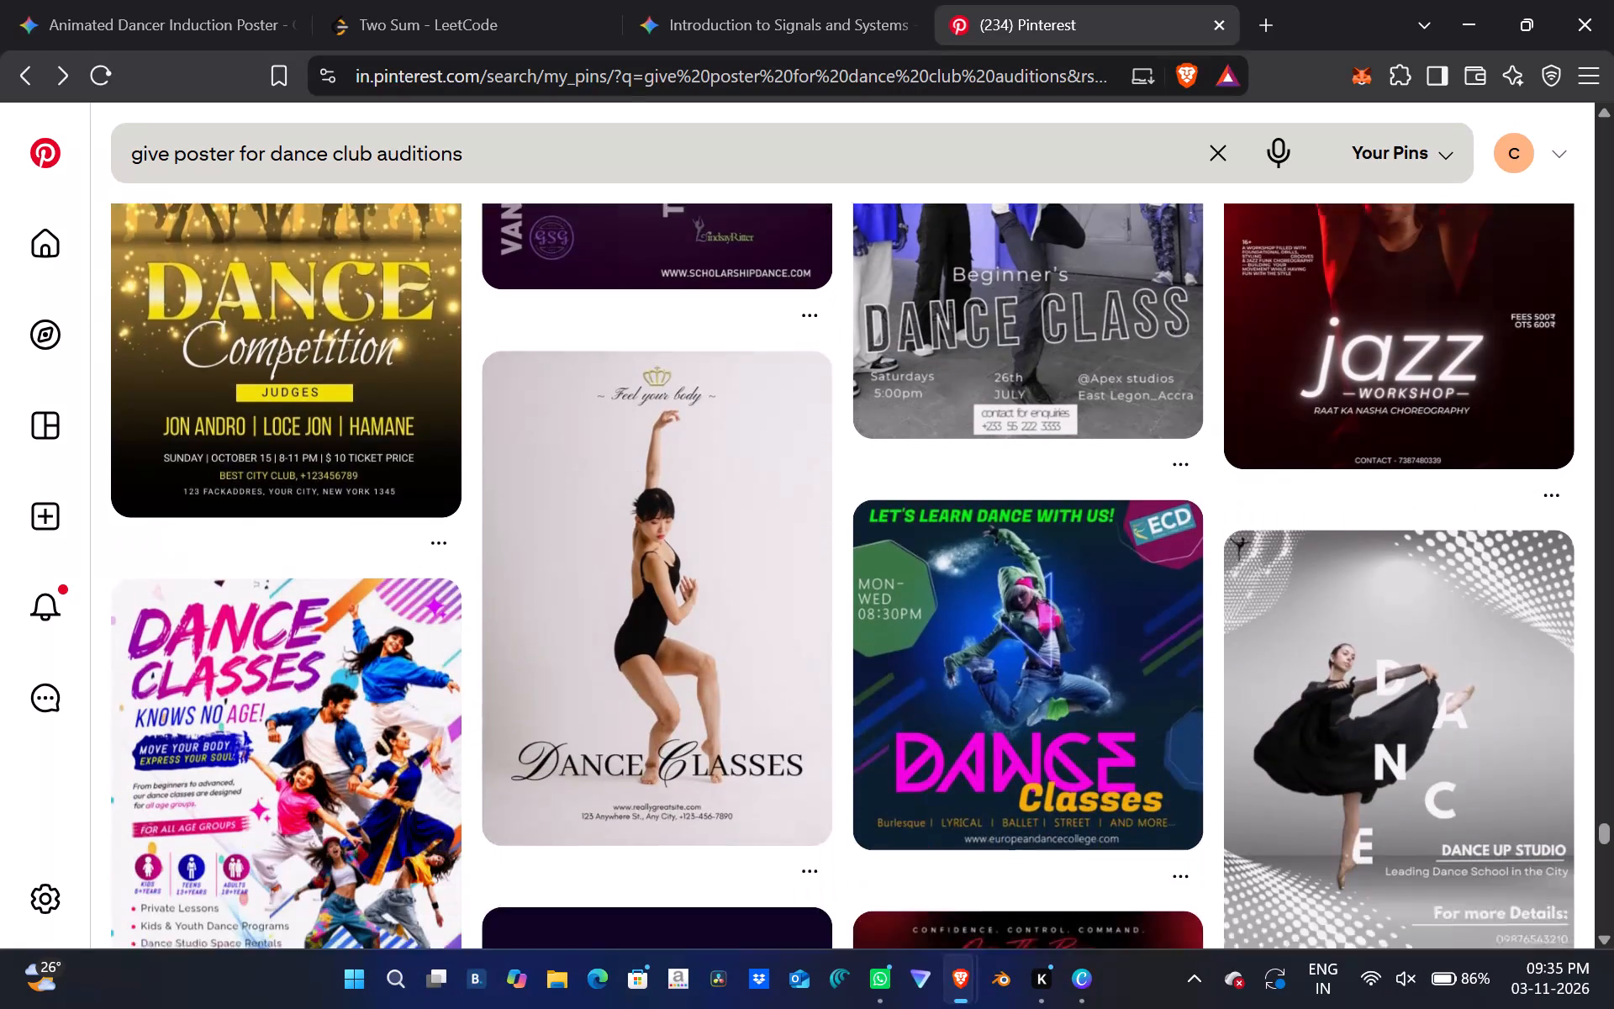
pyautogui.scroll(-6, 559, 145)
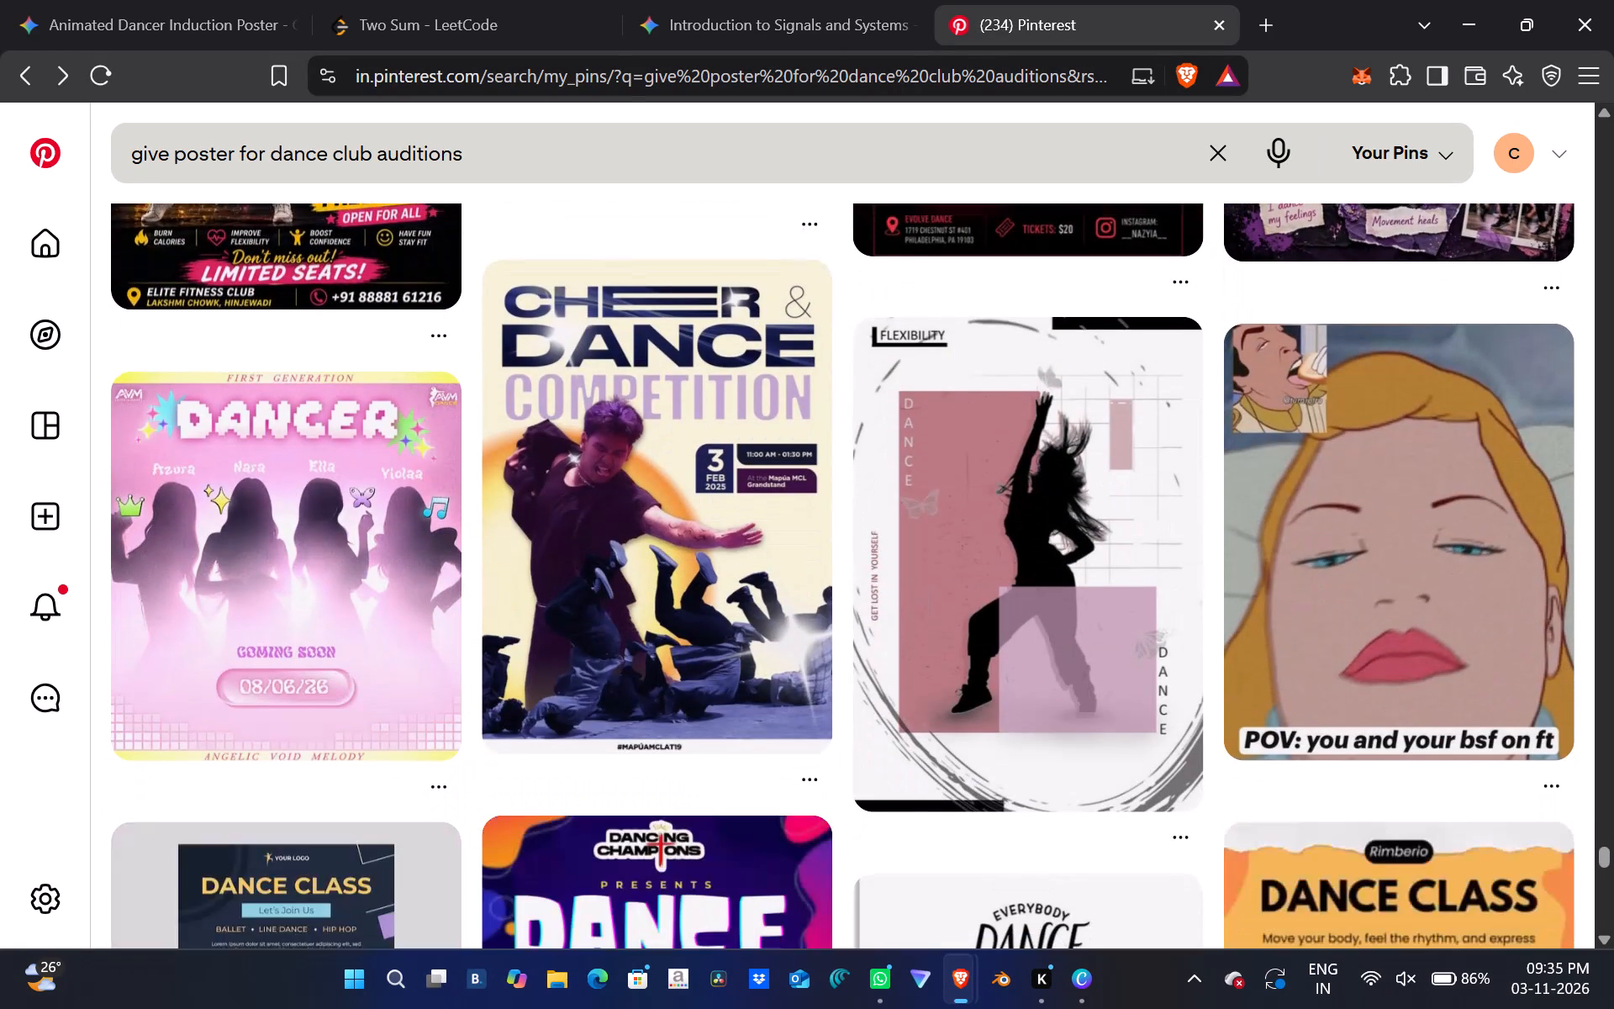
pyautogui.scroll(-2, 559, 145)
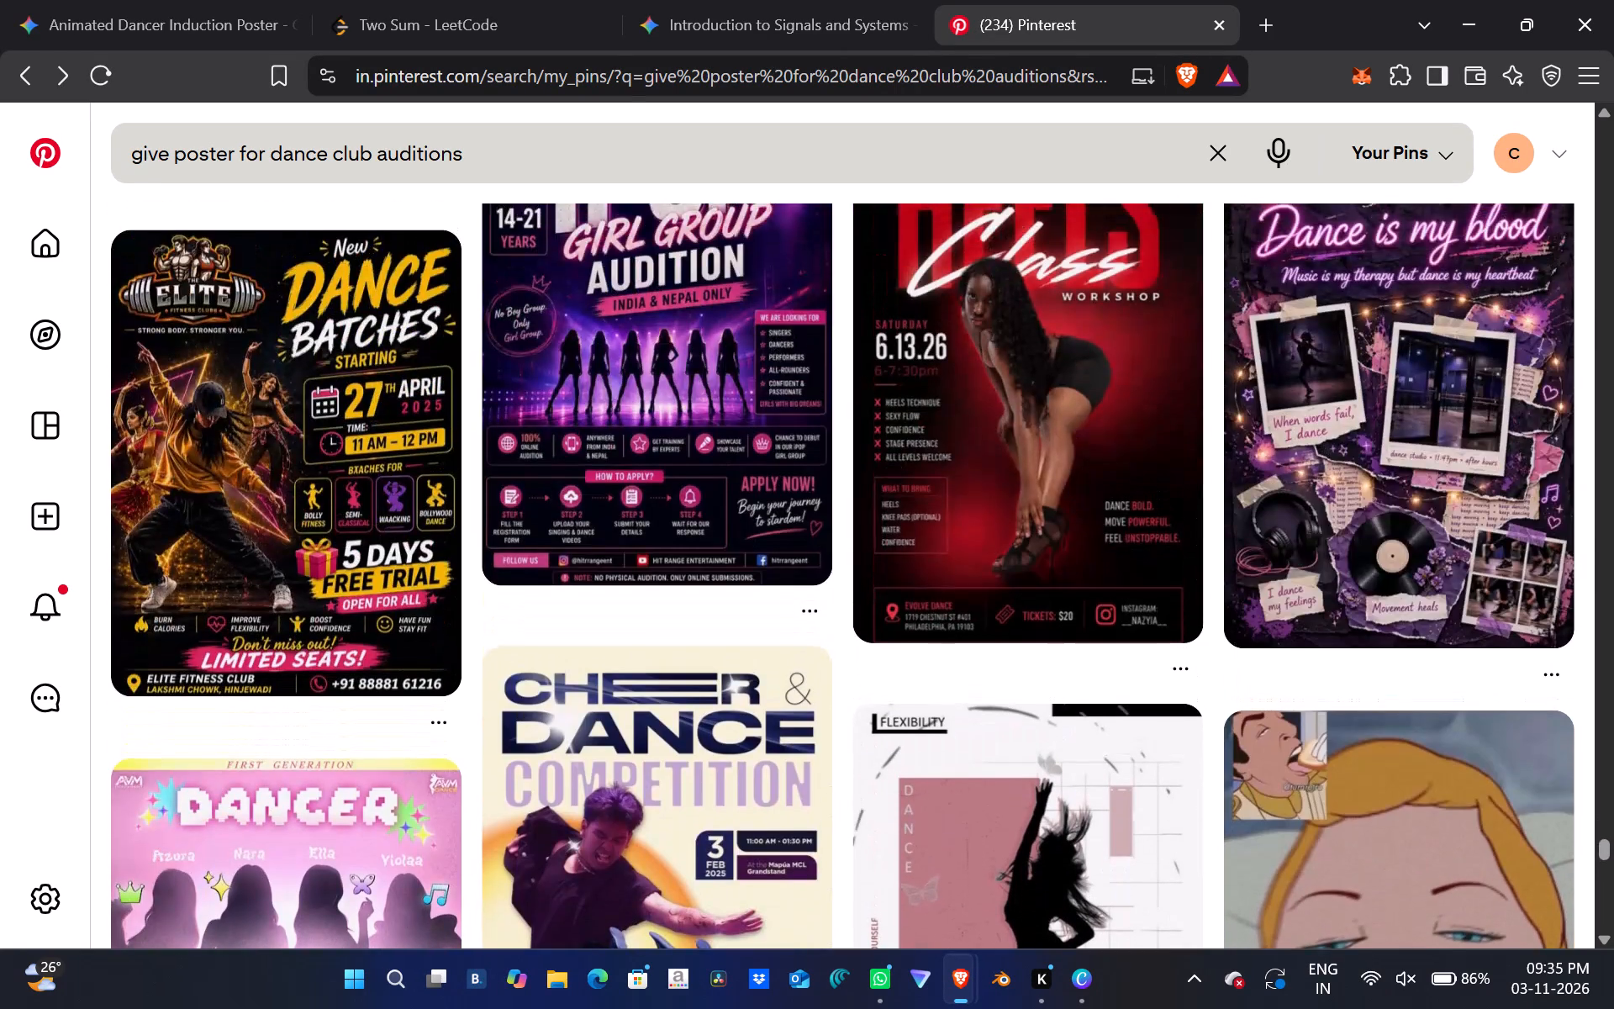
pyautogui.scroll(-4, 559, 145)
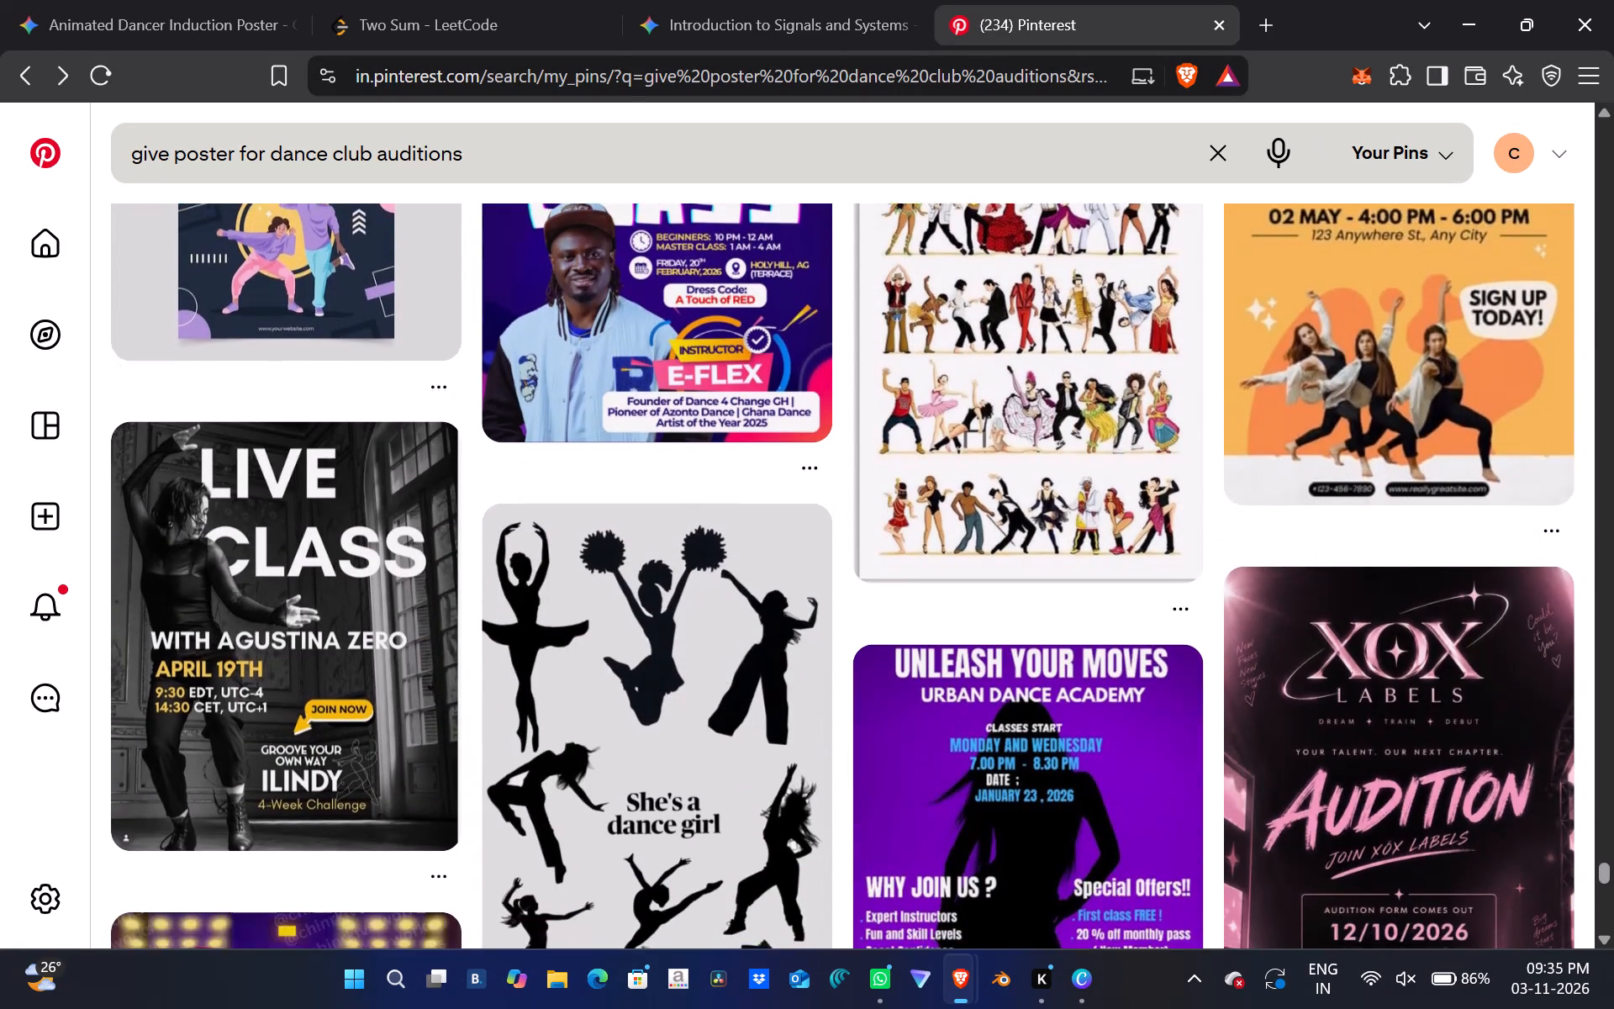
pyautogui.scroll(-6, 559, 145)
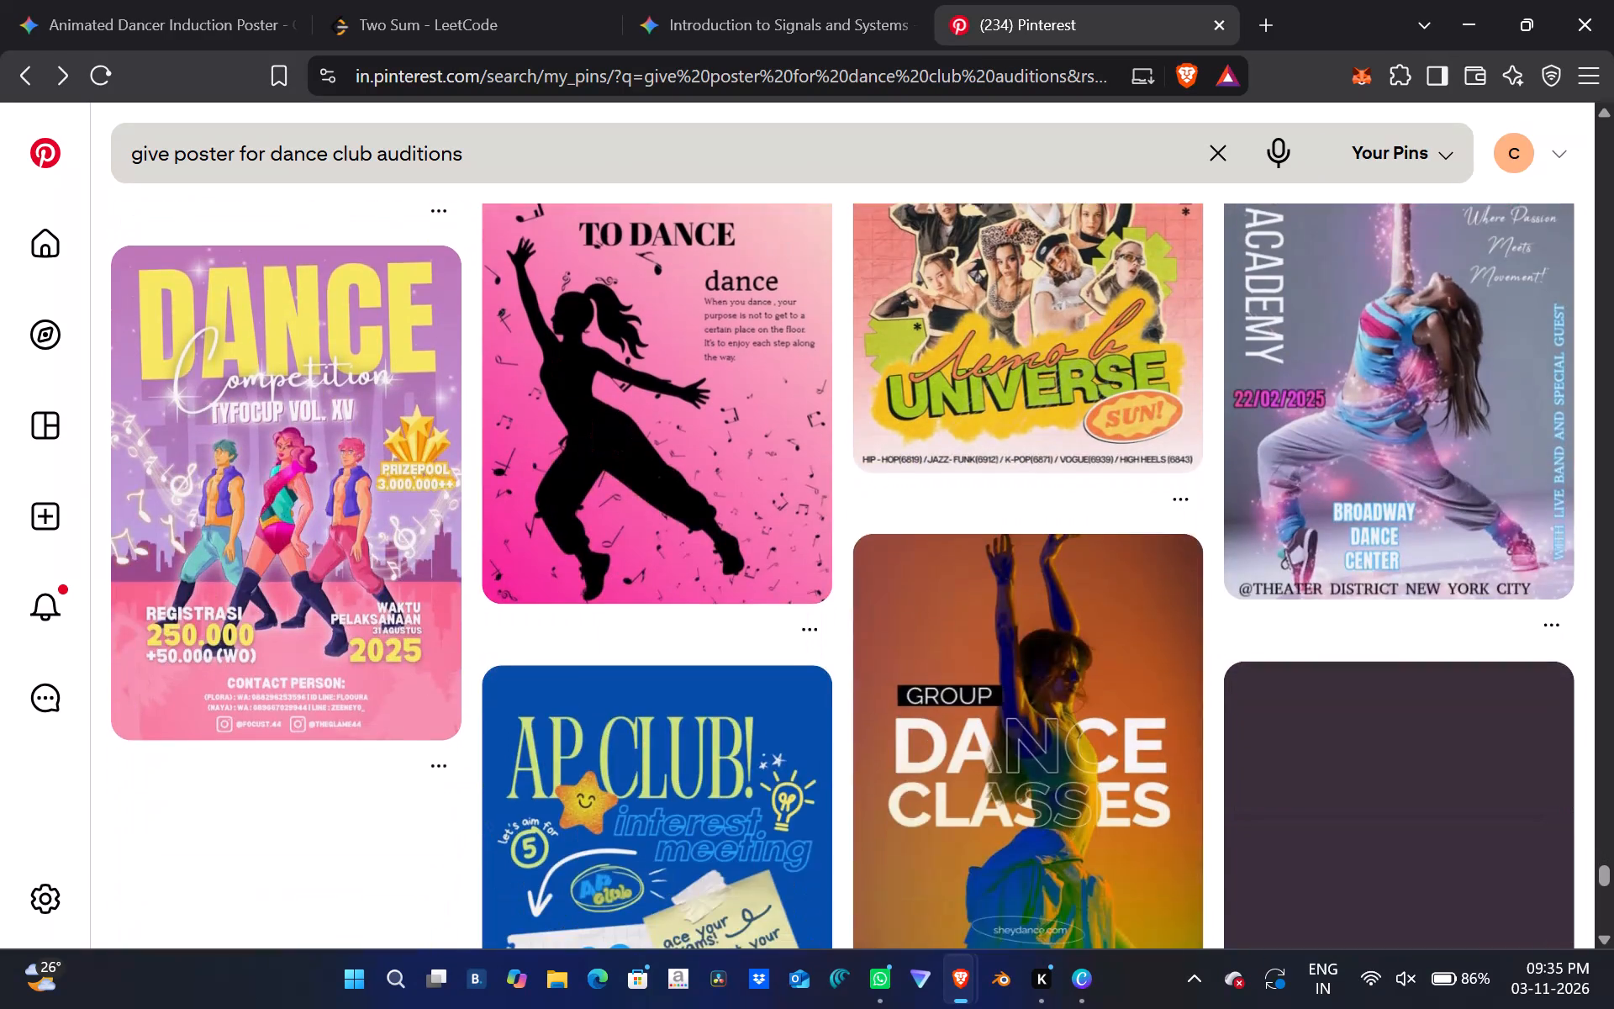
pyautogui.scroll(-1, 559, 145)
pyautogui.hscroll(2, 559, 145)
pyautogui.scroll(2, 559, 145)
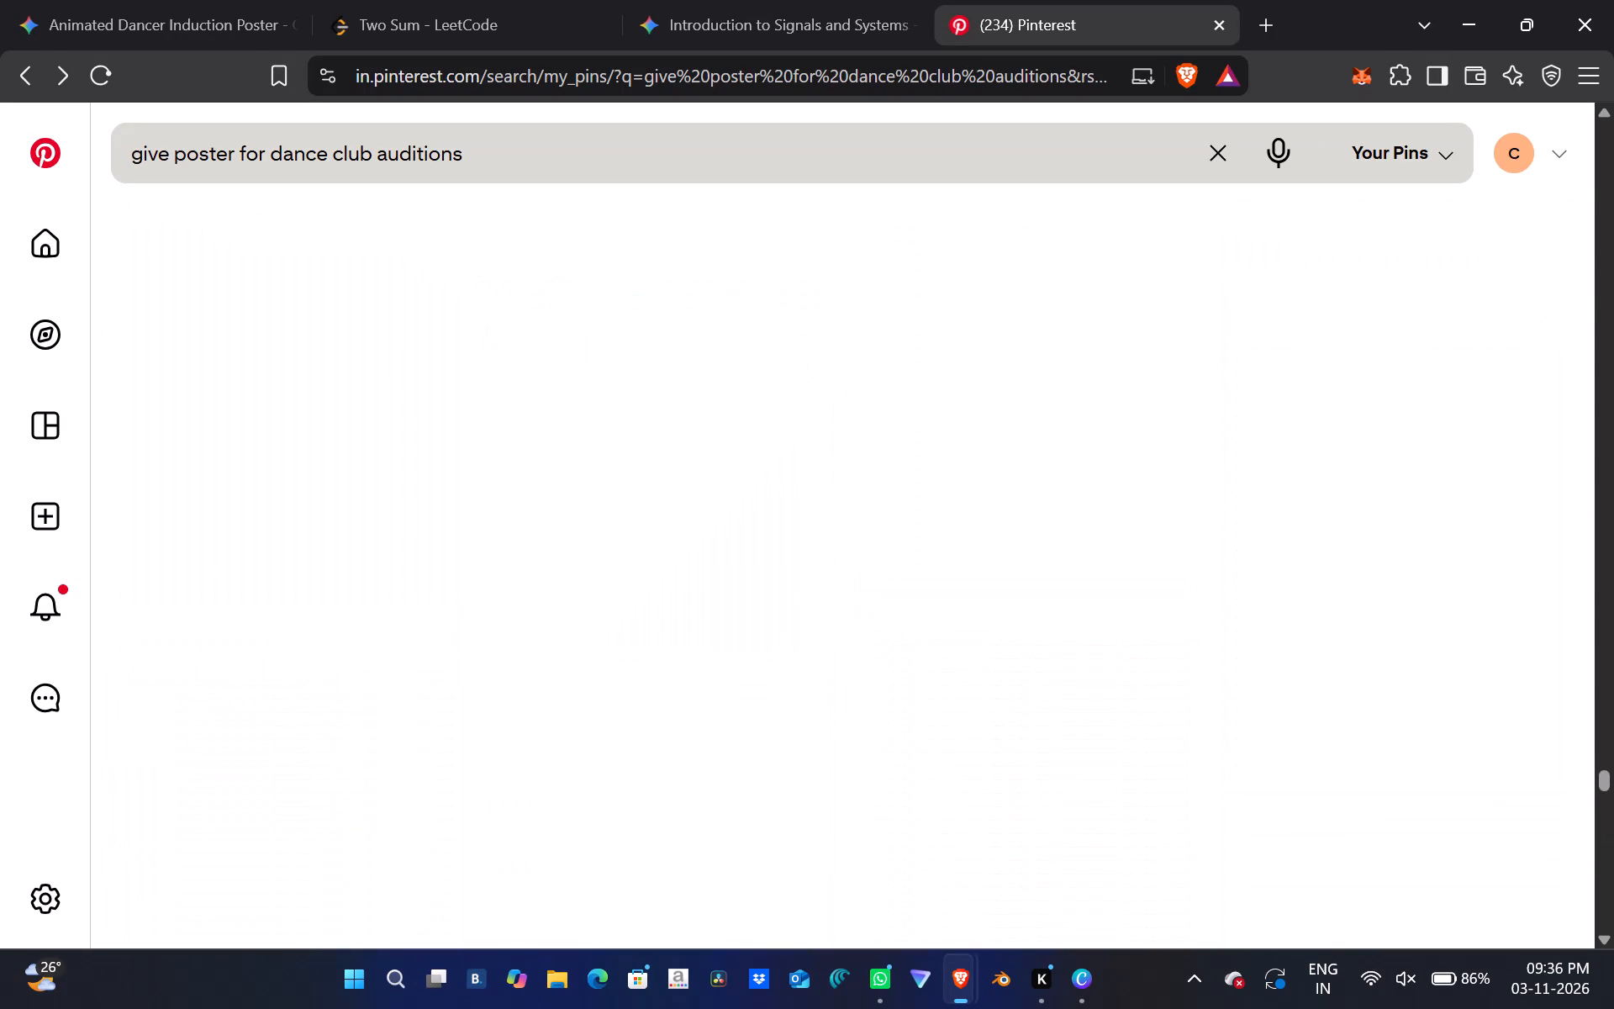
pyautogui.scroll(11, 559, 145)
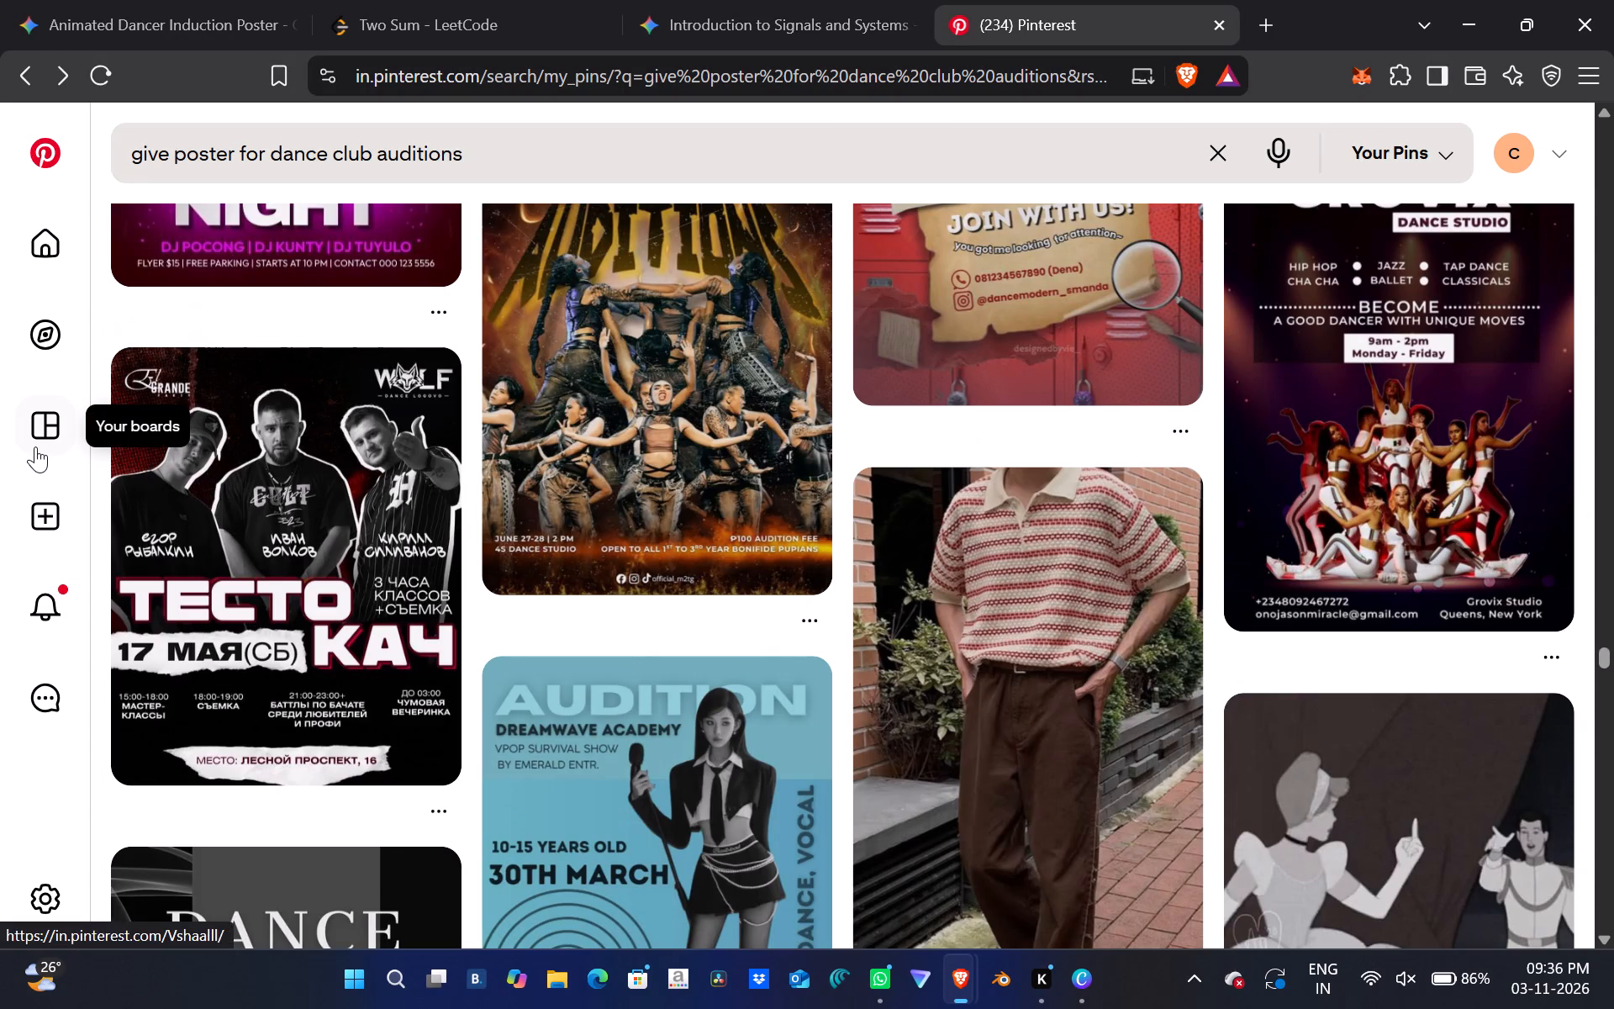
# Open the saved Anime guys board, find the black "PNB Dance Crew" Dance Audition poster pin and copy its image.
pyautogui.click(35, 446)
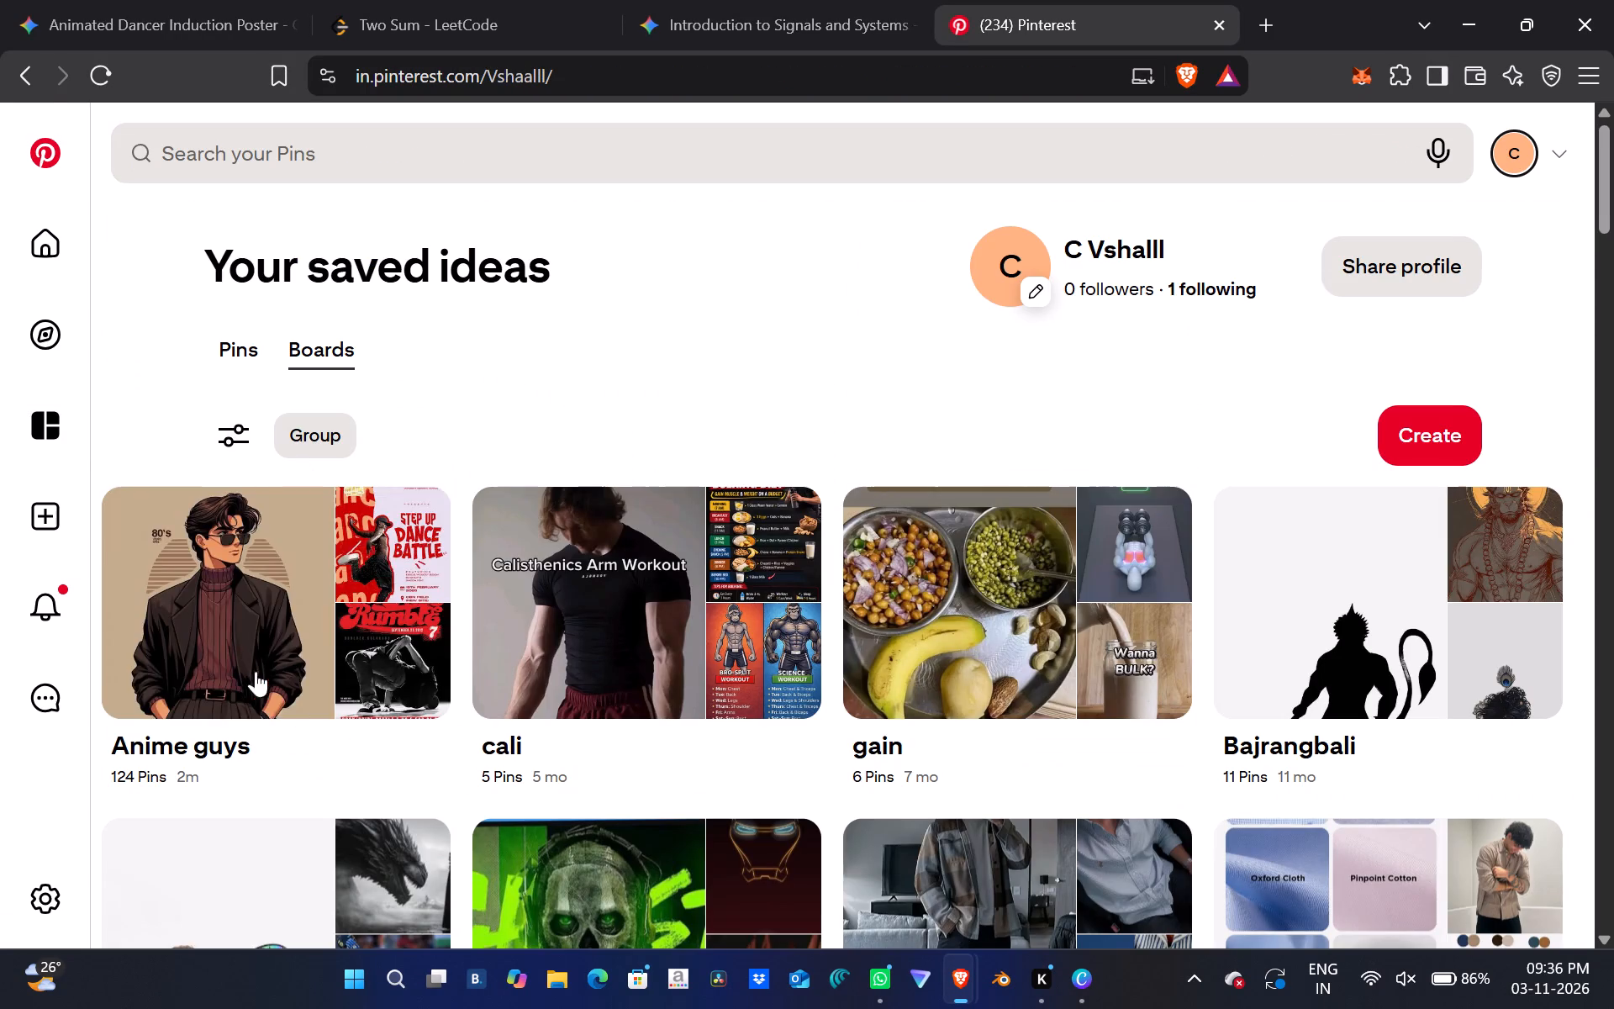
pyautogui.click(278, 610)
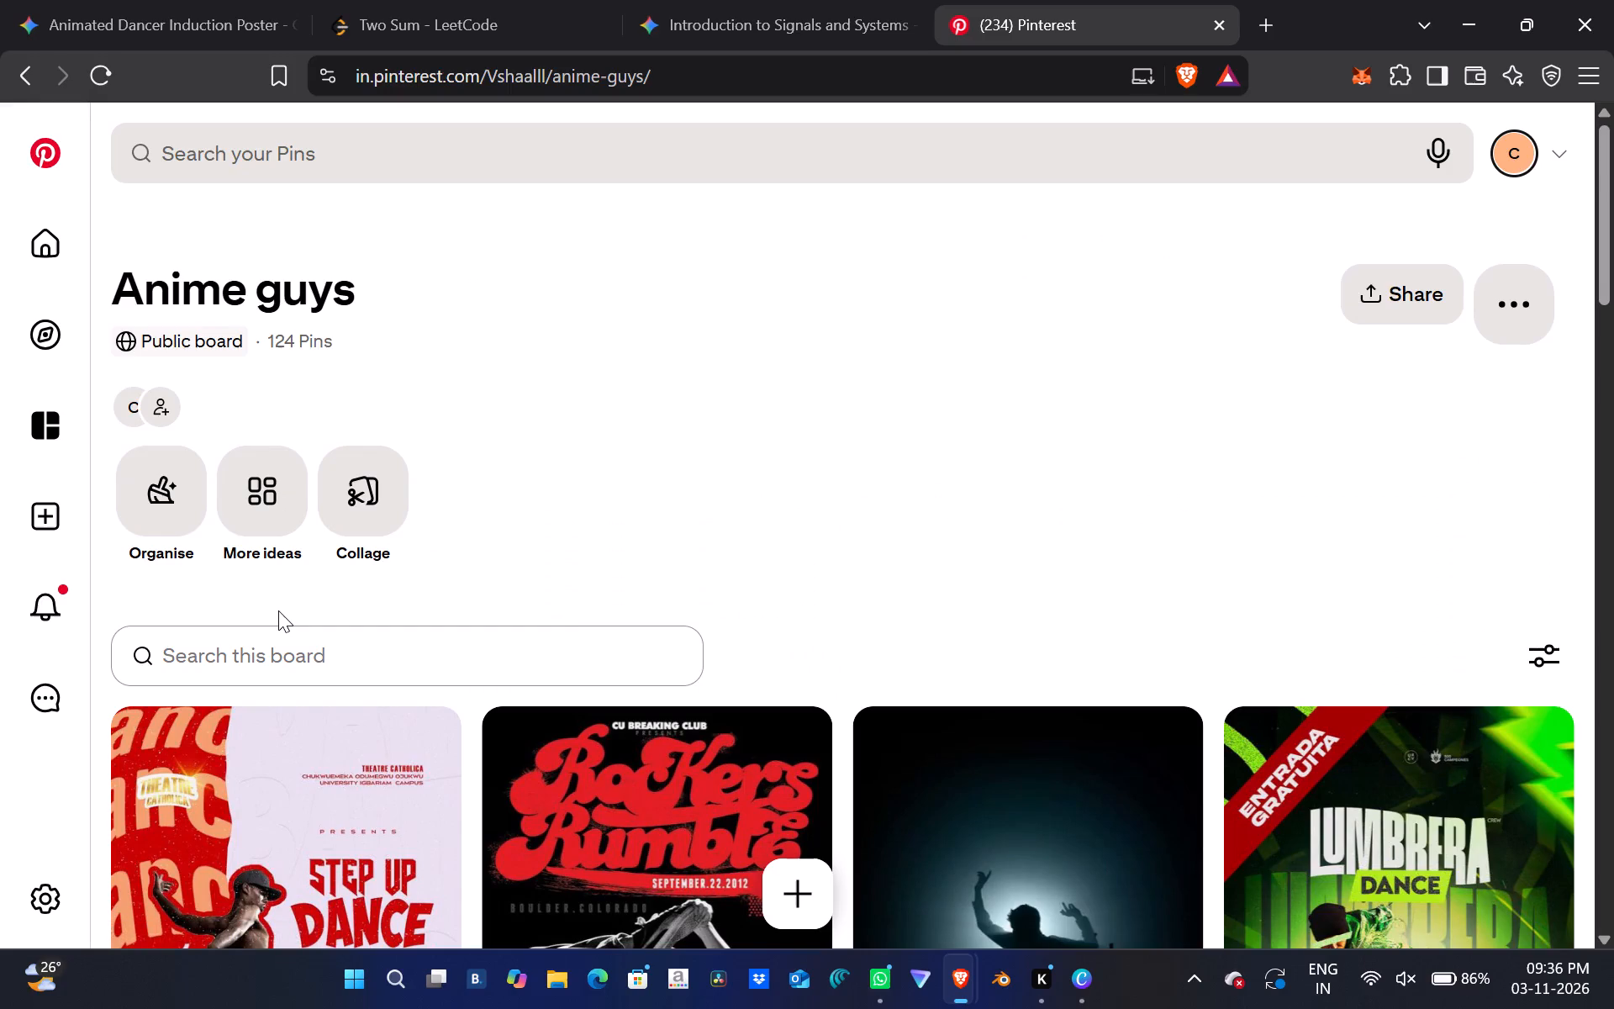
pyautogui.scroll(-3, 684, 385)
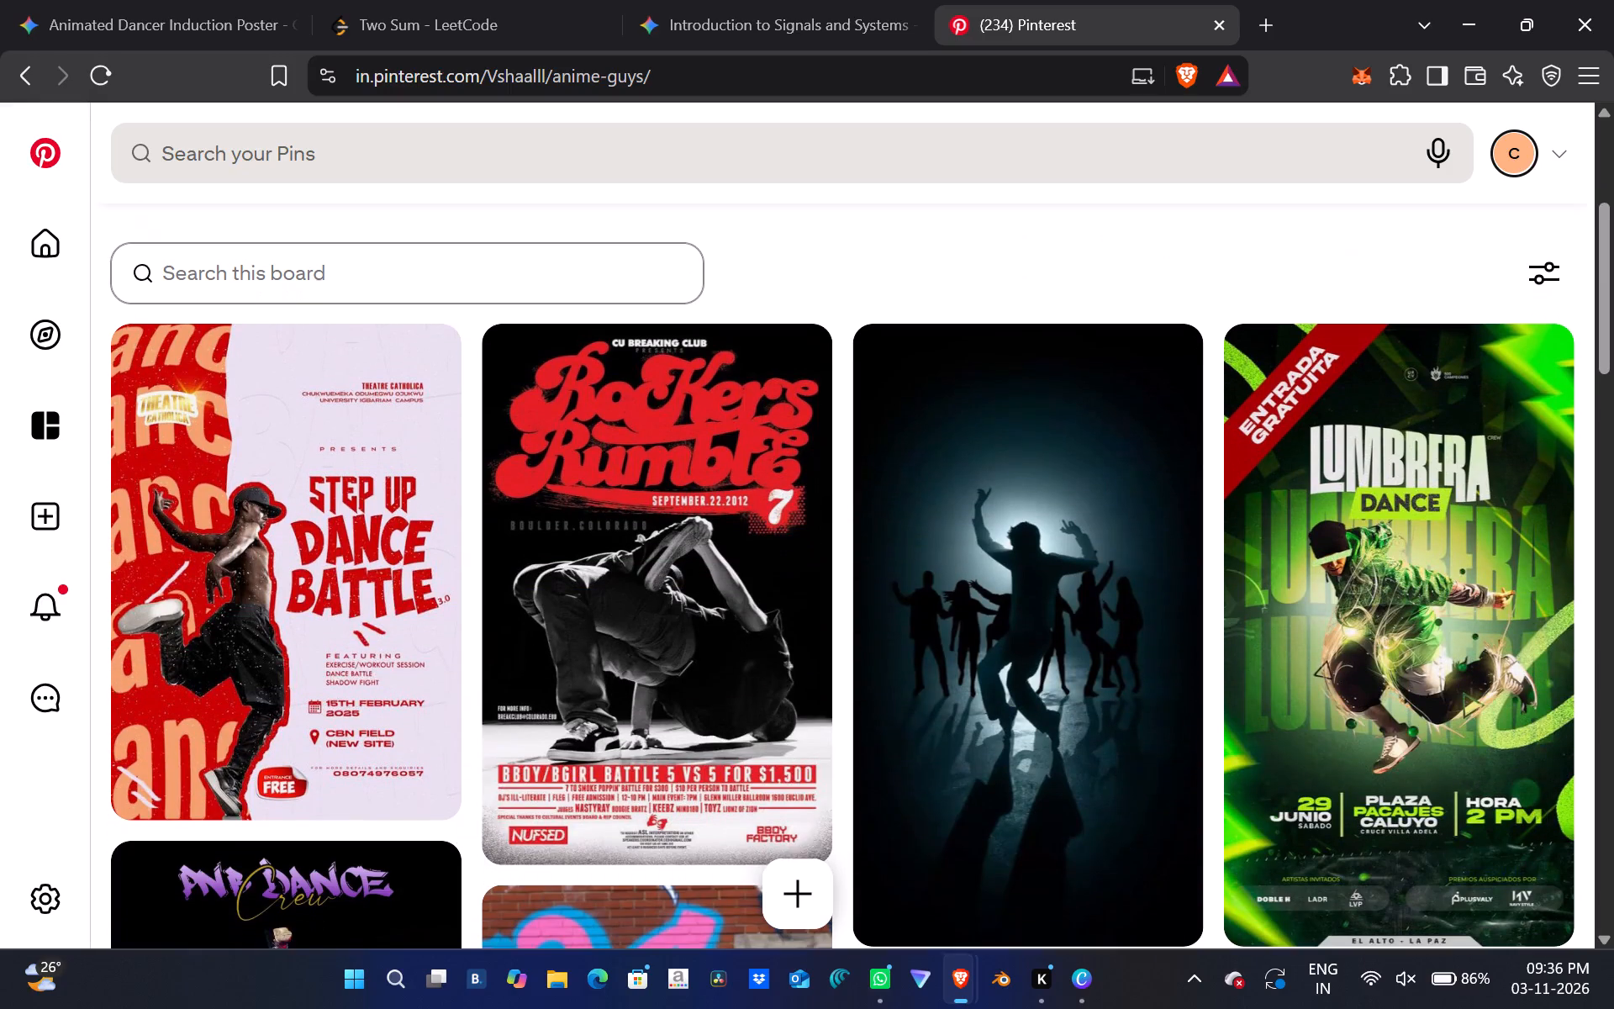
pyautogui.scroll(-1, 684, 385)
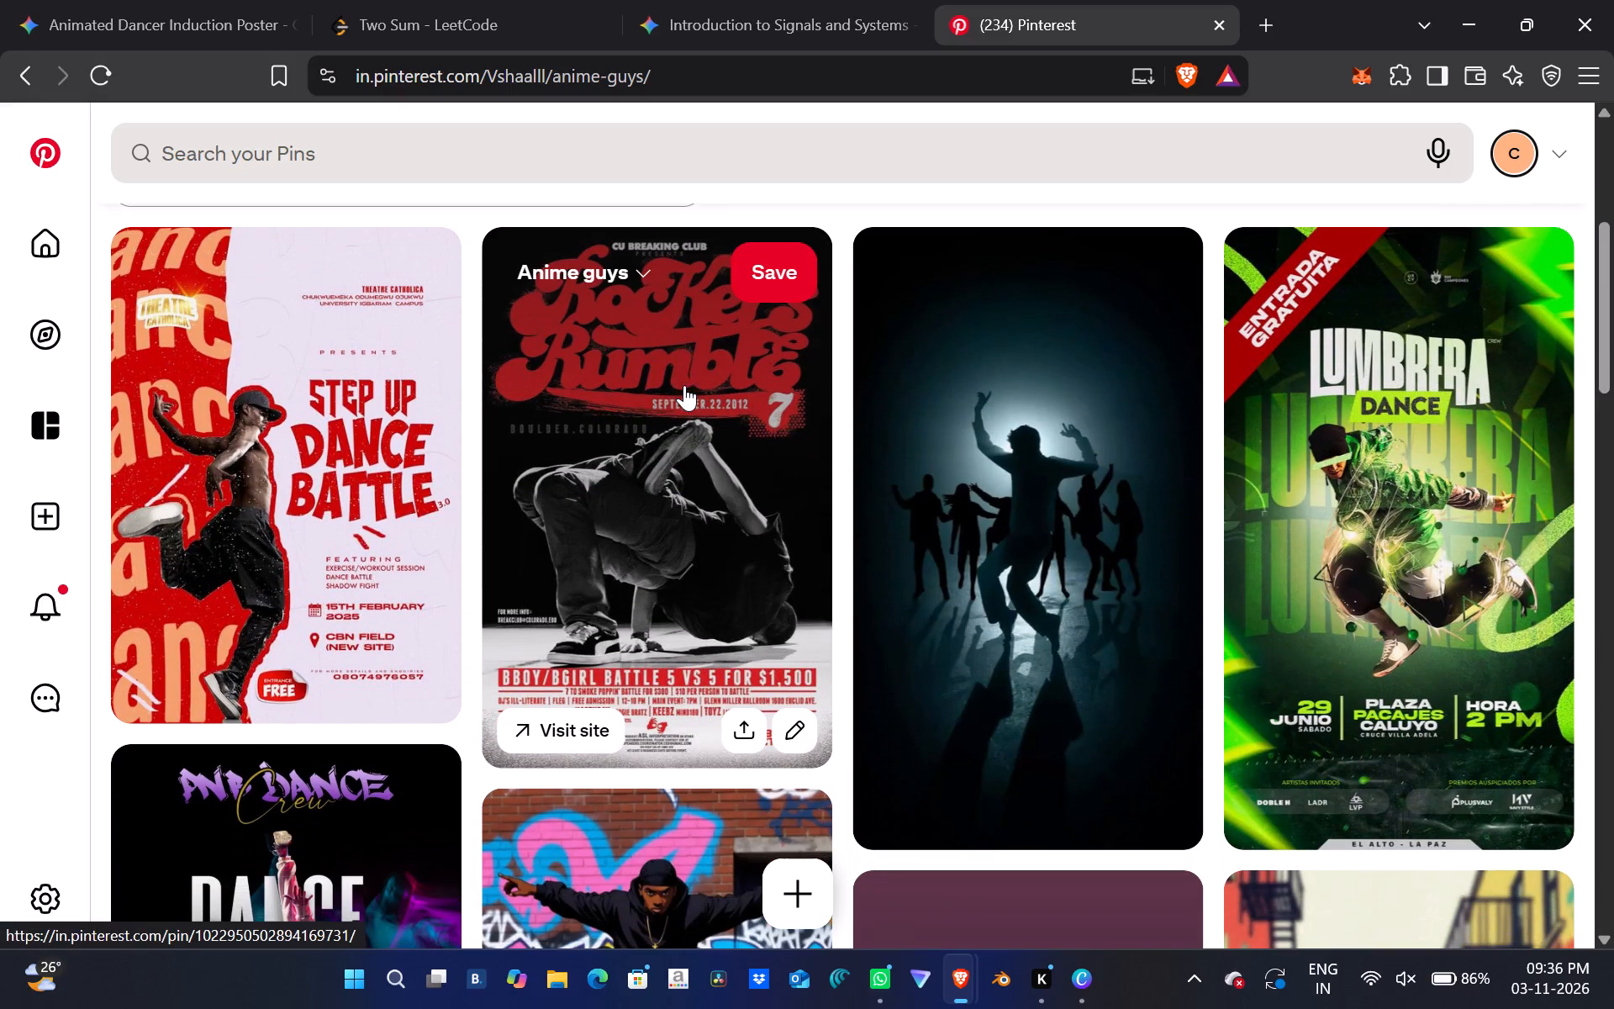
pyautogui.scroll(-3, 684, 385)
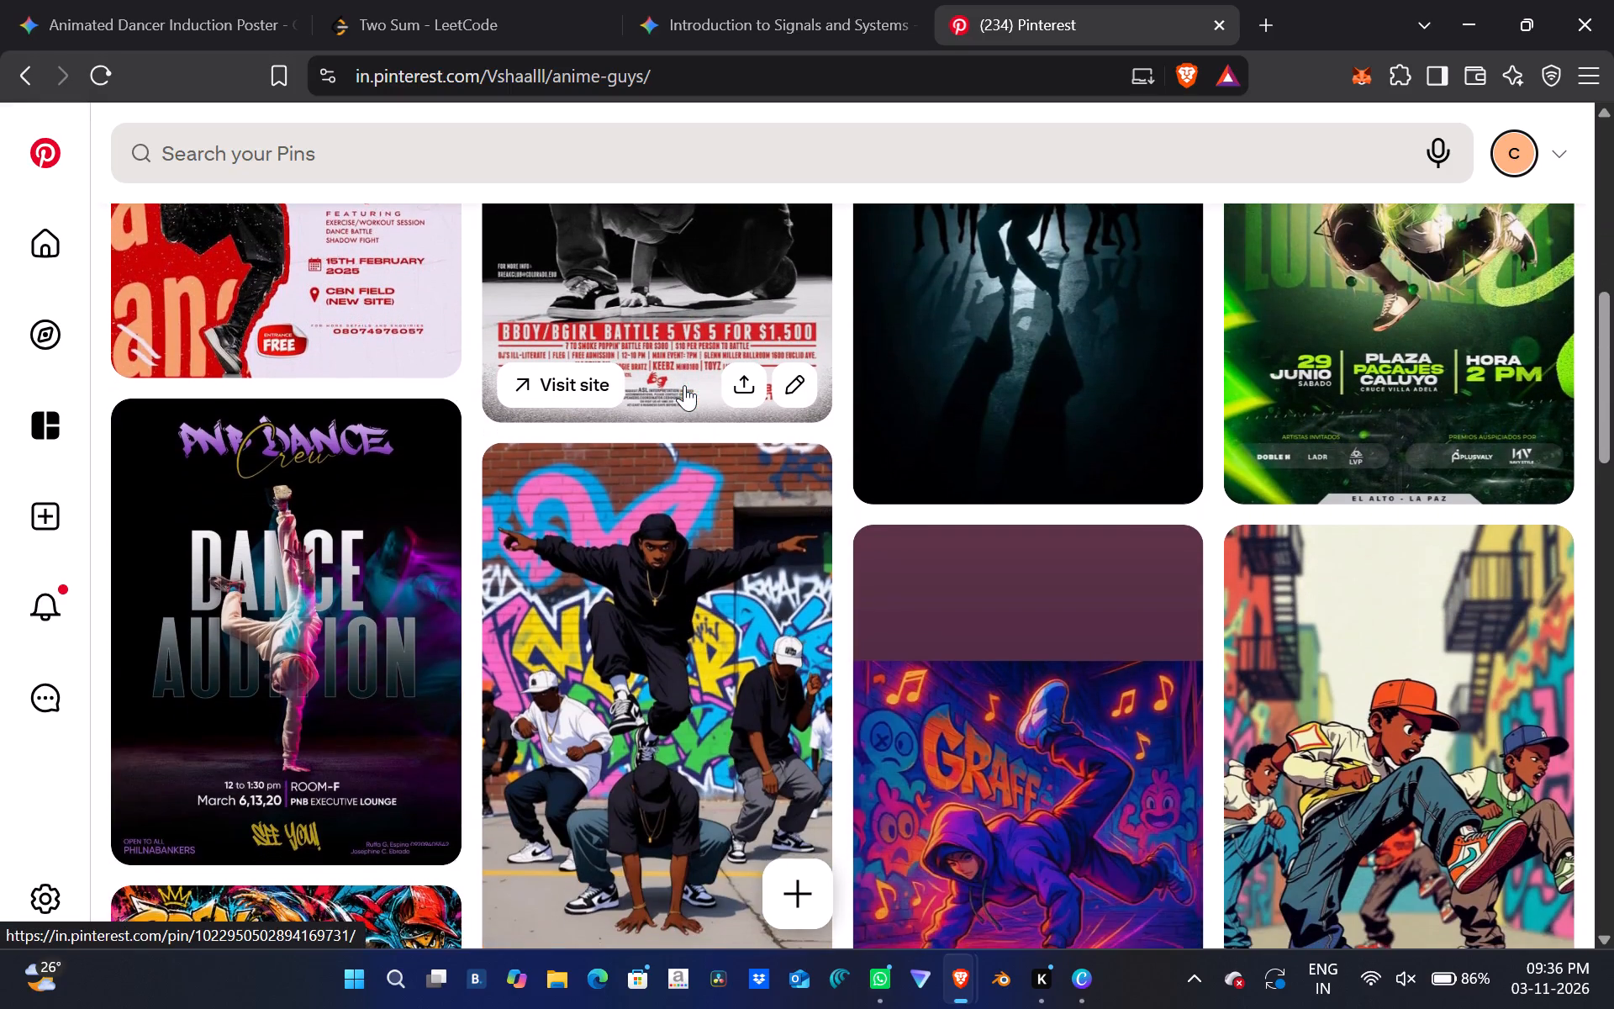
pyautogui.scroll(-1, 684, 385)
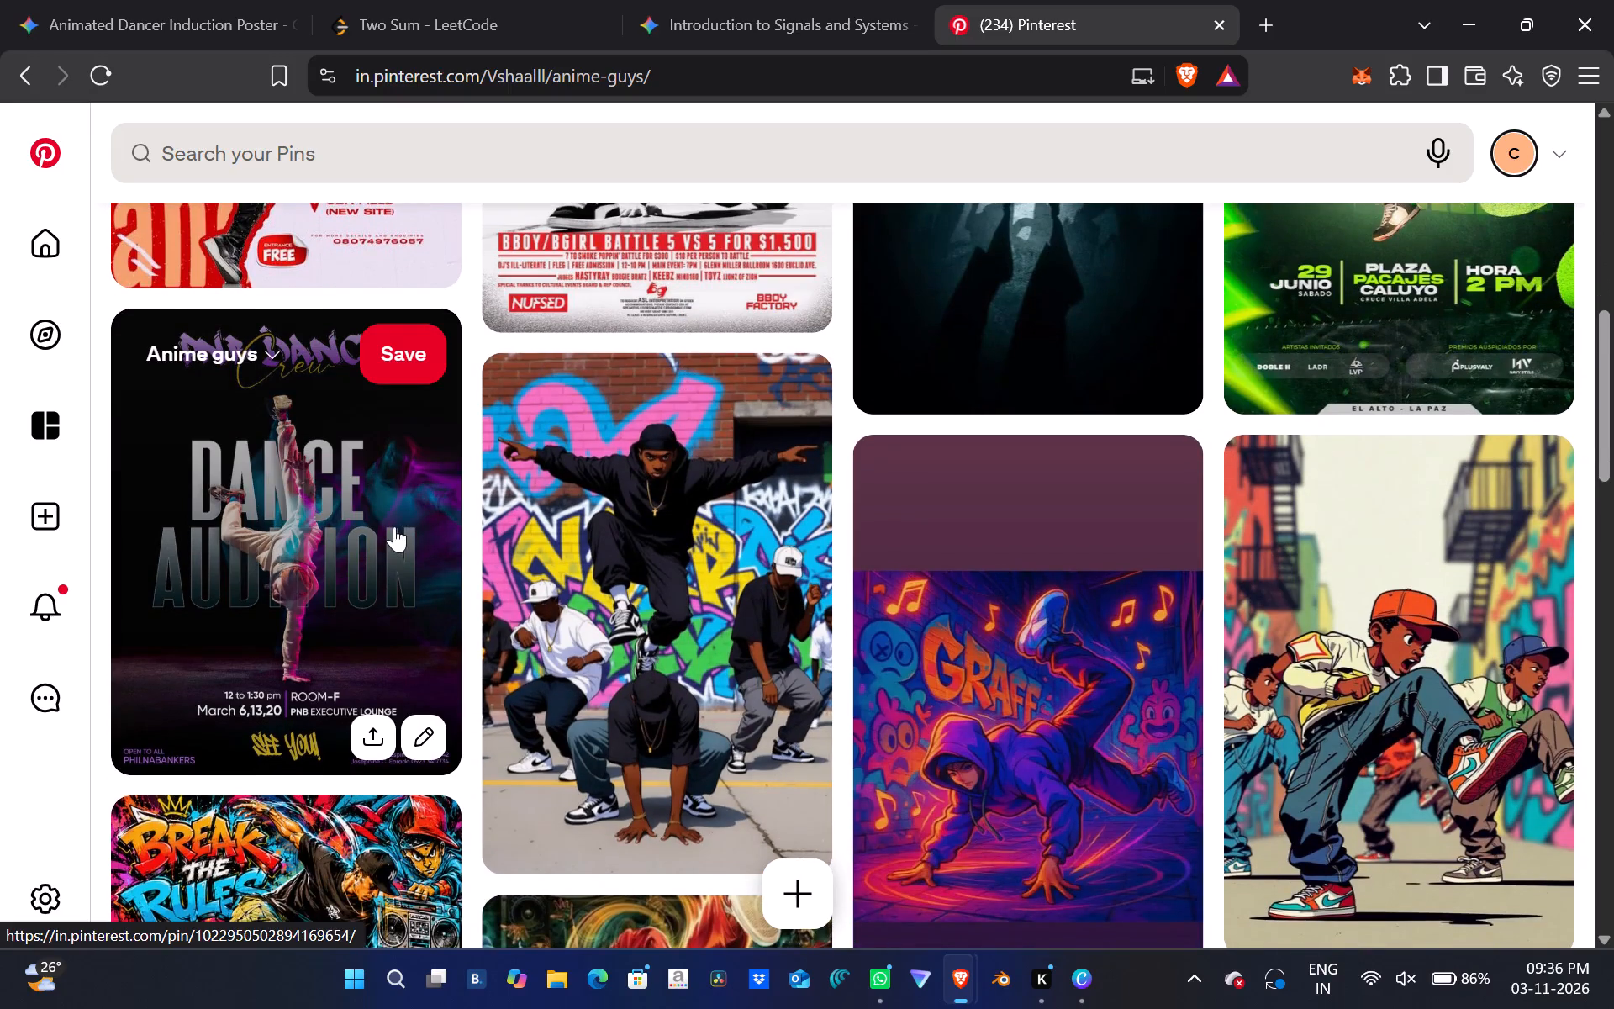
pyautogui.click(394, 526)
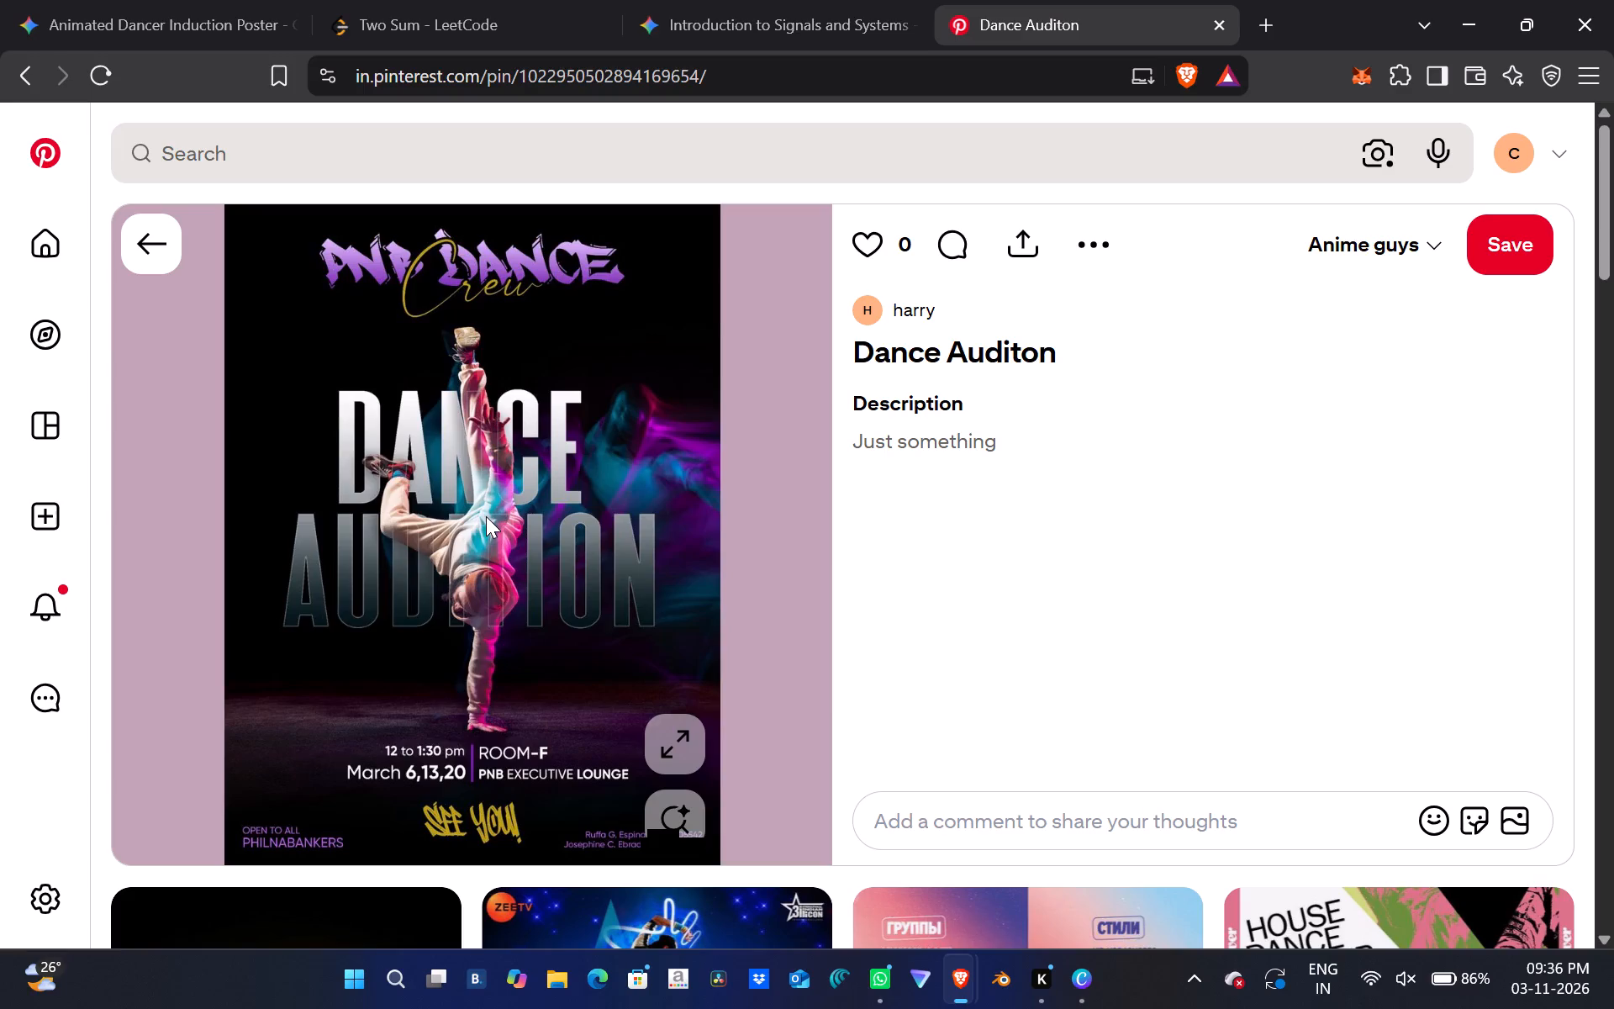
pyautogui.rightClick(486, 516)
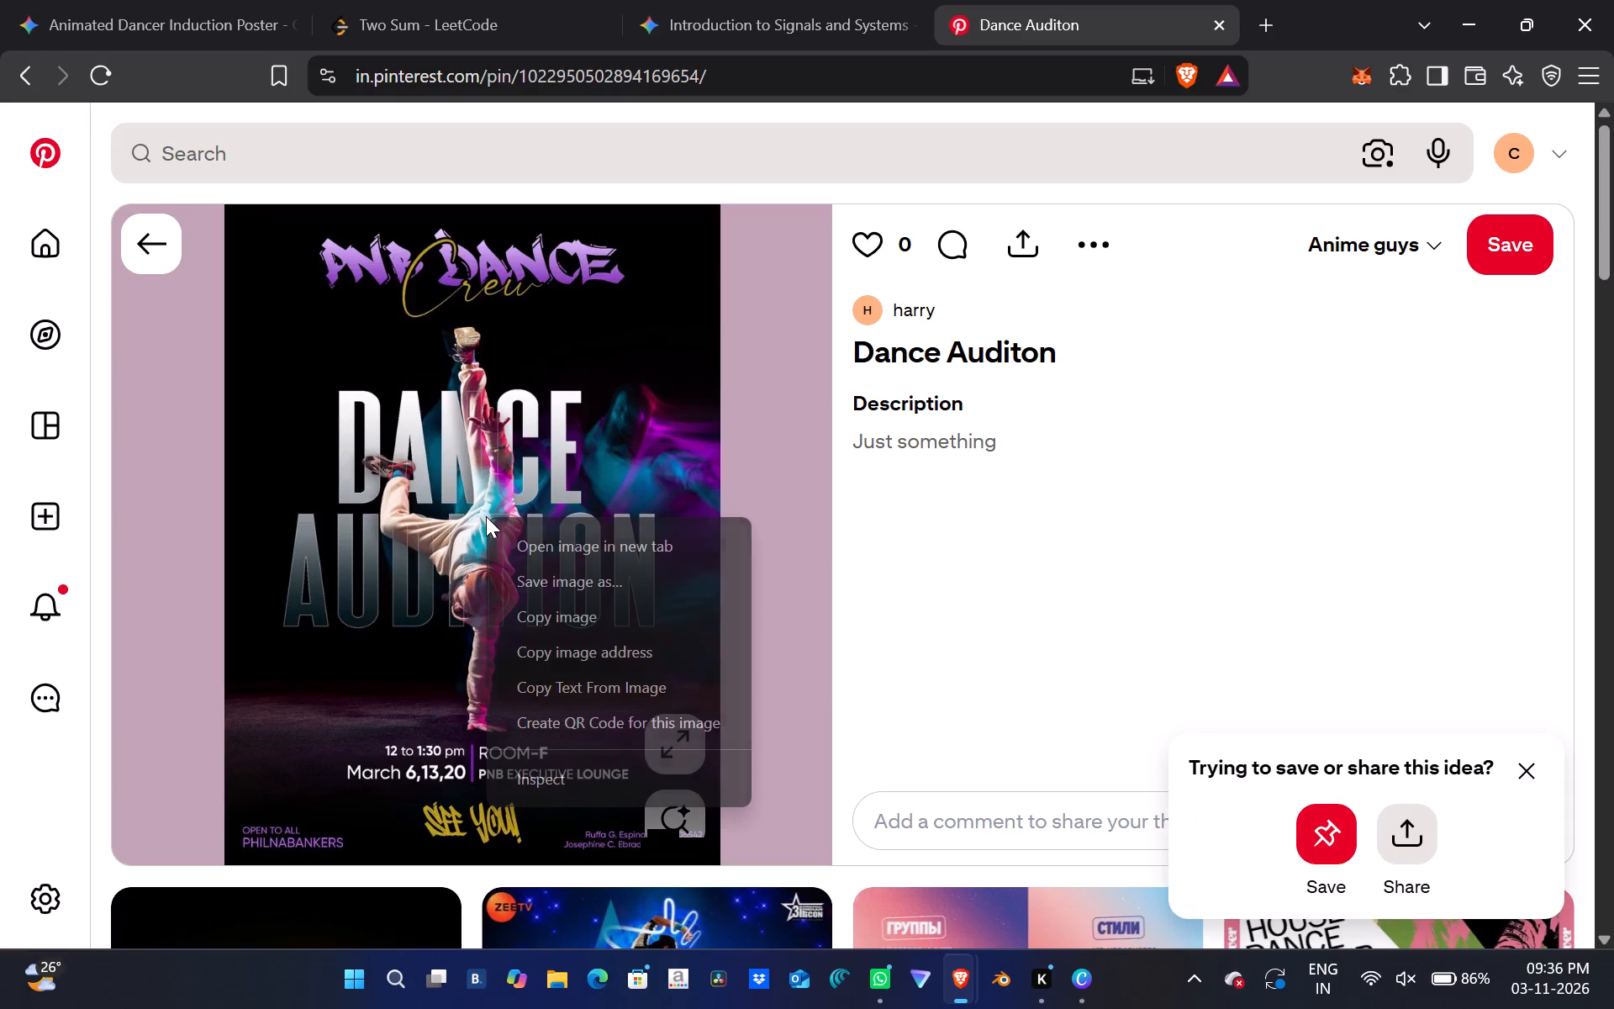
pyautogui.click(588, 613)
# Browse the related posters under the "PNB Dance Crew" Dance Audition pin for more references and return to the pin.
pyautogui.scroll(-2, 588, 613)
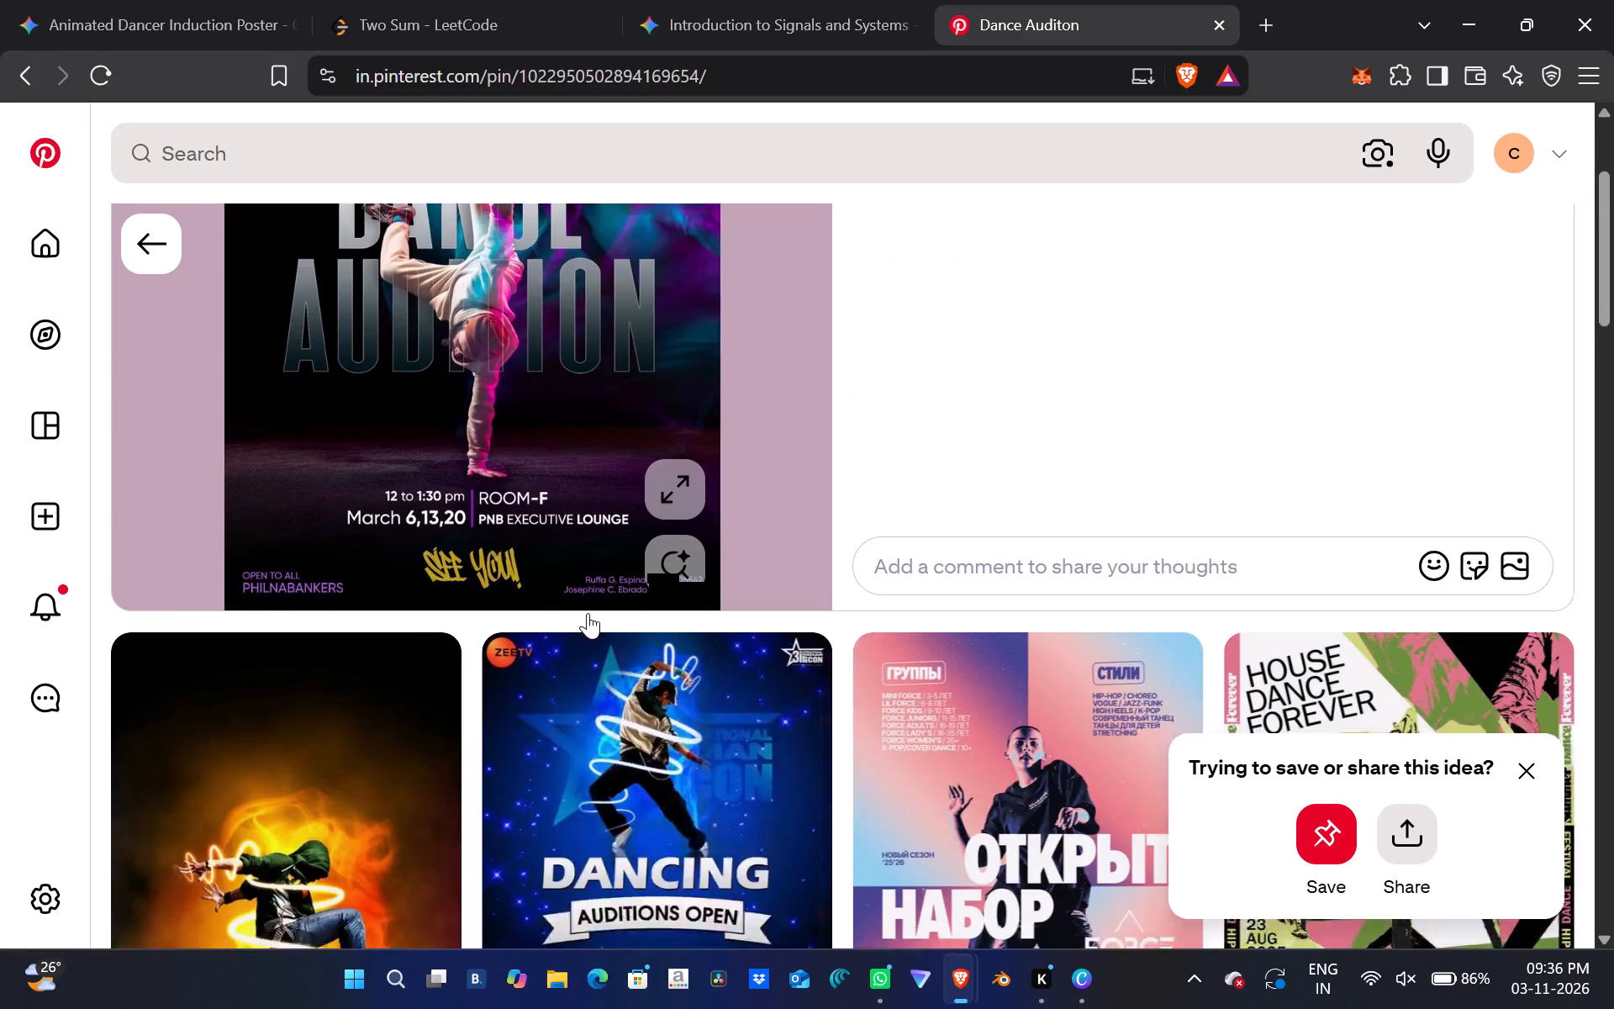
pyautogui.scroll(-4, 588, 613)
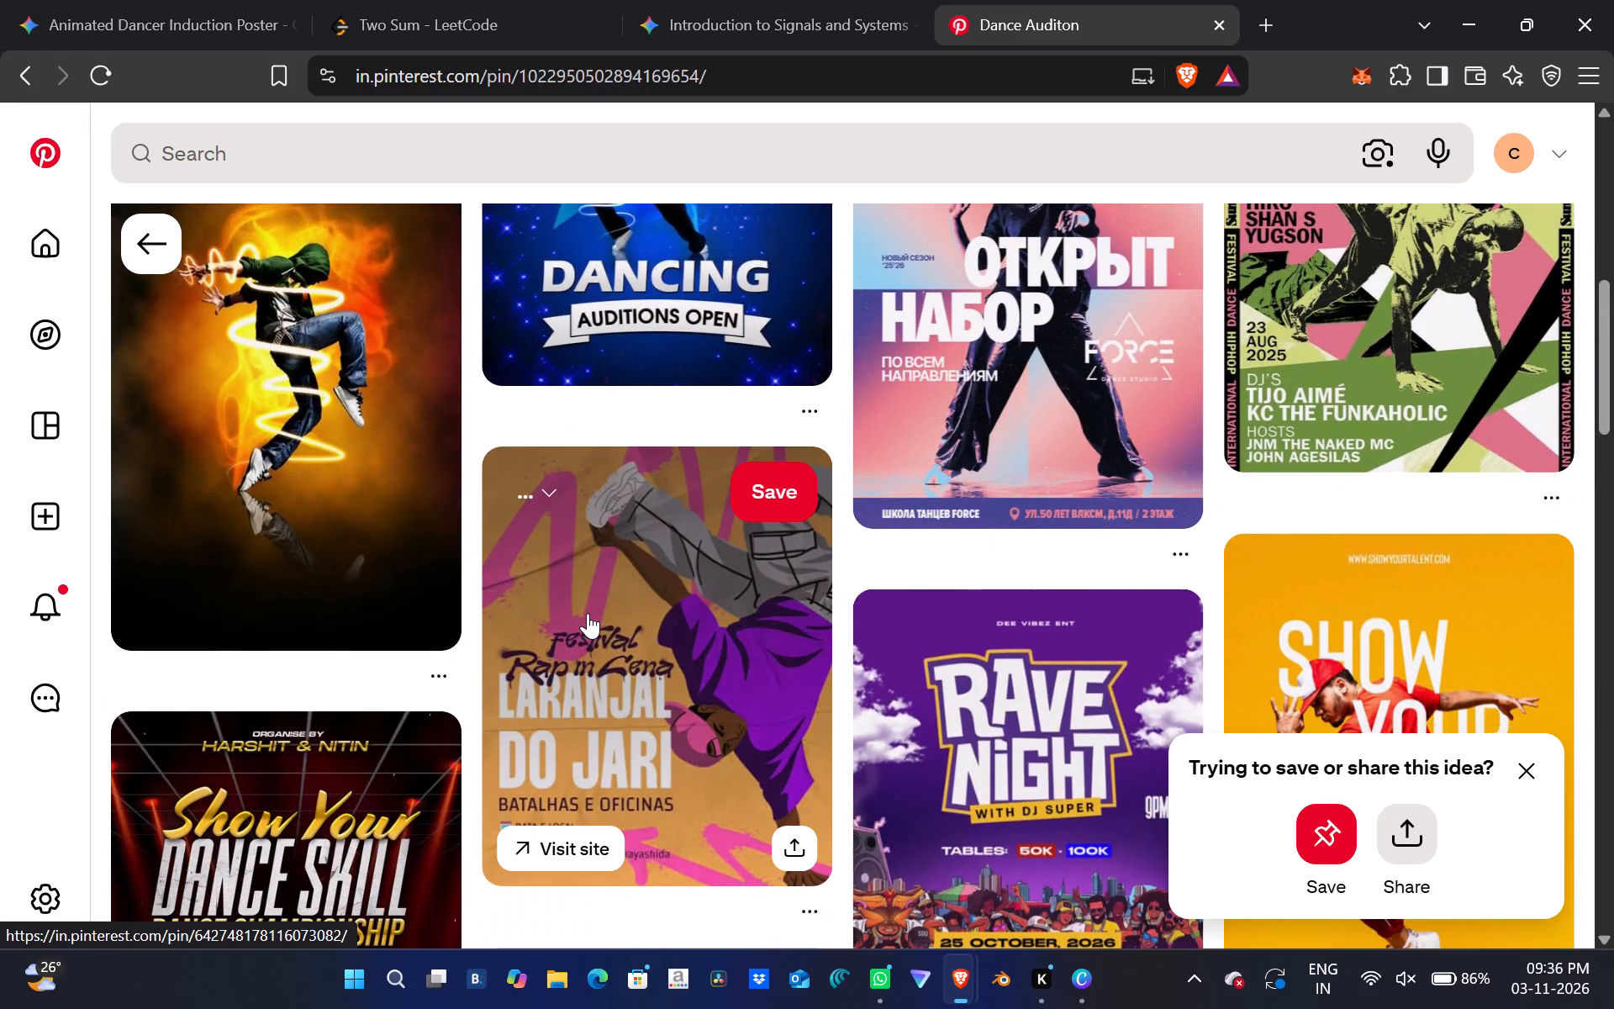
pyautogui.scroll(-6, 588, 613)
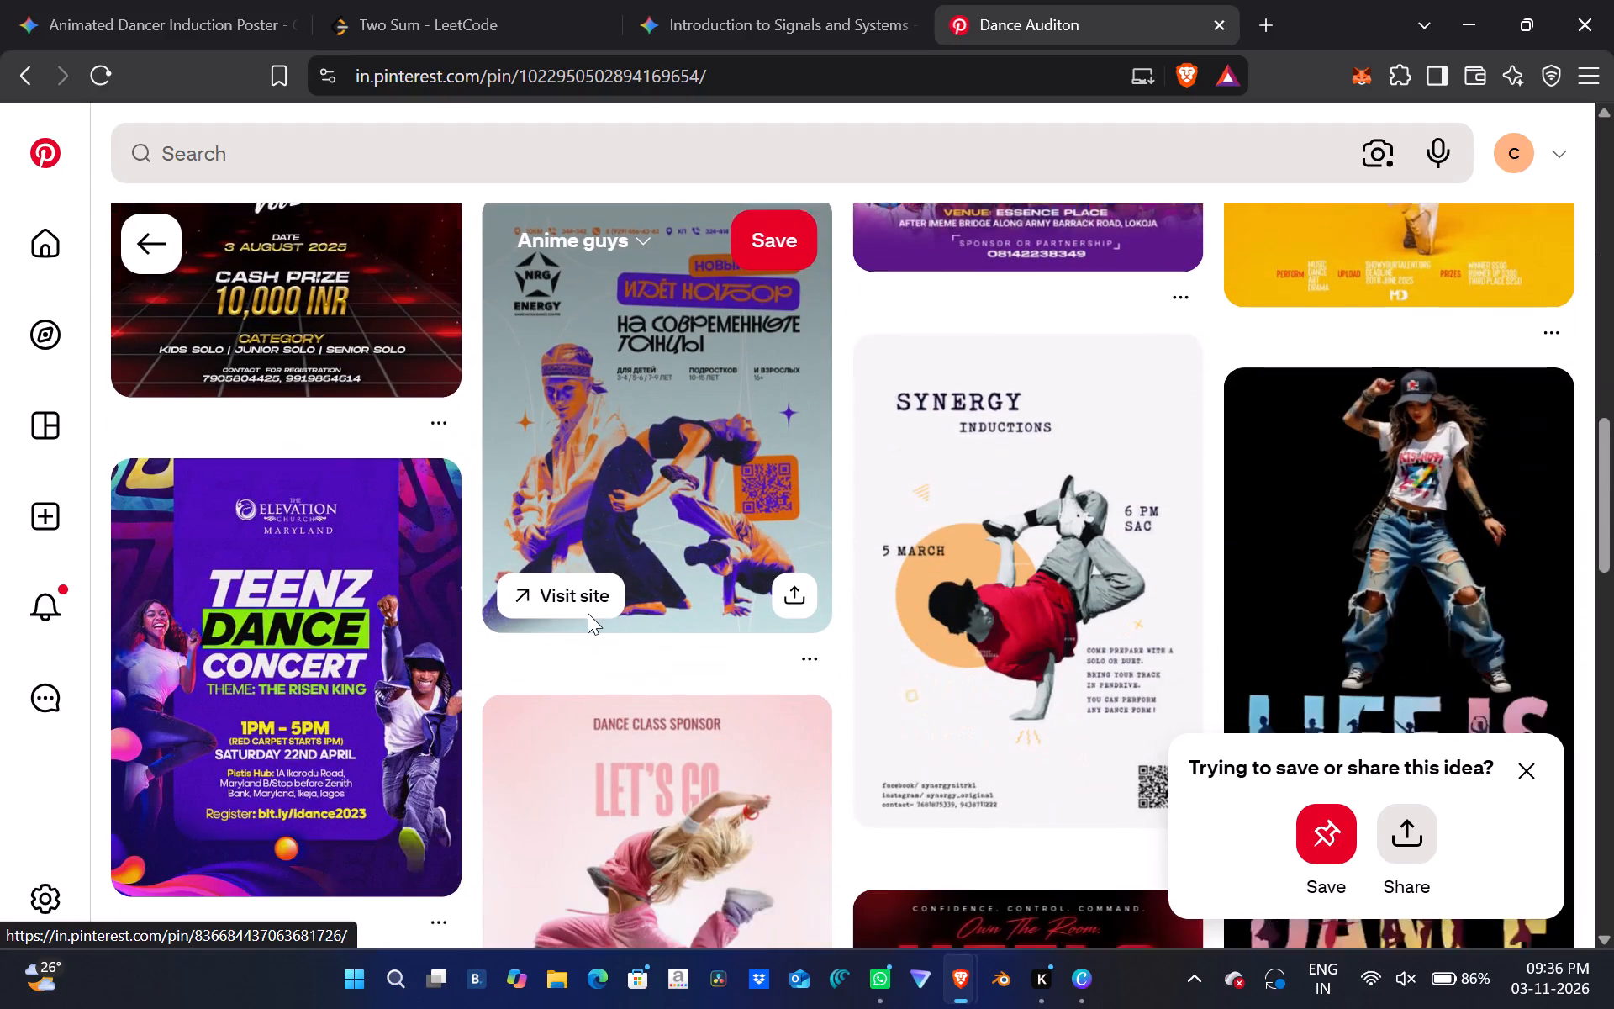
pyautogui.scroll(-6, 588, 613)
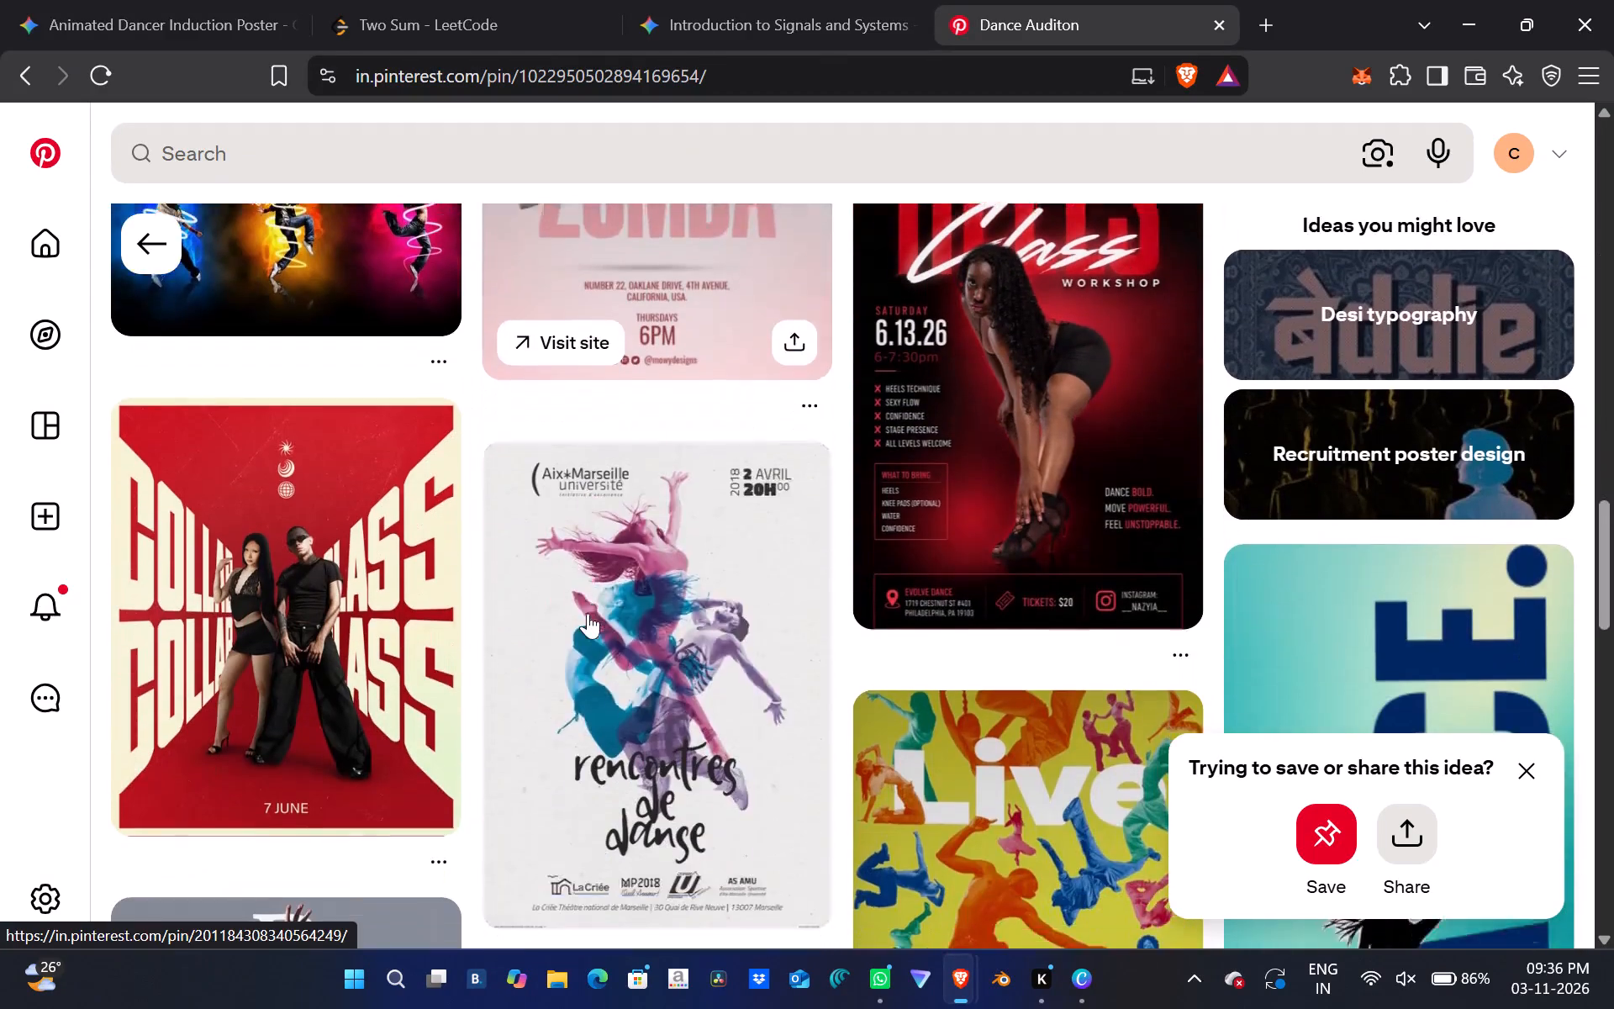
pyautogui.scroll(-4, 588, 613)
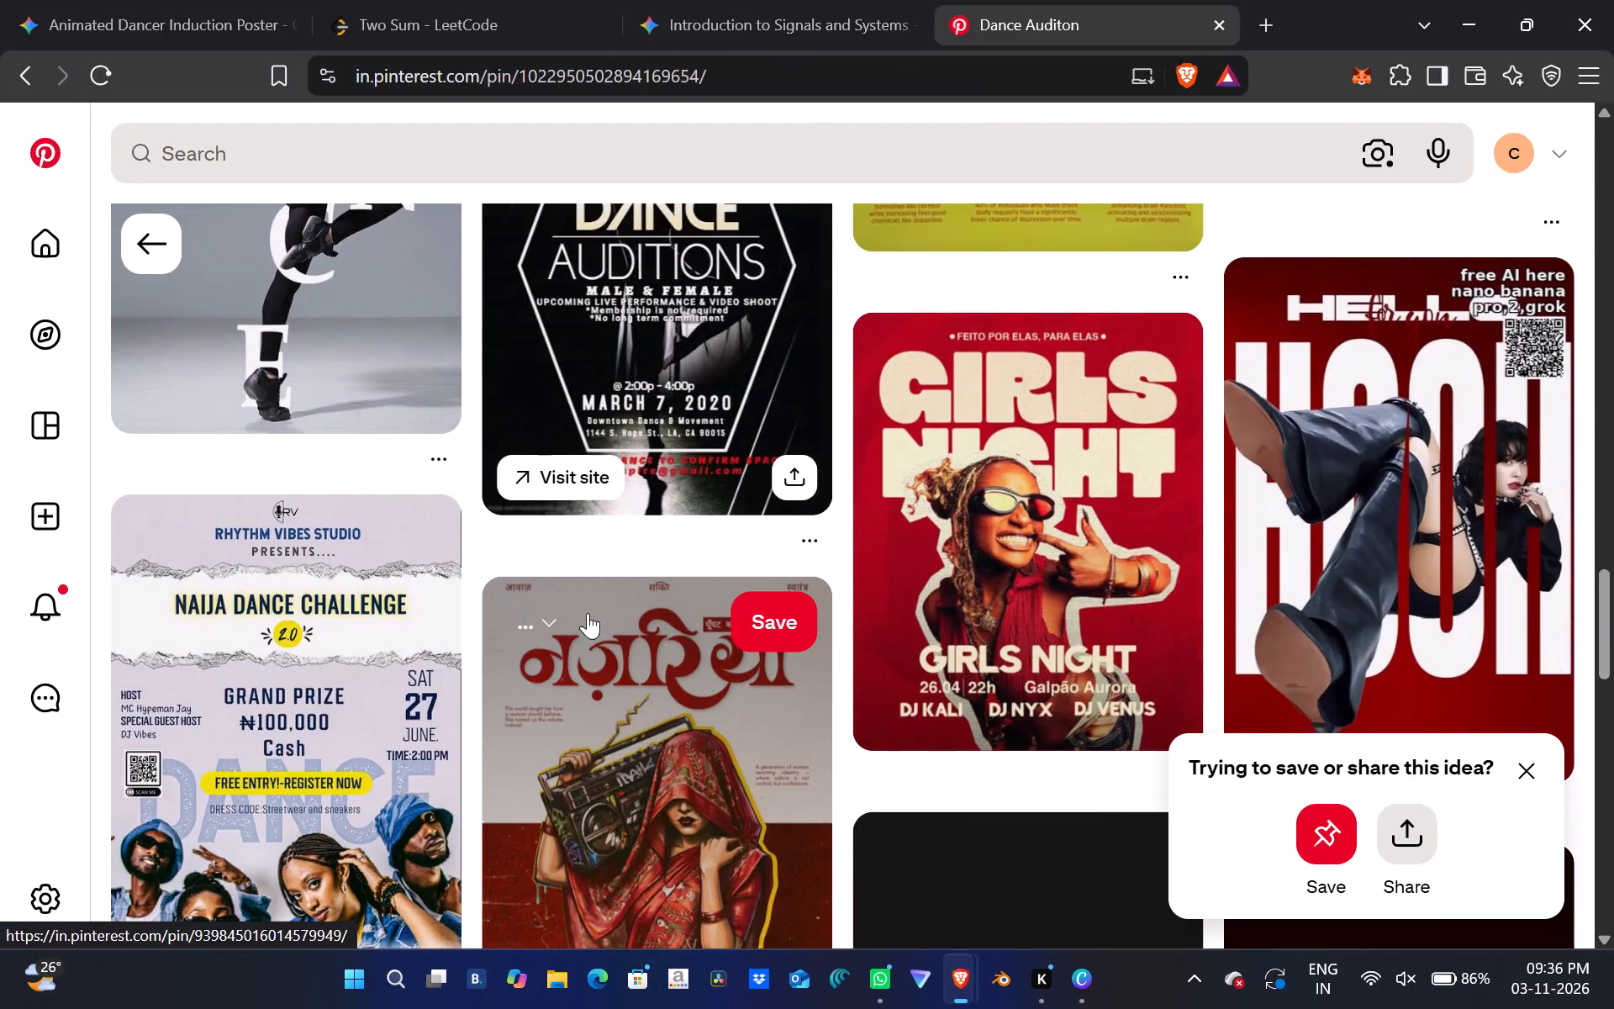
pyautogui.scroll(-5, 588, 613)
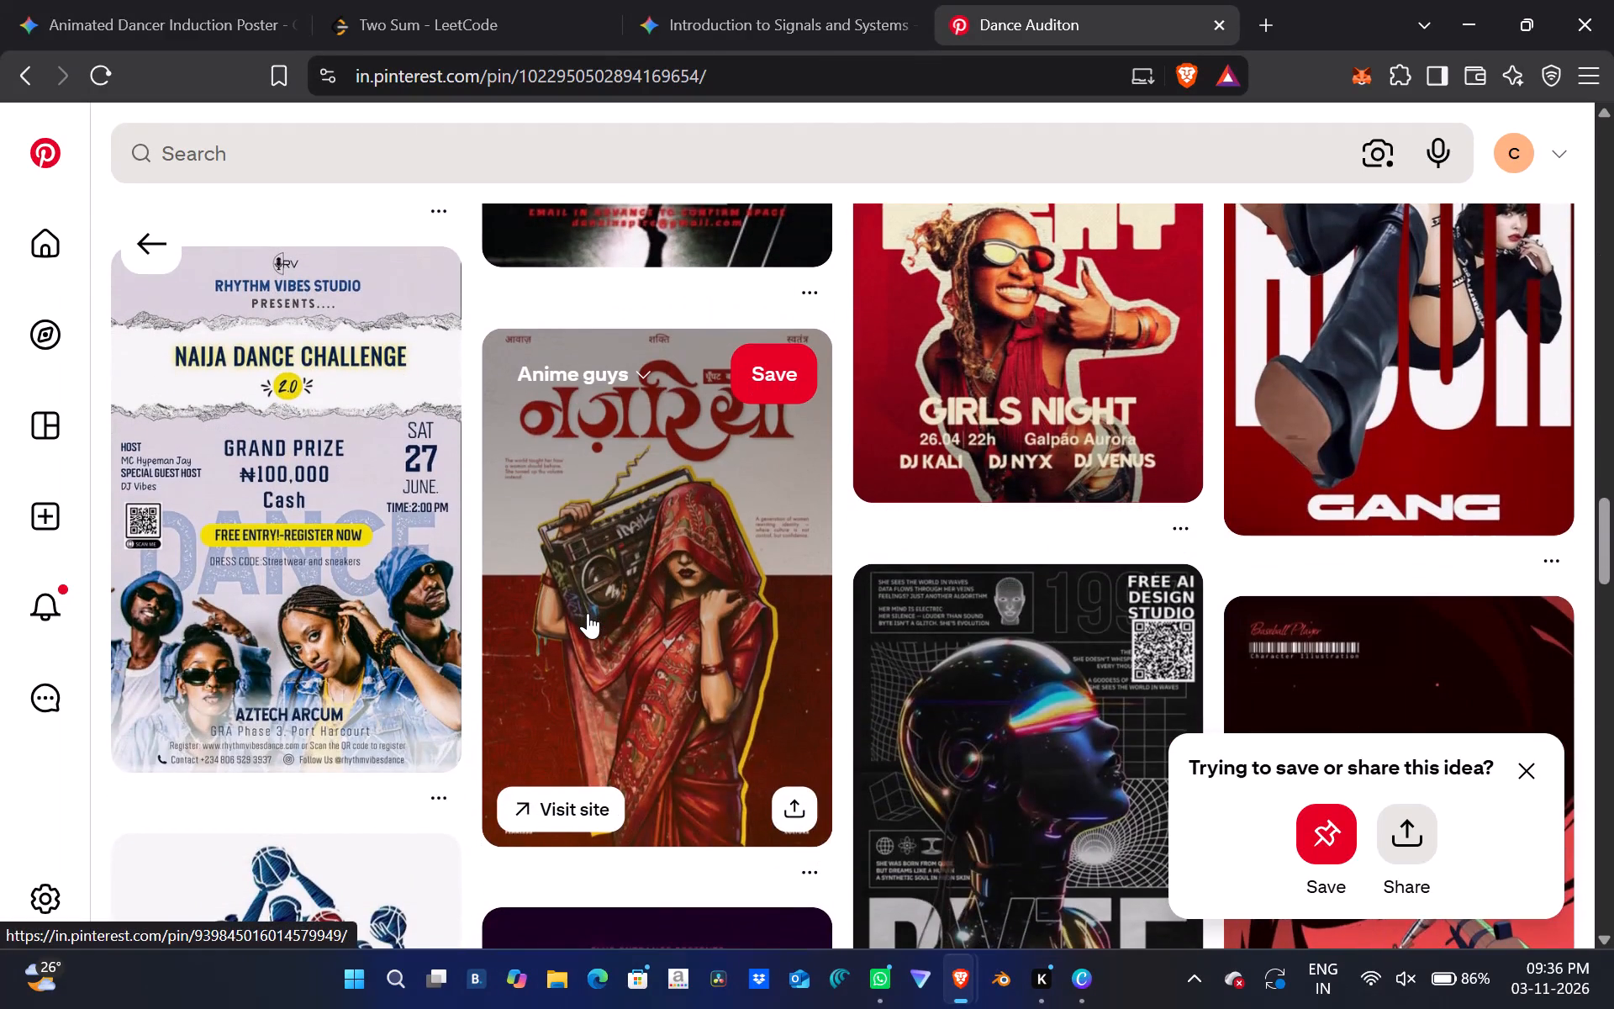
pyautogui.scroll(-3, 588, 613)
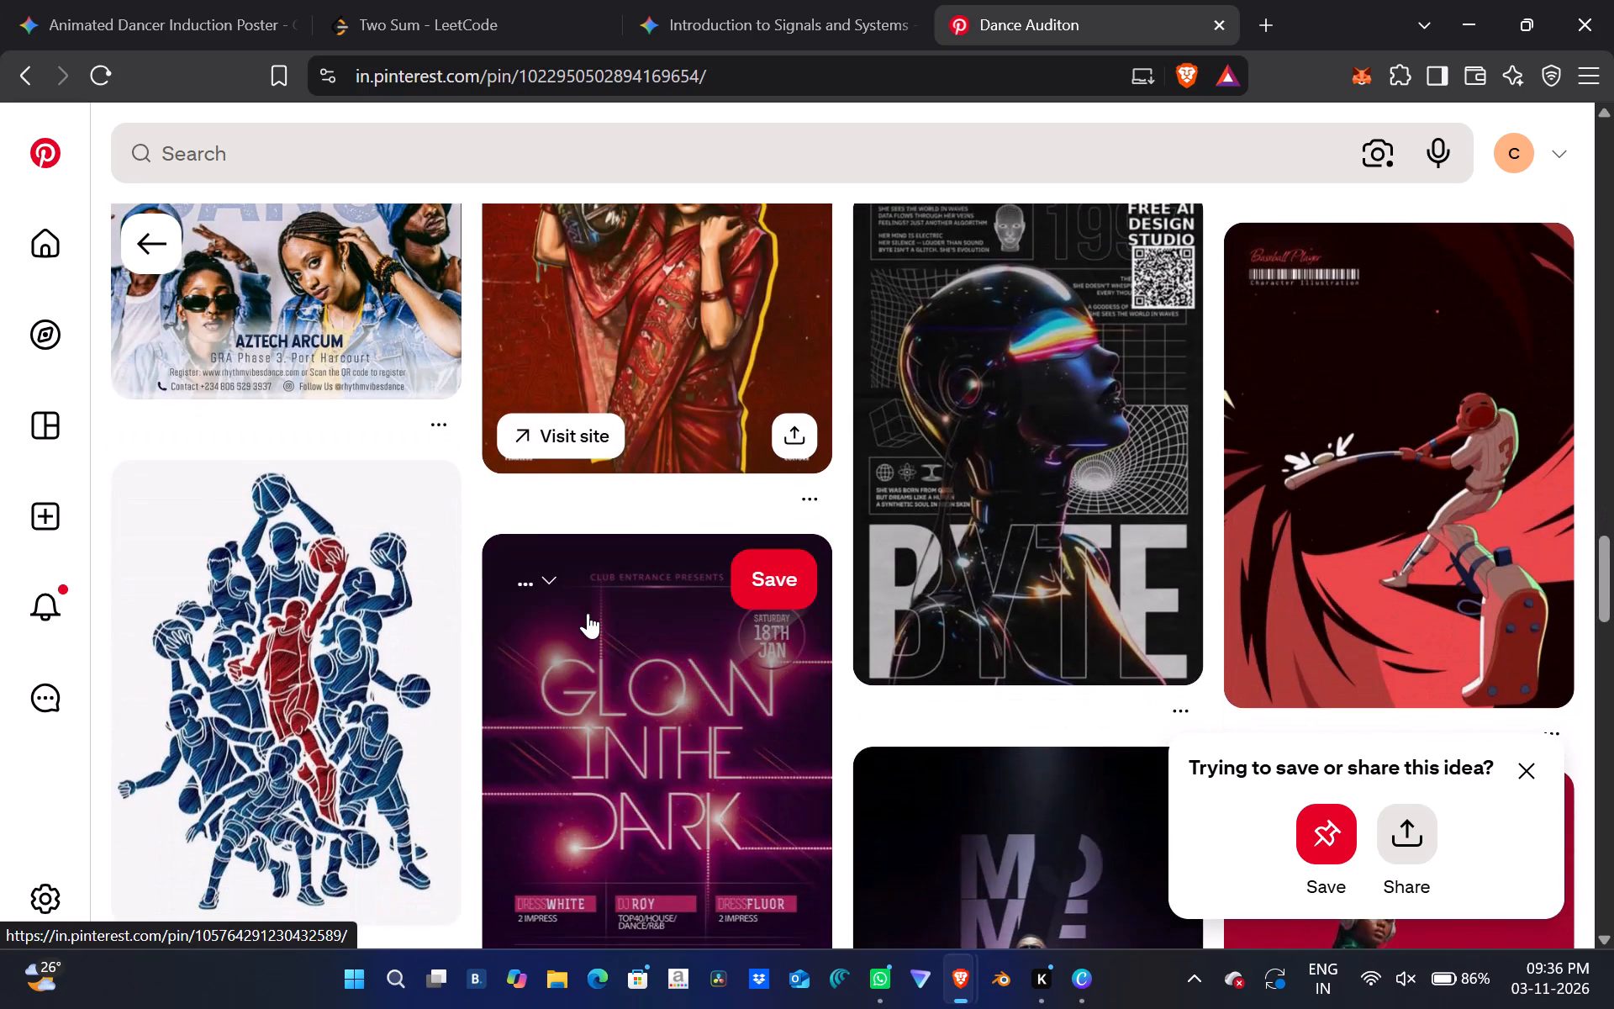
pyautogui.scroll(-3, 588, 613)
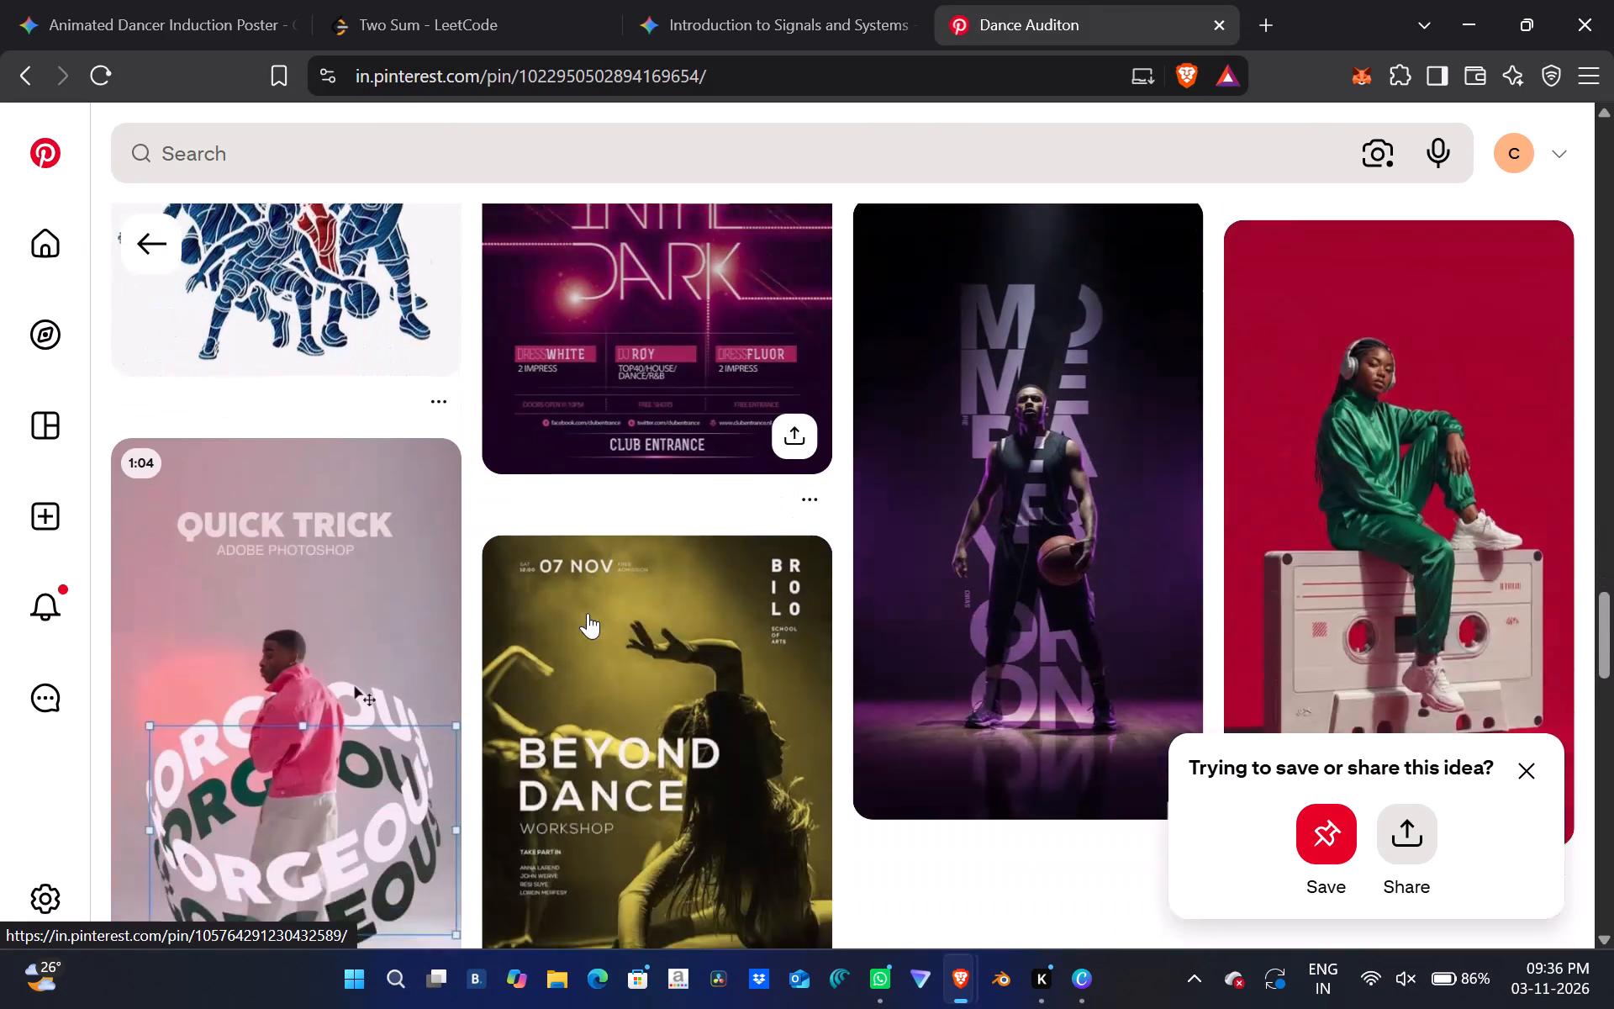
pyautogui.scroll(-1, 588, 613)
pyautogui.scroll(10, 588, 613)
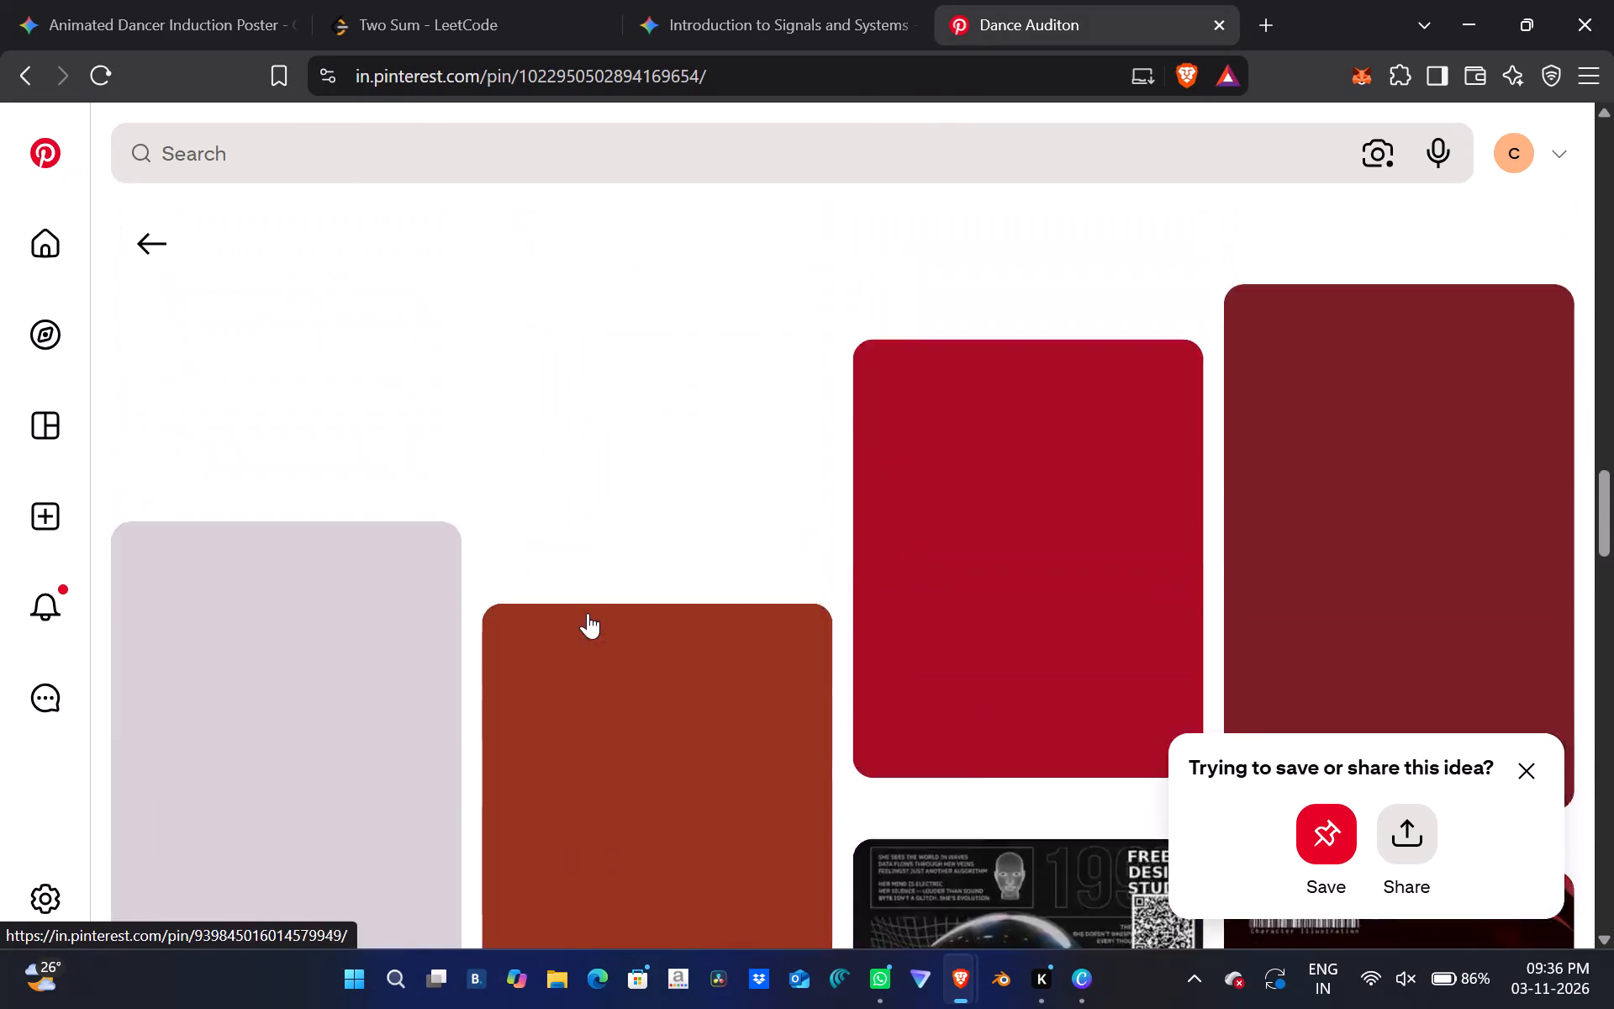
pyautogui.scroll(4, 588, 613)
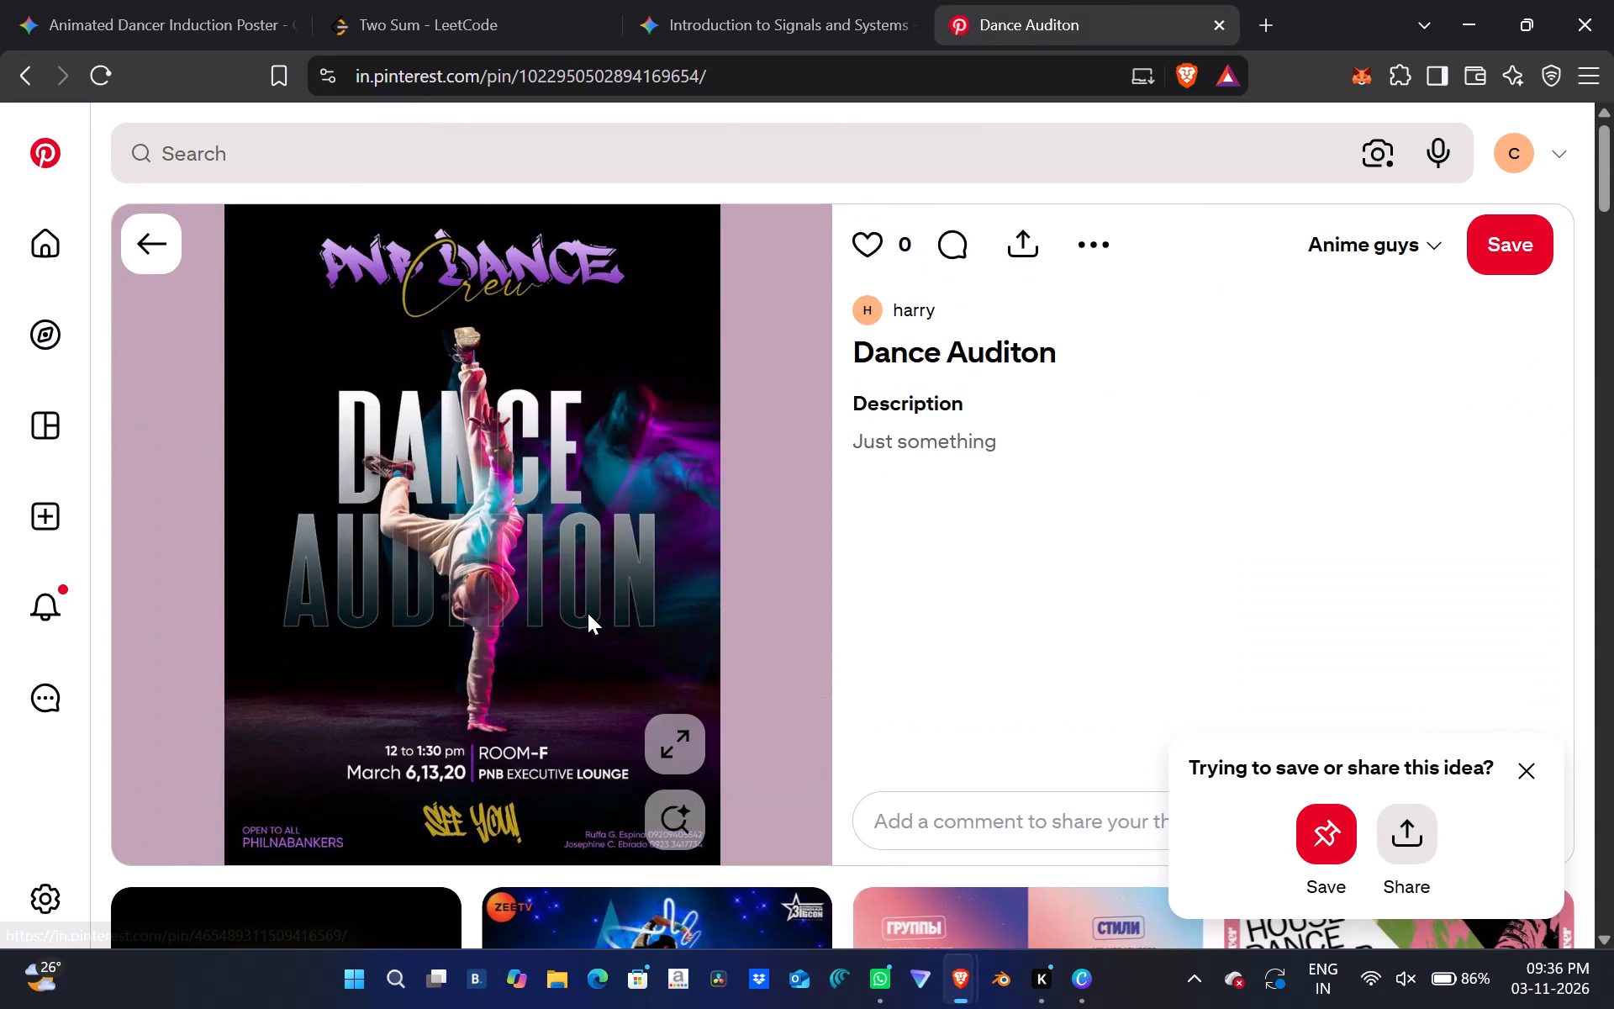
# Switch to the IIT(ISM) Dhanbad design in Canva, add a blank page after page 2 and paste the copied poster onto it.
pyautogui.hotkey('alt', 'Tab')
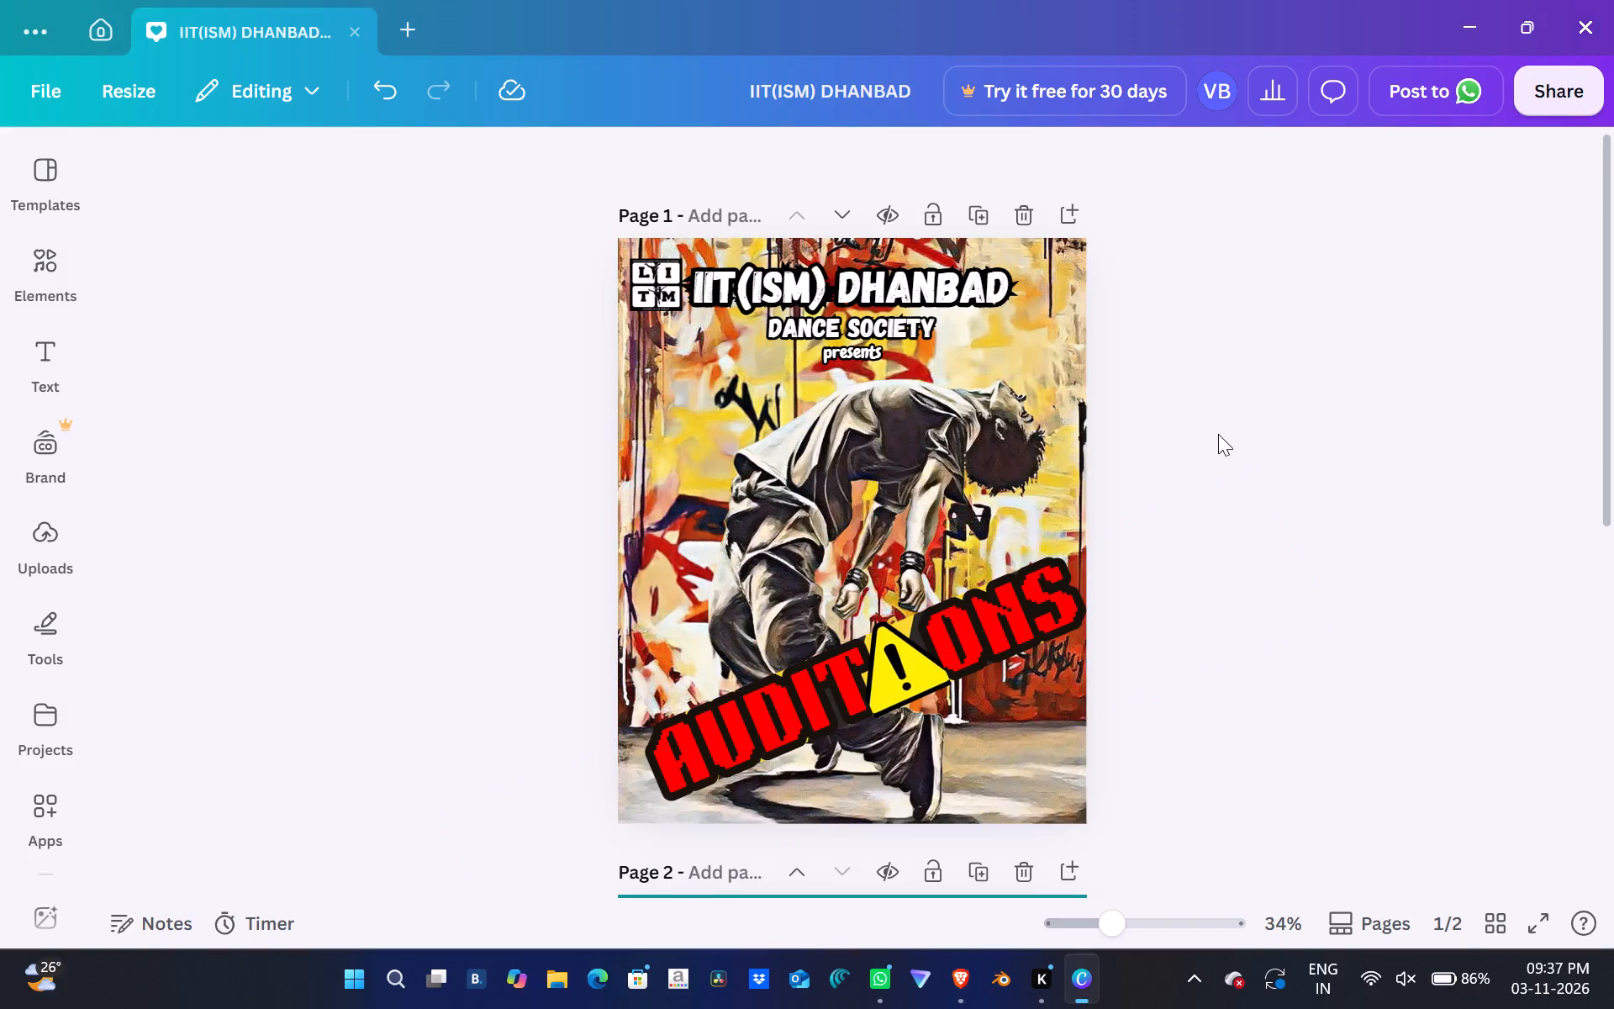
pyautogui.scroll(-5, 1218, 434)
pyautogui.click(978, 849)
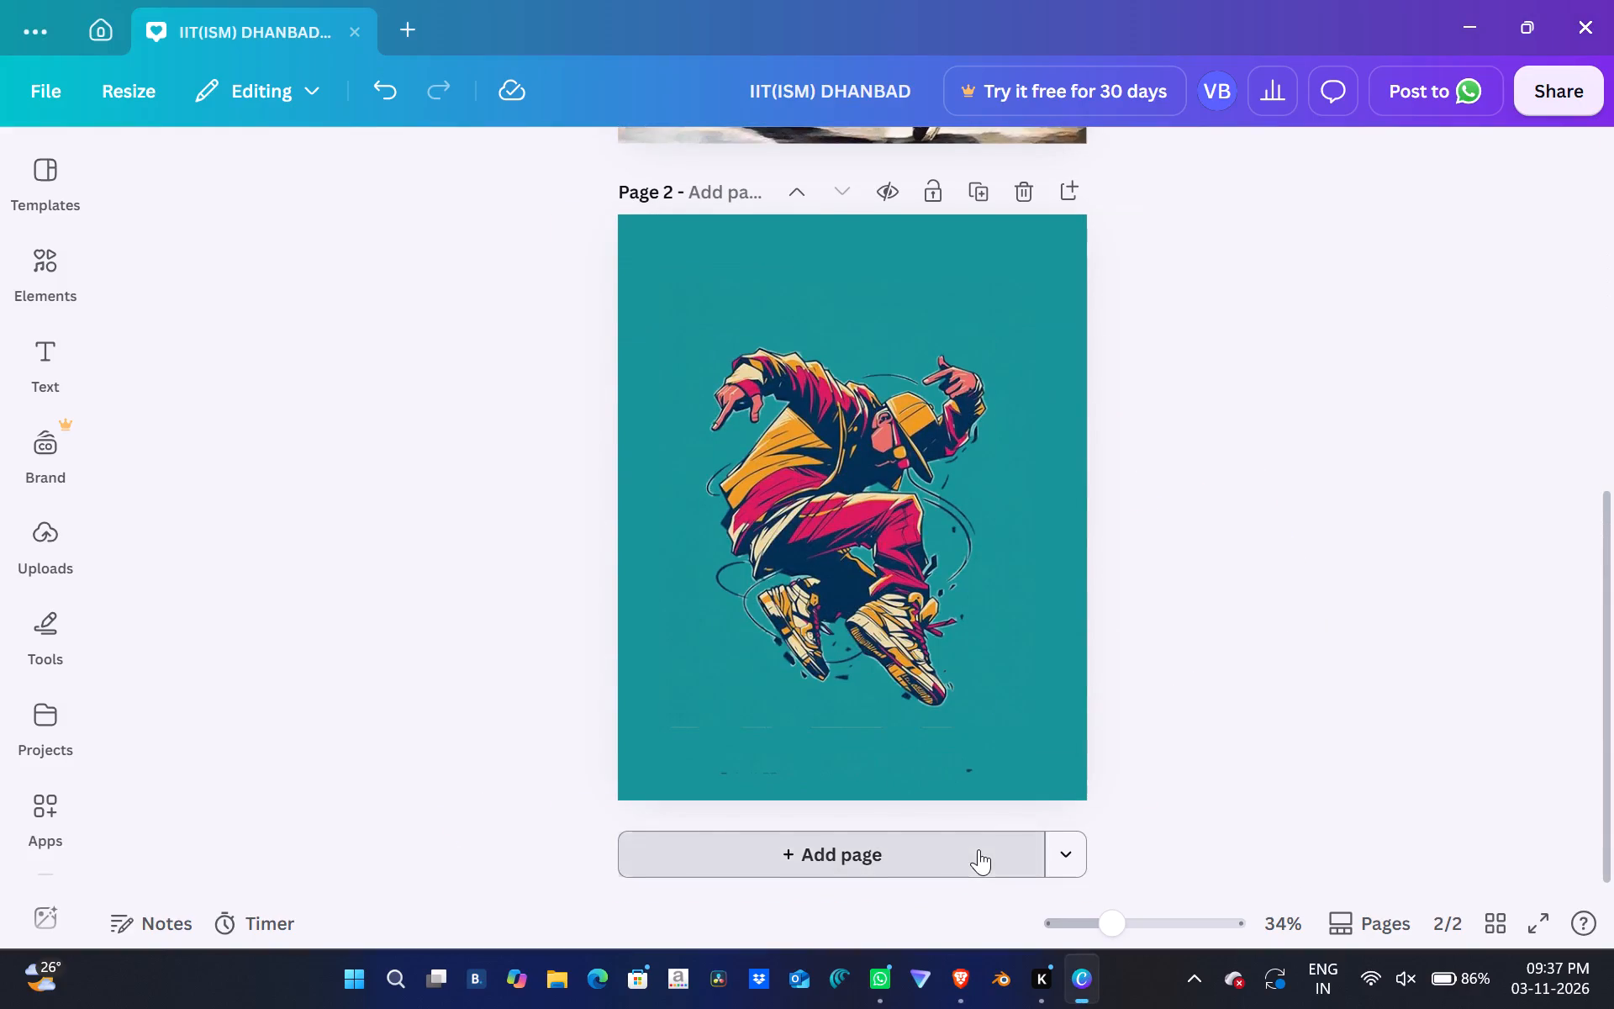
pyautogui.hotkey('ctrl', 'v')
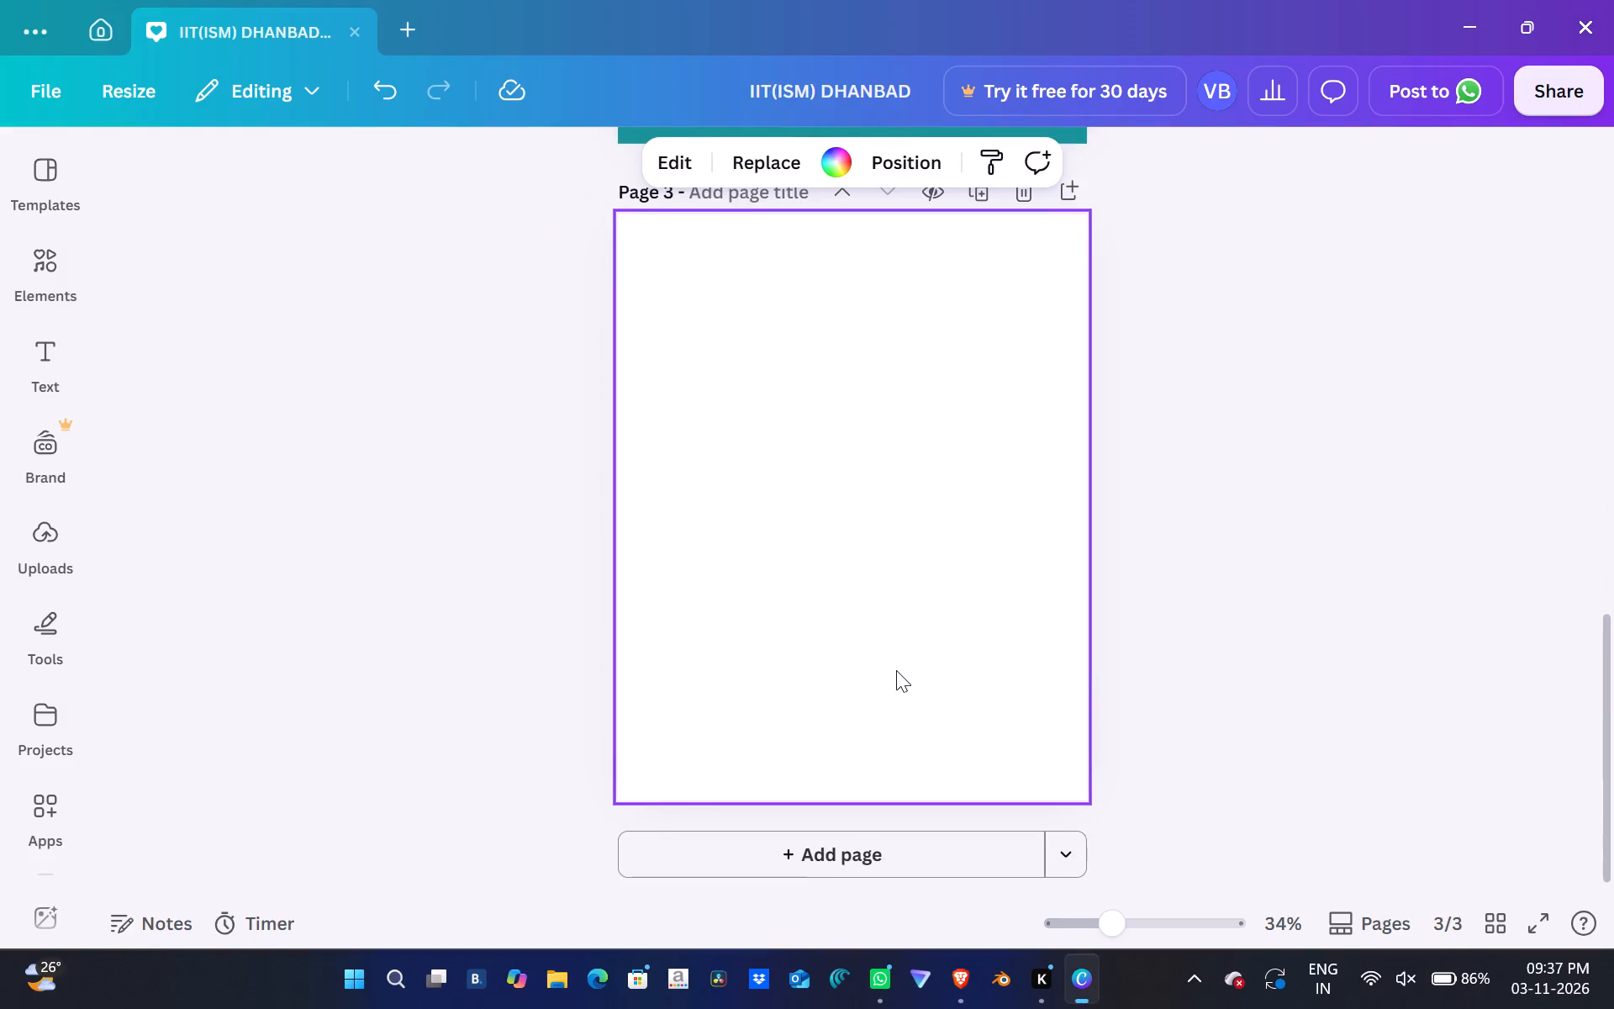
# Move and enlarge the pasted "PNB Dance Crew" poster so that it fills the whole of page 3.
pyautogui.moveTo(709, 325); pyautogui.dragTo(621, 227)
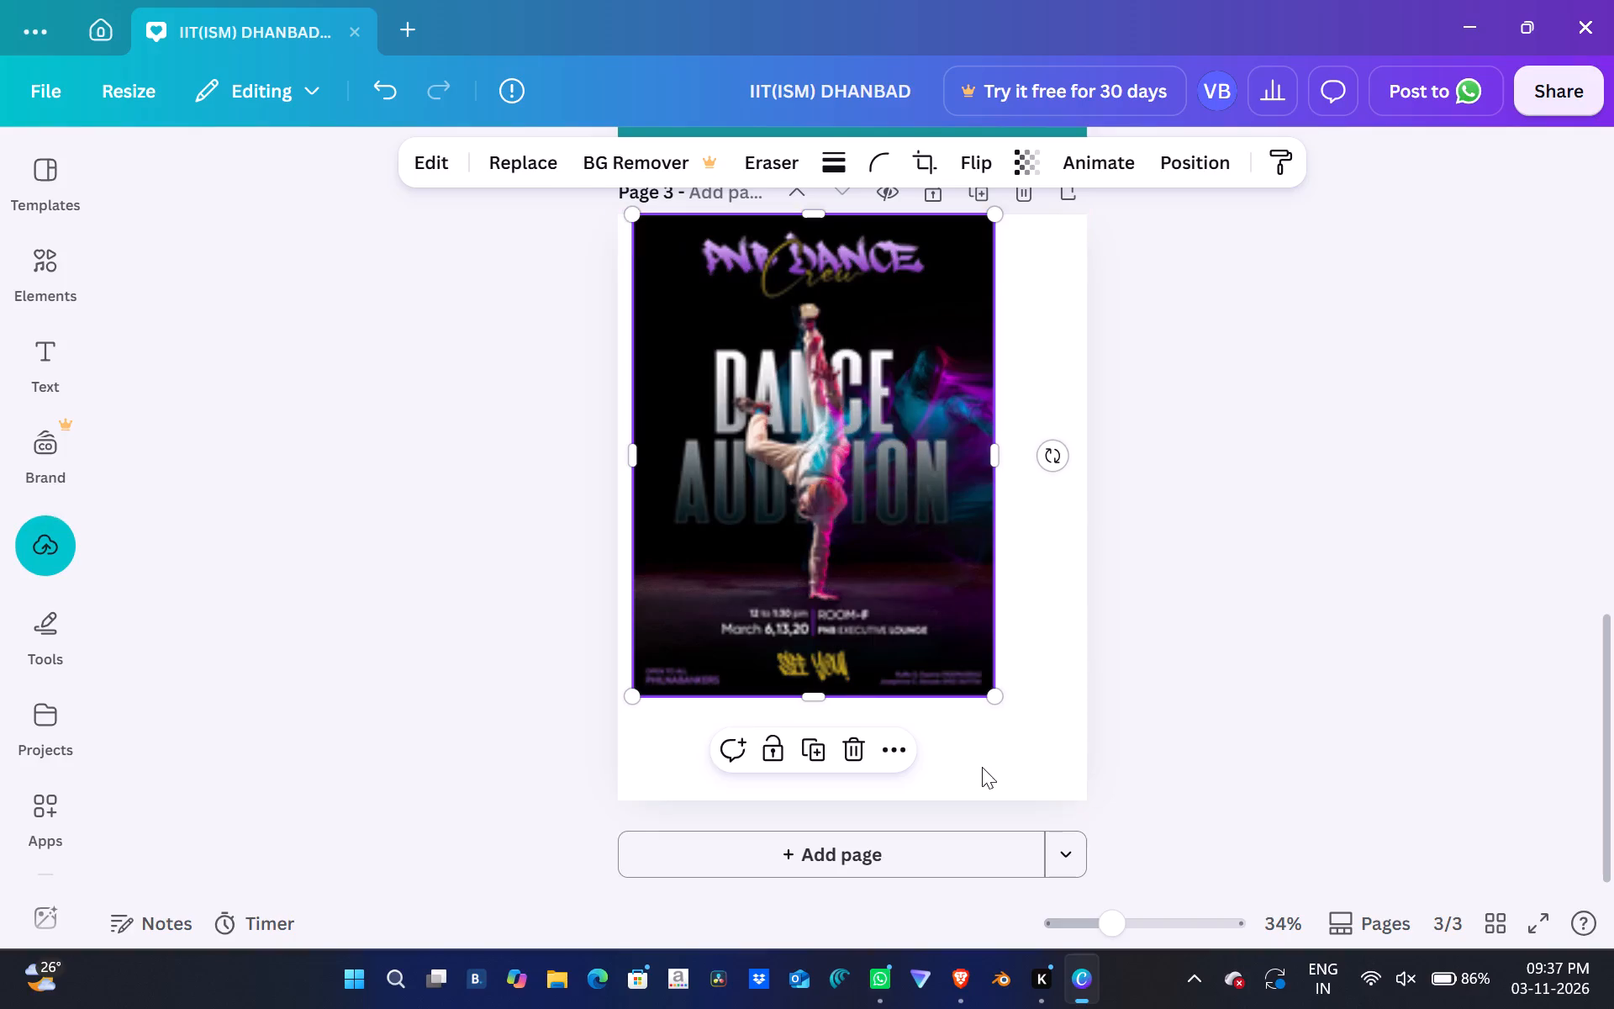
pyautogui.moveTo(987, 697); pyautogui.dragTo(1064, 796)
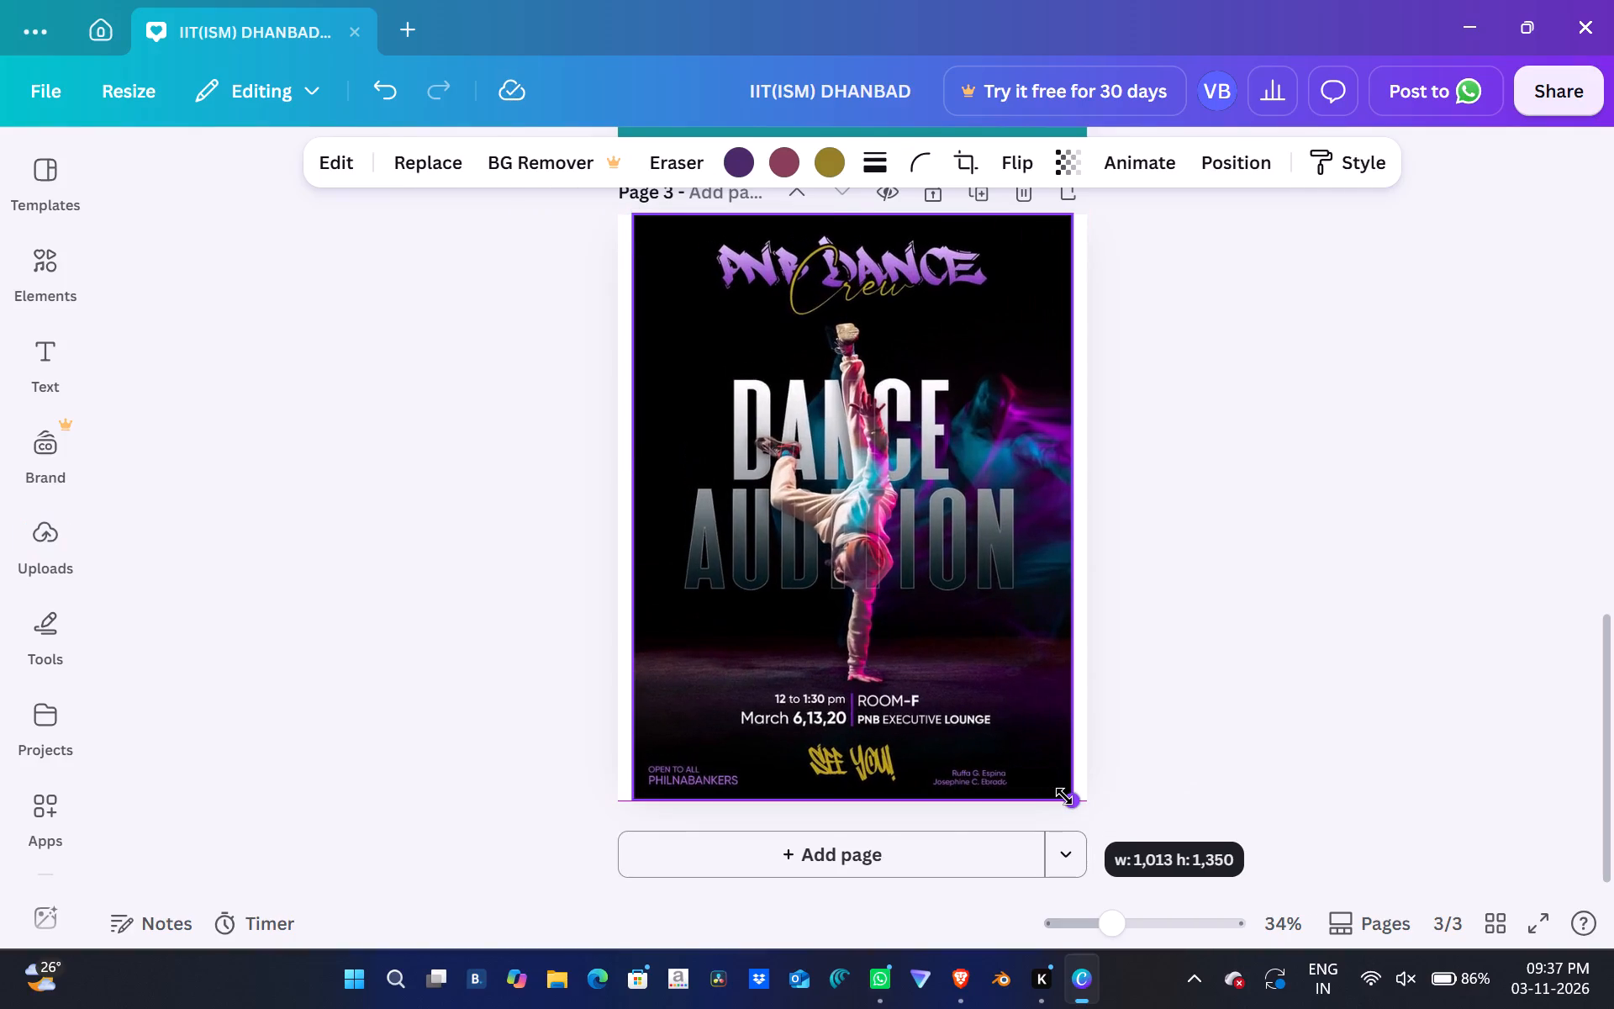
pyautogui.moveTo(1064, 796); pyautogui.dragTo(1065, 796)
pyautogui.moveTo(1079, 510); pyautogui.dragTo(1087, 510)
pyautogui.moveTo(640, 495); pyautogui.dragTo(624, 495)
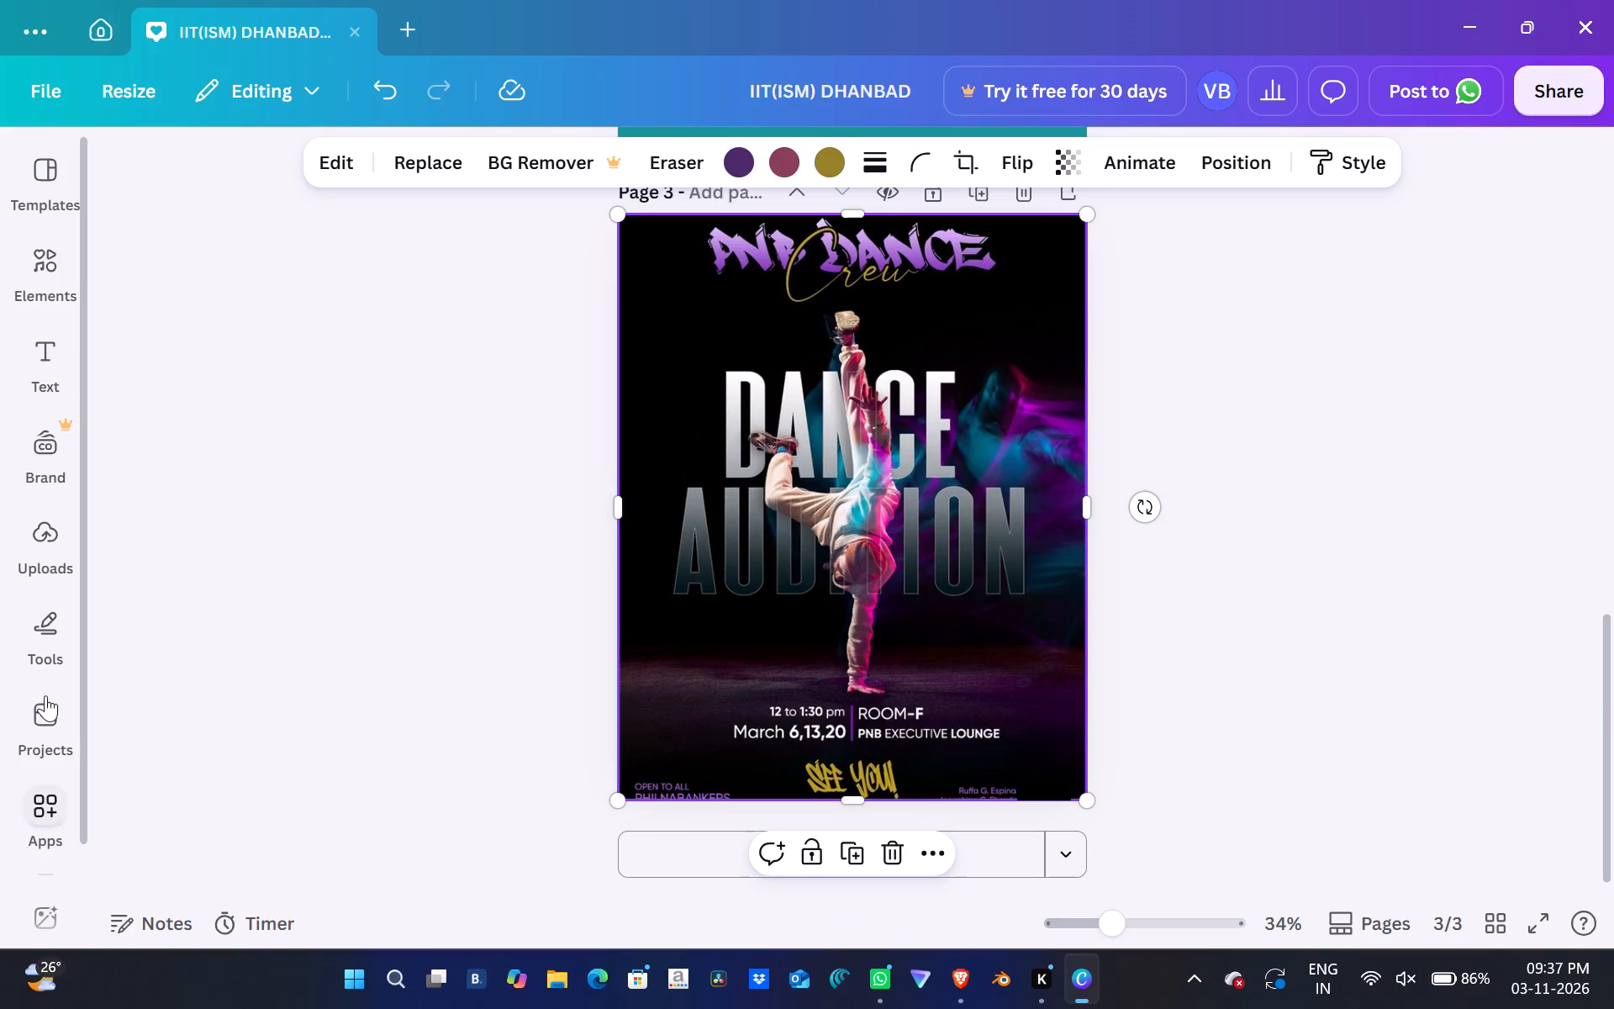
# Convert the "PNB Dance Crew" poster image on page 3 into separate editable text and image elements.
pyautogui.click(337, 174)
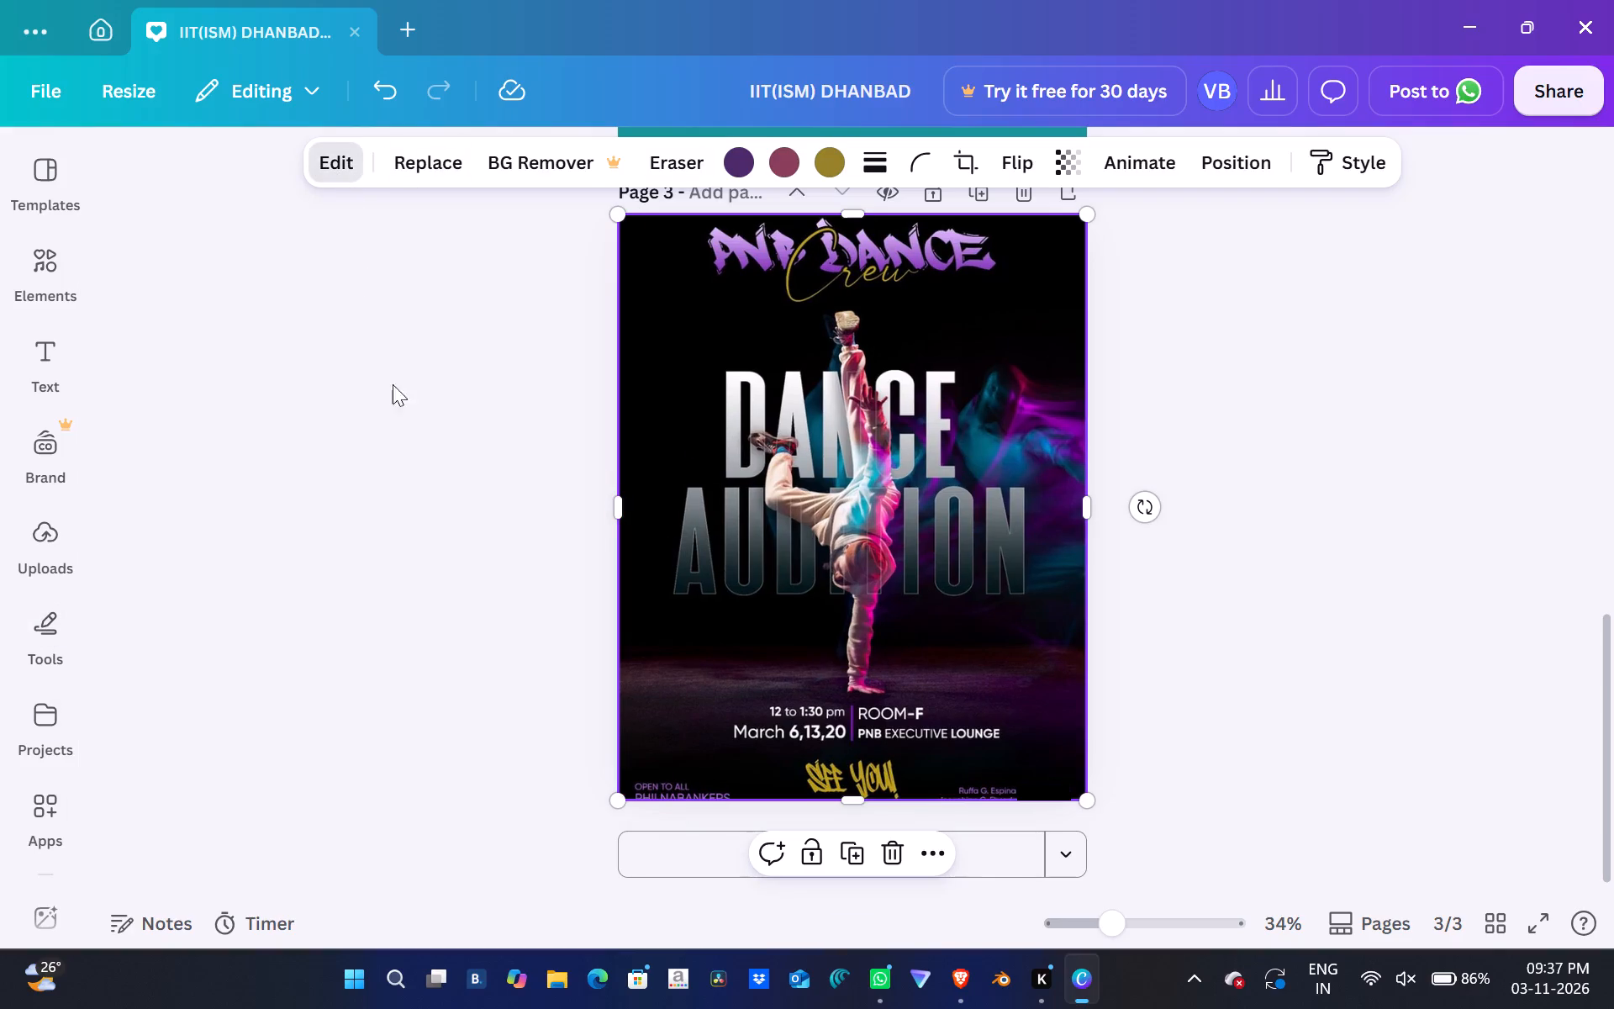
pyautogui.click(230, 505)
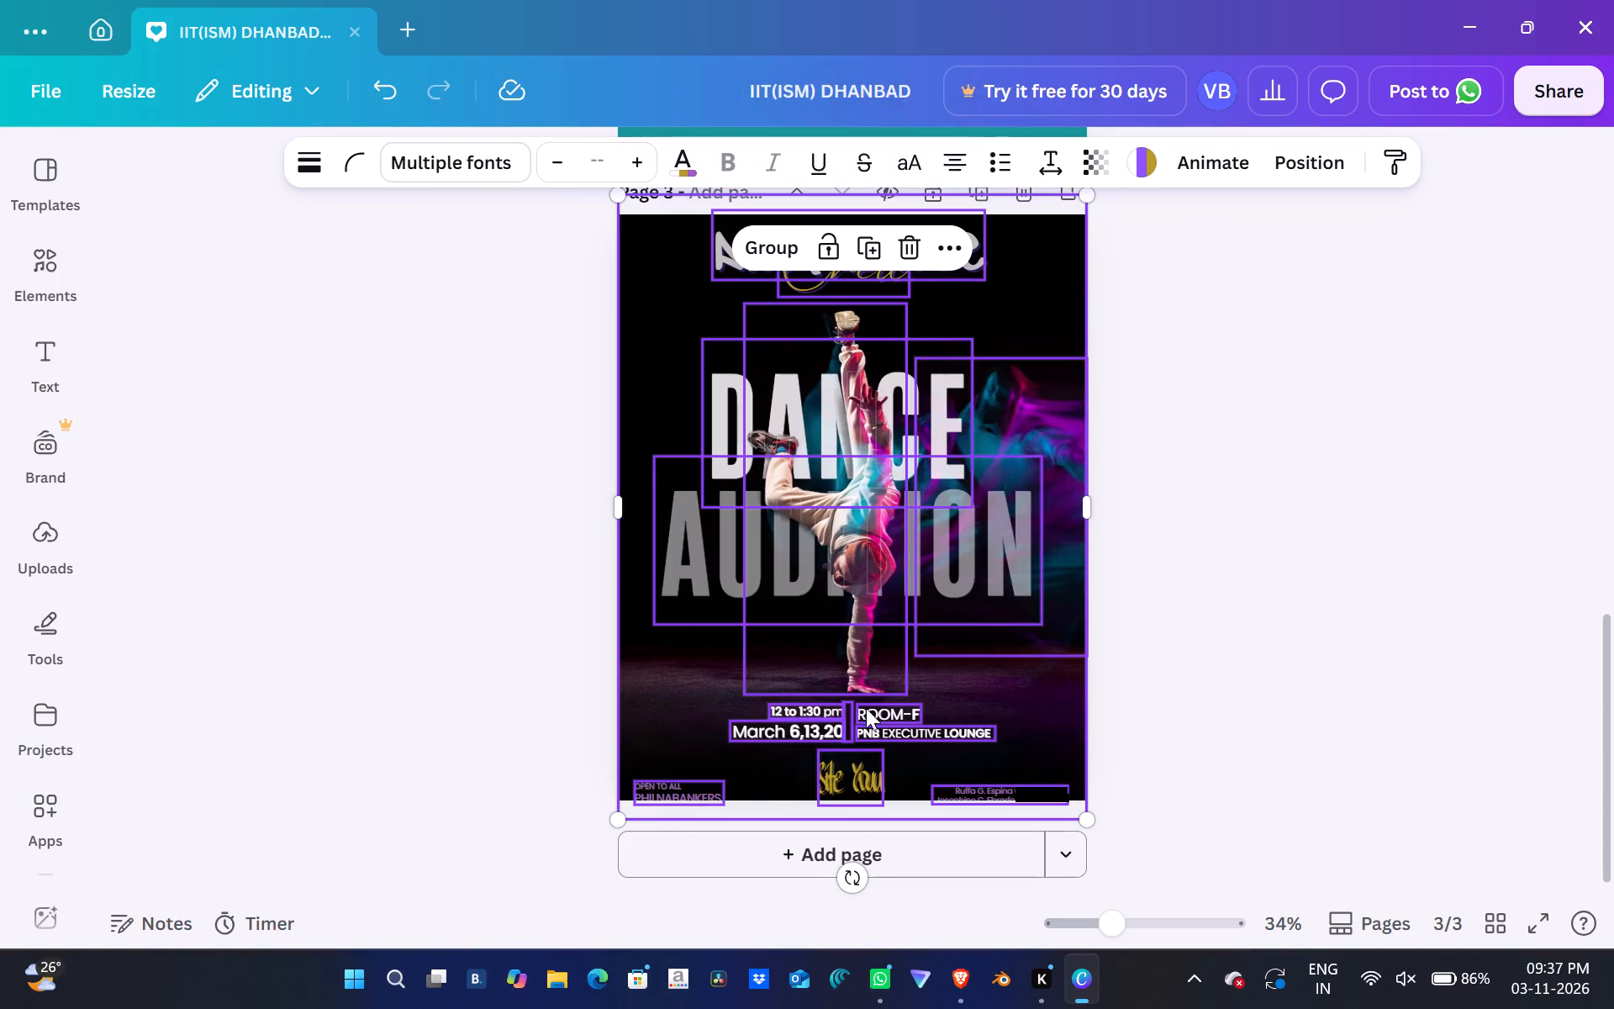
pyautogui.click(683, 788)
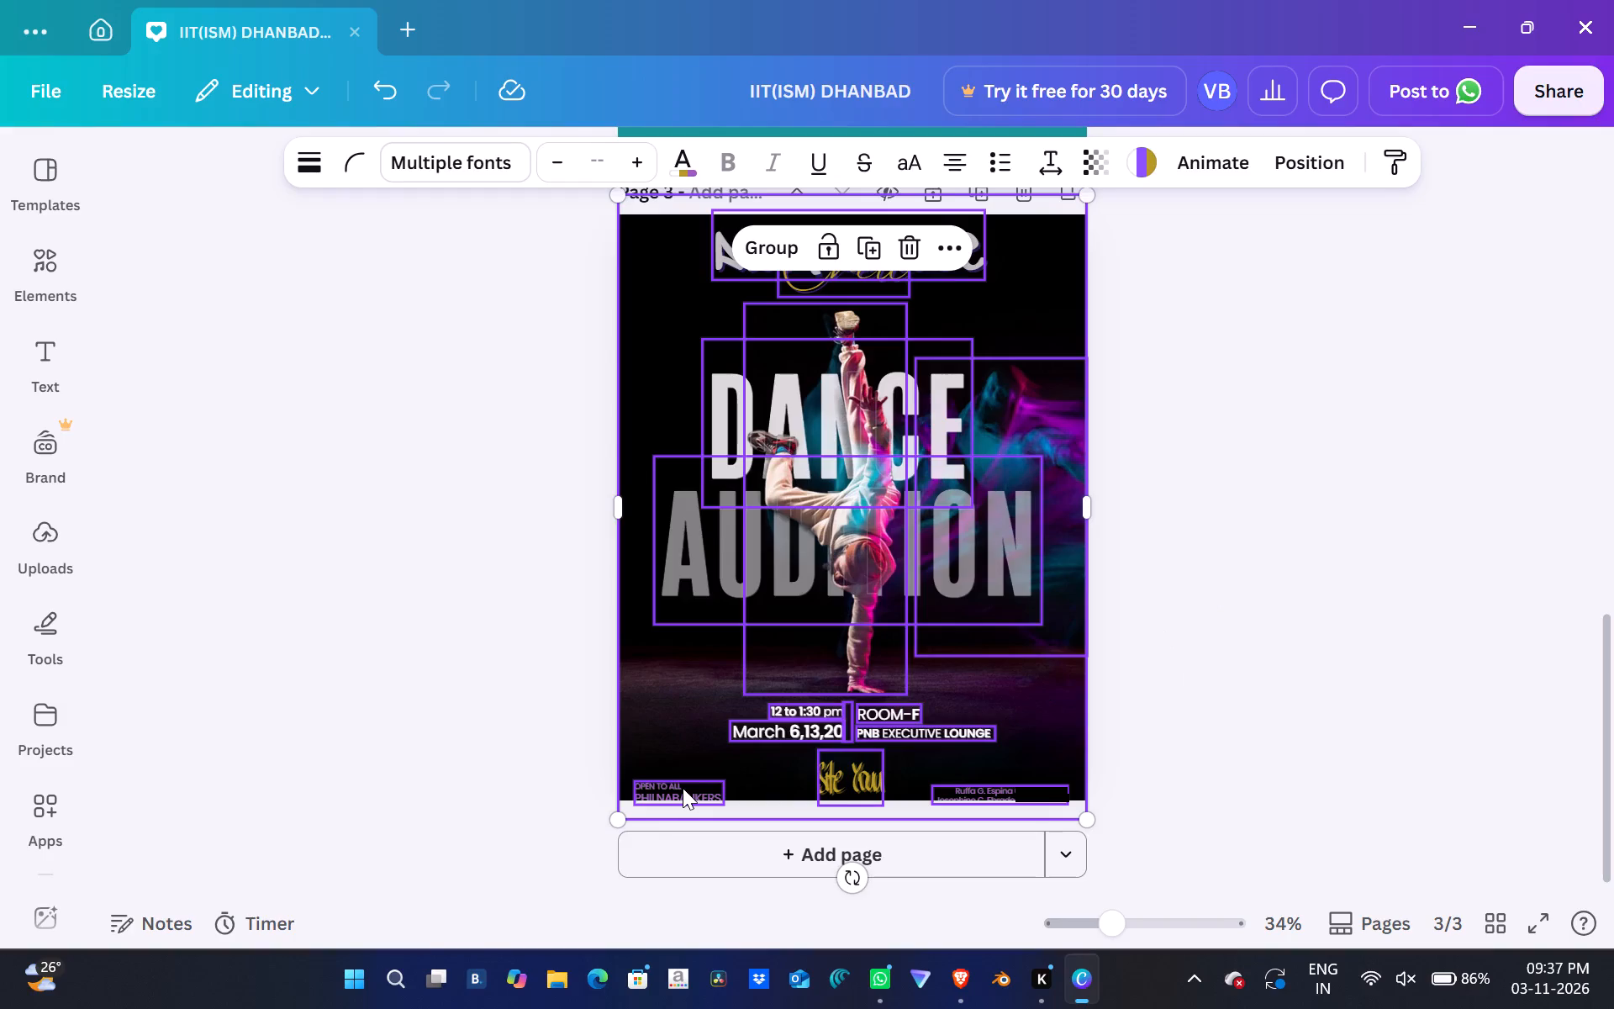
pyautogui.click(683, 788)
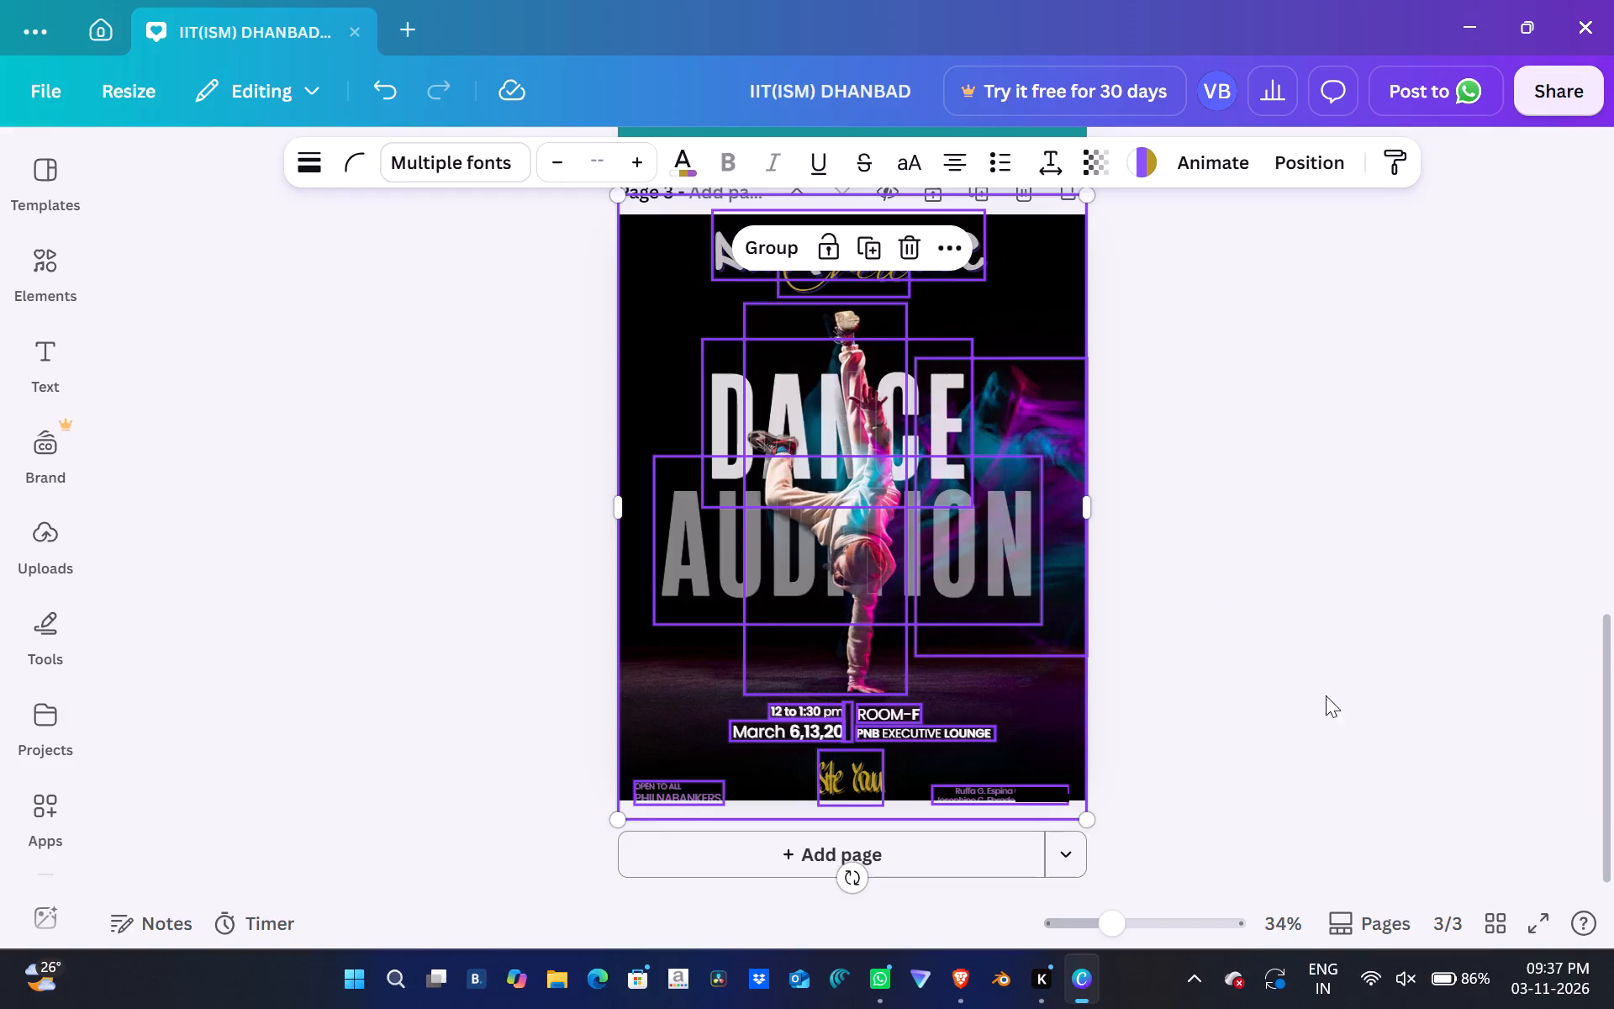
pyautogui.click(1334, 690)
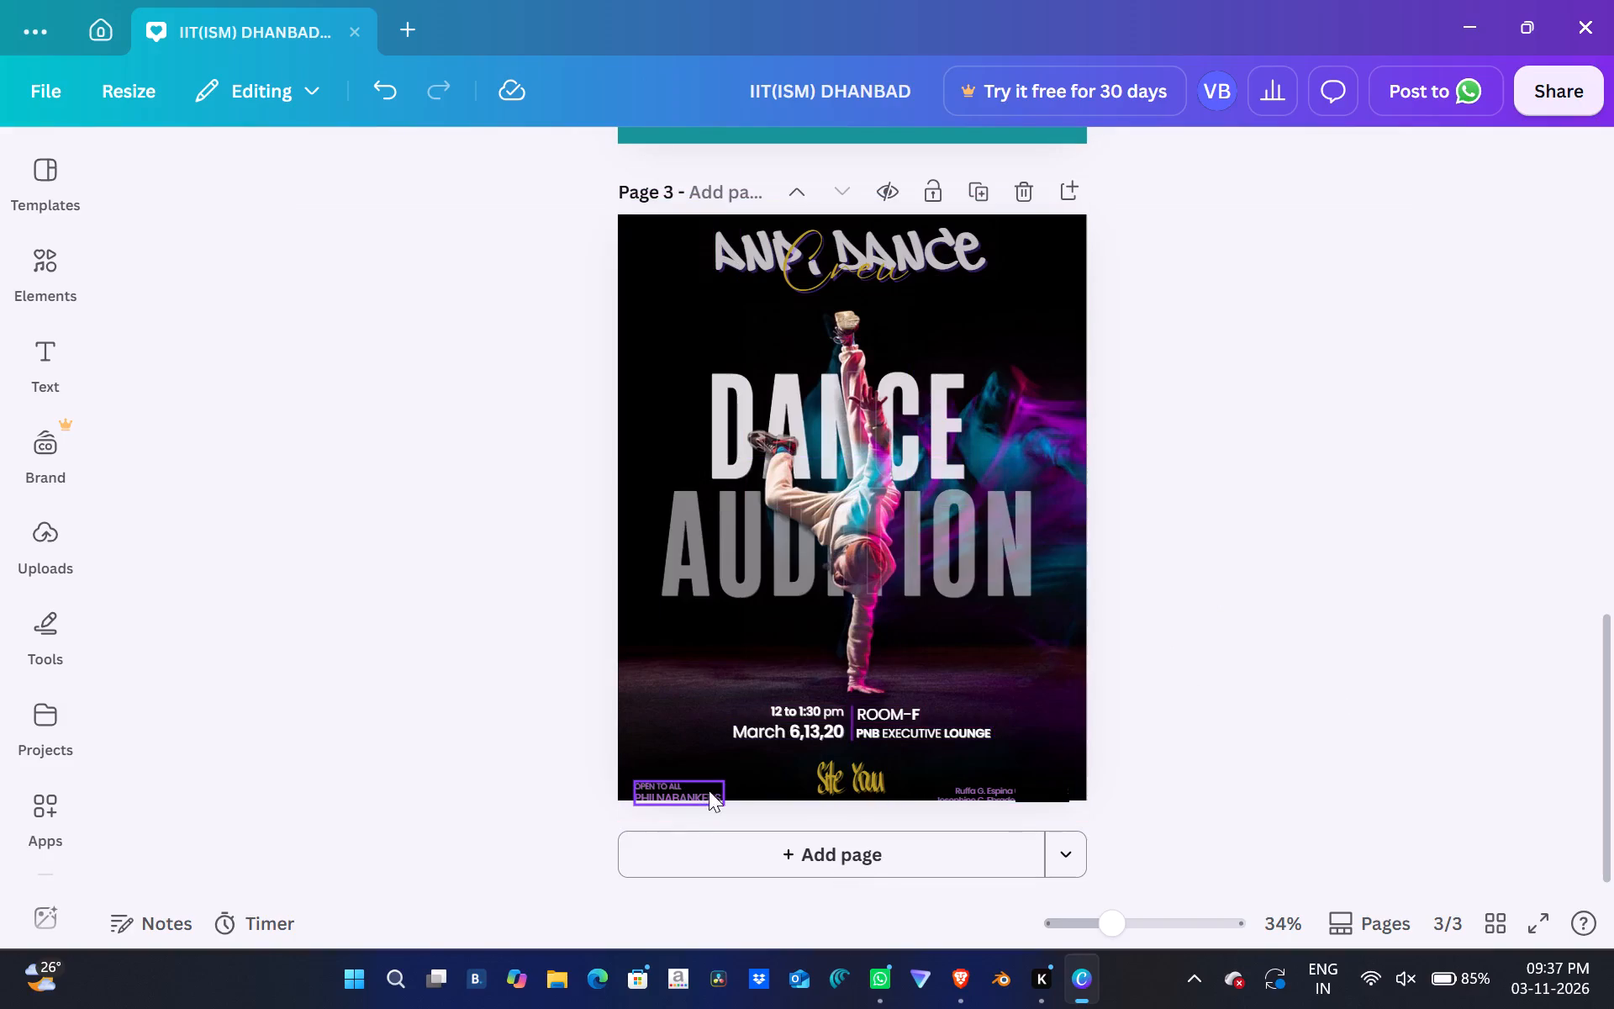
# Delete the "OPEN TO ALL PHILNABANKERS" text and the names credit from the bottom corners of the page 3 poster.
pyautogui.click(696, 790)
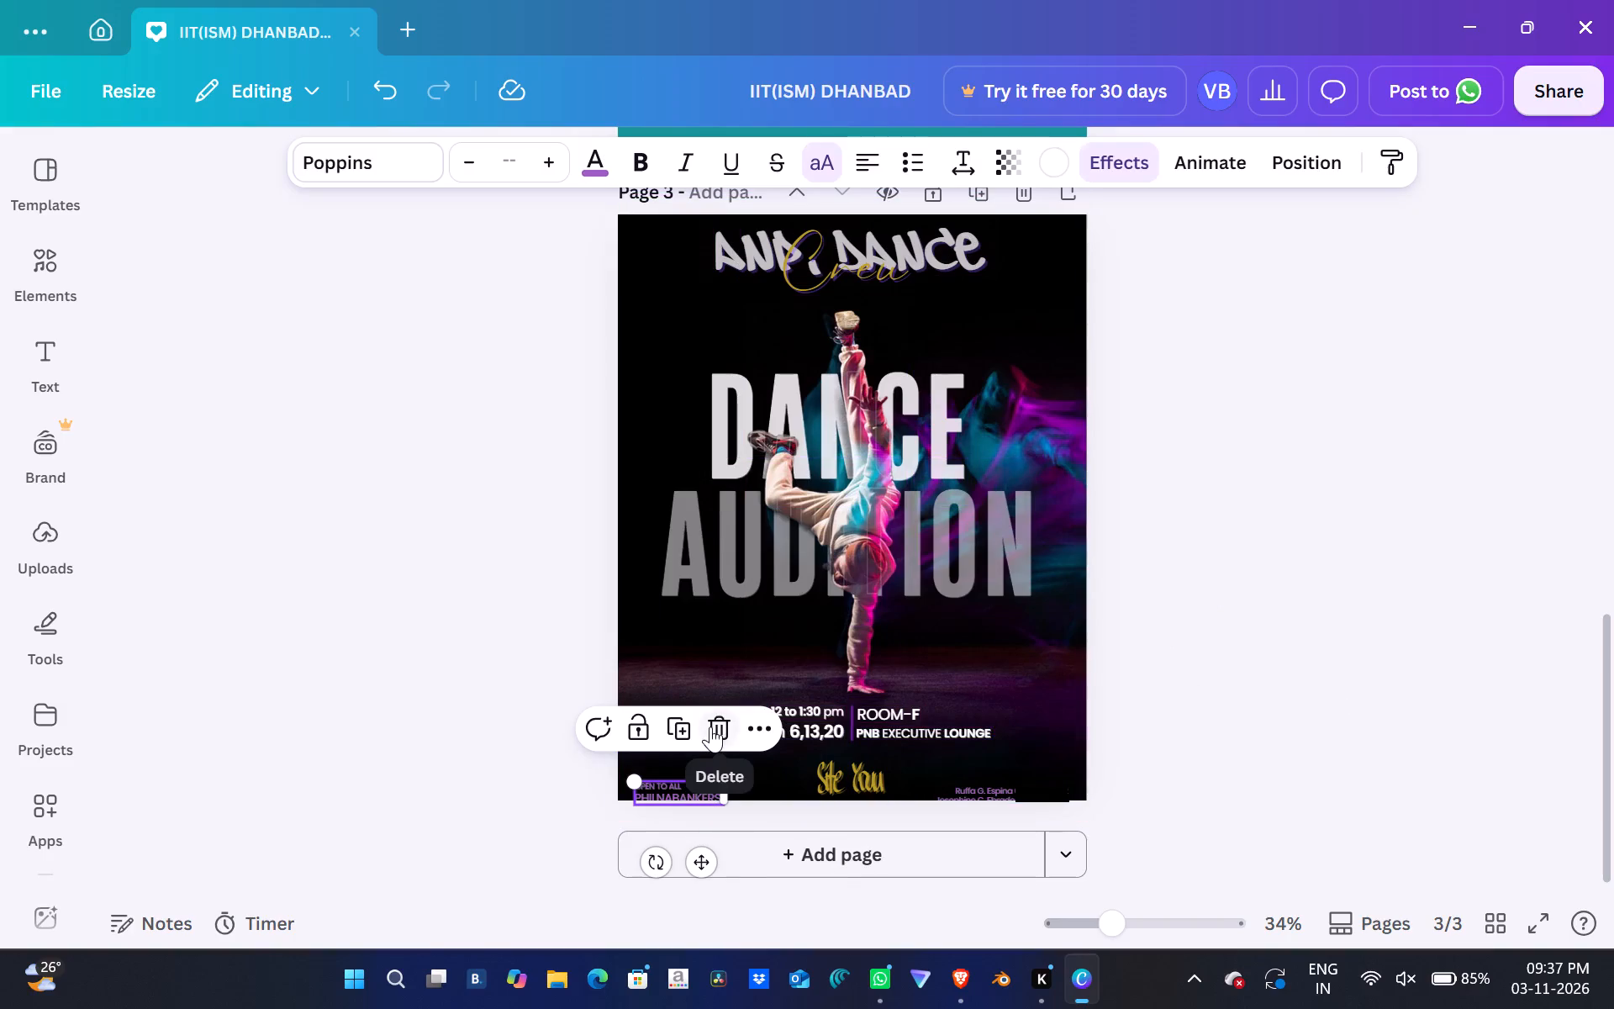
pyautogui.click(711, 726)
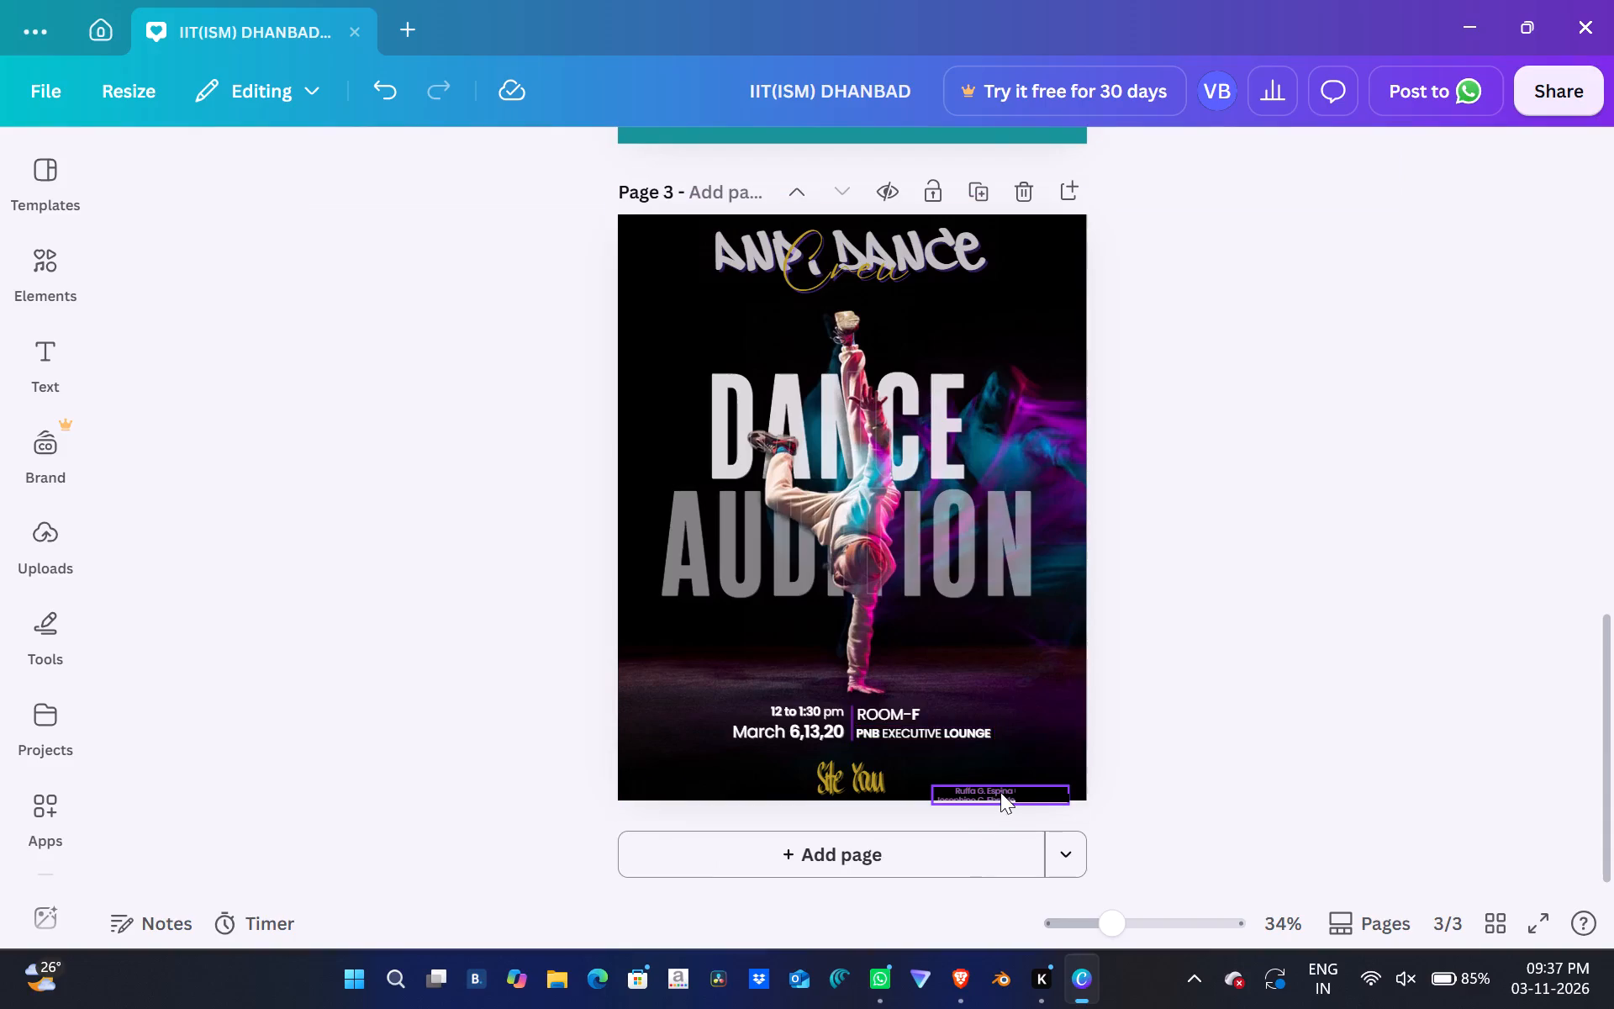
pyautogui.click(1000, 792)
pyautogui.click(1057, 735)
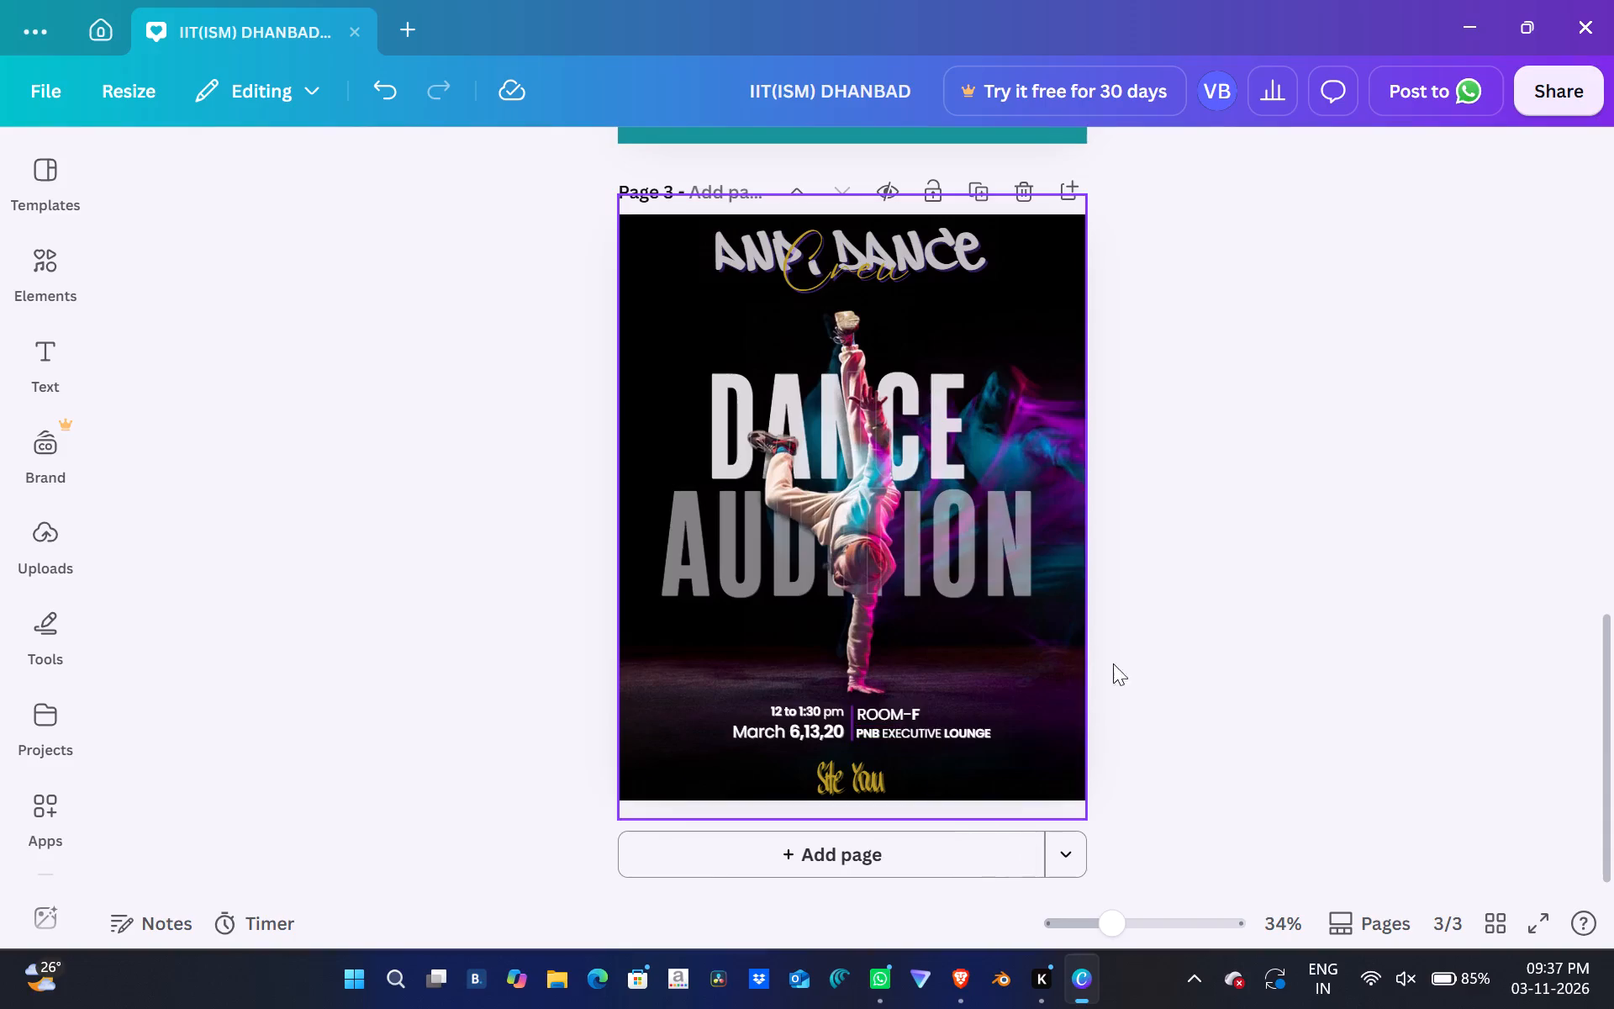
# Move the graffiti crew title and the gold script "Crew" from the top of page 3 down to the poster's lower part.
pyautogui.scroll(1, 1156, 603)
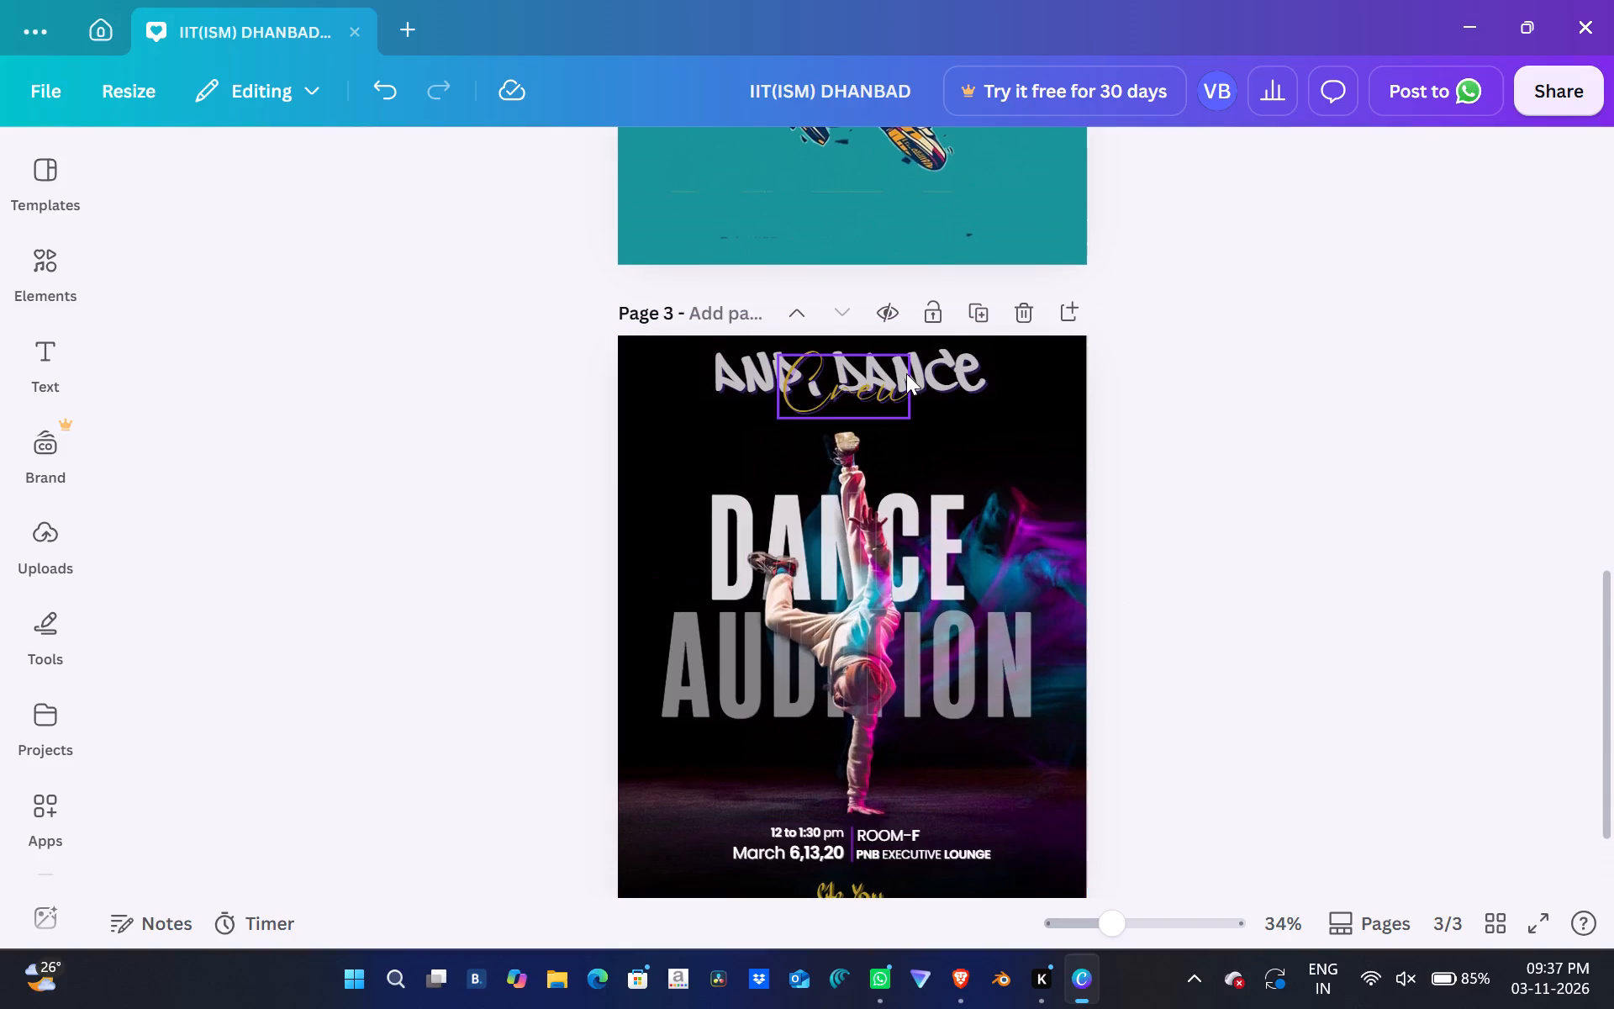
pyautogui.click(752, 367)
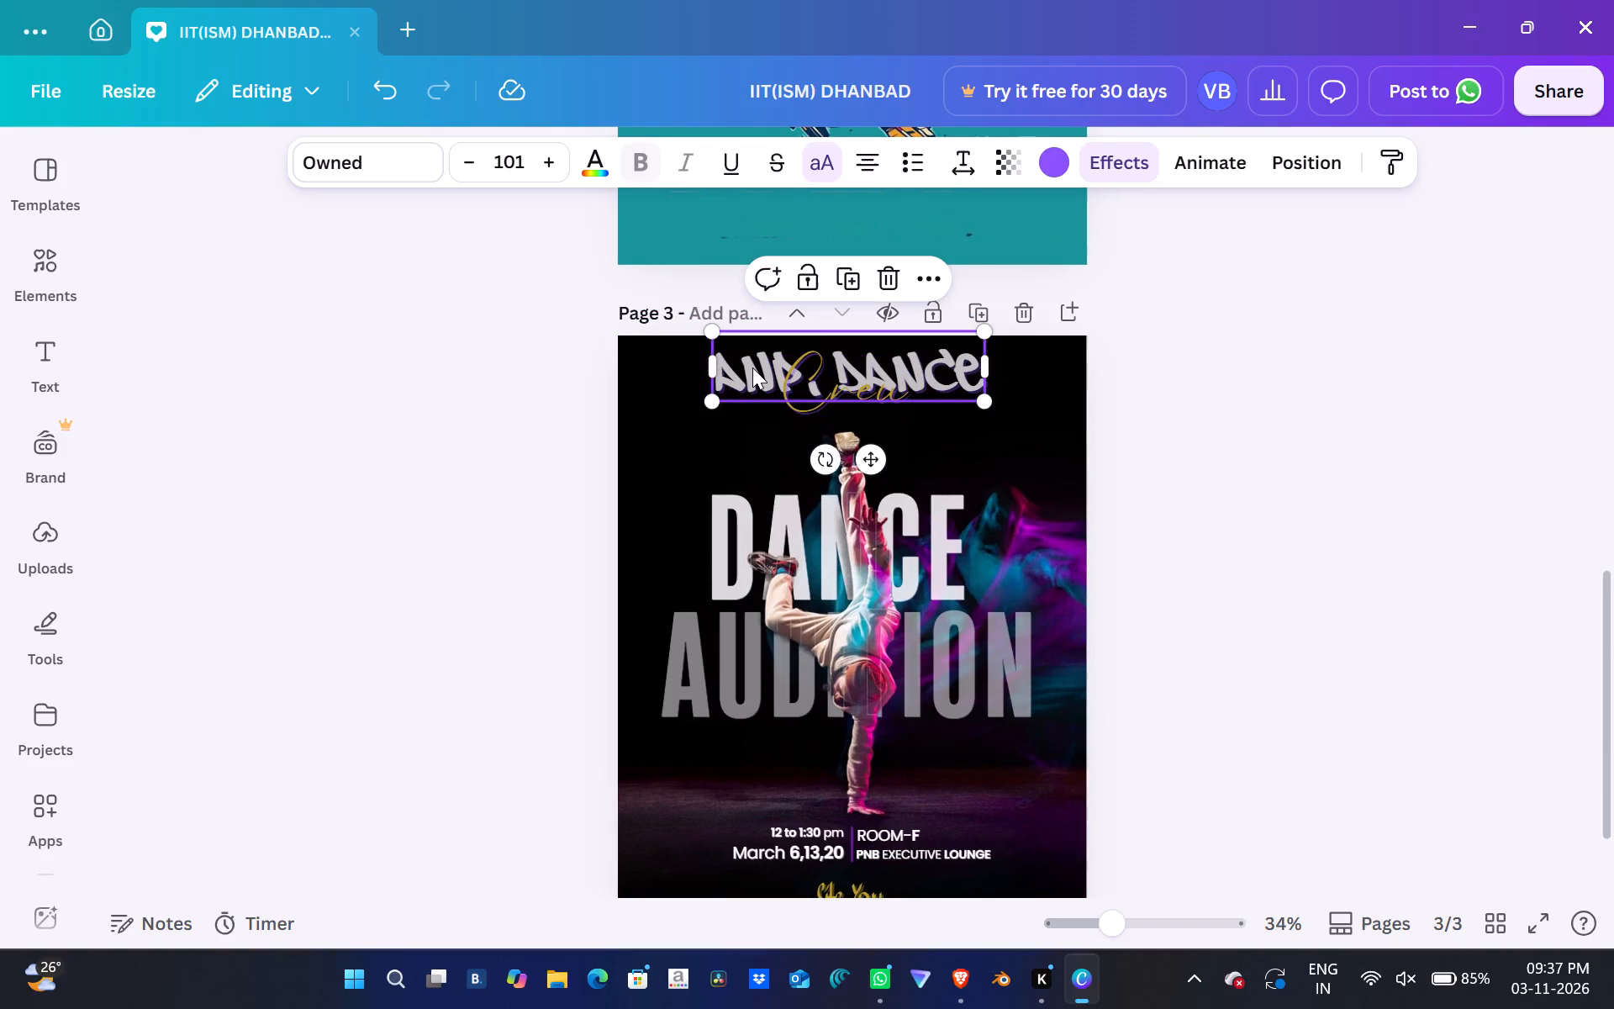
pyautogui.moveTo(752, 367); pyautogui.dragTo(742, 612)
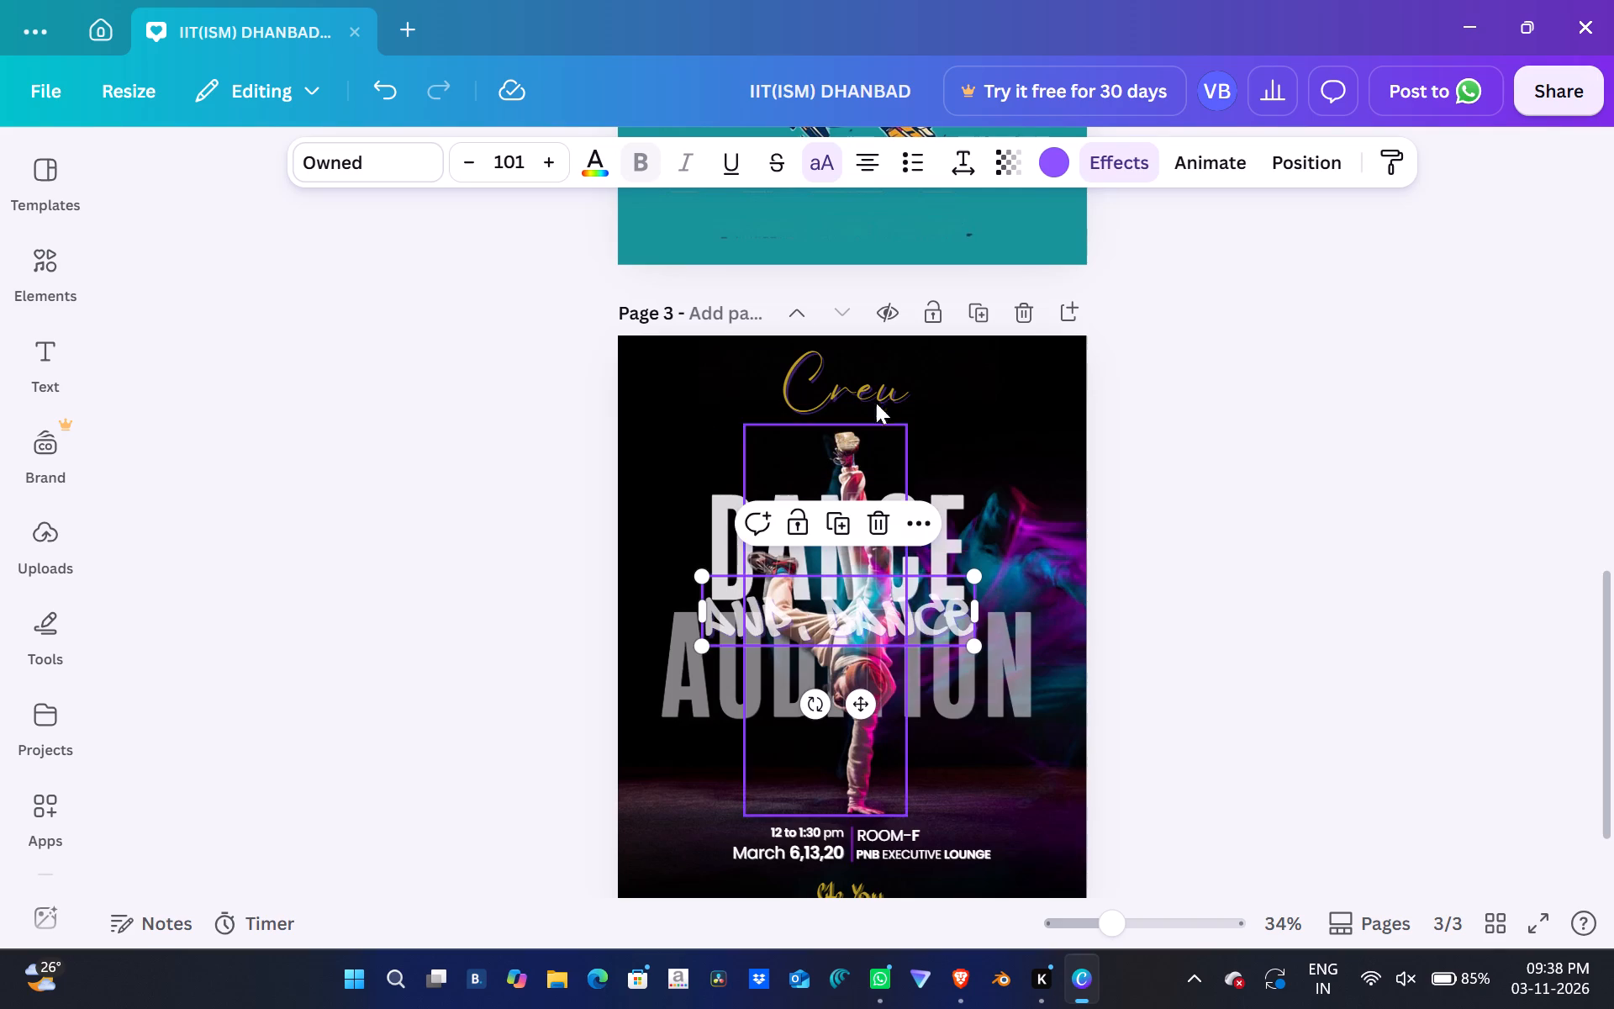
pyautogui.moveTo(847, 364); pyautogui.dragTo(783, 726)
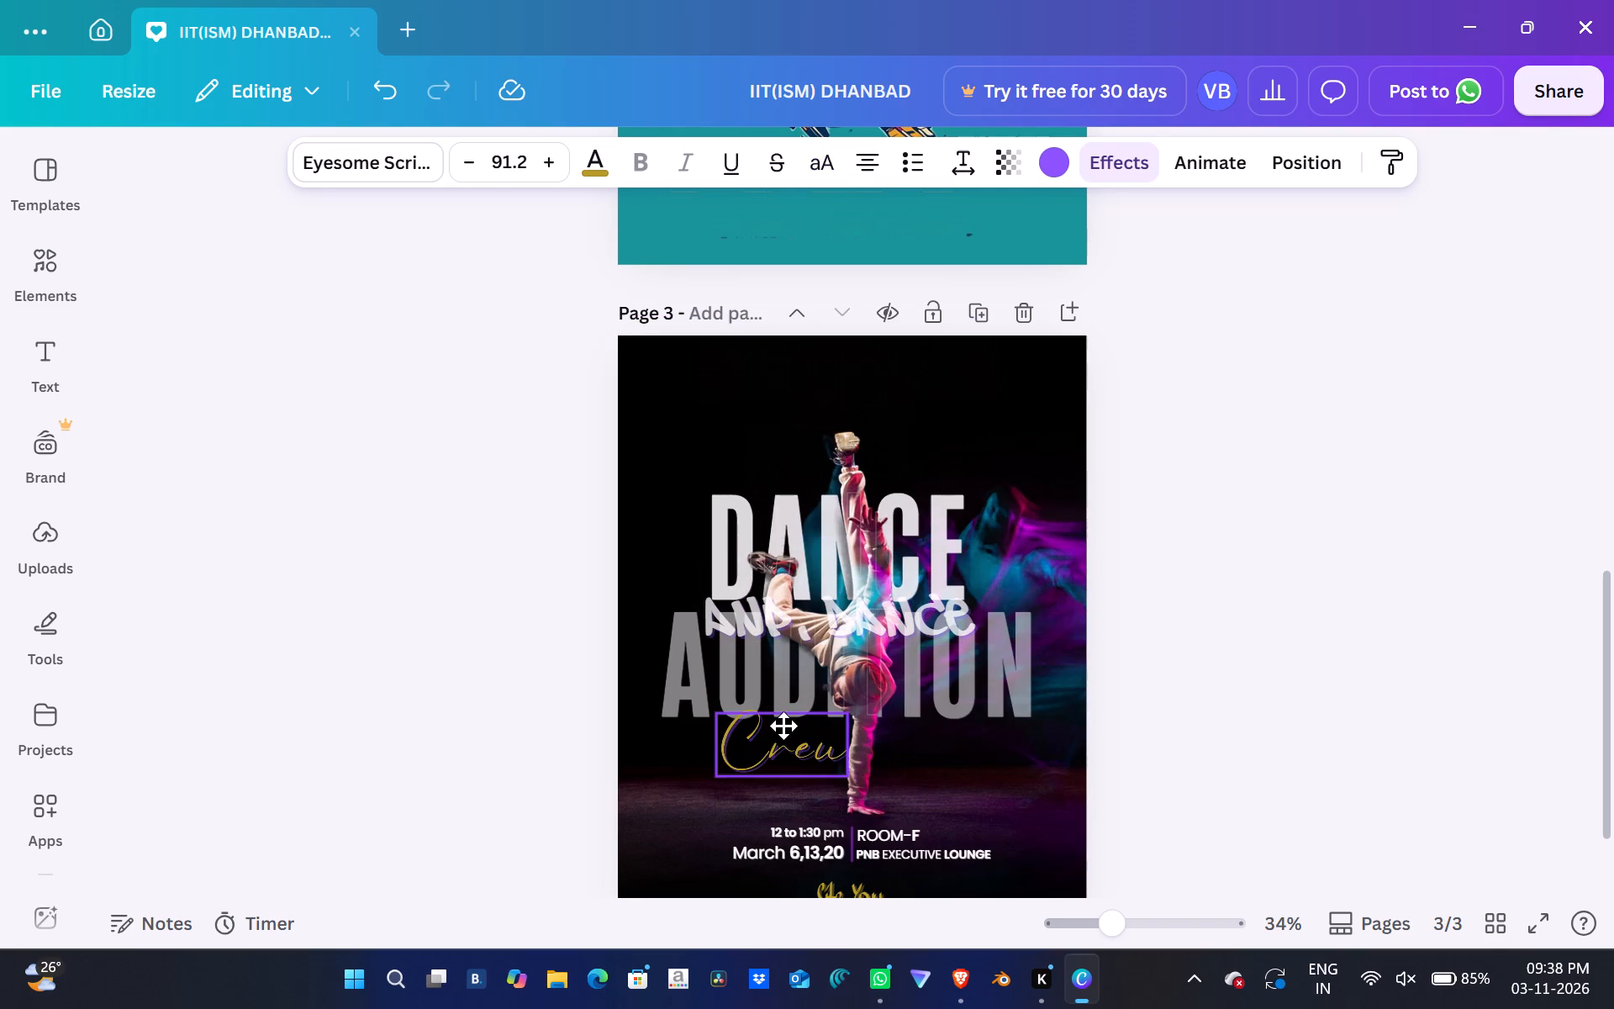
pyautogui.moveTo(783, 726); pyautogui.dragTo(749, 753)
pyautogui.click(779, 626)
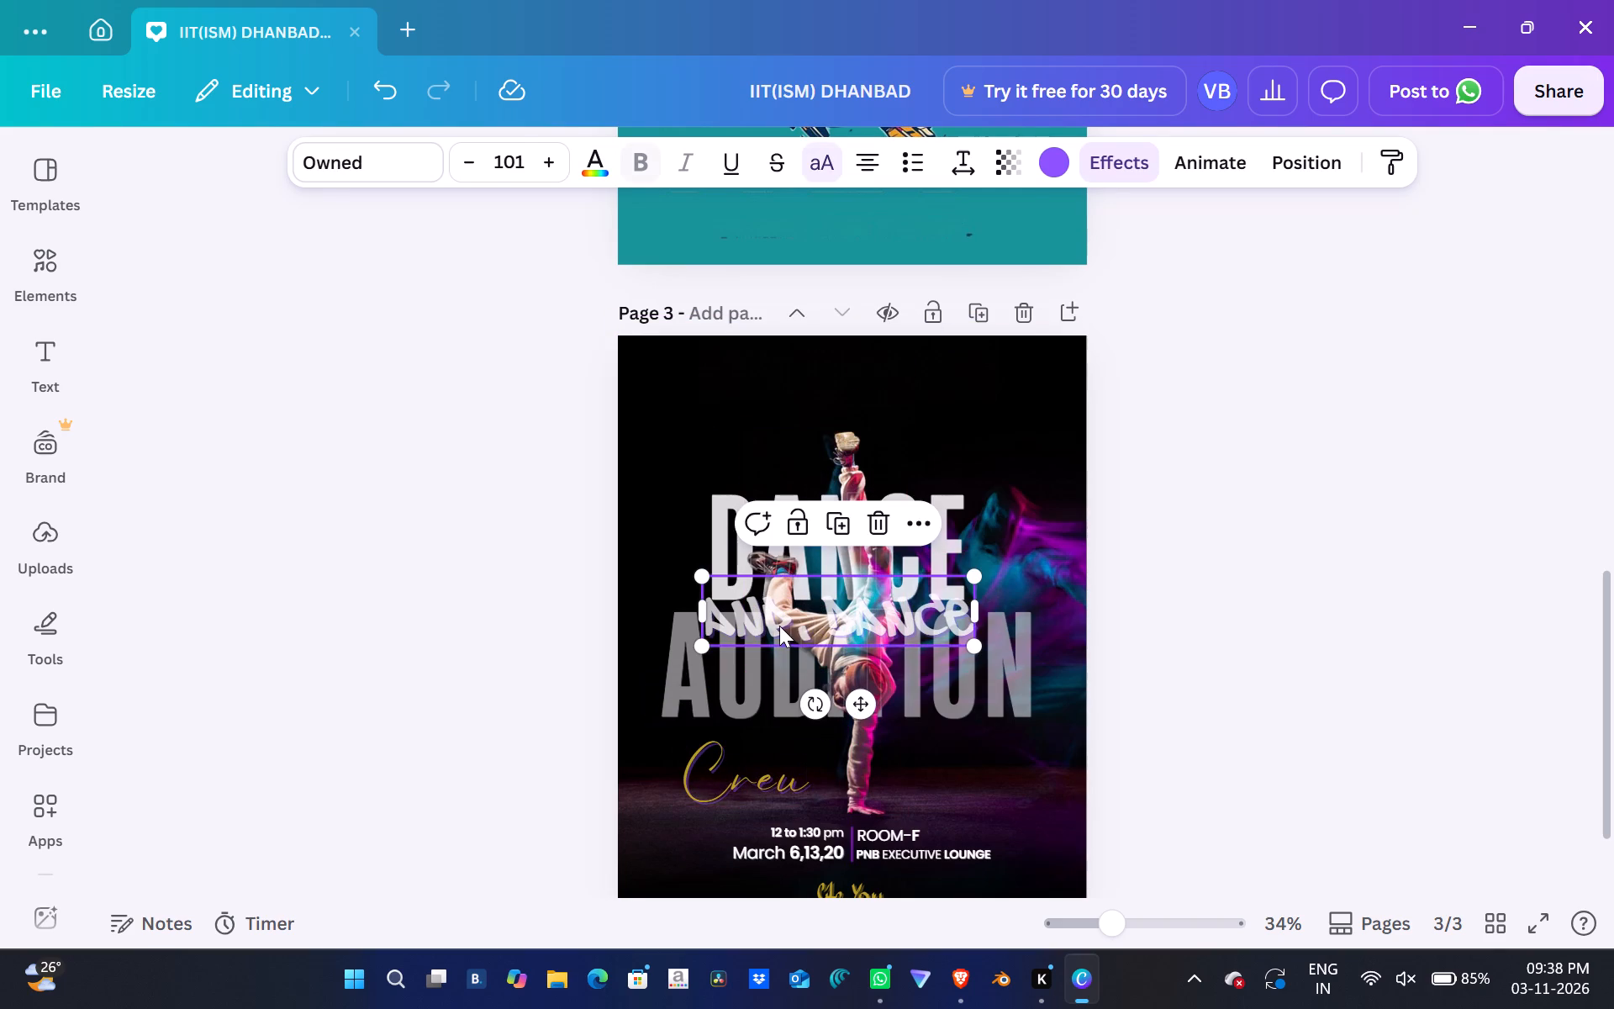
pyautogui.moveTo(779, 626); pyautogui.dragTo(977, 803)
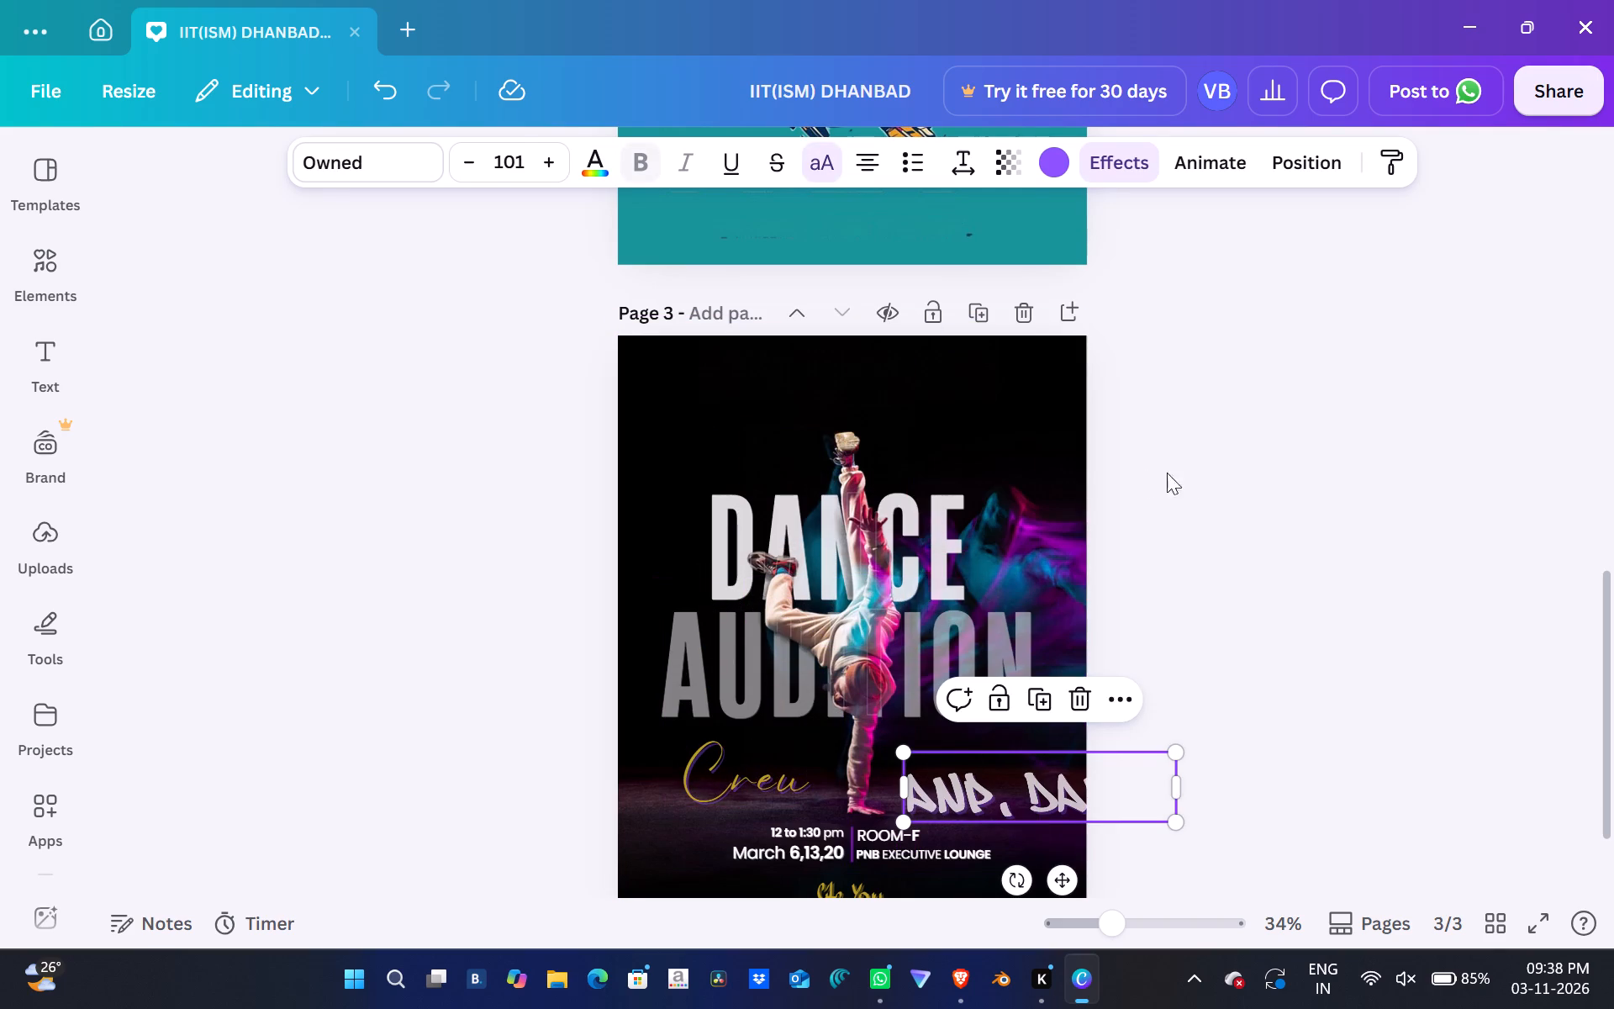
# Copy the "IIT(ISM) DHANBAD" heading from page 1 to the top of the page 3 poster.
pyautogui.scroll(6, 1222, 462)
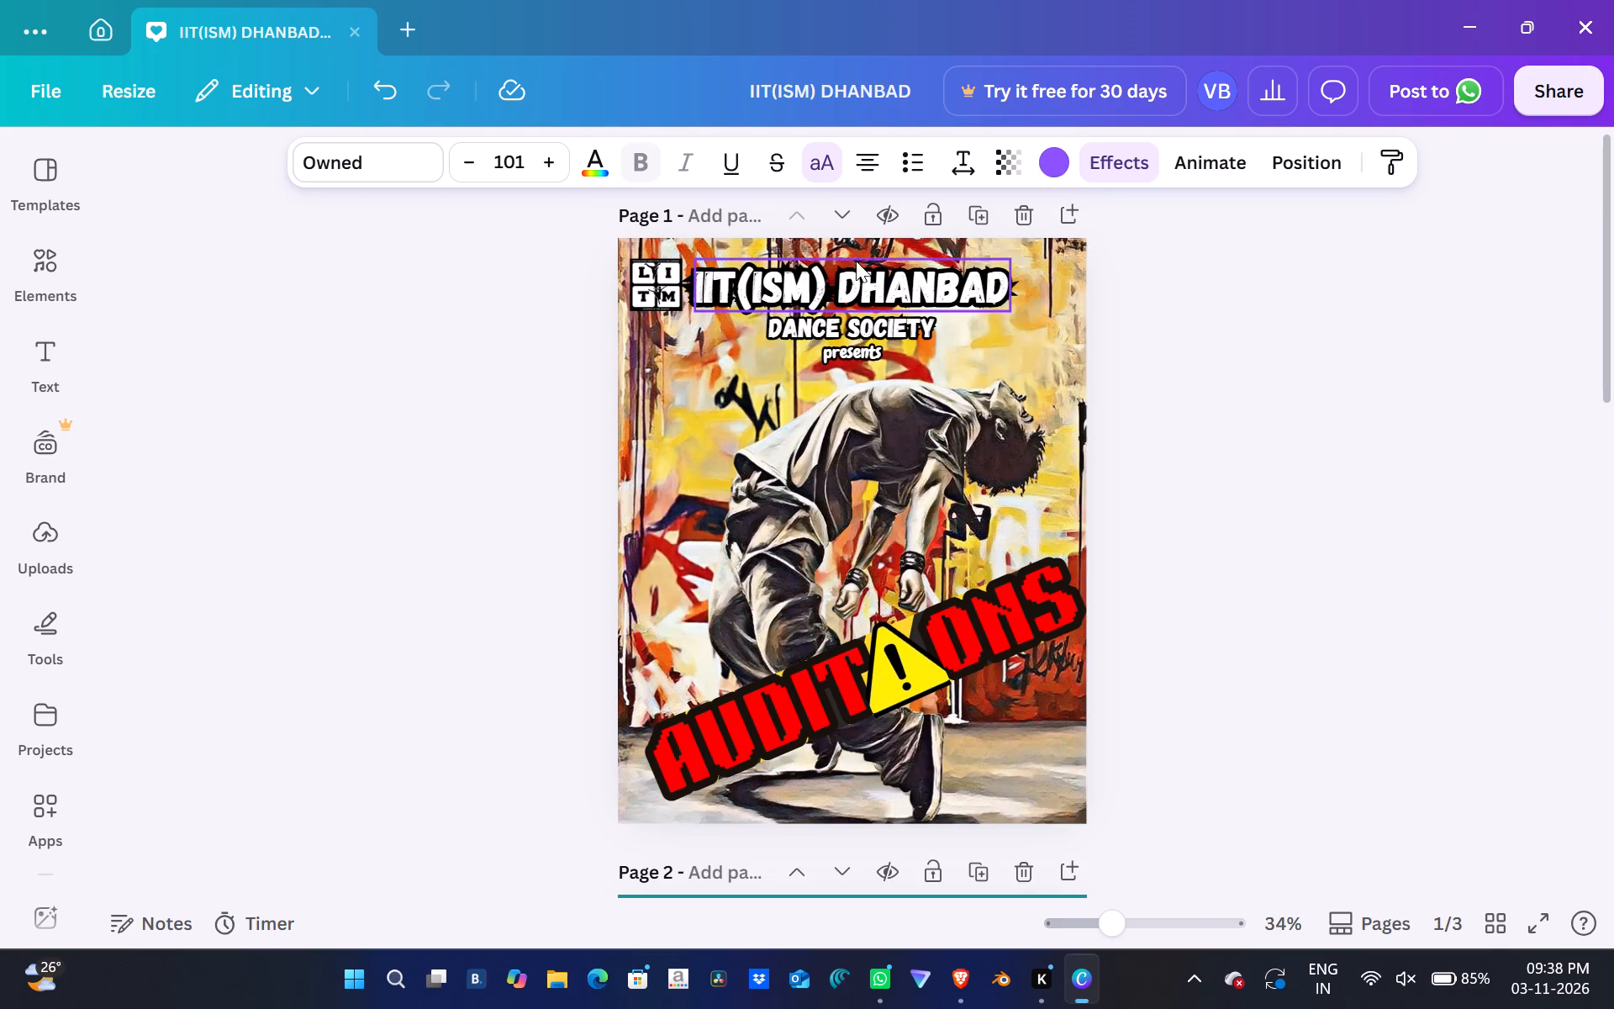
pyautogui.click(834, 261)
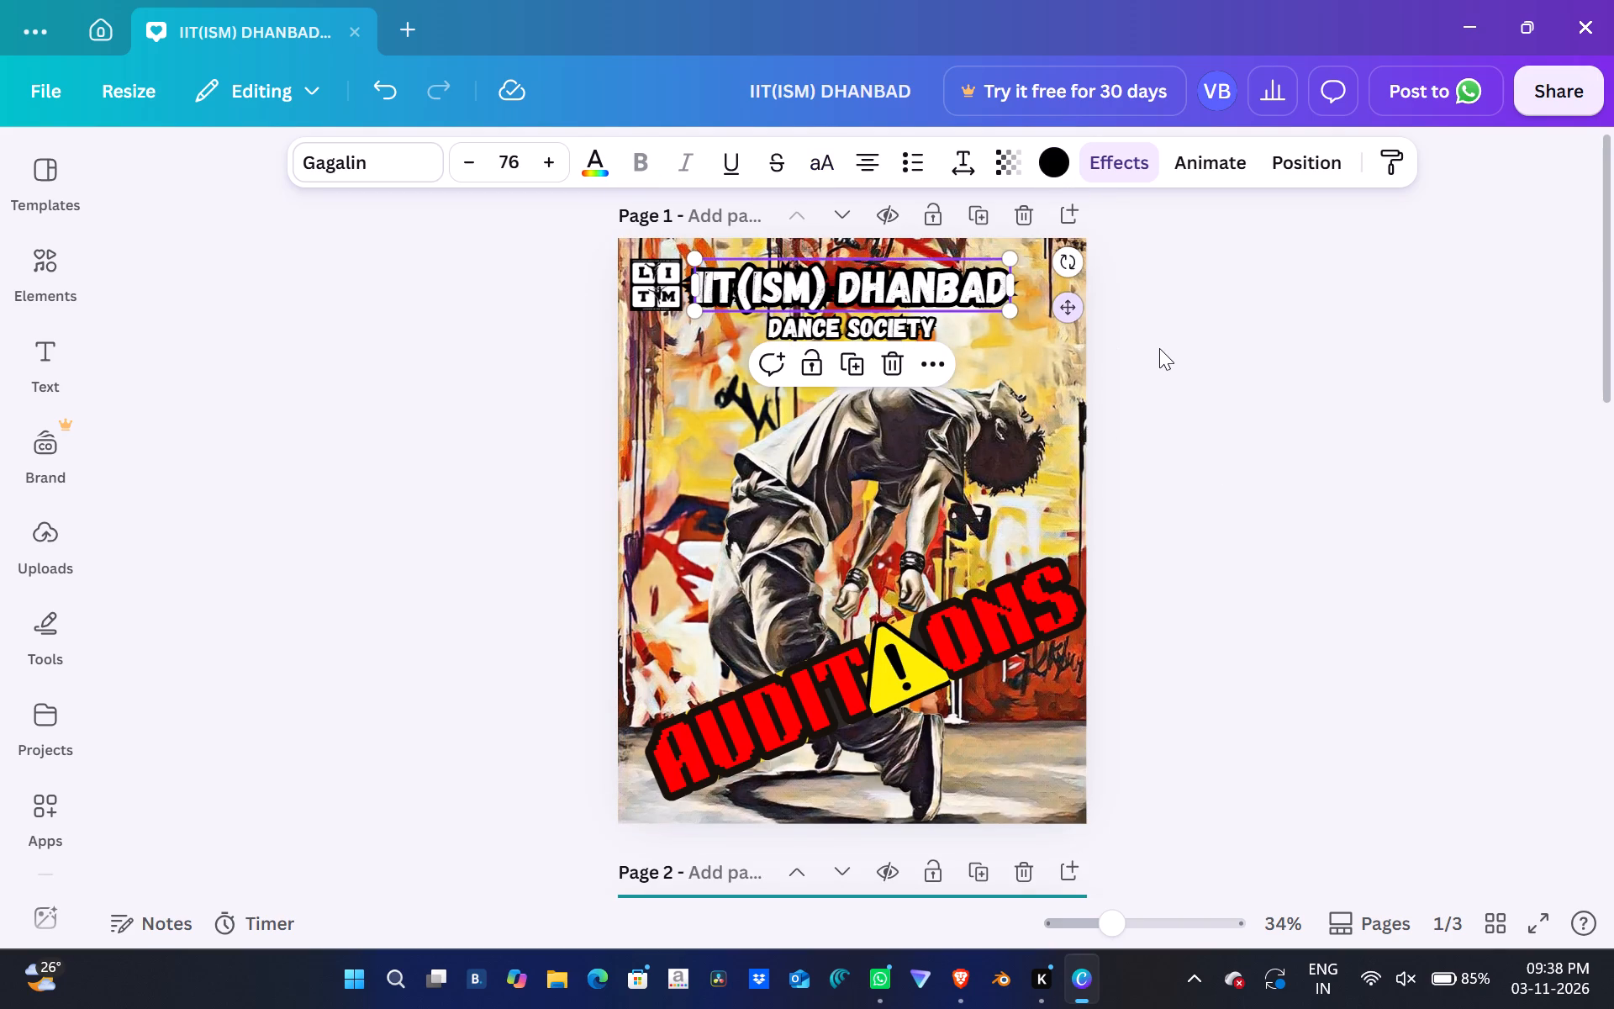
pyautogui.hotkey('ctrl', 'c')
pyautogui.scroll(-1, 1166, 374)
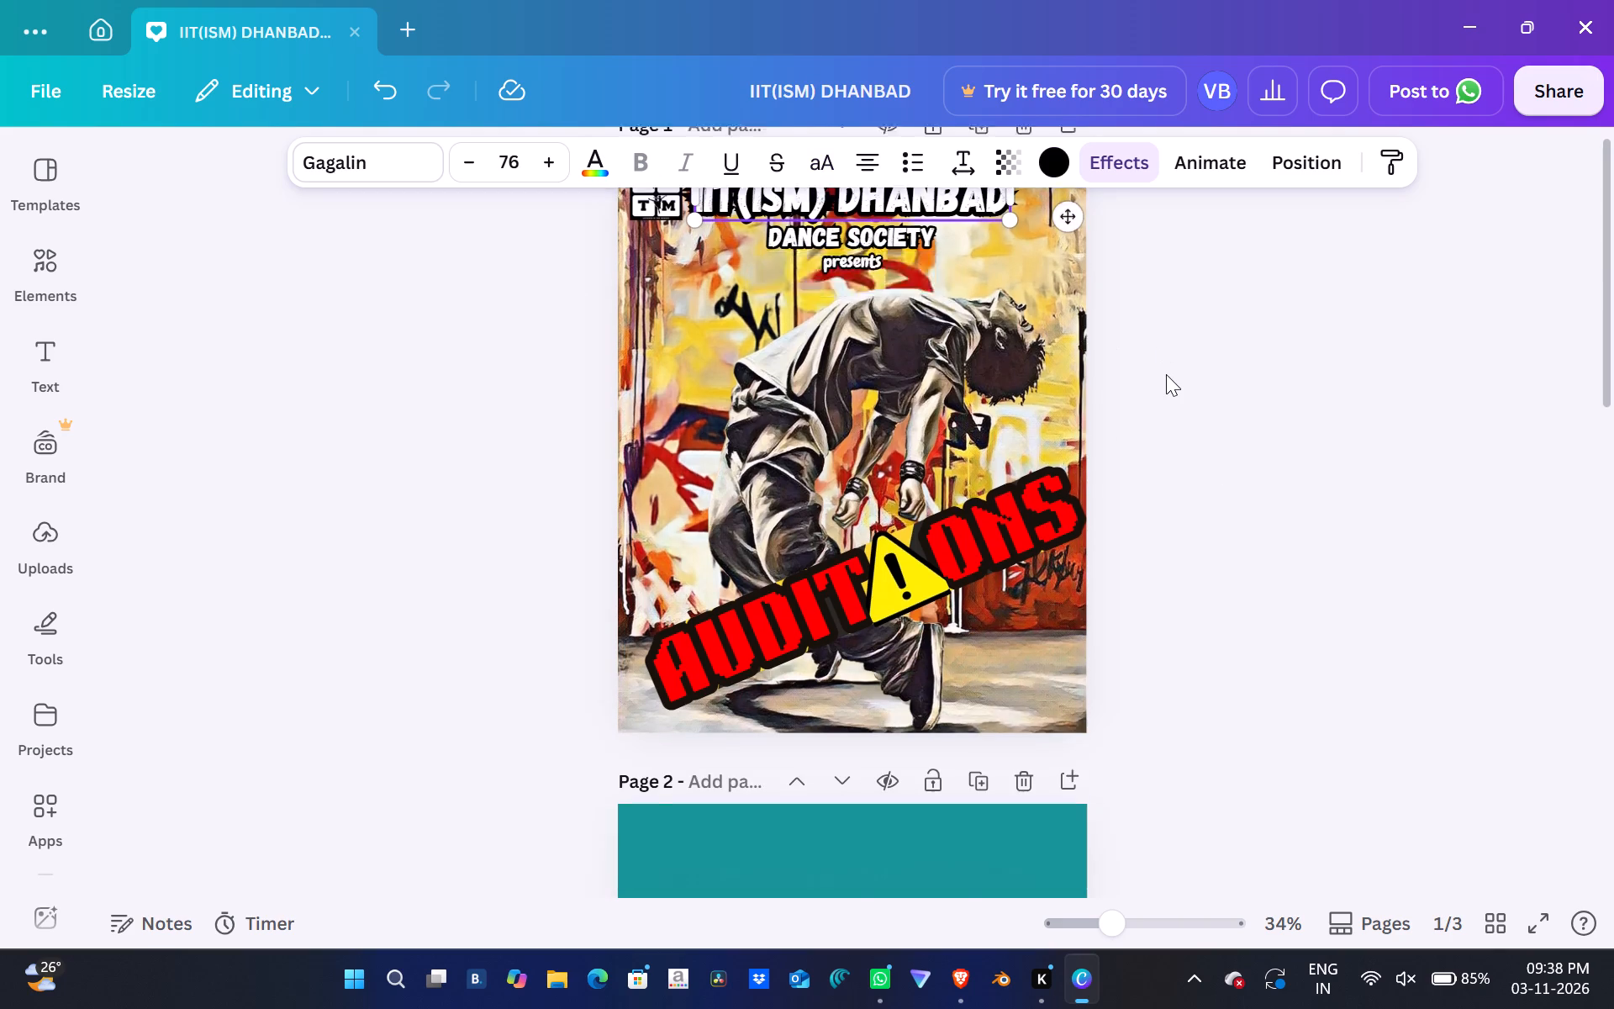
# Paste the copied "IIT(ISM) DHANBAD" heading at the top of the page 3 poster.
pyautogui.scroll(-5, 1166, 374)
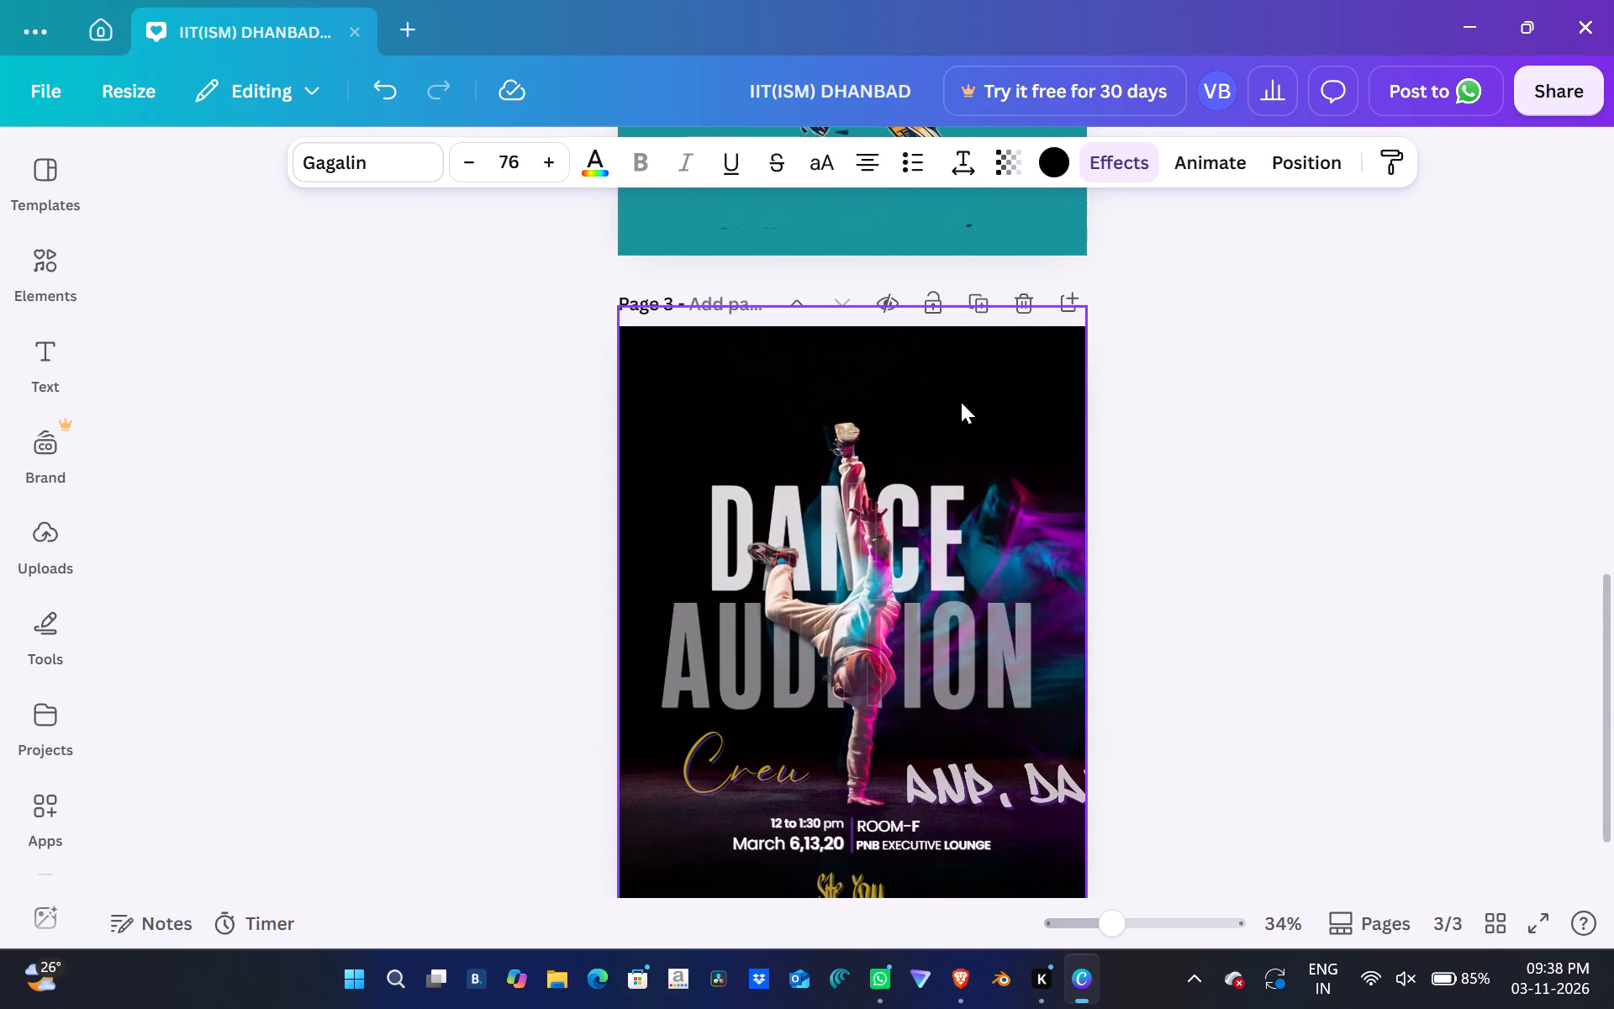
pyautogui.click(961, 402)
pyautogui.hotkey('ctrl', 'v')
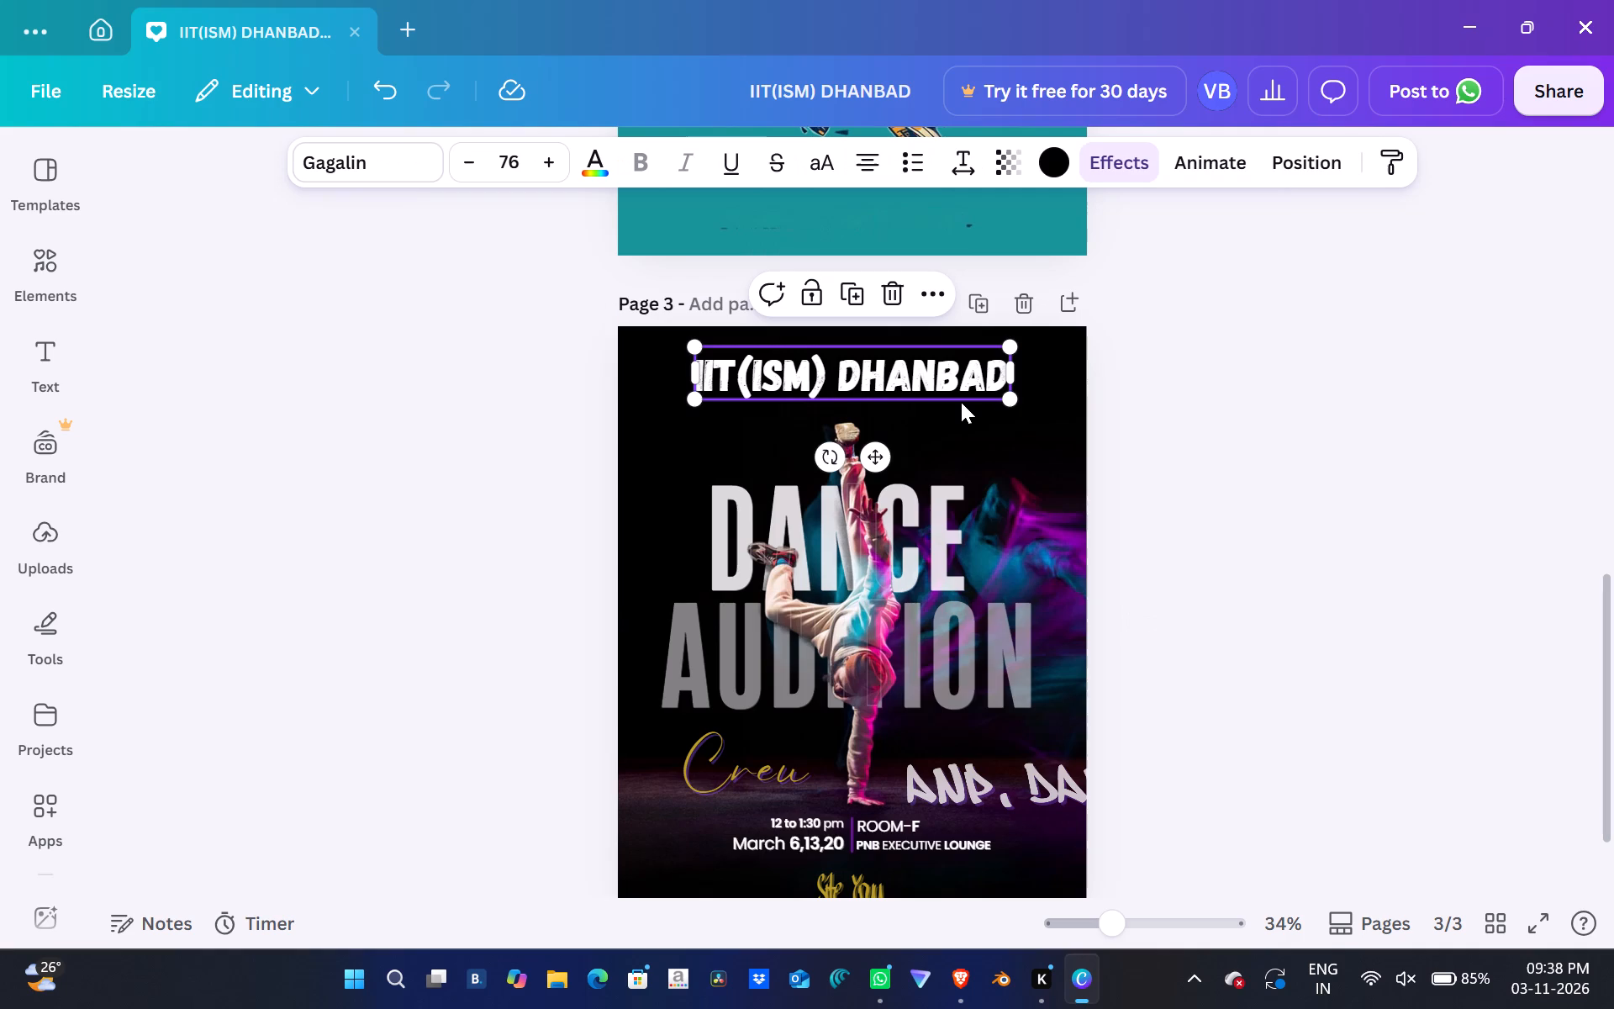
pyautogui.click(1255, 312)
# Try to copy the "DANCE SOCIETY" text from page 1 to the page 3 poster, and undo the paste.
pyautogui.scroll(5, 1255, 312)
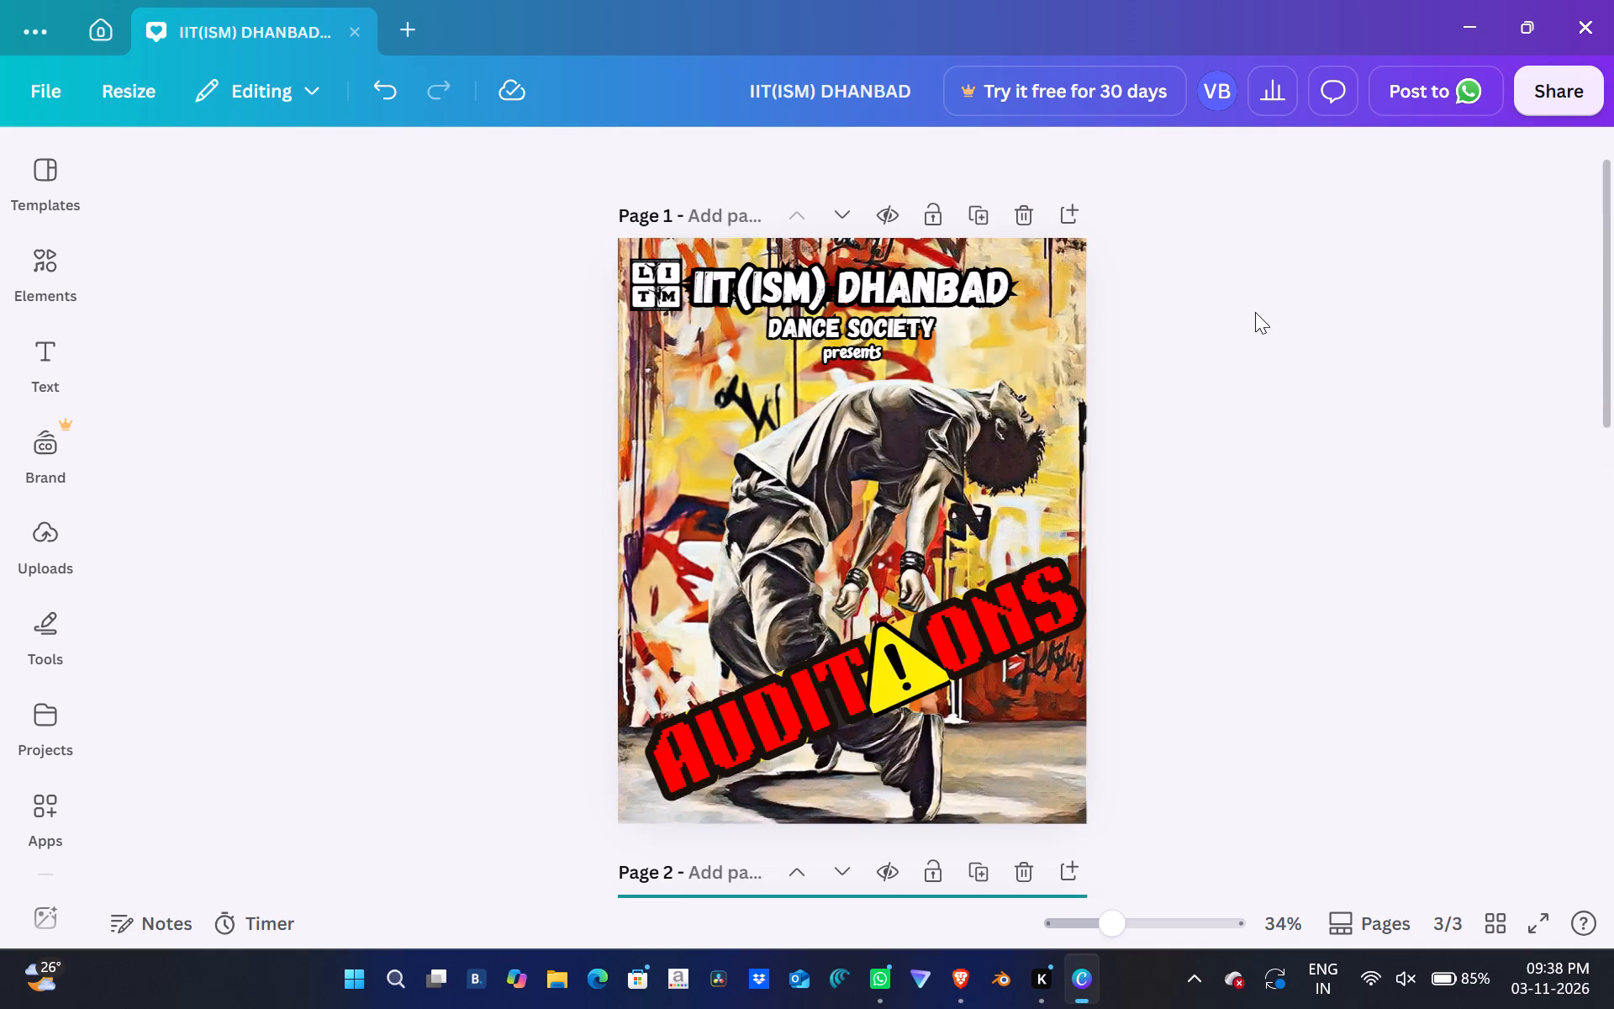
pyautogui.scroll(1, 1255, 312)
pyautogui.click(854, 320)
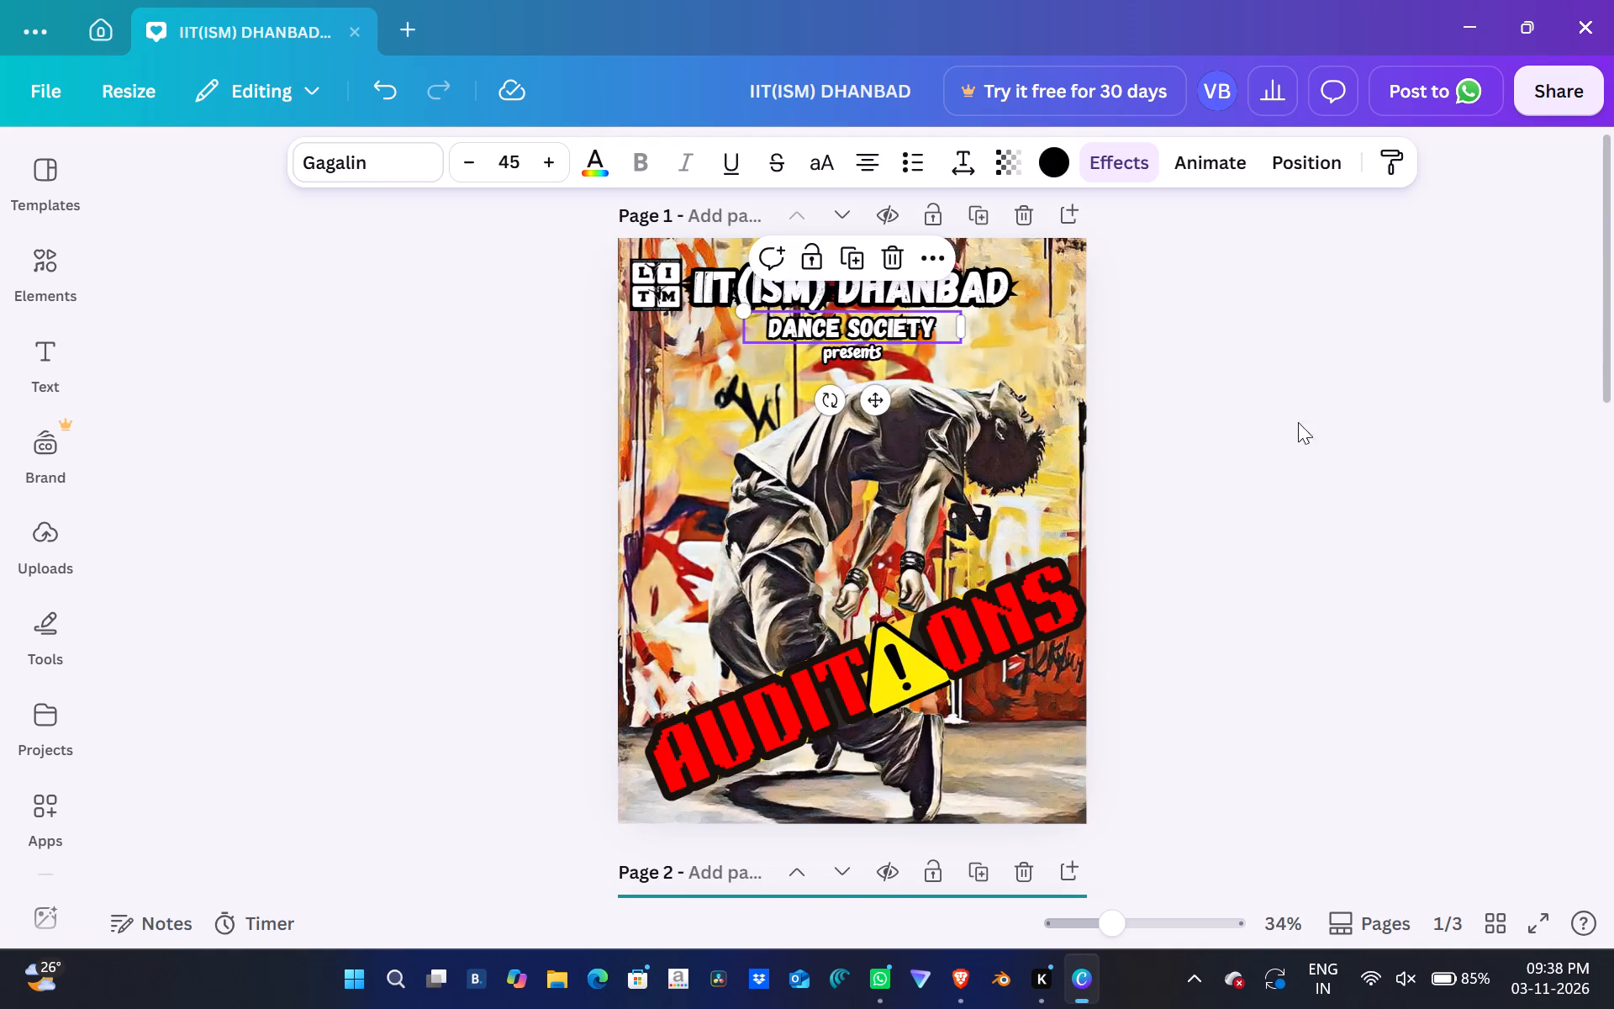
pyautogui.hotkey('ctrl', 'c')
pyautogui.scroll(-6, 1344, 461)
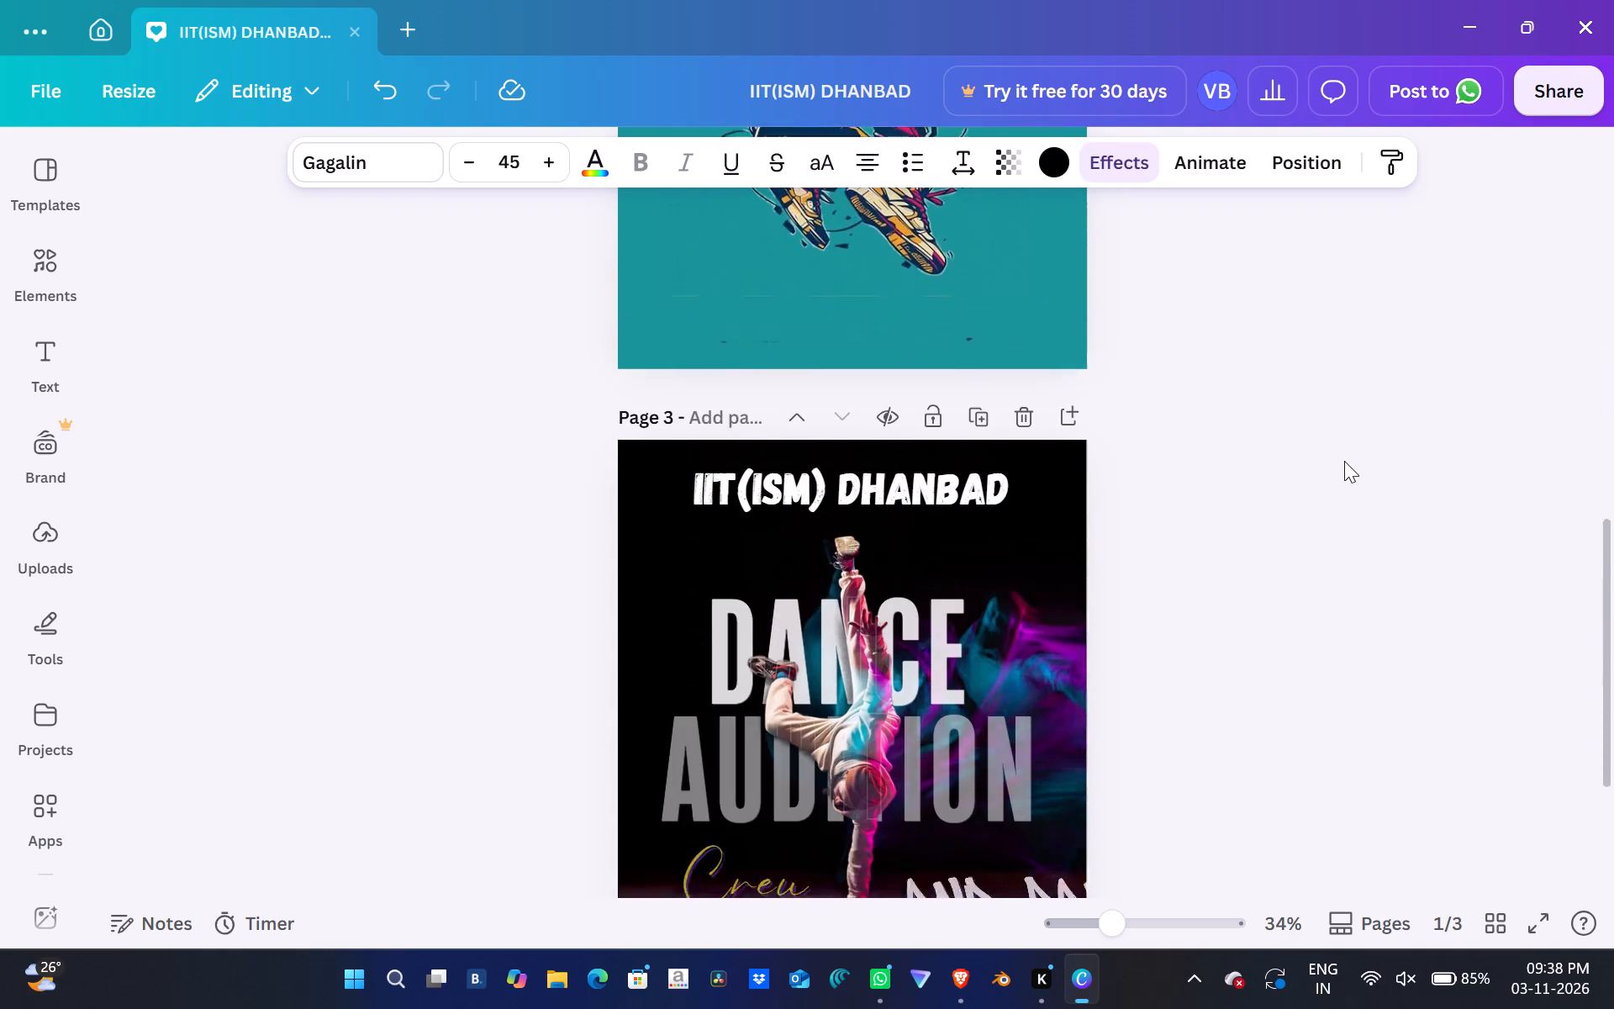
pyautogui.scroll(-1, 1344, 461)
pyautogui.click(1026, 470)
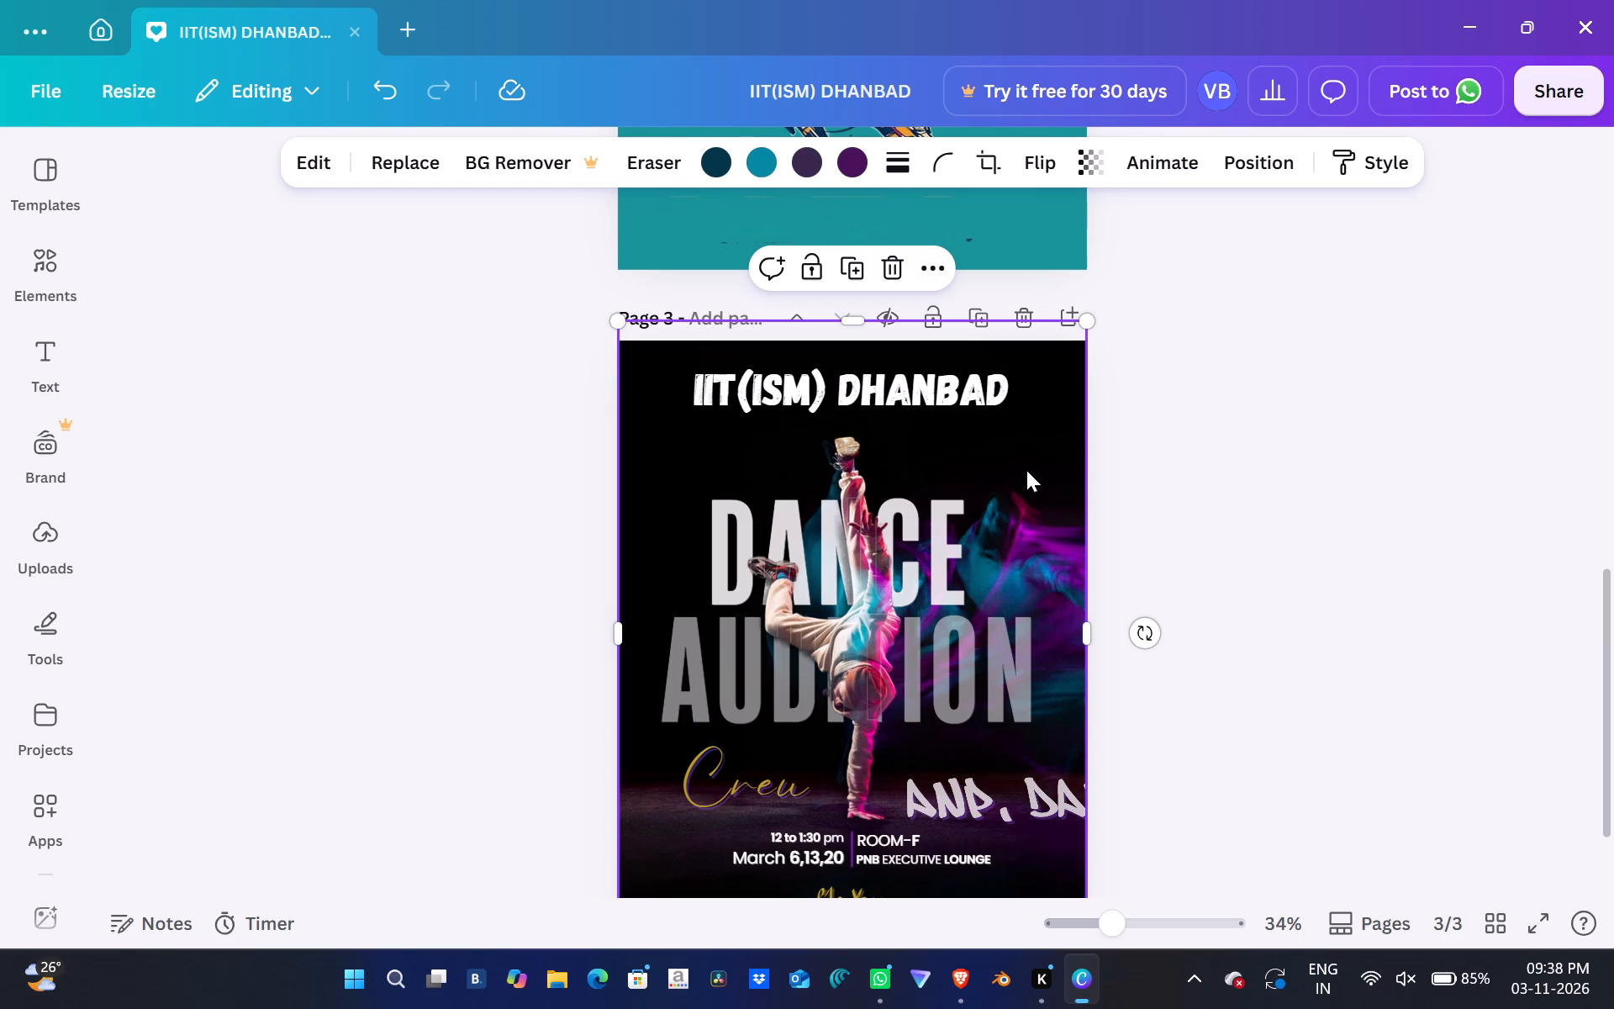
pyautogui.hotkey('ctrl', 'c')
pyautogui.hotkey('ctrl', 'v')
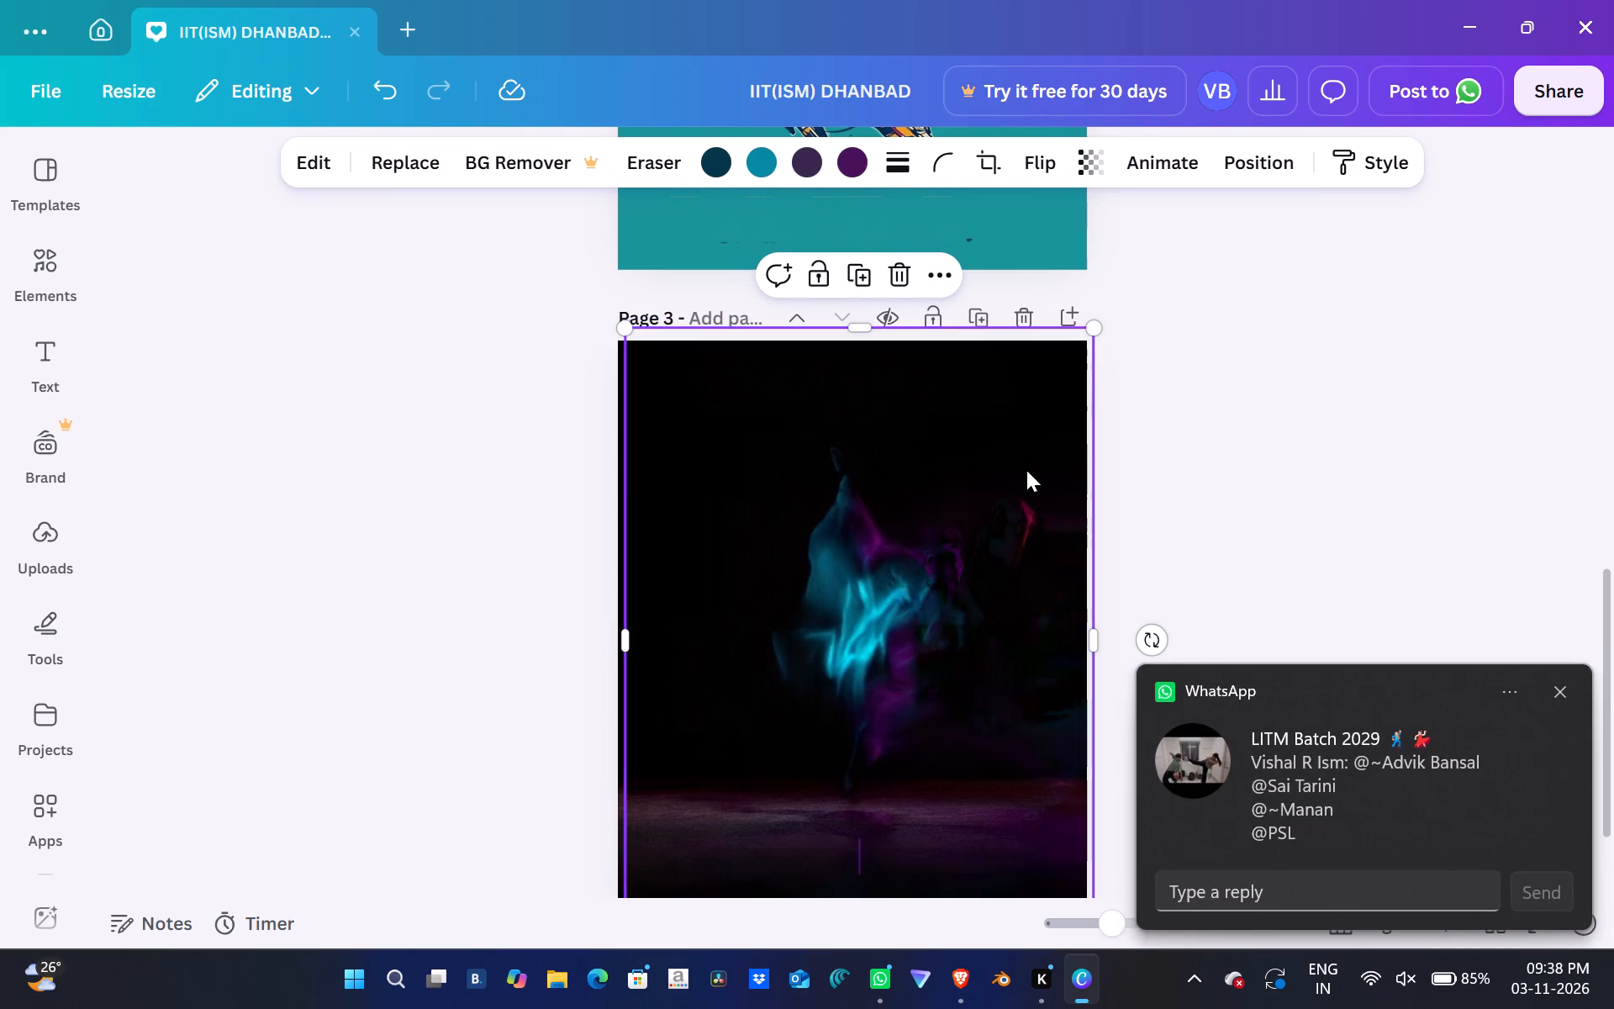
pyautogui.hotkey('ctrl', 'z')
# Copy the "DANCE SOCIETY" text from page 1 to just below the "IIT(ISM) DHANBAD" heading on page 3.
pyautogui.scroll(3, 1170, 328)
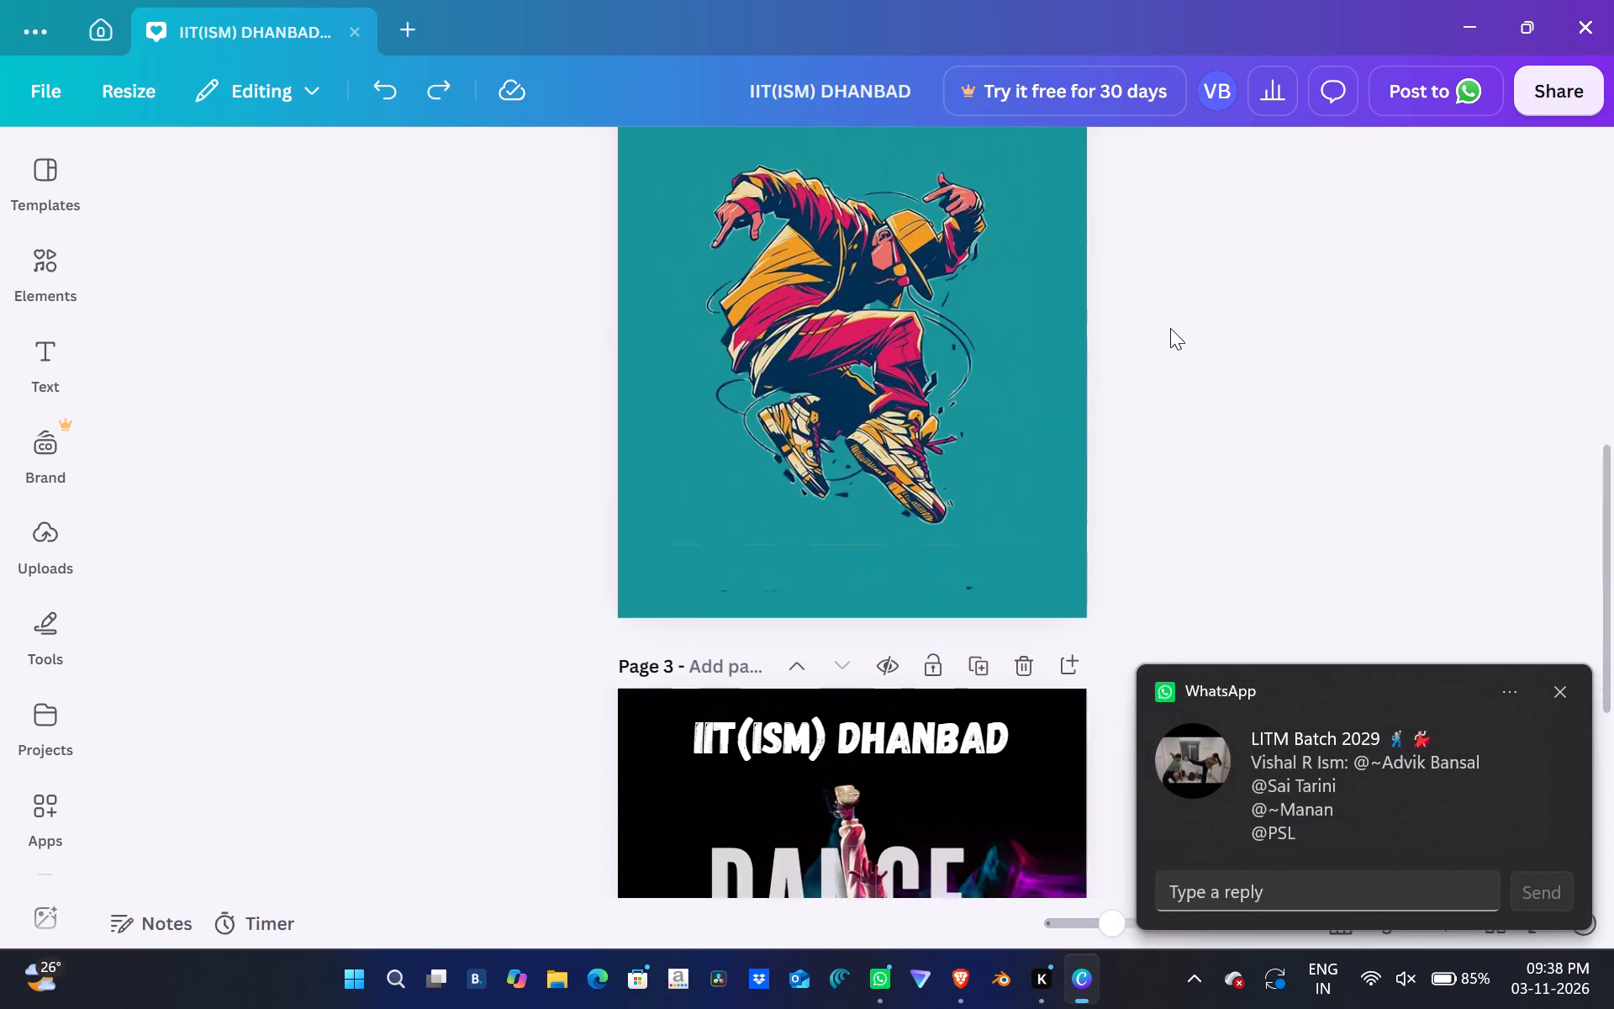
pyautogui.scroll(2, 1170, 328)
pyautogui.scroll(3, 1084, 321)
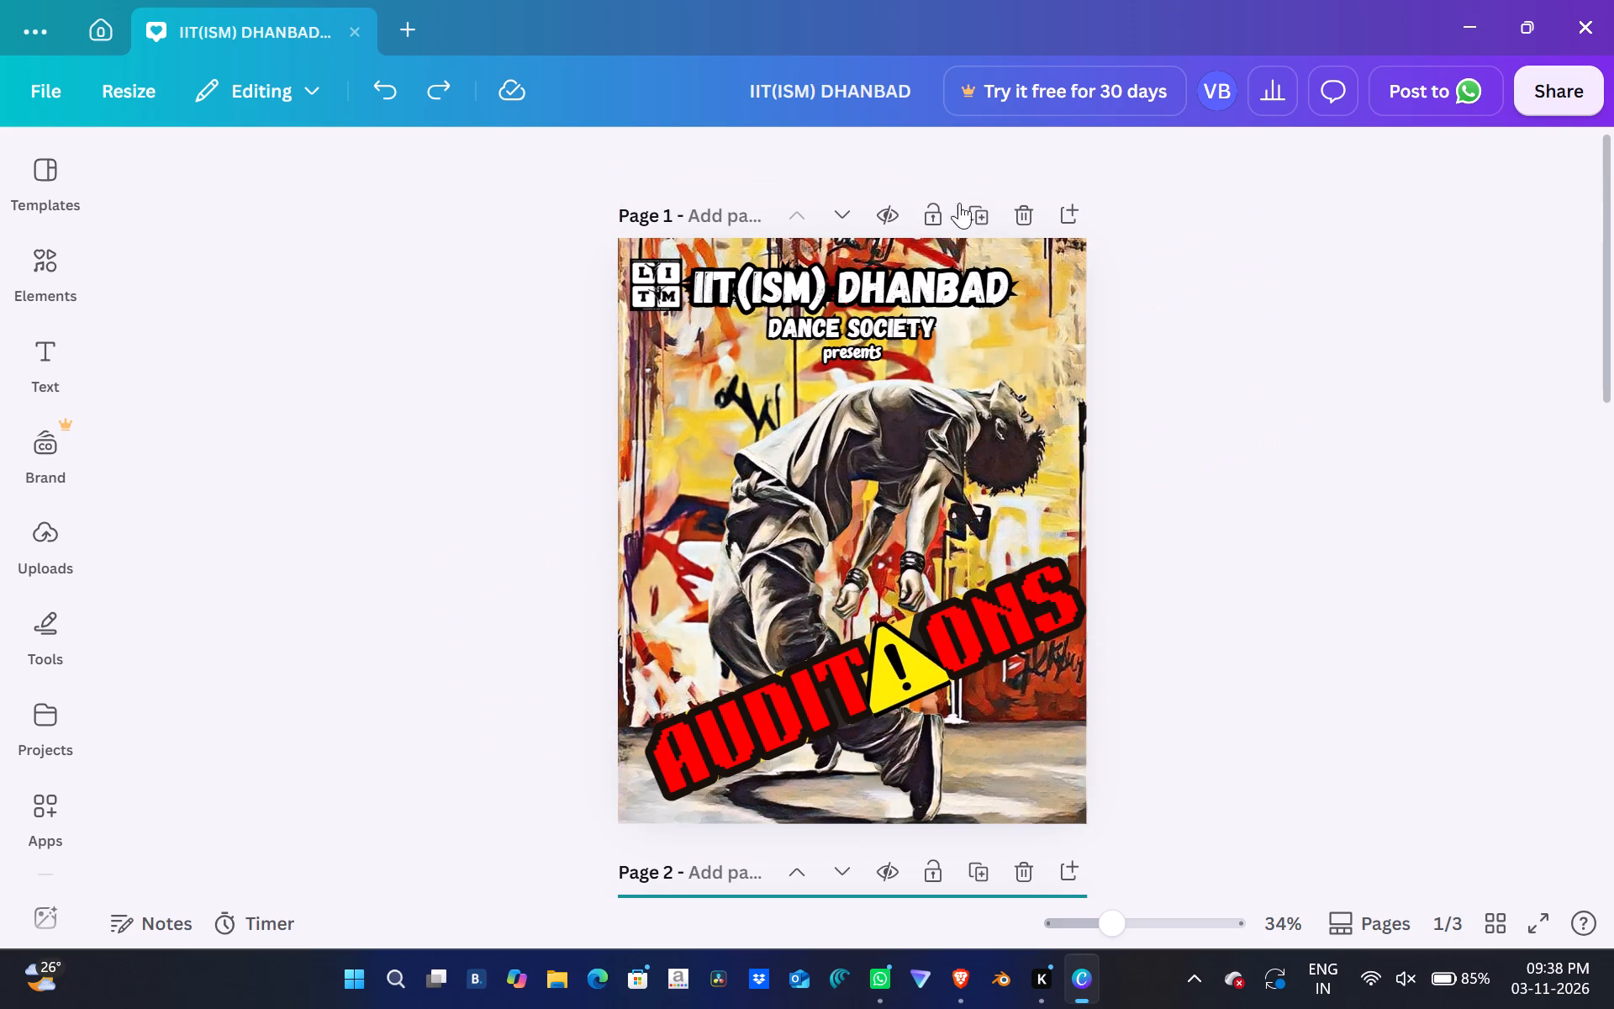
pyautogui.click(908, 315)
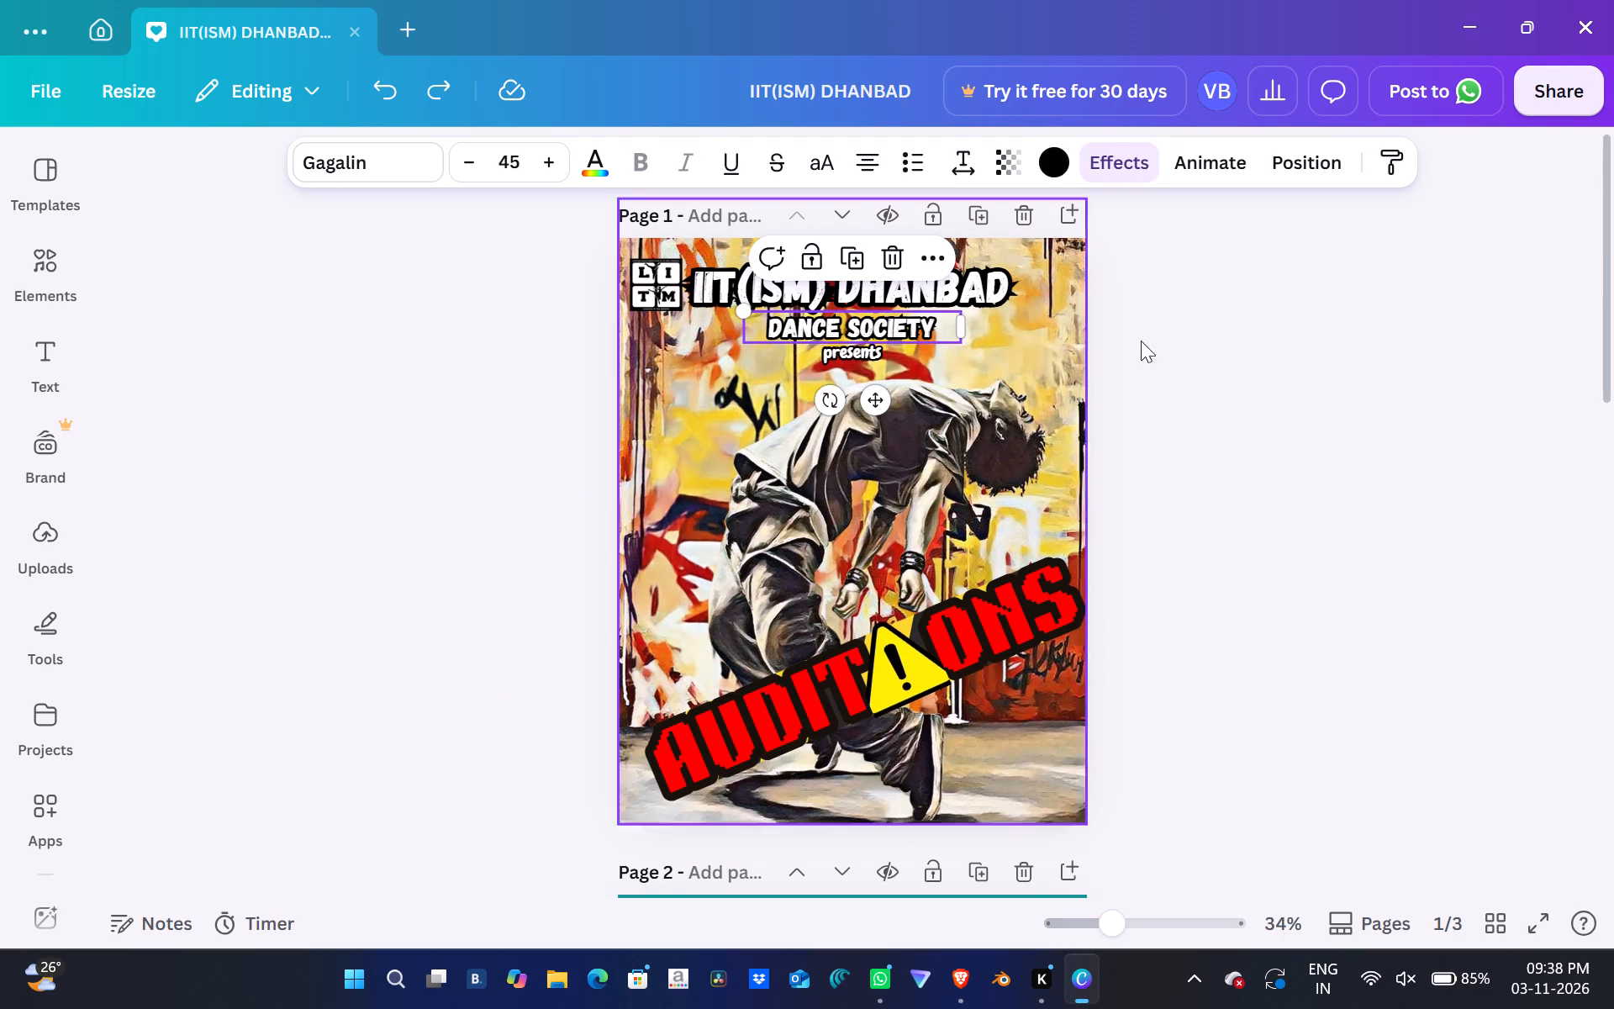
pyautogui.hotkey('ctrl', 'c')
pyautogui.scroll(-7, 1184, 367)
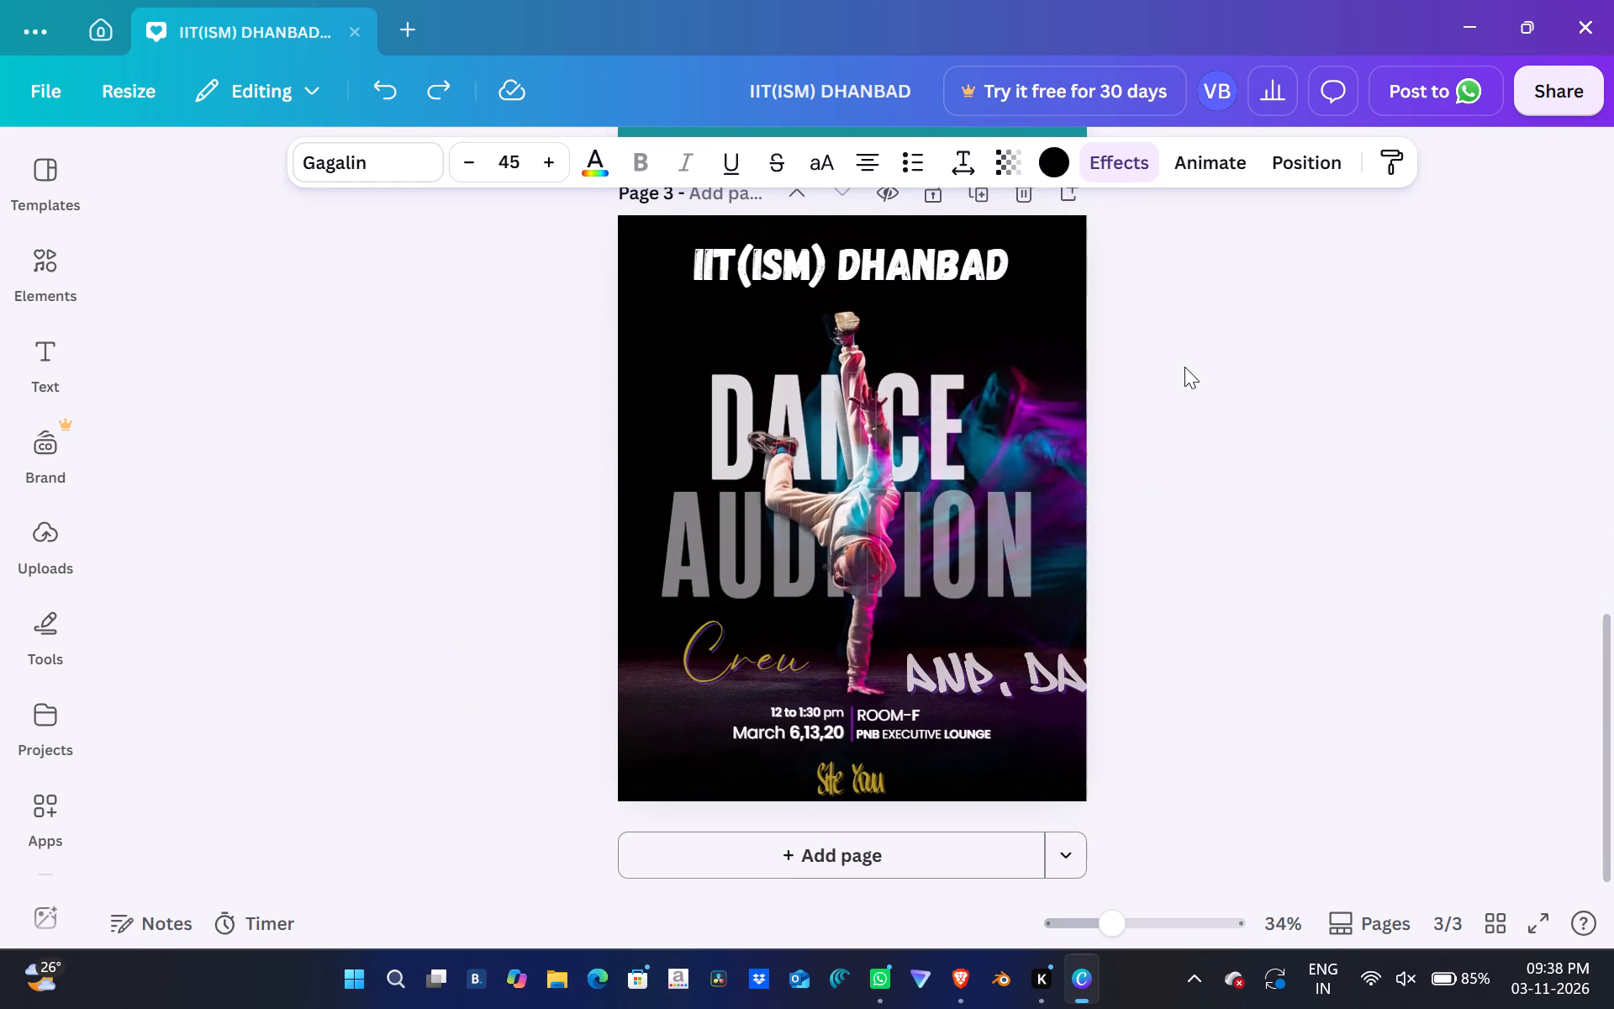
pyautogui.click(1015, 375)
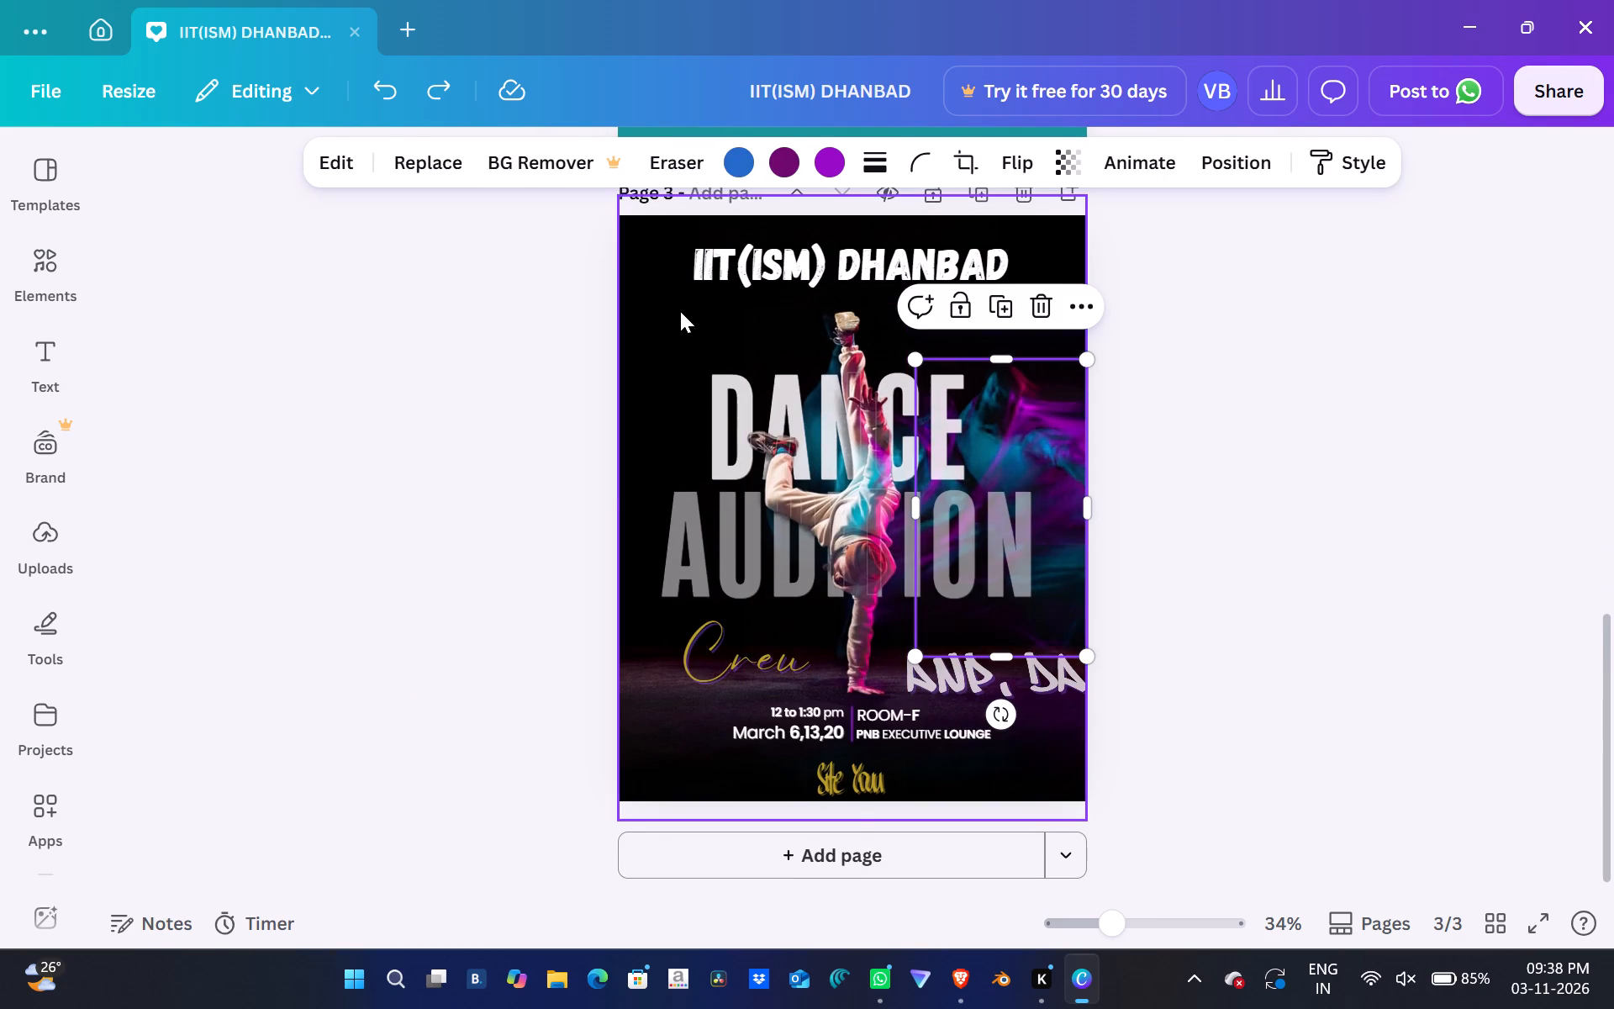
pyautogui.click(680, 311)
pyautogui.hotkey('ctrl', 'v')
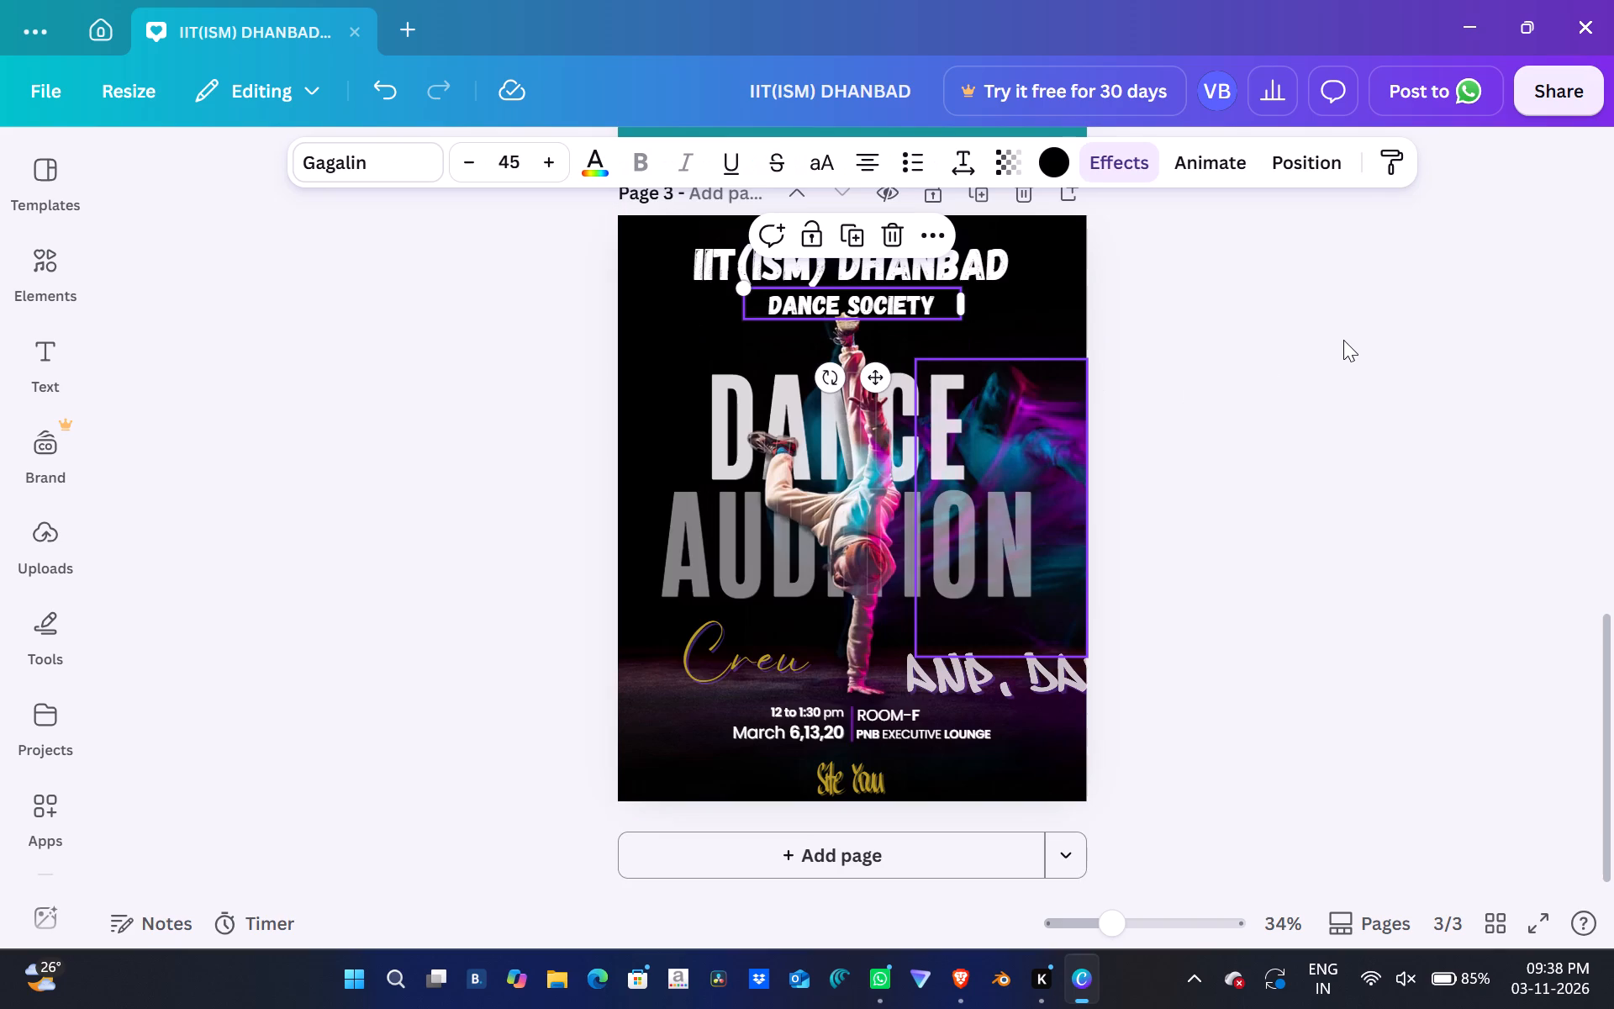
# Copy the small "presents" text under "DANCE SOCIETY" on page 1 to the page 3 poster.
pyautogui.scroll(8, 1343, 340)
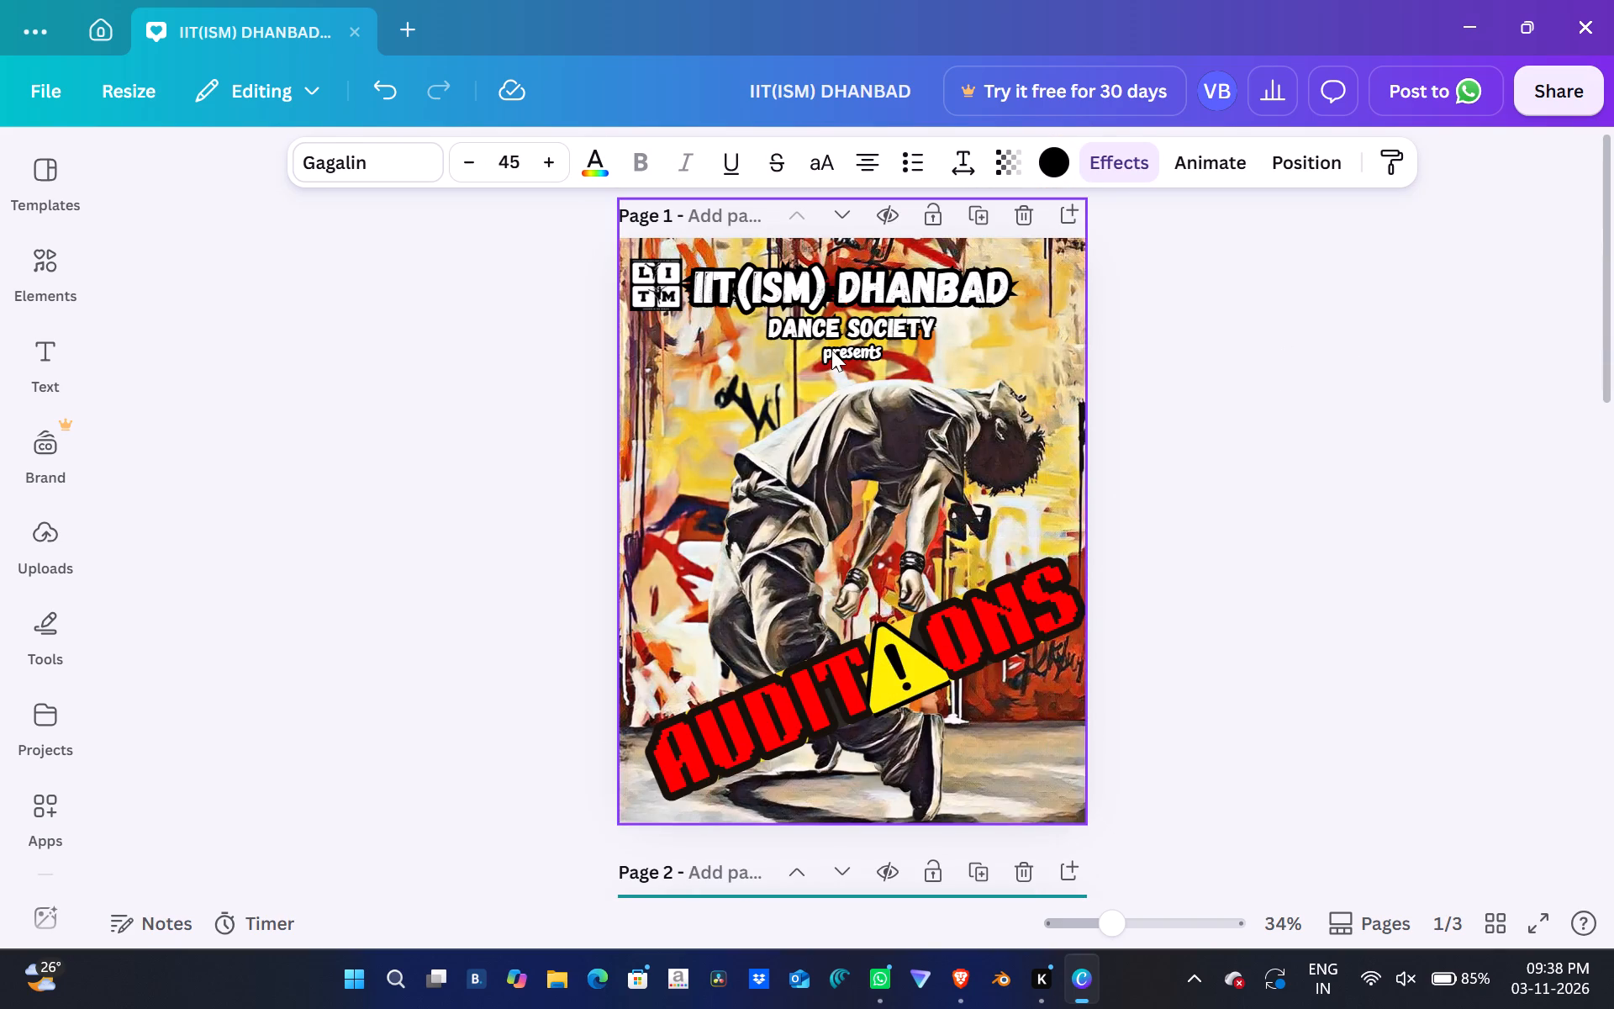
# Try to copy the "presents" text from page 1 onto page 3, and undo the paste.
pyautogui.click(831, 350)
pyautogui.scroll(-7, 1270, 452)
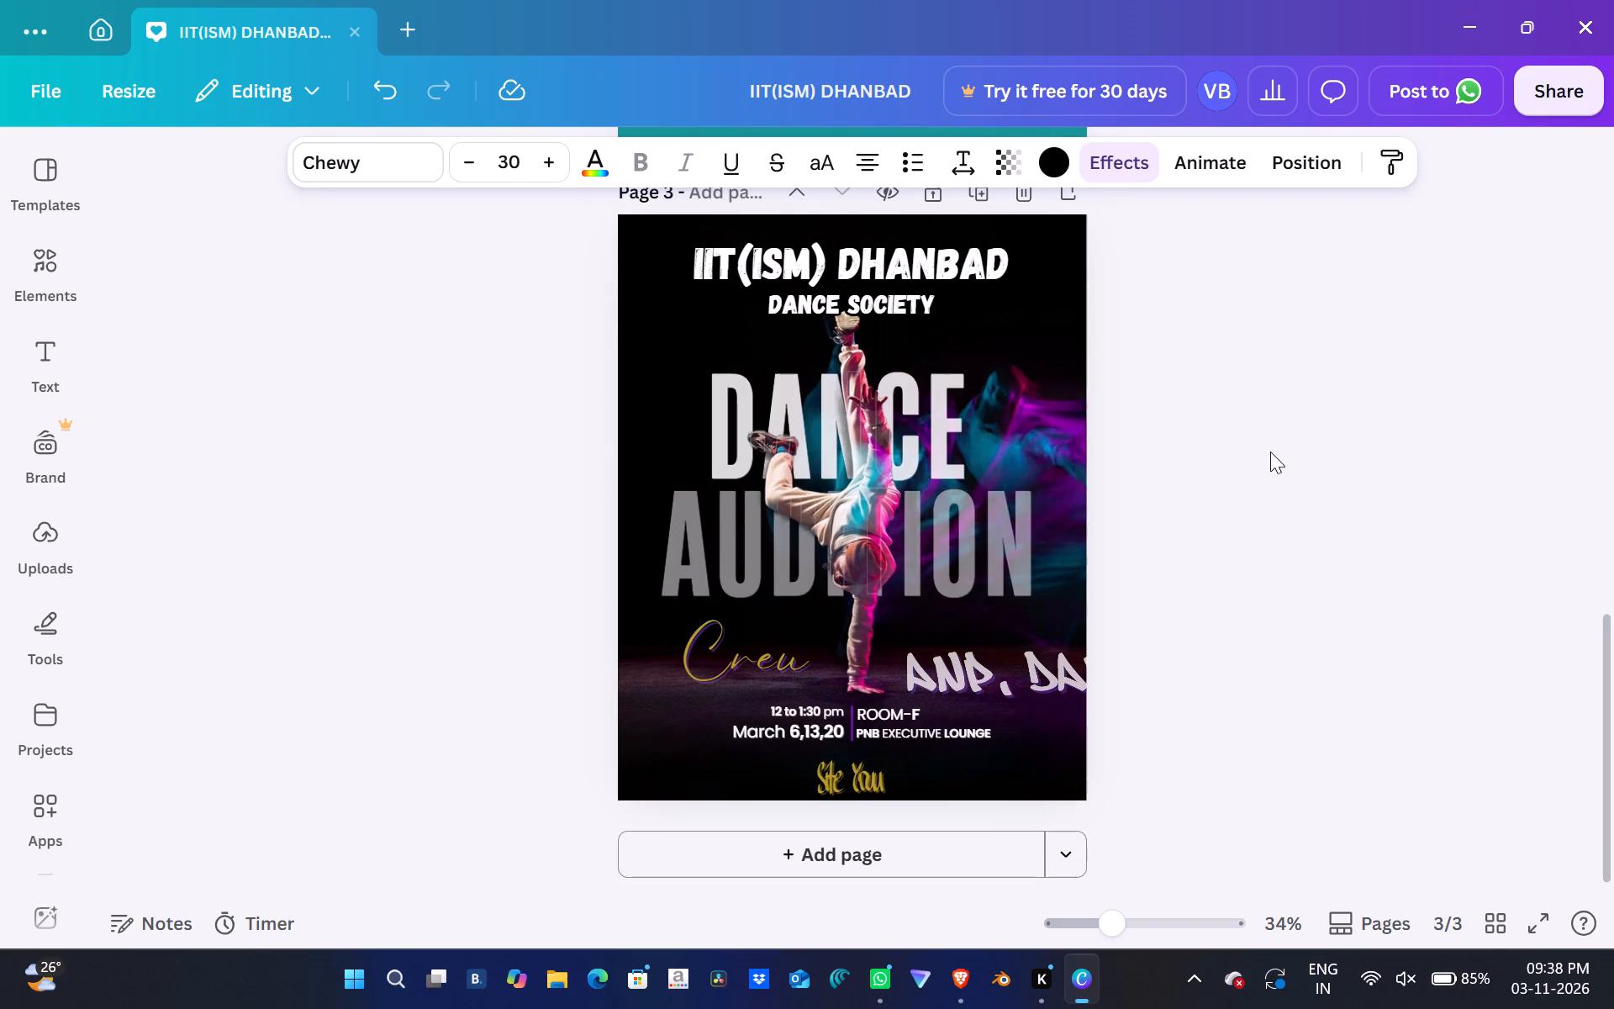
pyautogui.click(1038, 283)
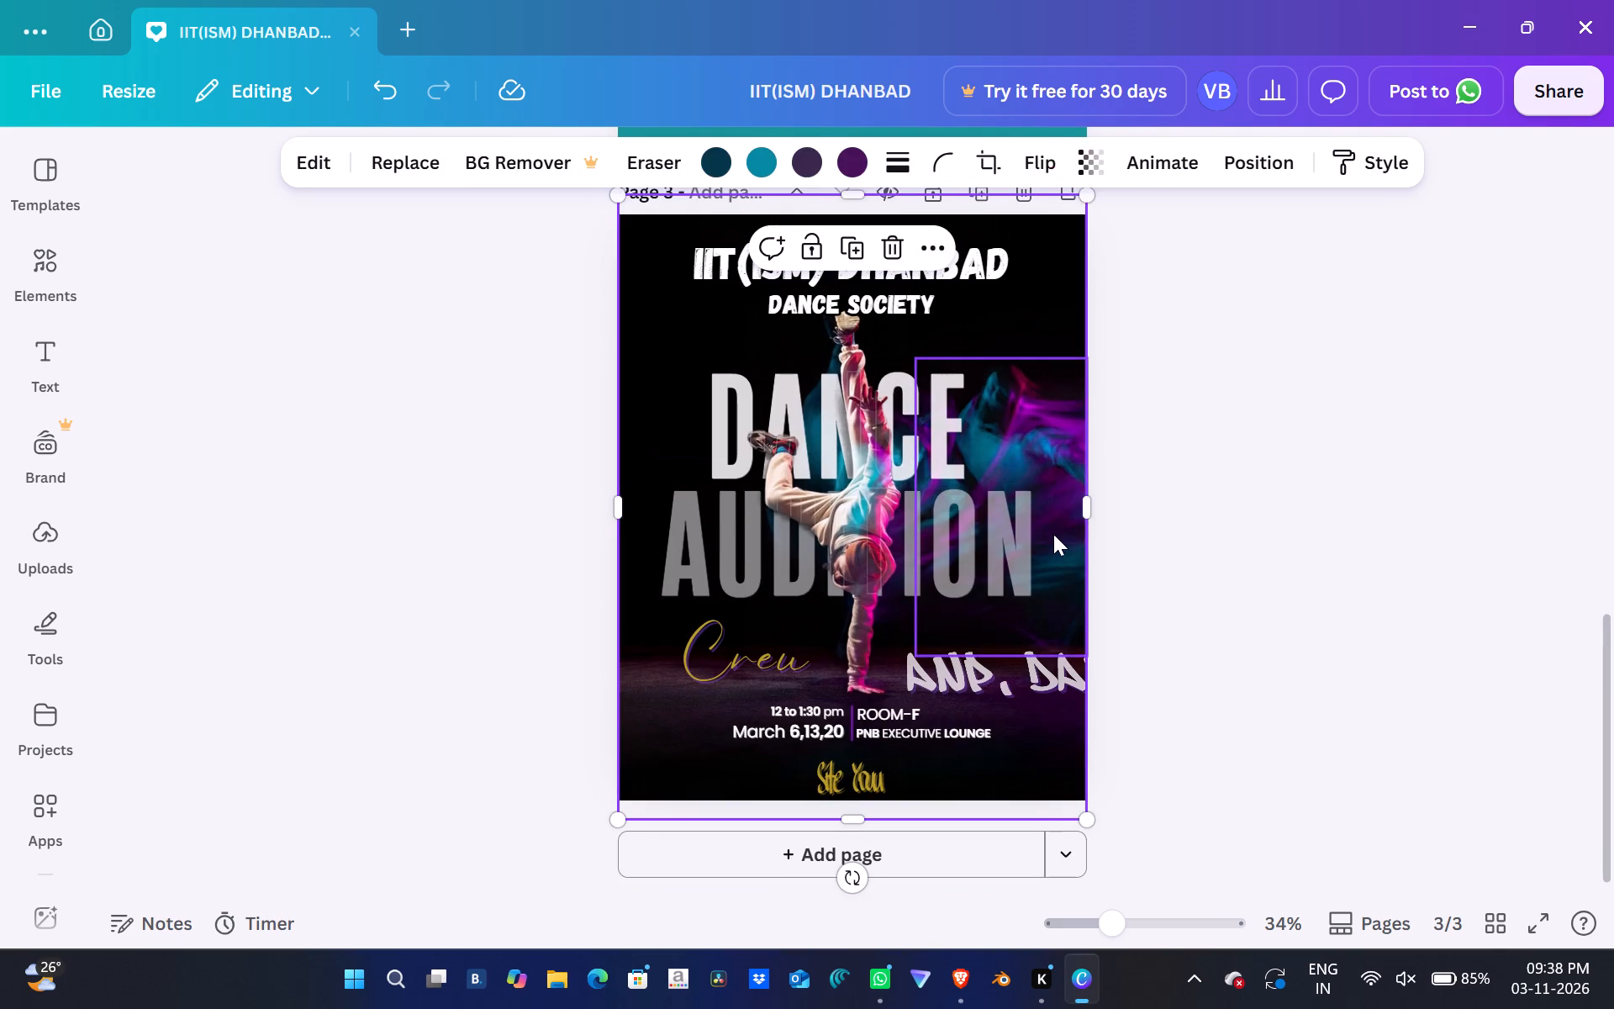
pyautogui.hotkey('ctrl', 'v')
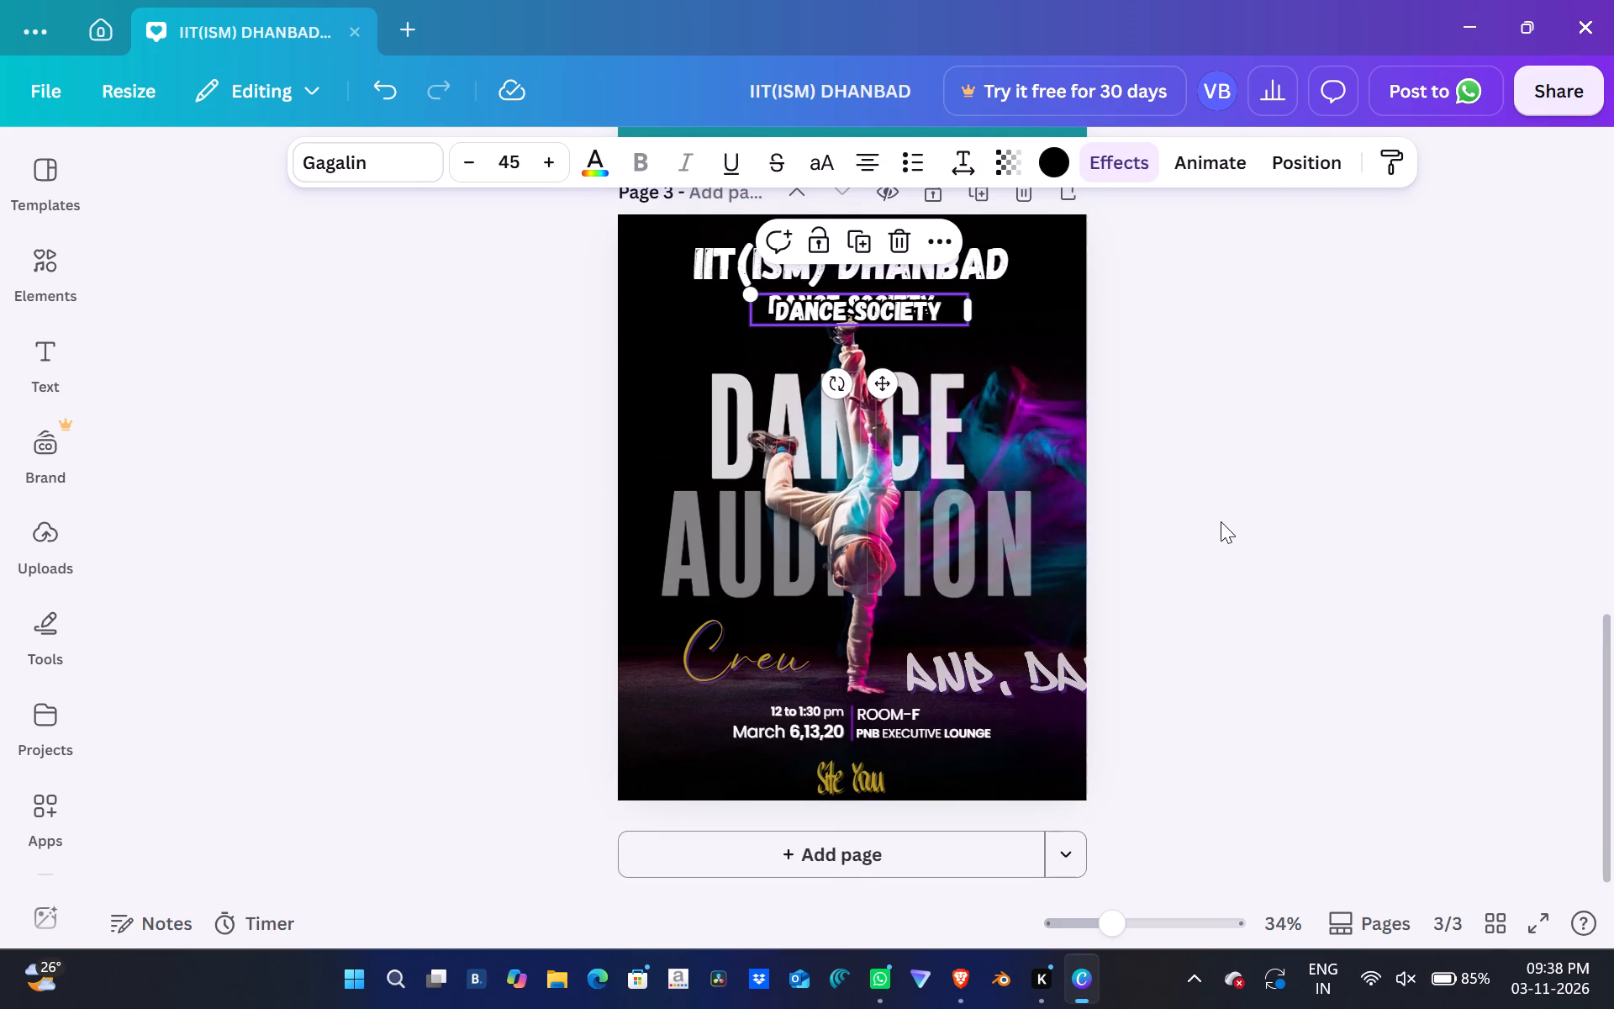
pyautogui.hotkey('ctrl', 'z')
# Copy the "presents" text from page 1 and paste it below "DANCE SOCIETY" on the page 3 poster.
pyautogui.scroll(7, 1221, 521)
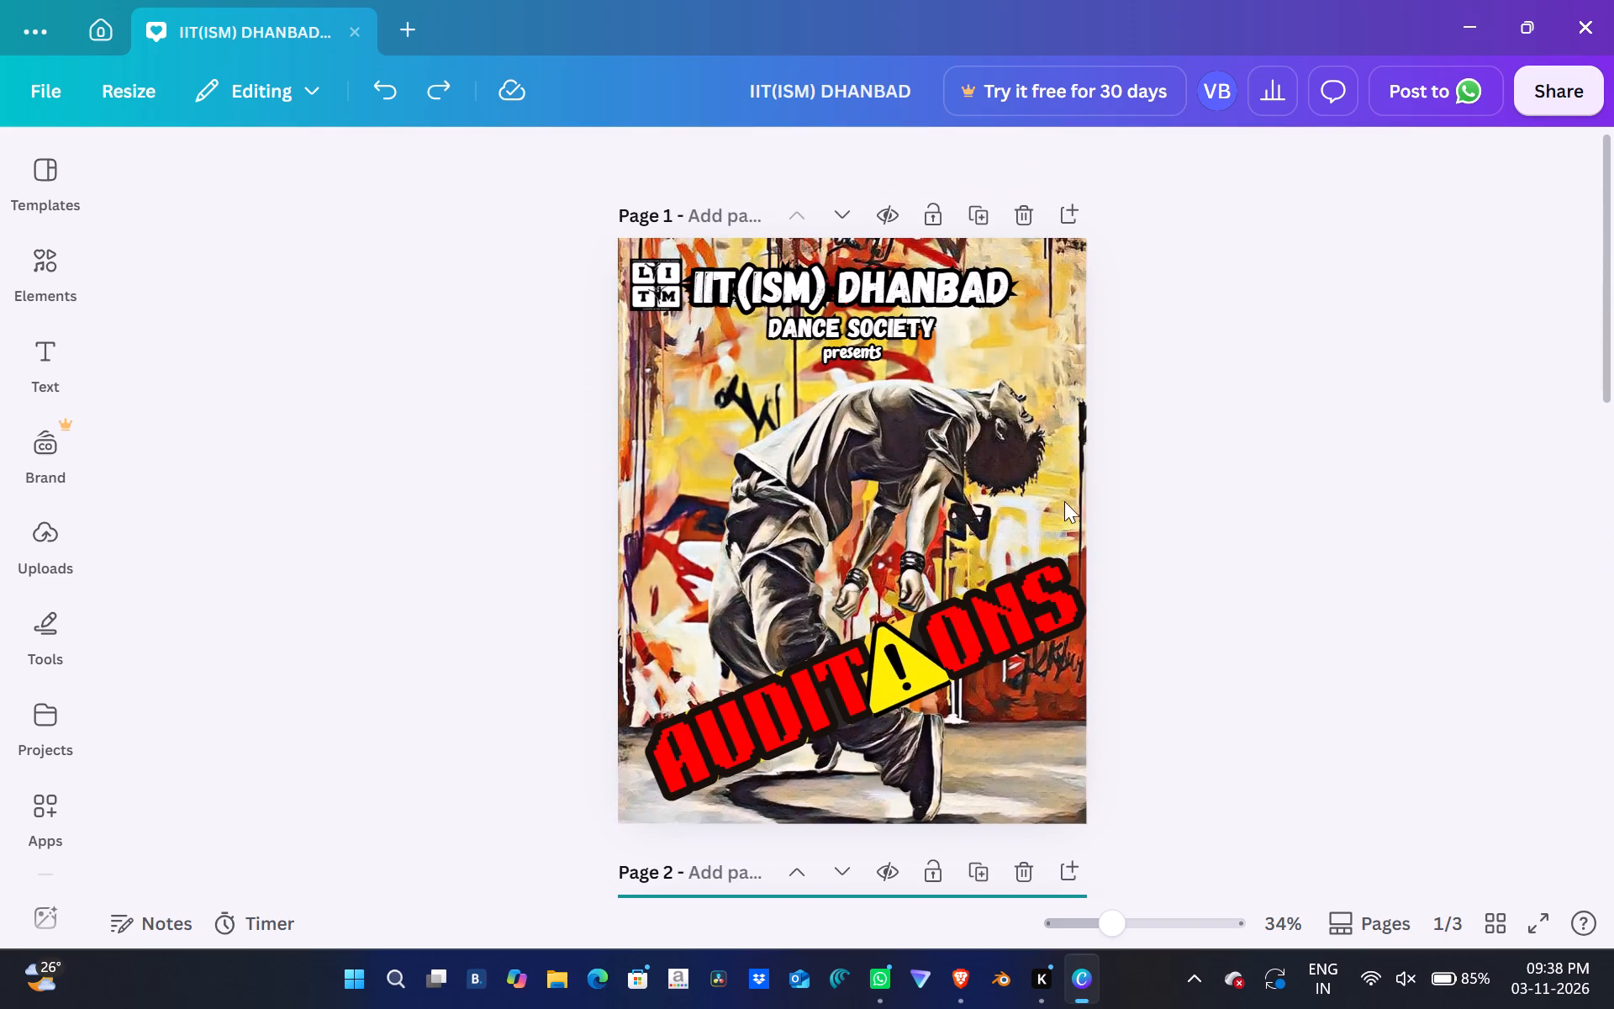
pyautogui.click(858, 357)
pyautogui.hotkey('ctrl', 'c')
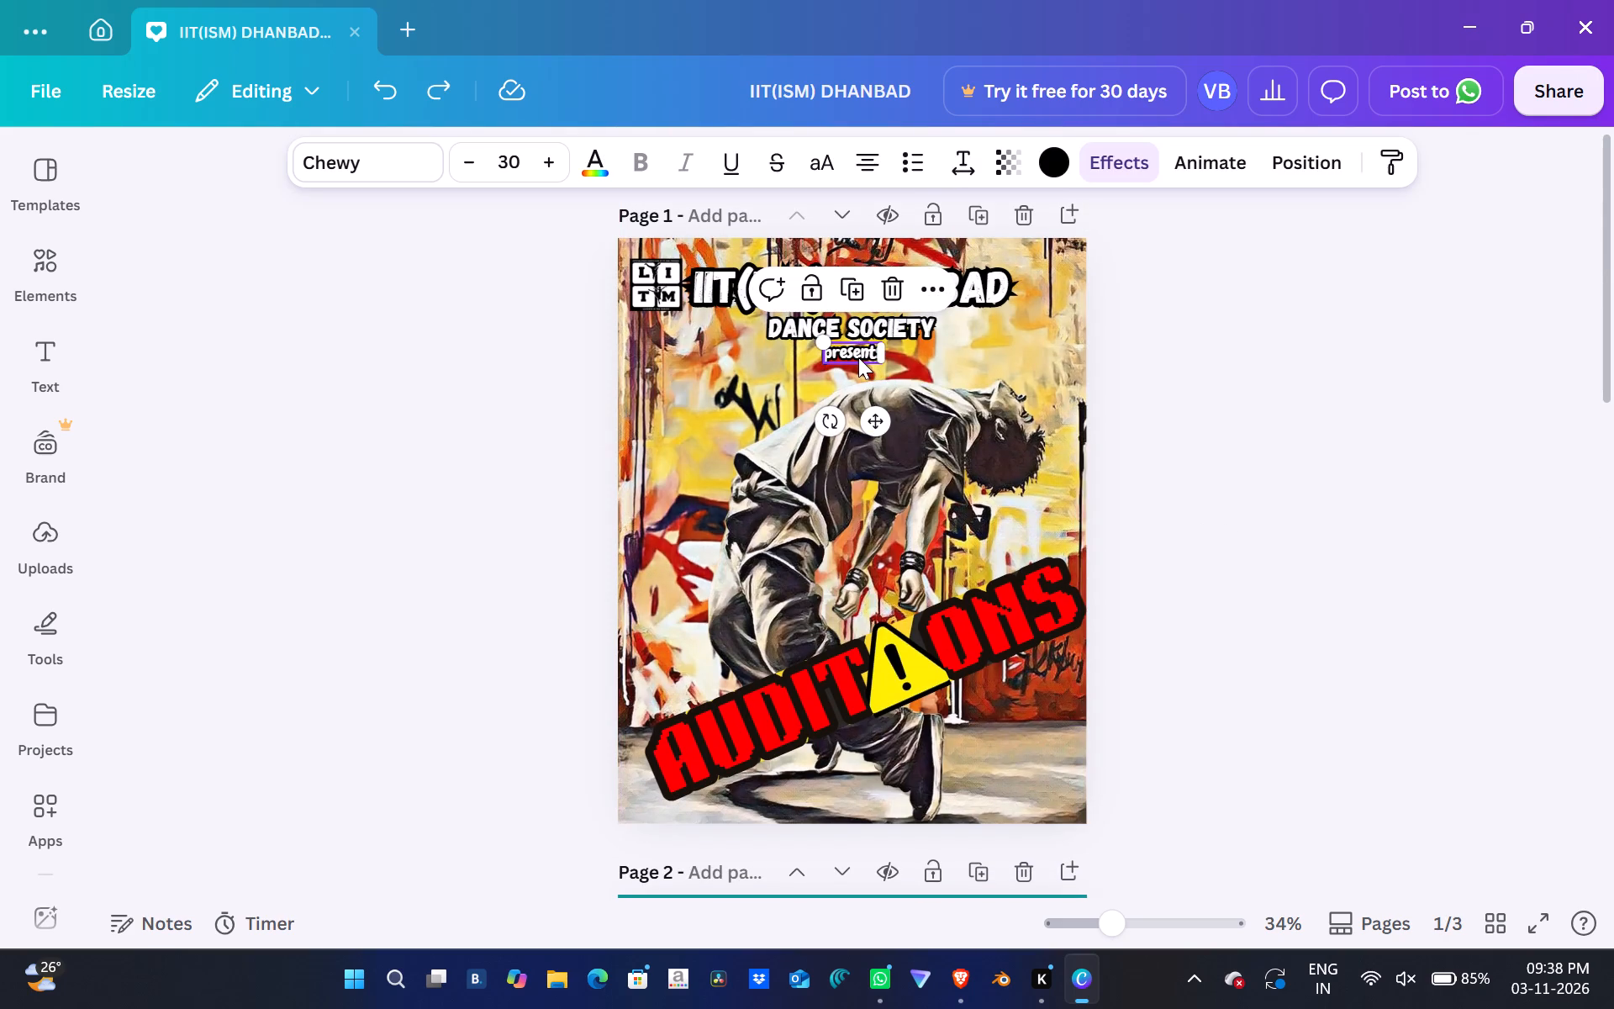
pyautogui.click(1238, 371)
pyautogui.scroll(-6, 1238, 371)
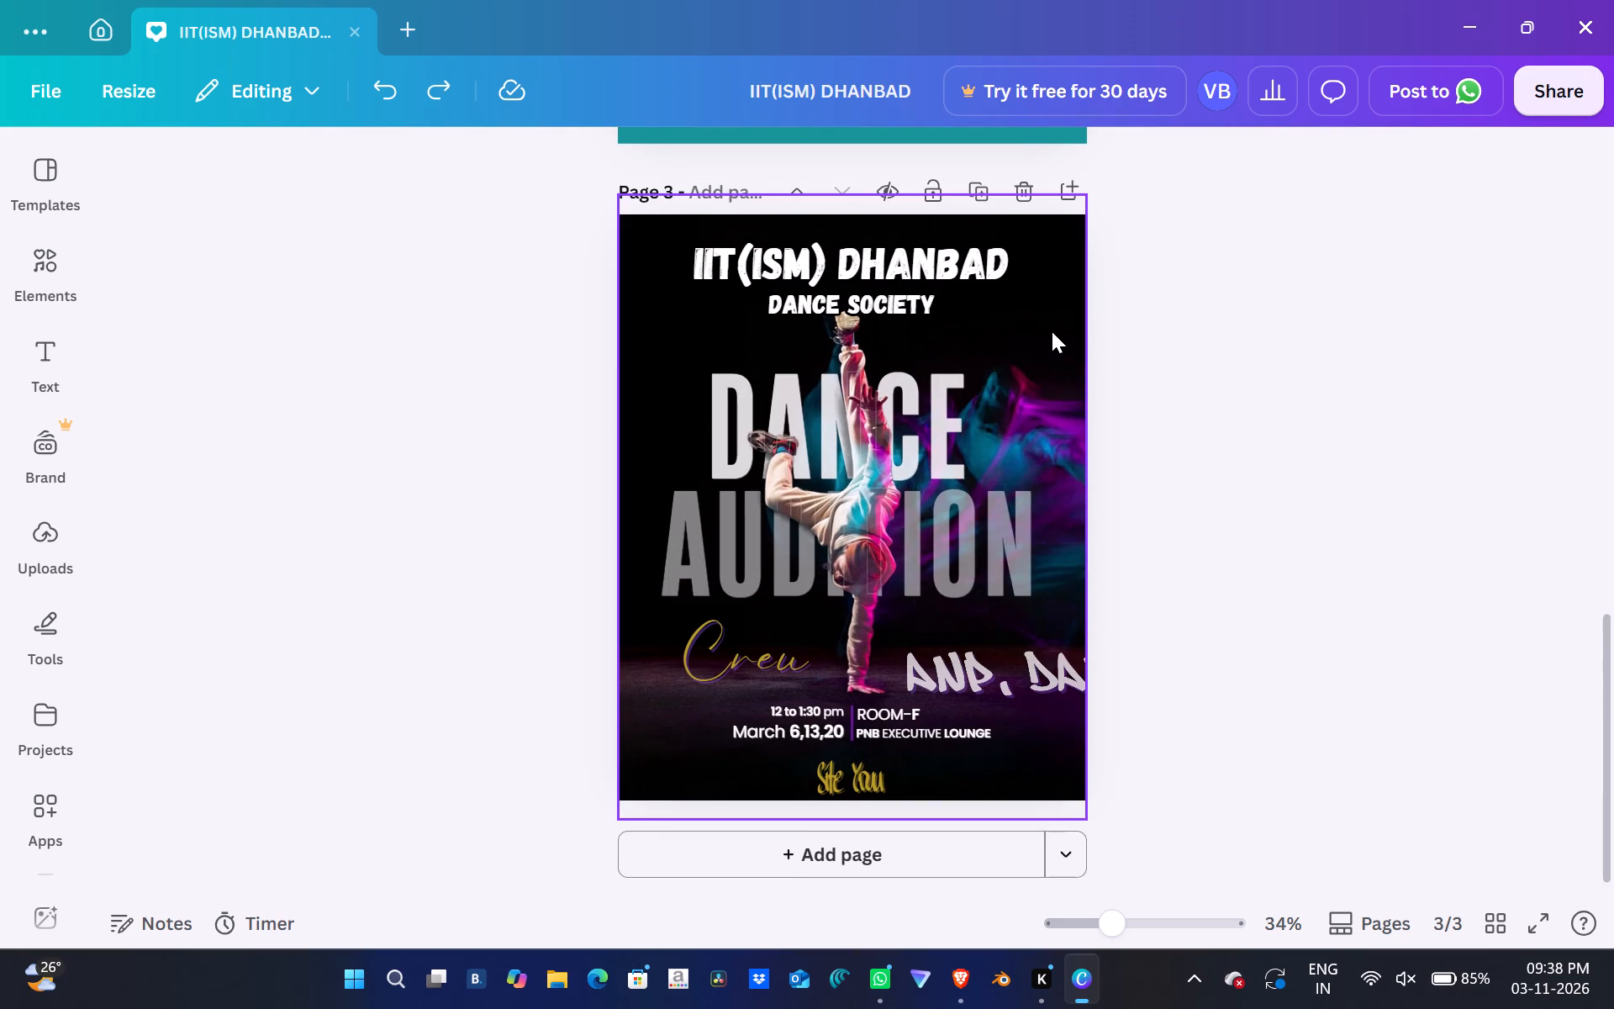
pyautogui.click(1052, 324)
pyautogui.hotkey('ctrl', 'v')
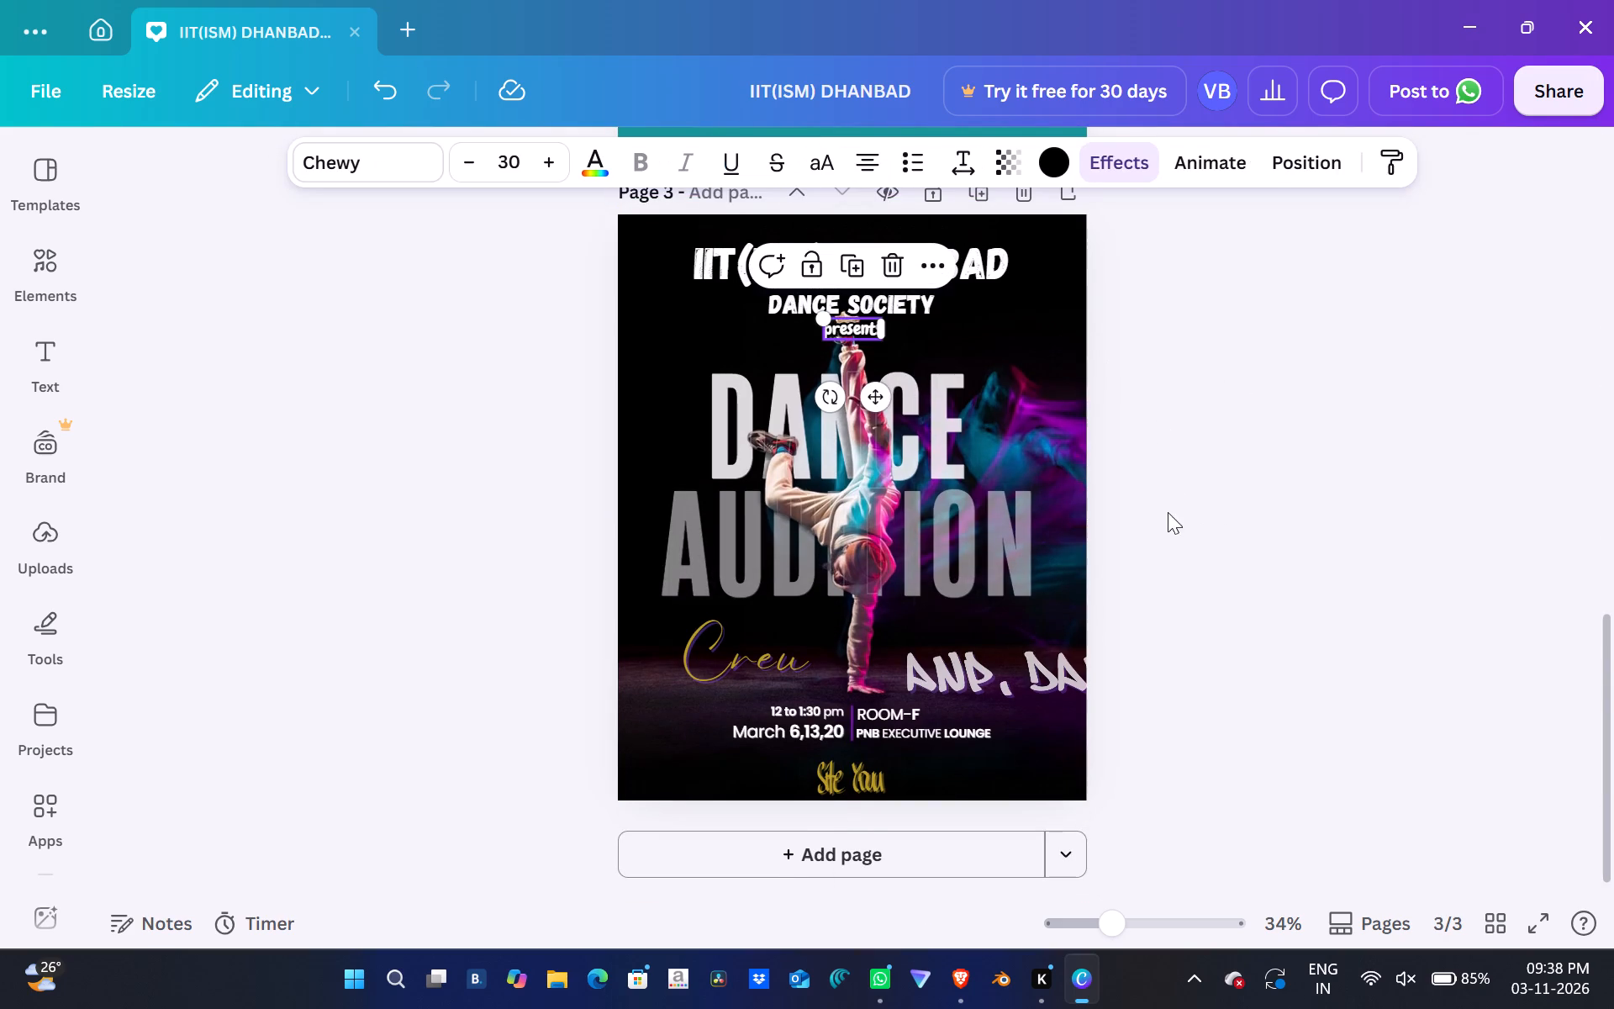
pyautogui.click(1245, 424)
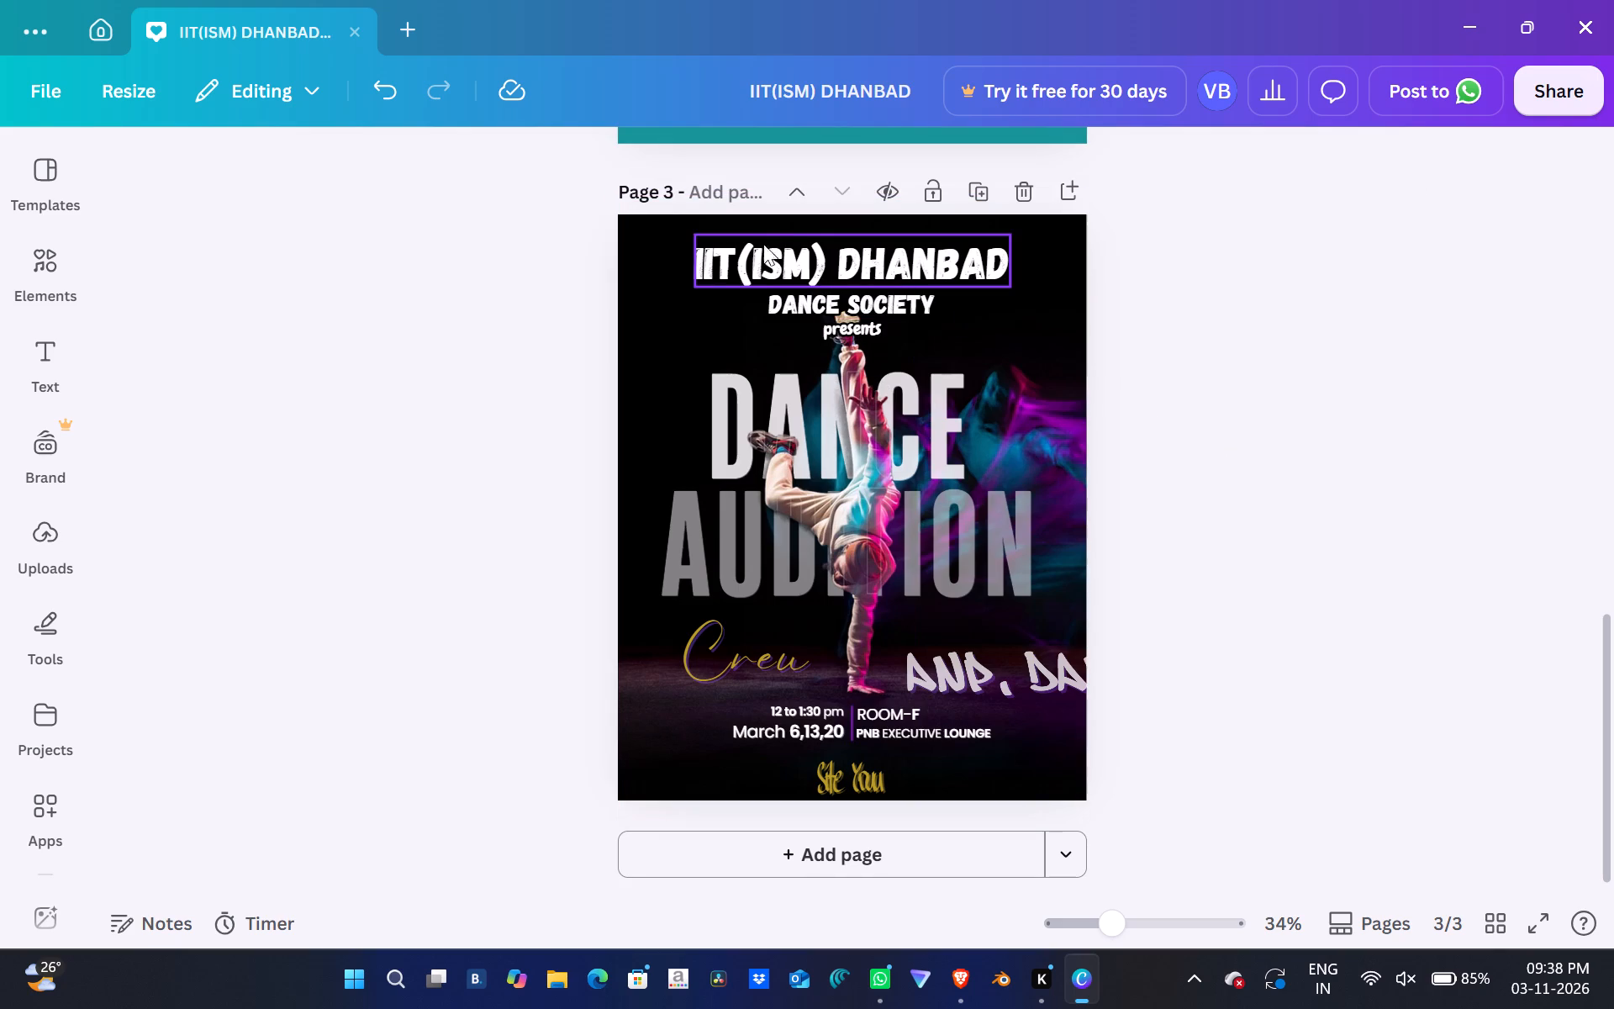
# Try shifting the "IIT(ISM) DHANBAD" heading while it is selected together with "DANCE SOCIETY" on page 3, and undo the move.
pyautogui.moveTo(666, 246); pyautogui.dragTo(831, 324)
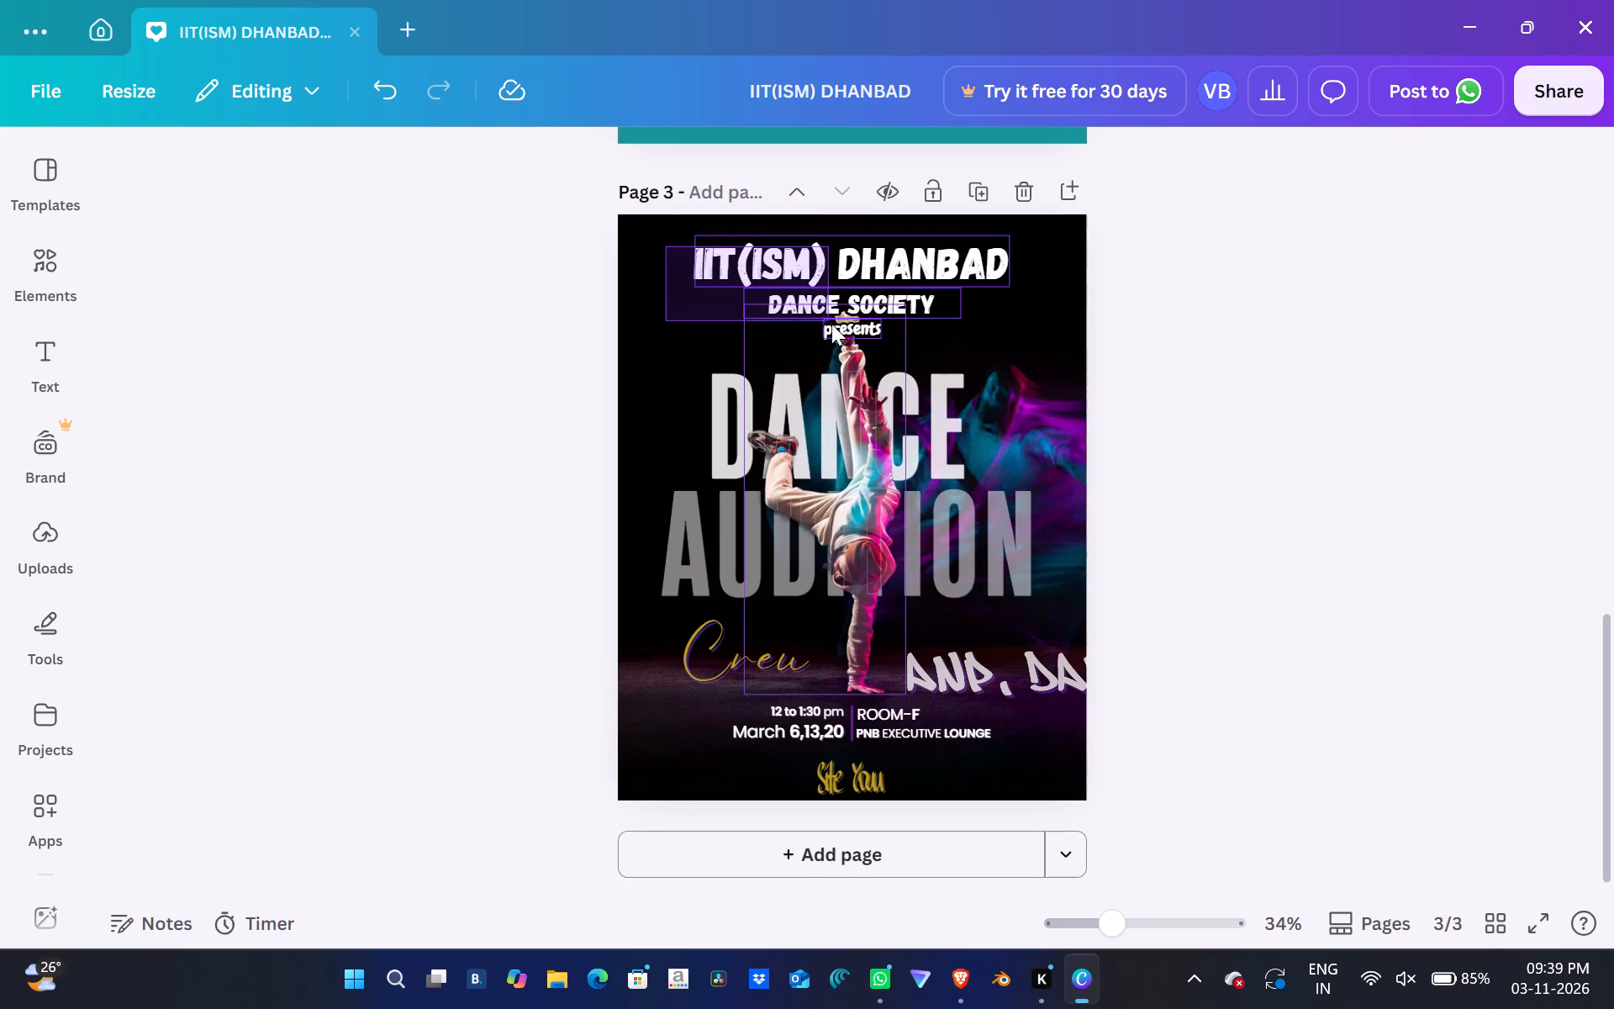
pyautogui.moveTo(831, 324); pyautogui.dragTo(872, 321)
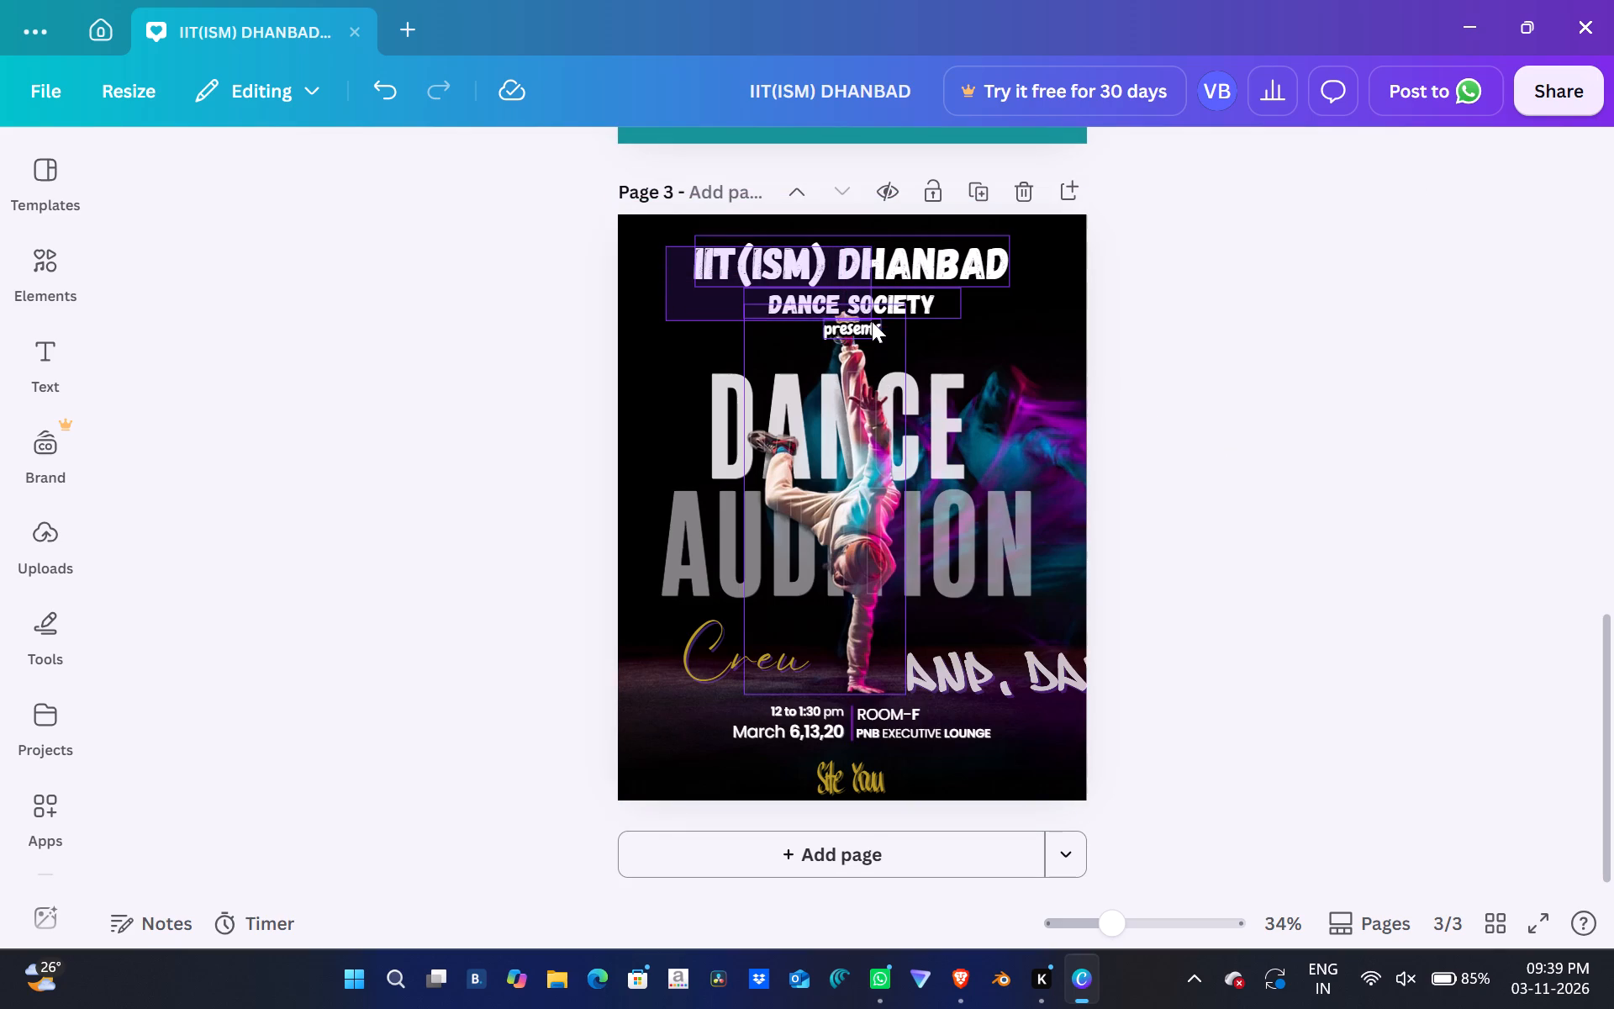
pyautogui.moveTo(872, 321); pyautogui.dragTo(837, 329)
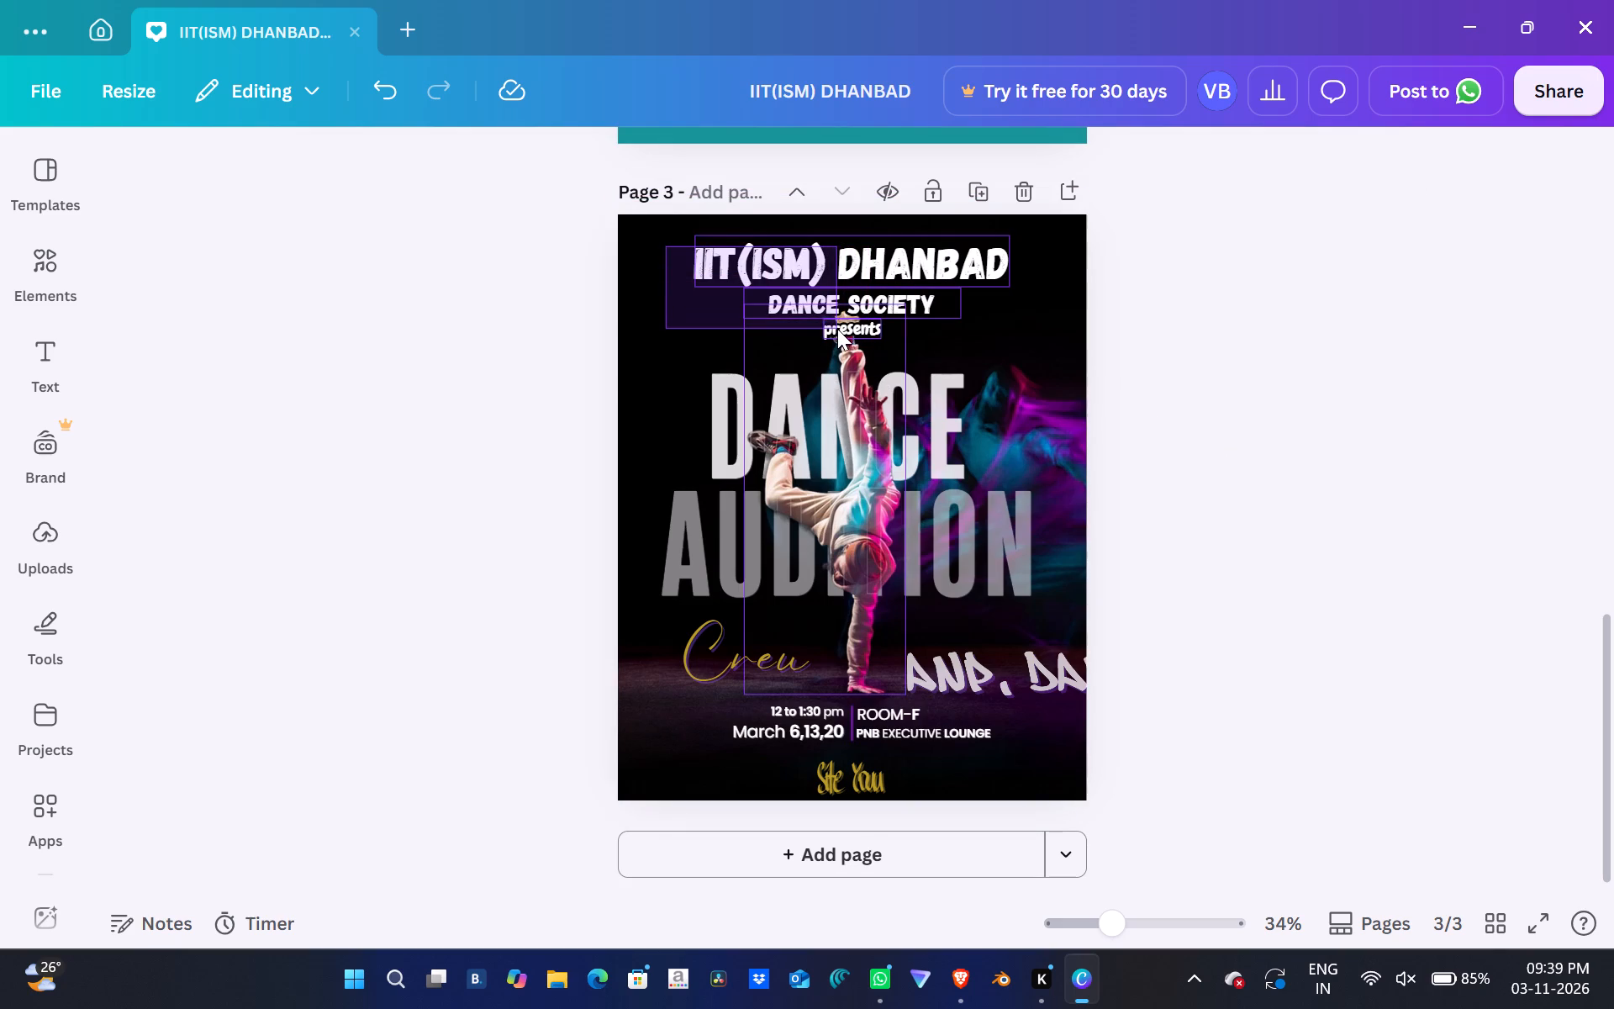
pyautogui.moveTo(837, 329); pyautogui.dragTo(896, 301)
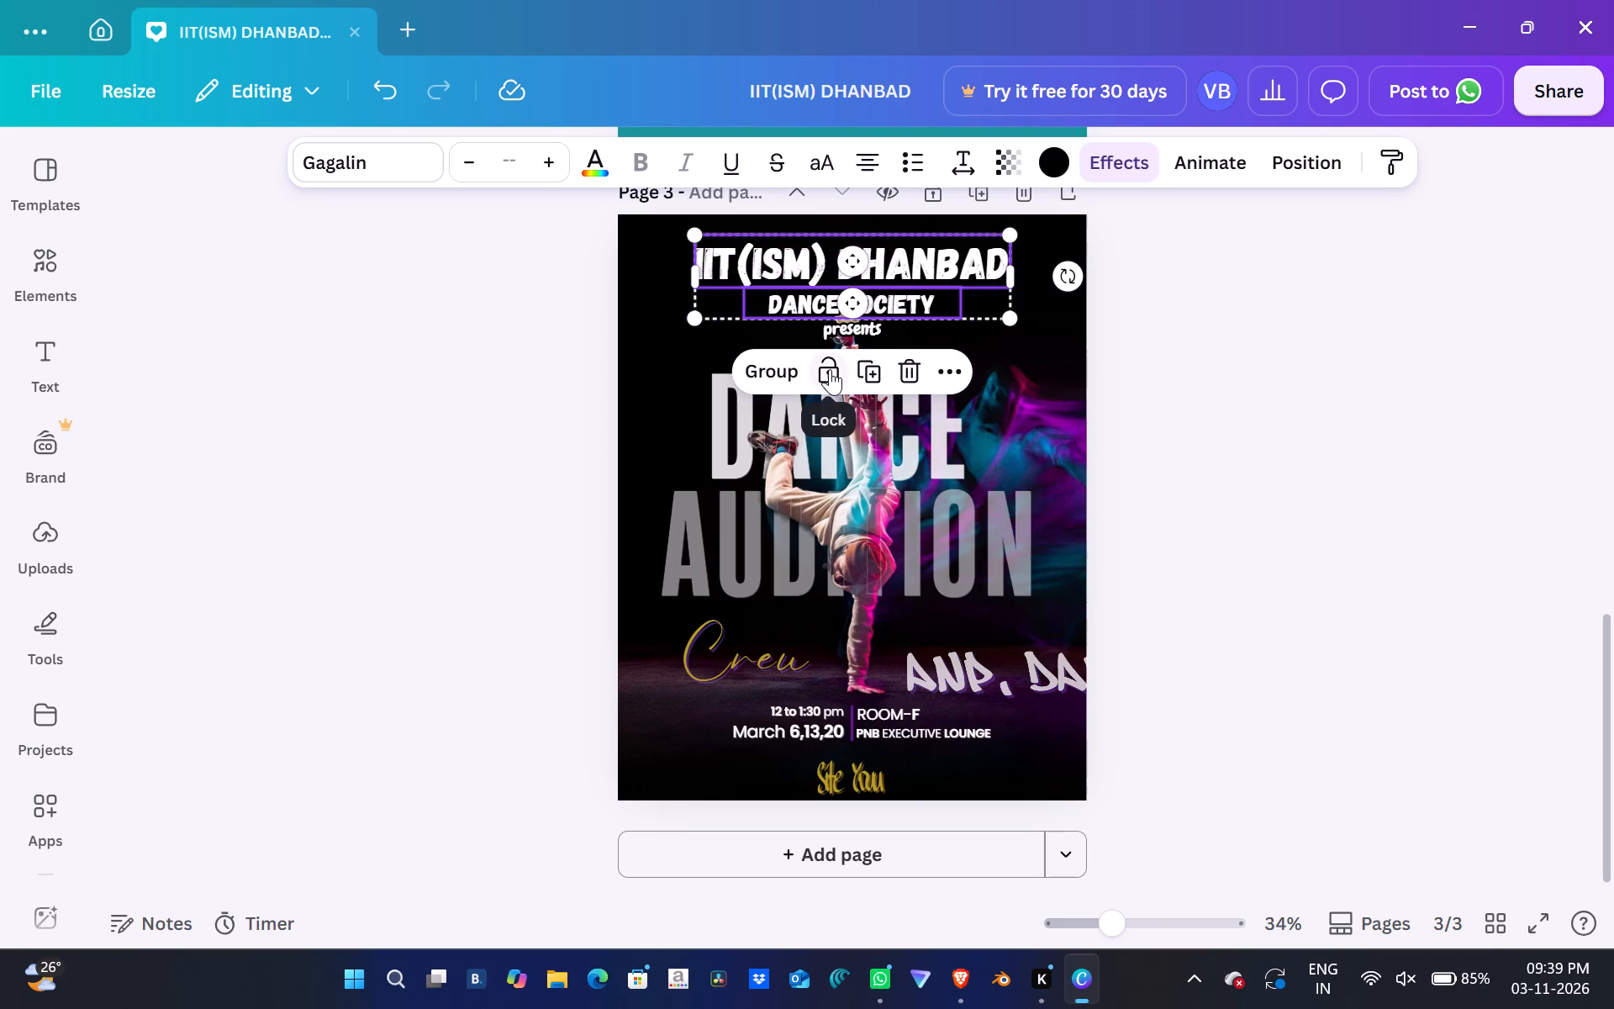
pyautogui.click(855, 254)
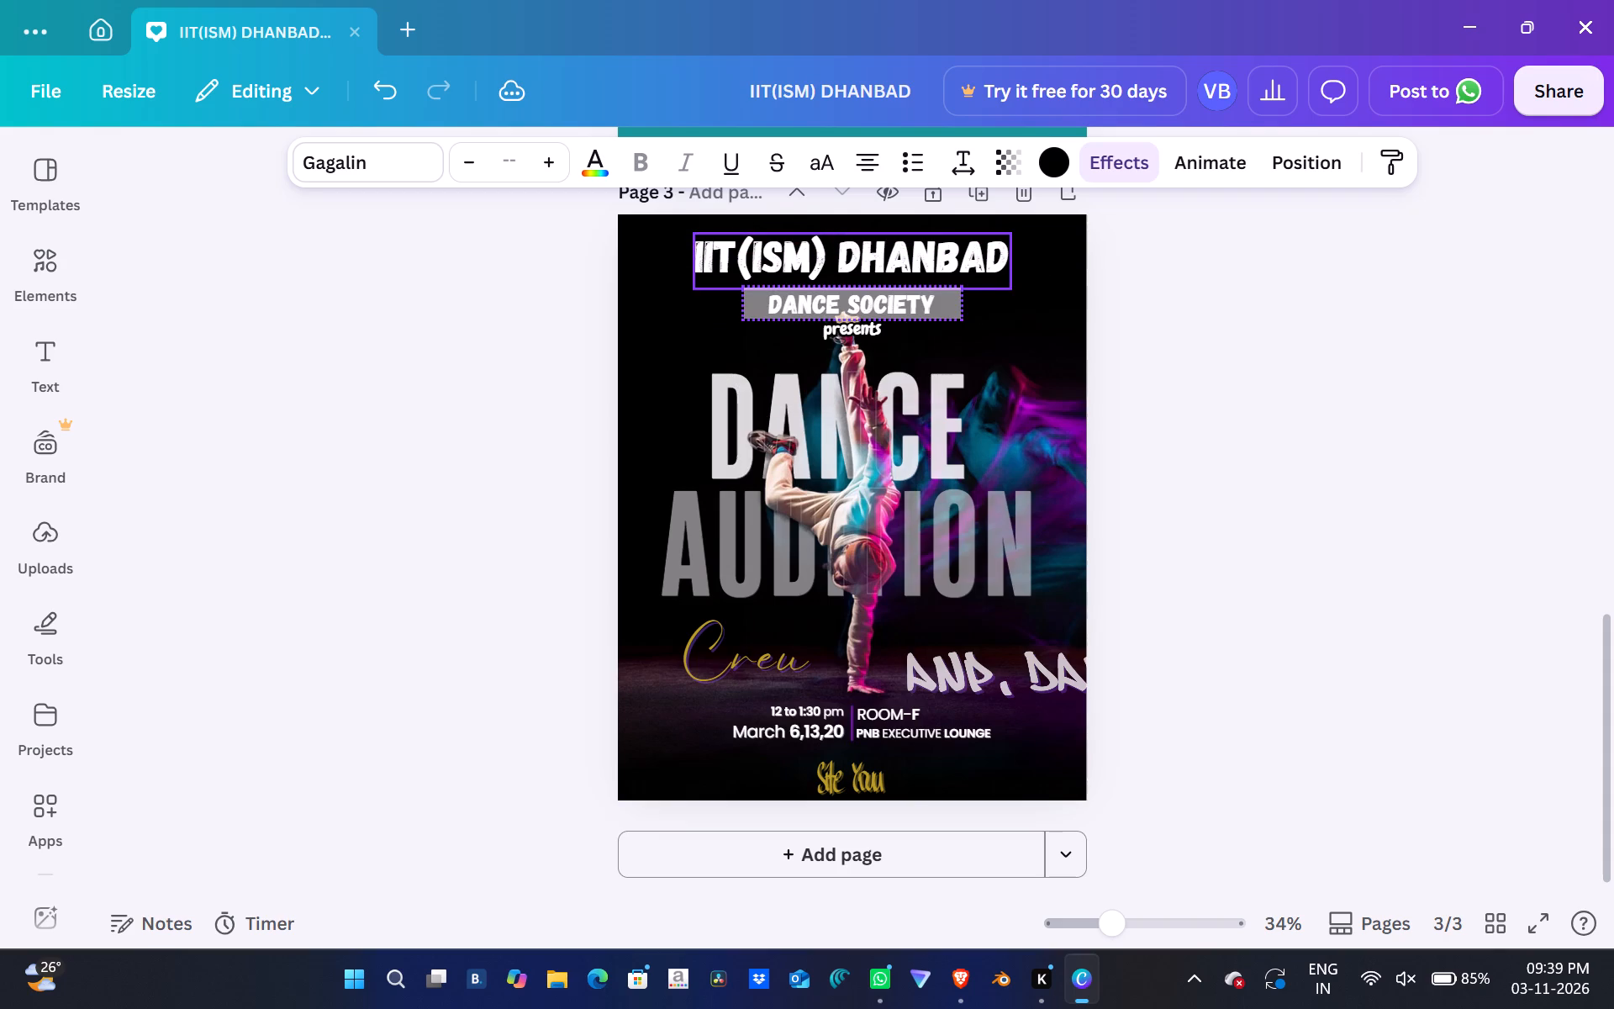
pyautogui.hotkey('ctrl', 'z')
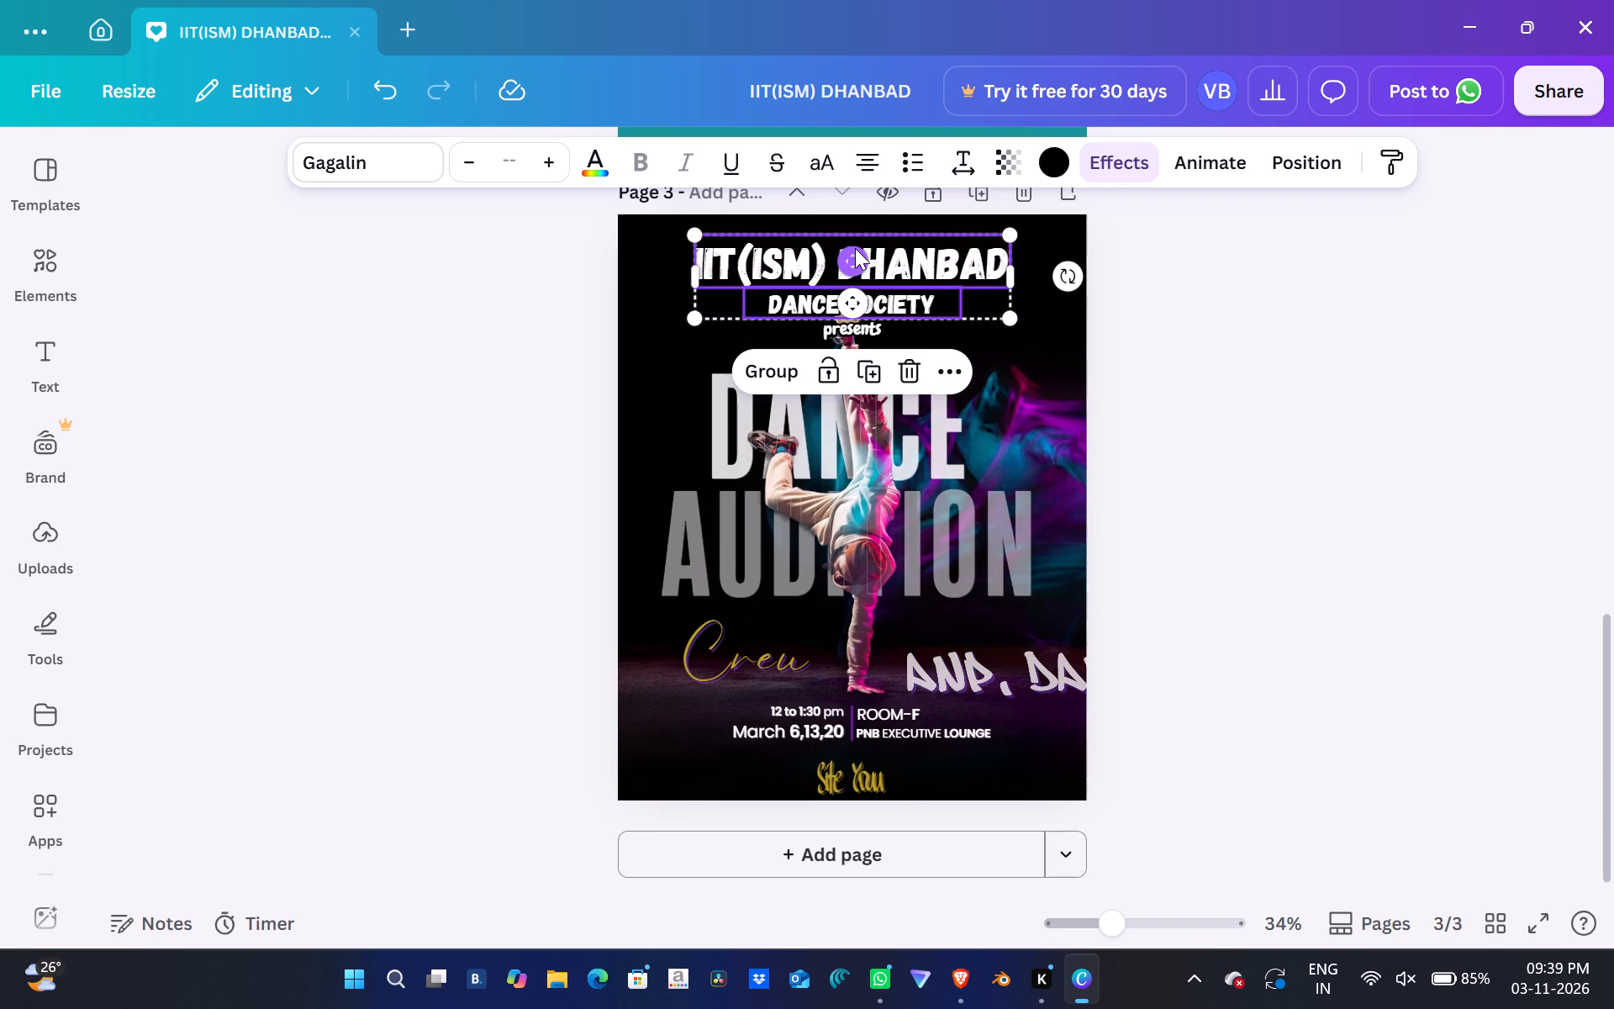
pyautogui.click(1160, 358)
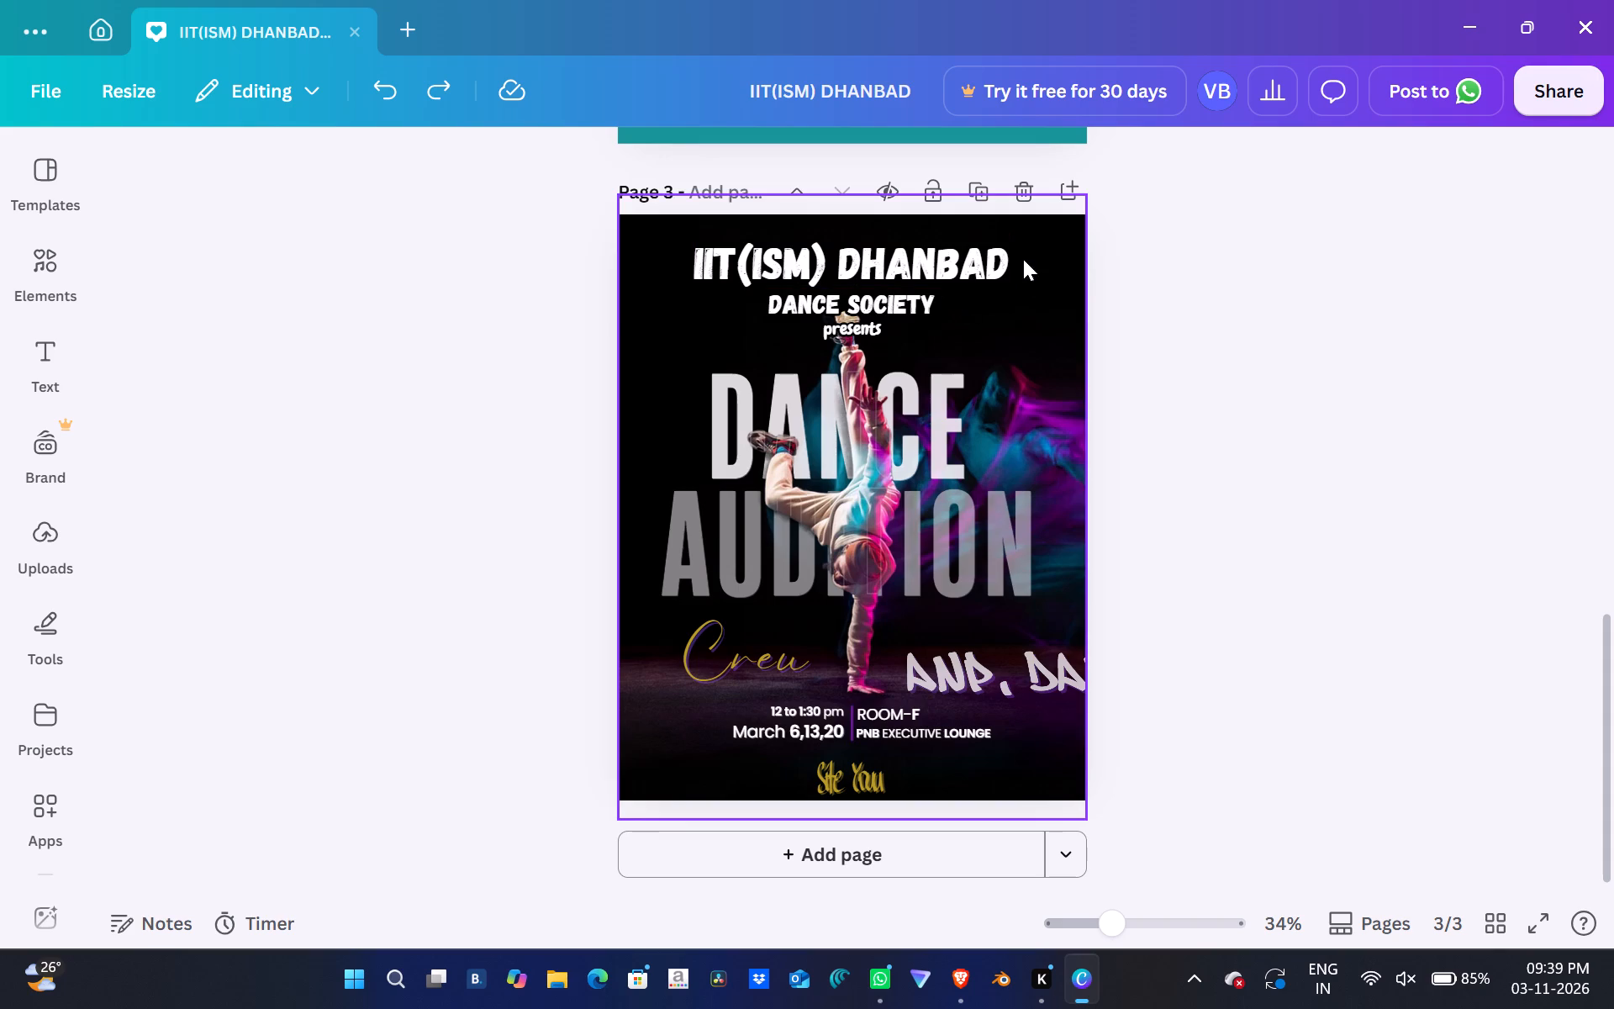
# Group the "IIT(ISM) DHANBAD" and "DANCE SOCIETY" headings on the page 3 poster.
pyautogui.moveTo(1028, 244); pyautogui.dragTo(940, 298)
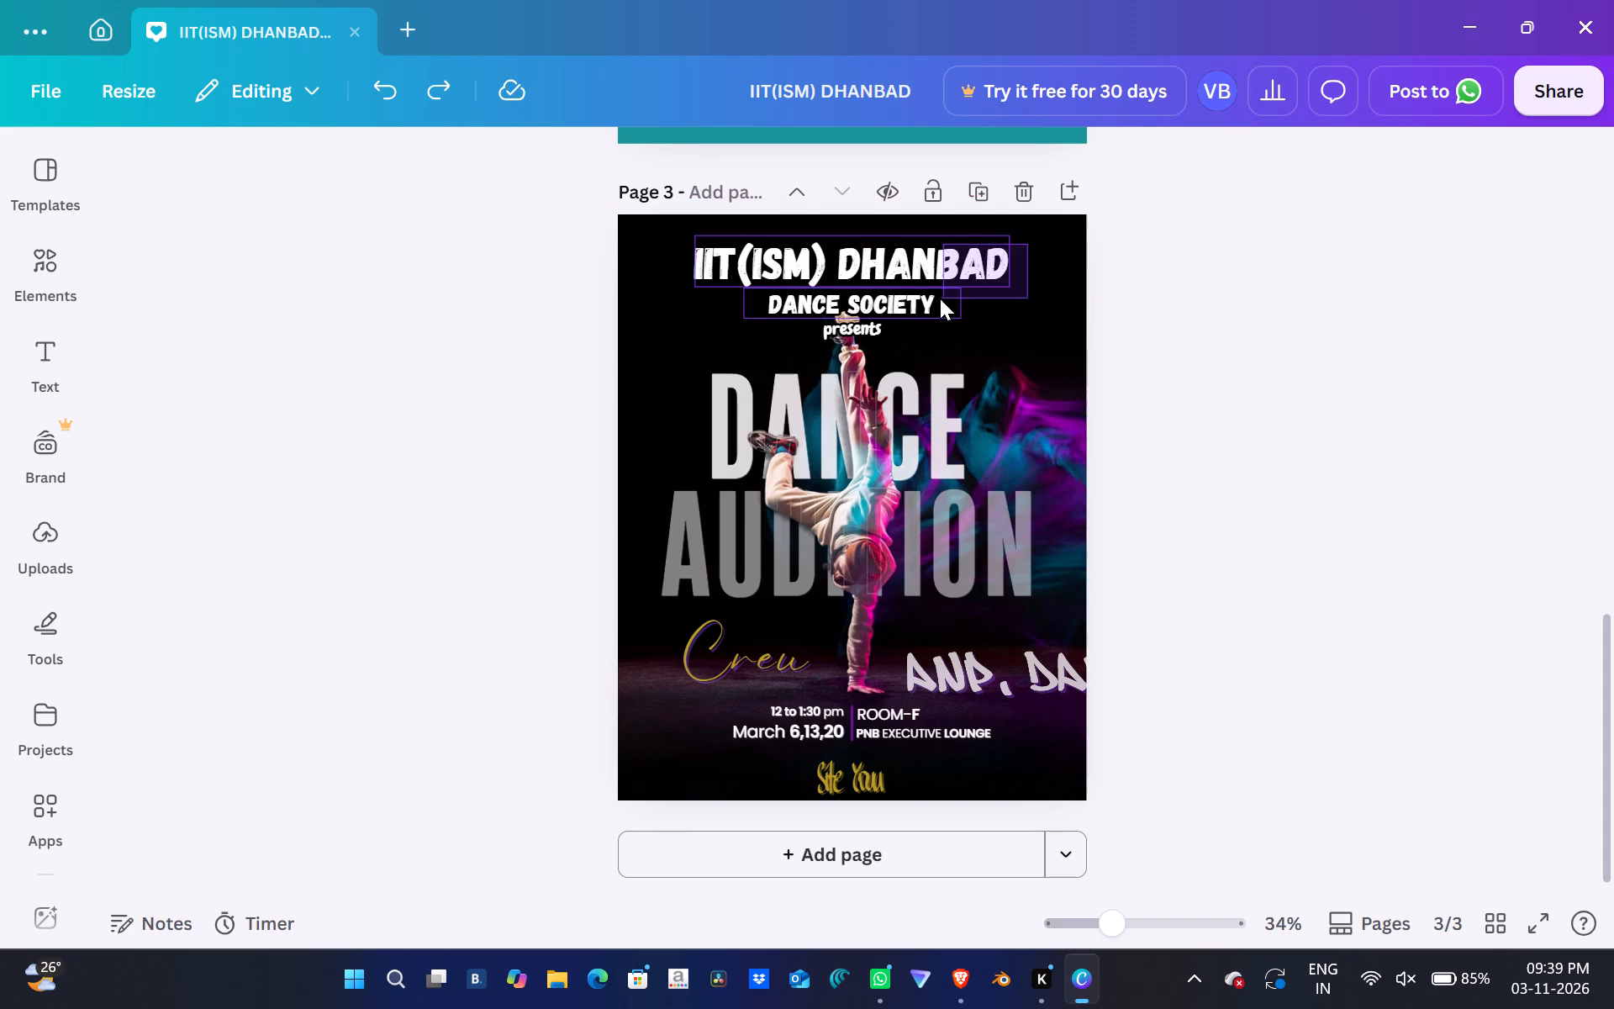
pyautogui.moveTo(940, 298); pyautogui.dragTo(905, 313)
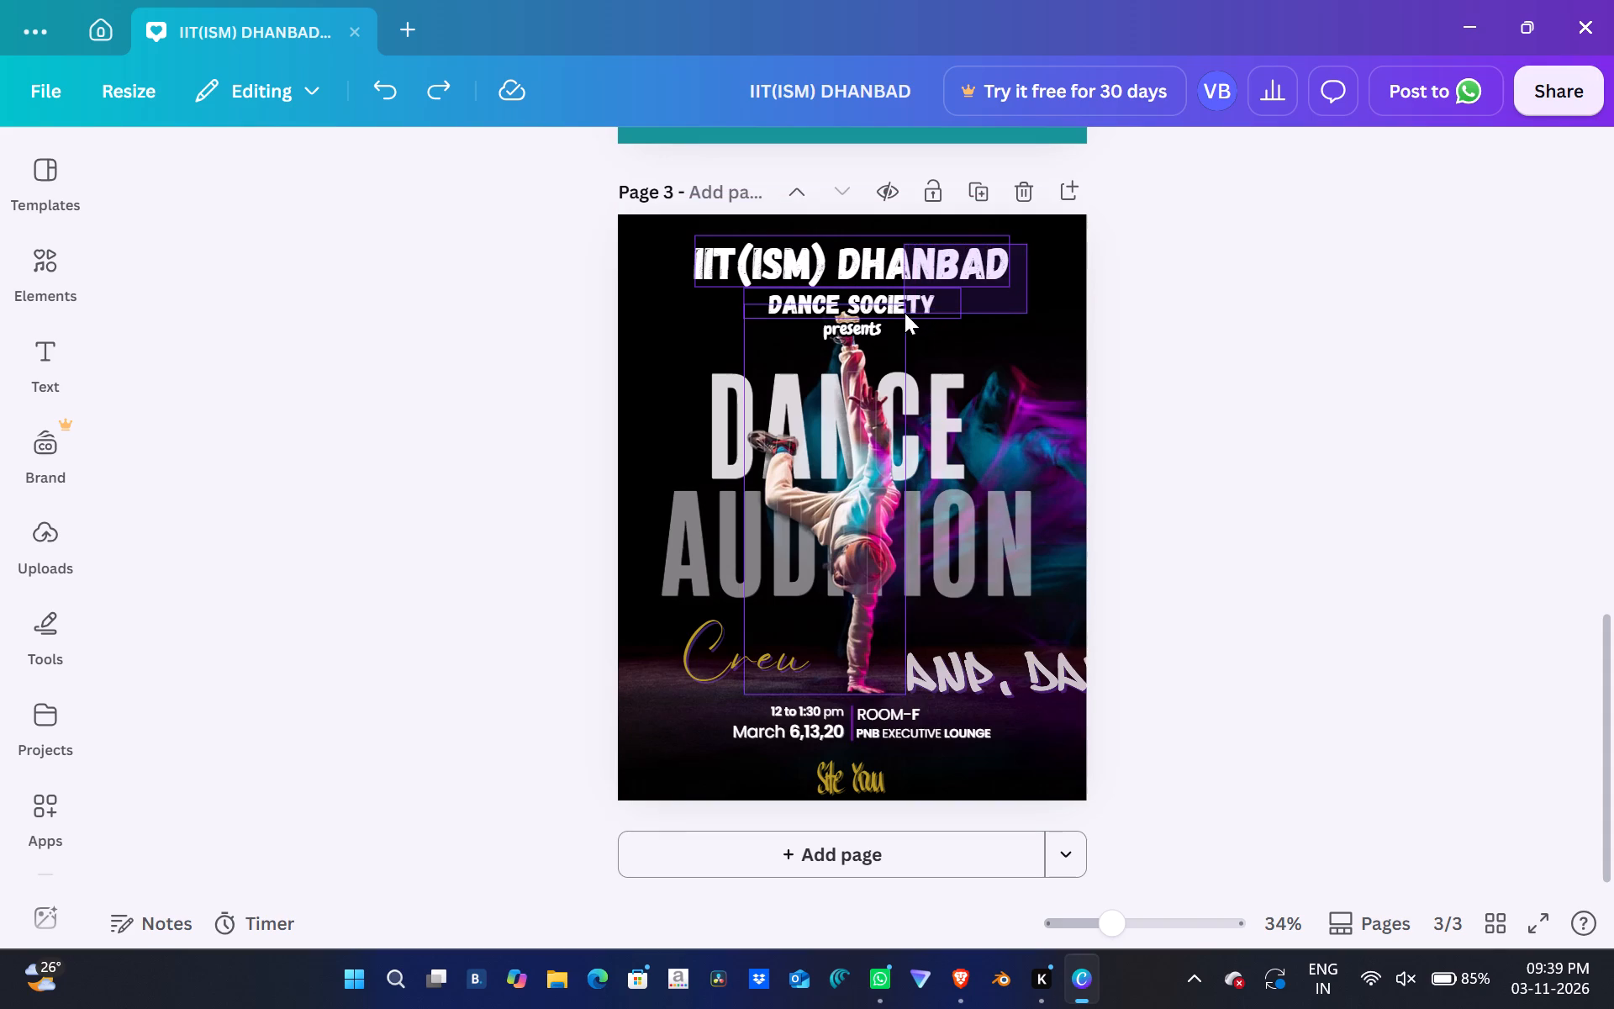
pyautogui.moveTo(905, 313); pyautogui.dragTo(913, 312)
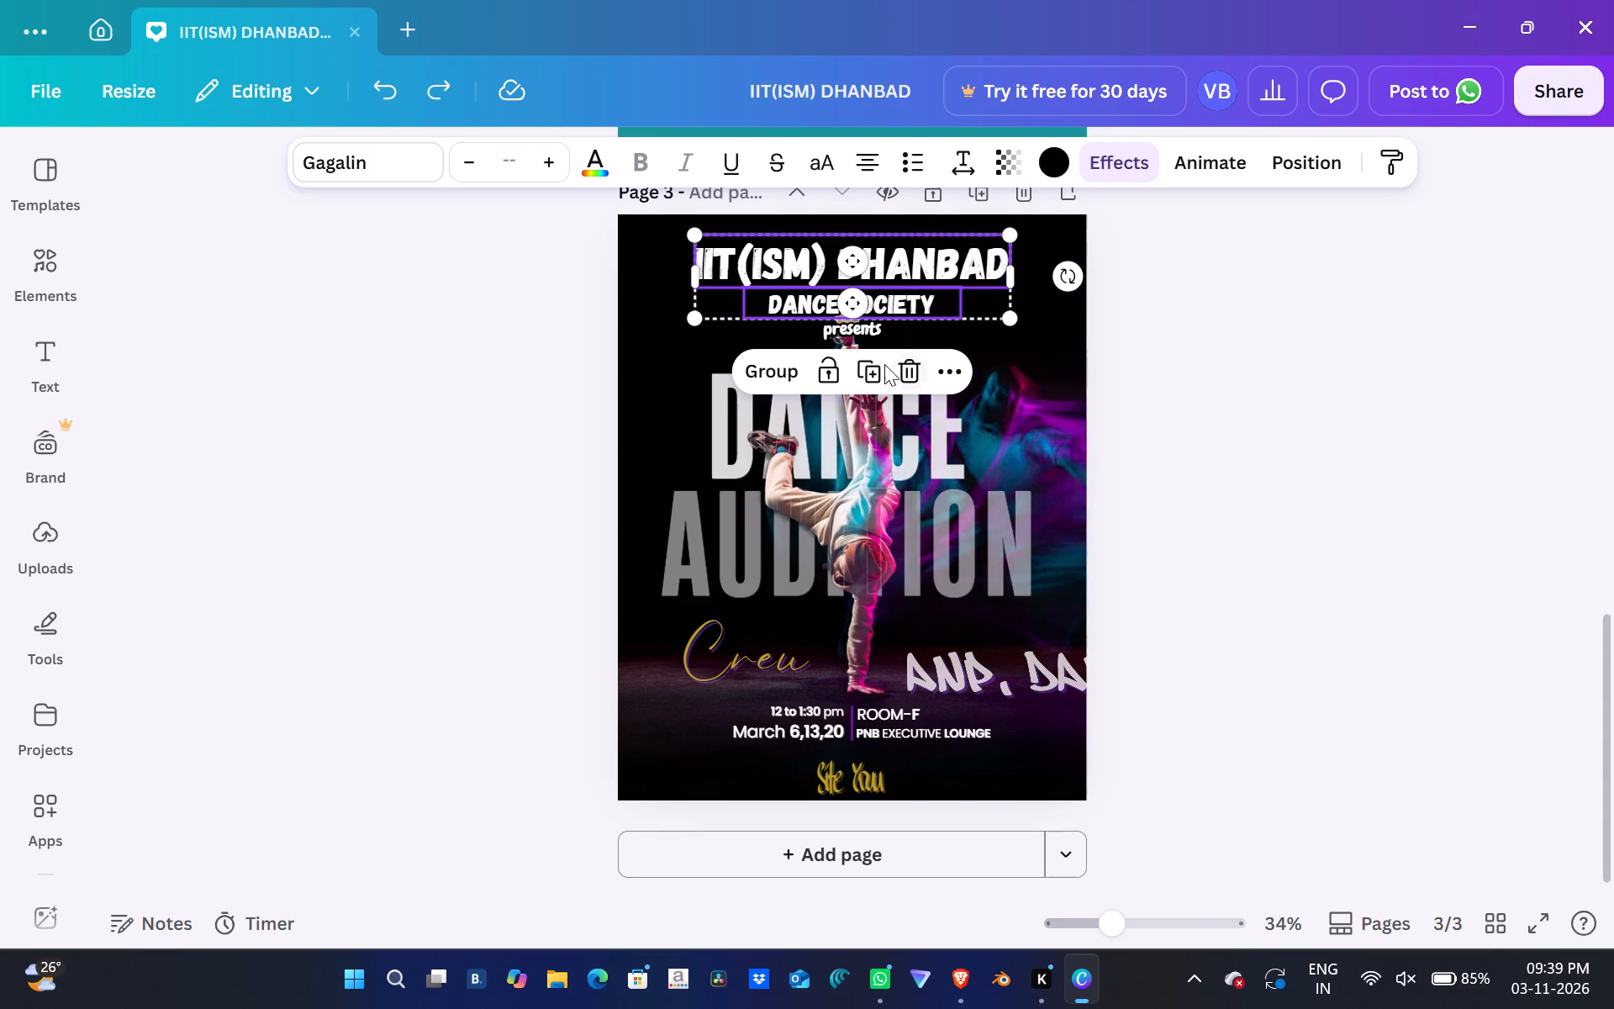
pyautogui.click(785, 367)
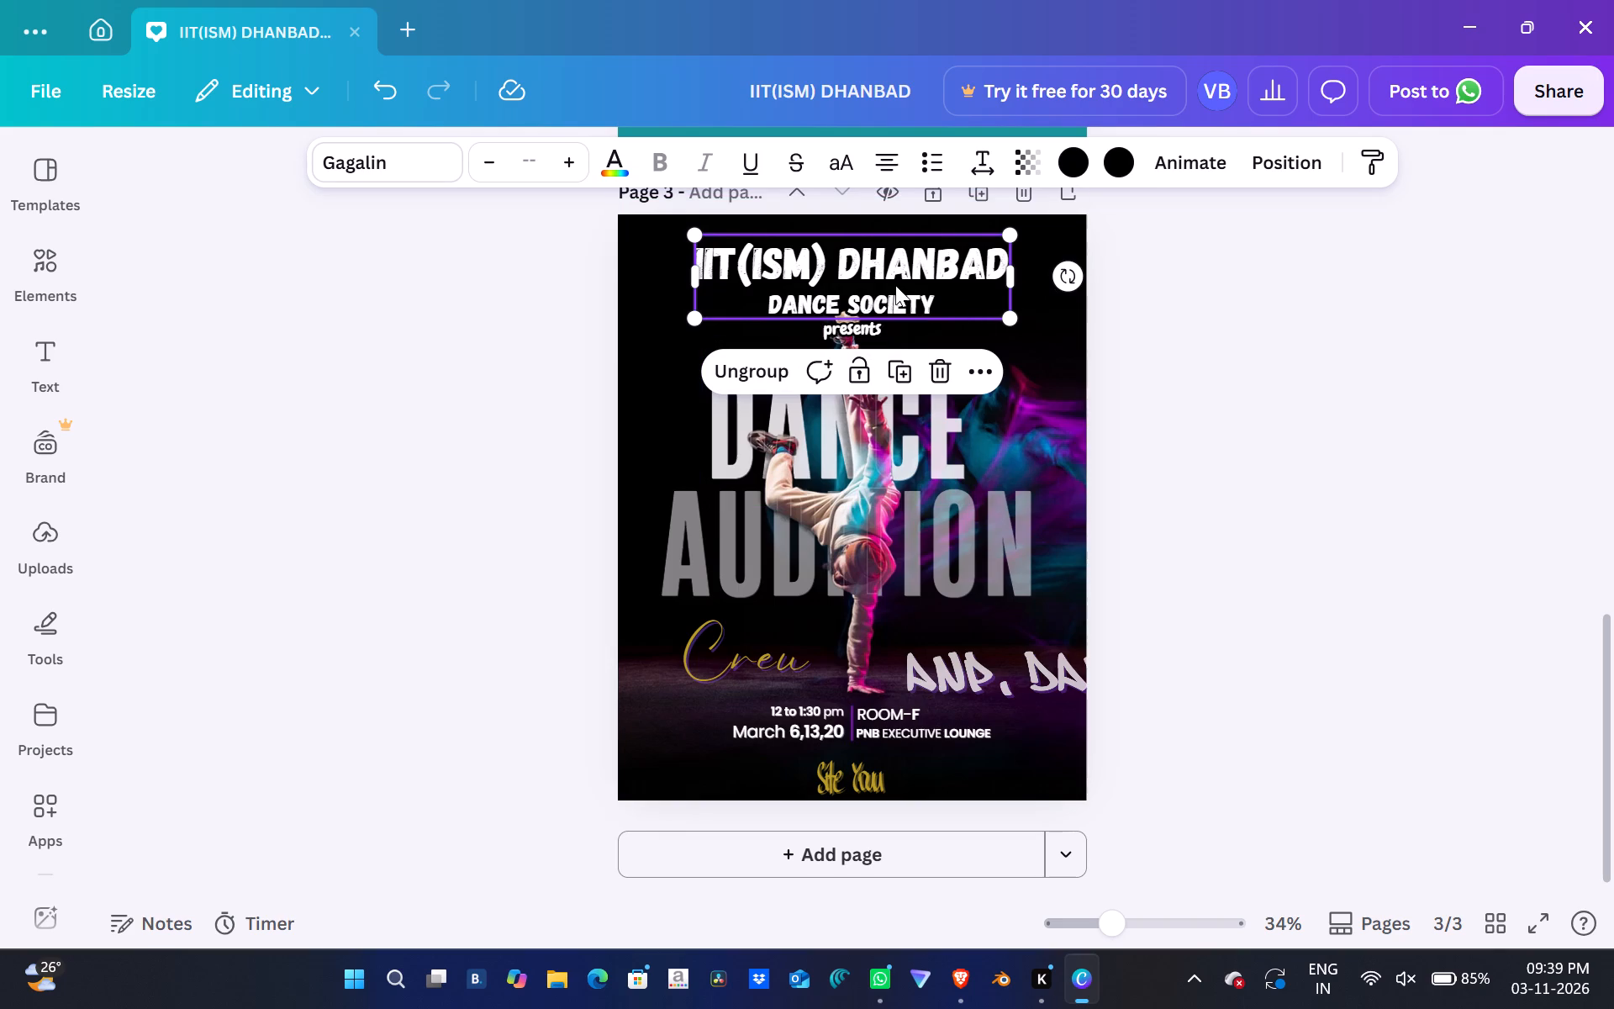
# Move the two-line heading group up to the poster's top edge, shrink it slightly and roughly centre it horizontally.
pyautogui.moveTo(895, 285); pyautogui.dragTo(894, 267)
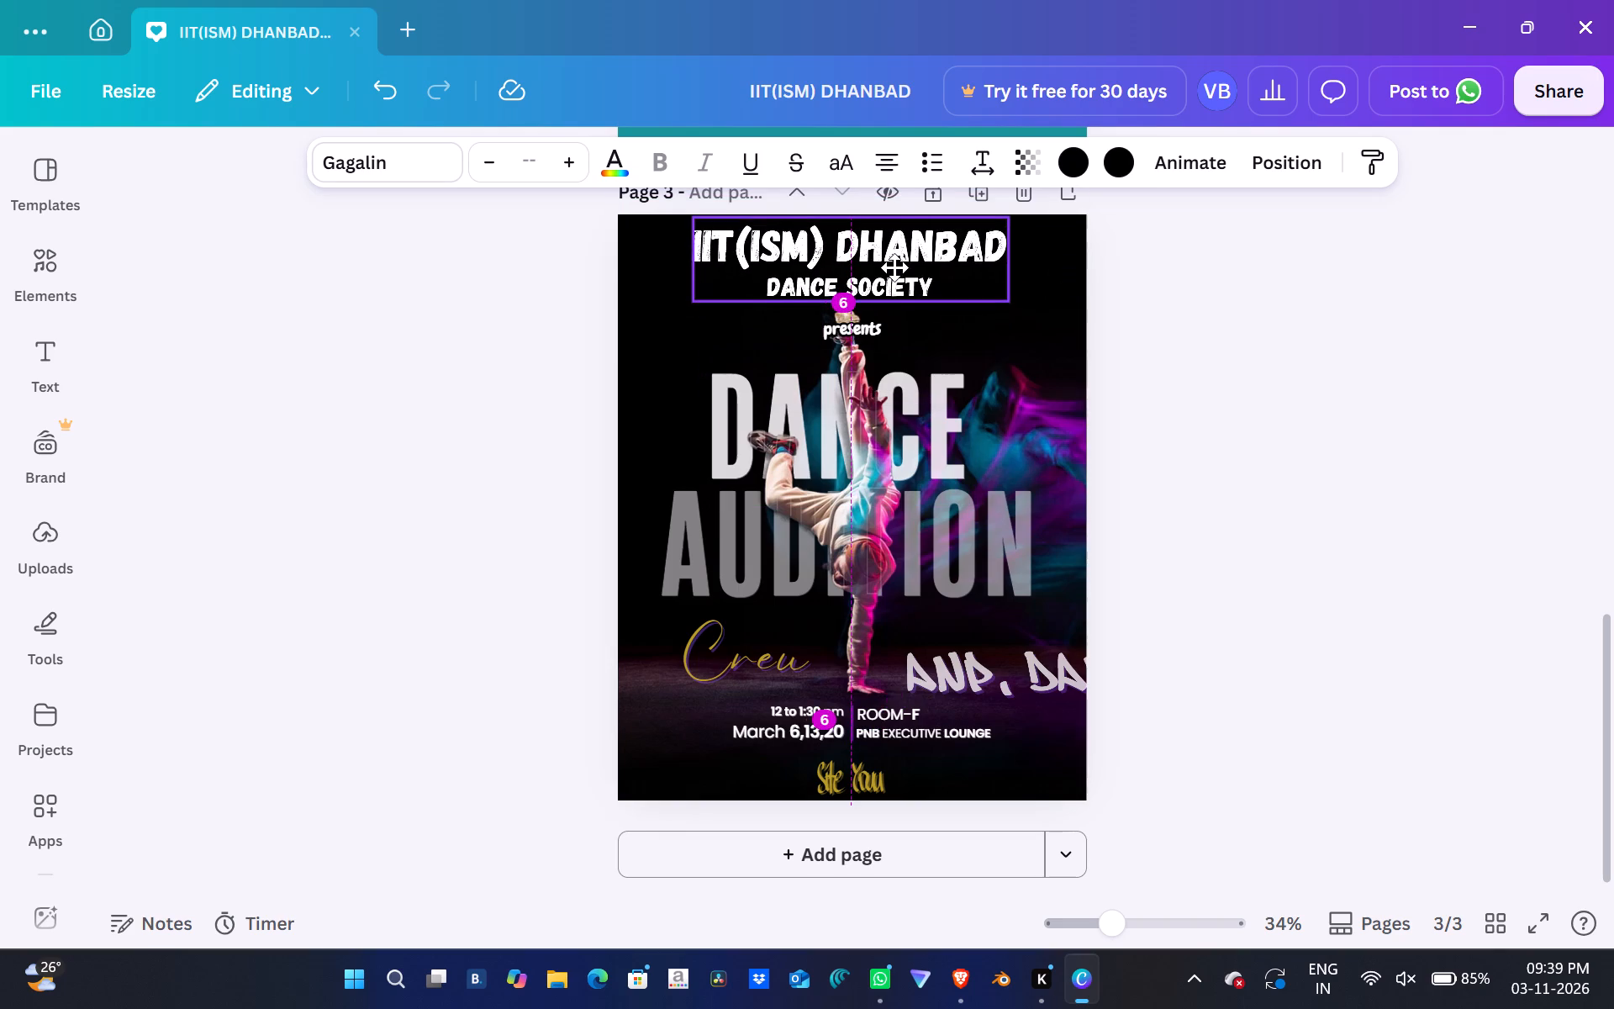
pyautogui.moveTo(894, 267); pyautogui.dragTo(894, 264)
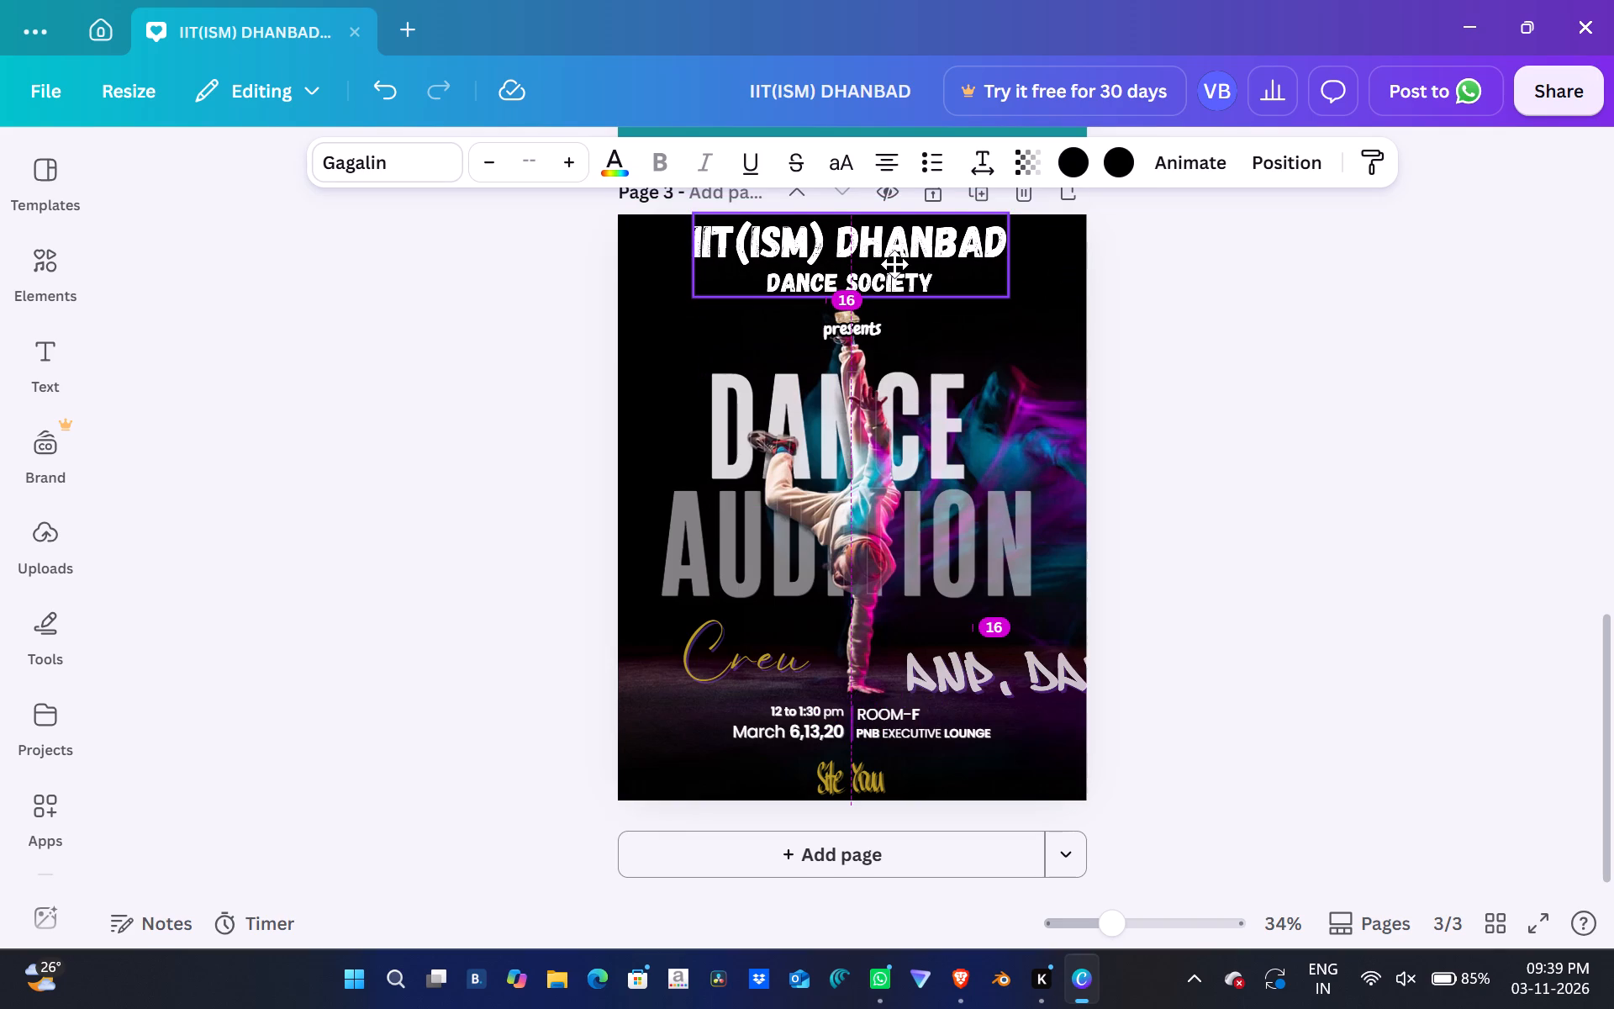
pyautogui.moveTo(894, 264); pyautogui.dragTo(894, 266)
pyautogui.moveTo(1006, 302); pyautogui.dragTo(982, 296)
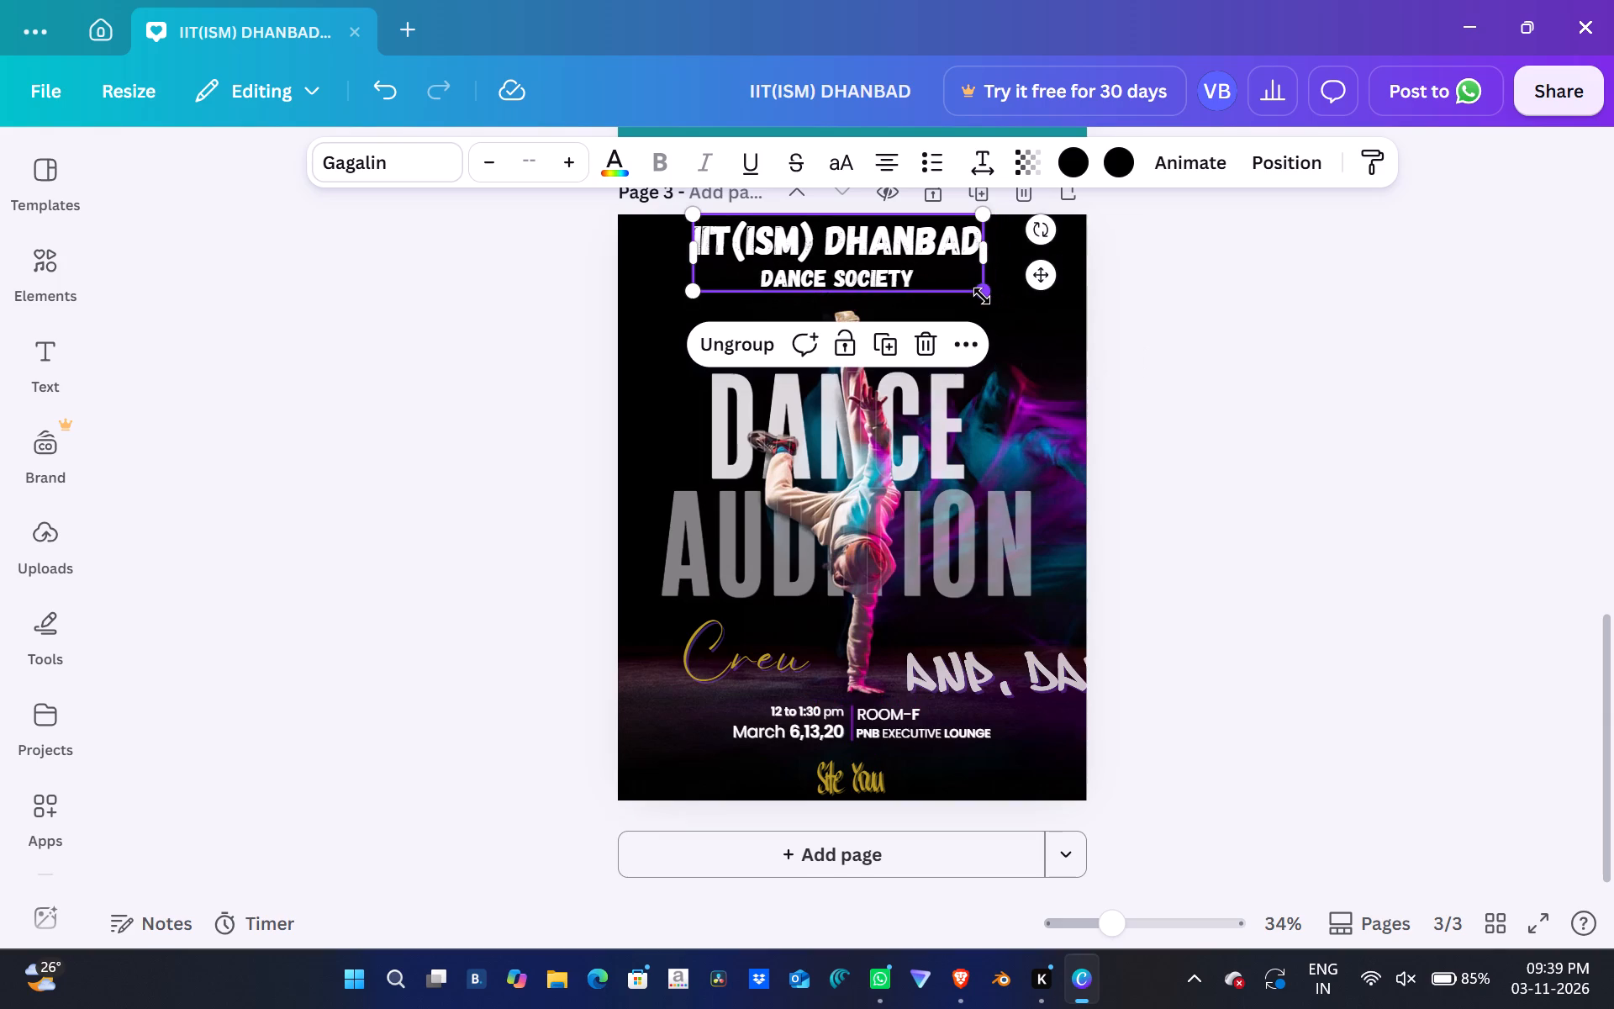
pyautogui.moveTo(883, 243); pyautogui.dragTo(915, 243)
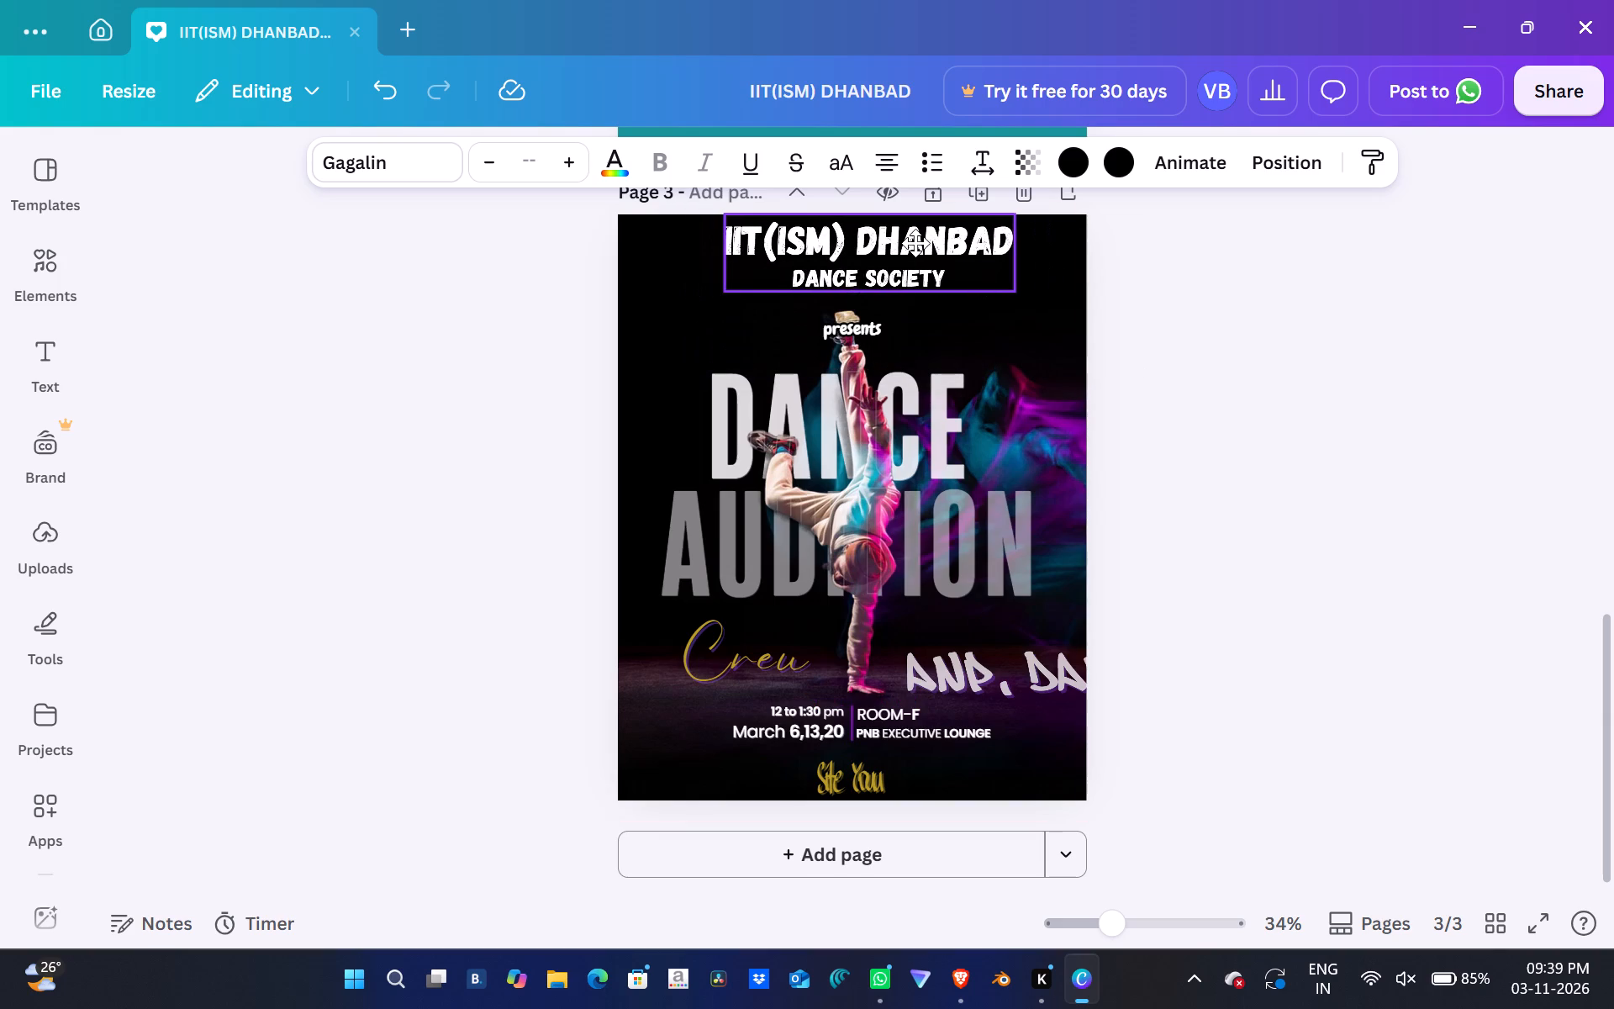
pyautogui.moveTo(915, 243); pyautogui.dragTo(896, 245)
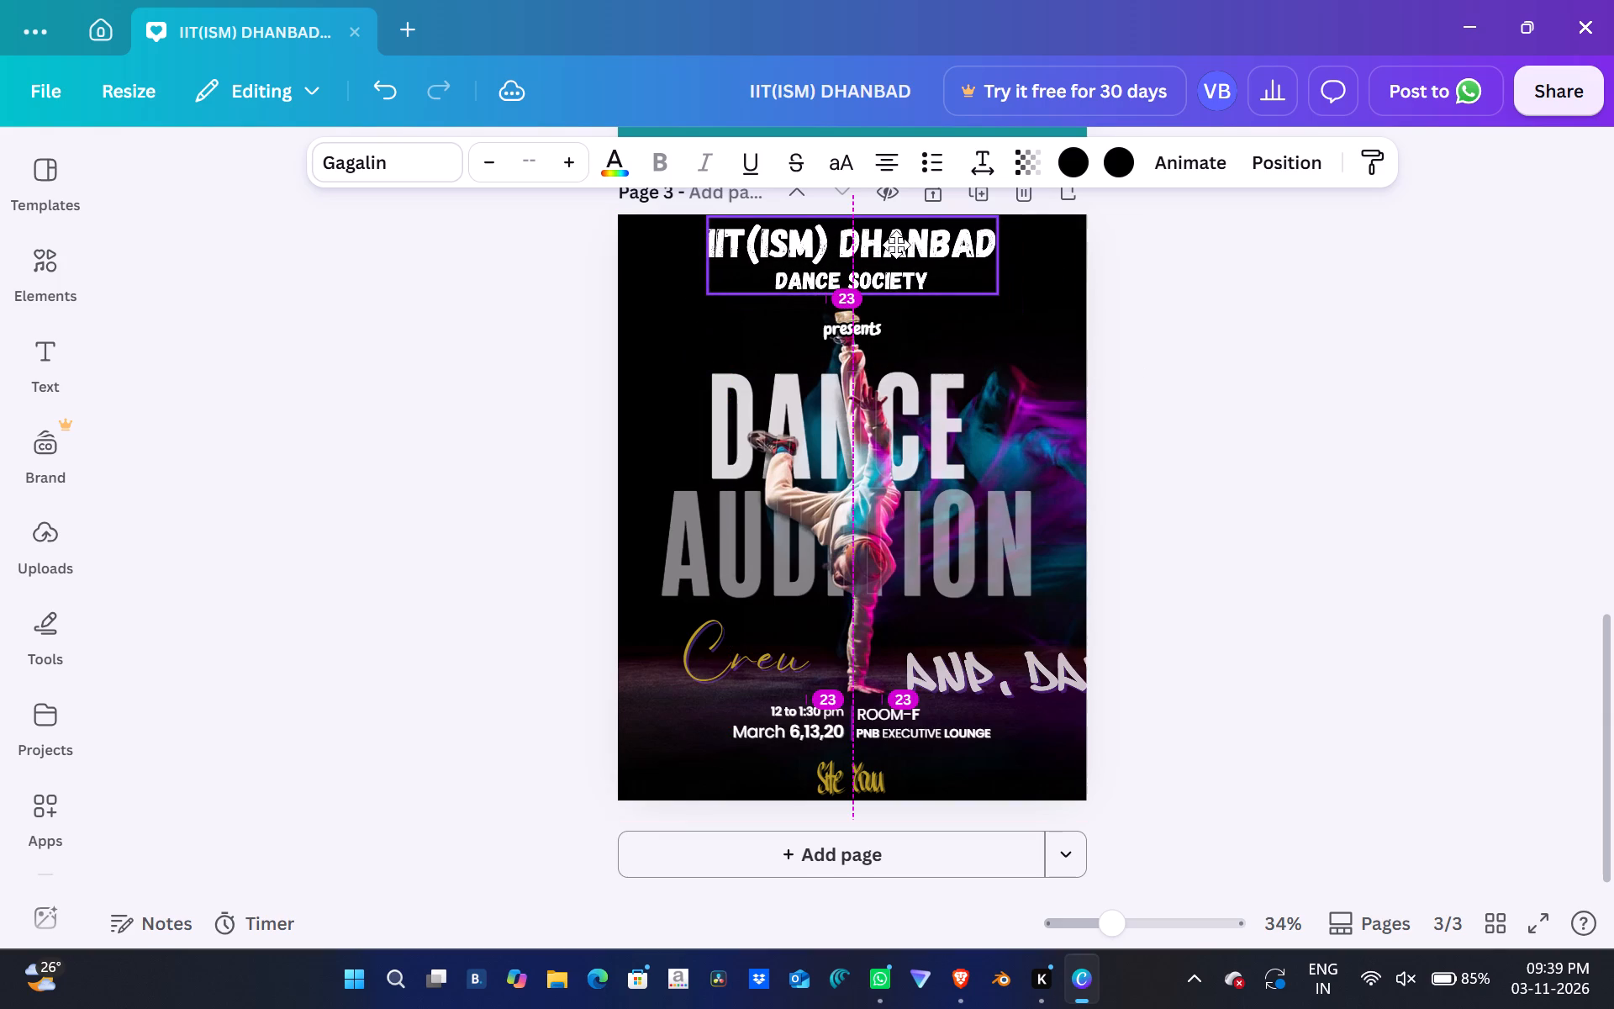
pyautogui.moveTo(896, 245); pyautogui.dragTo(882, 246)
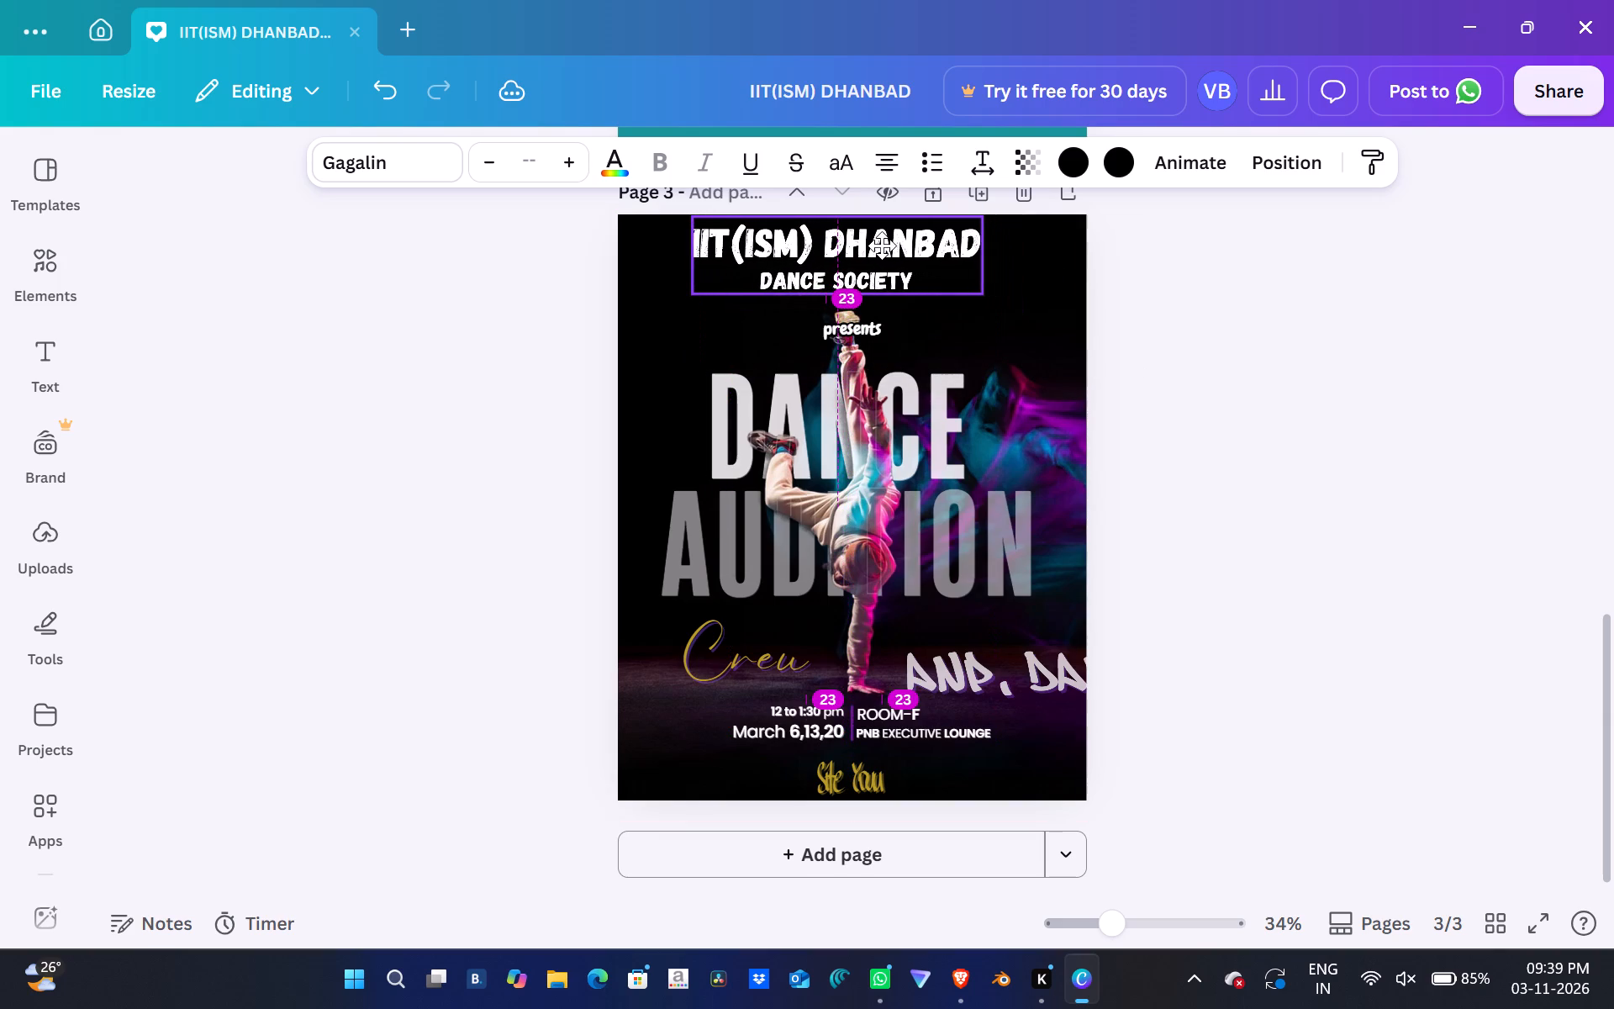
pyautogui.moveTo(882, 246); pyautogui.dragTo(888, 245)
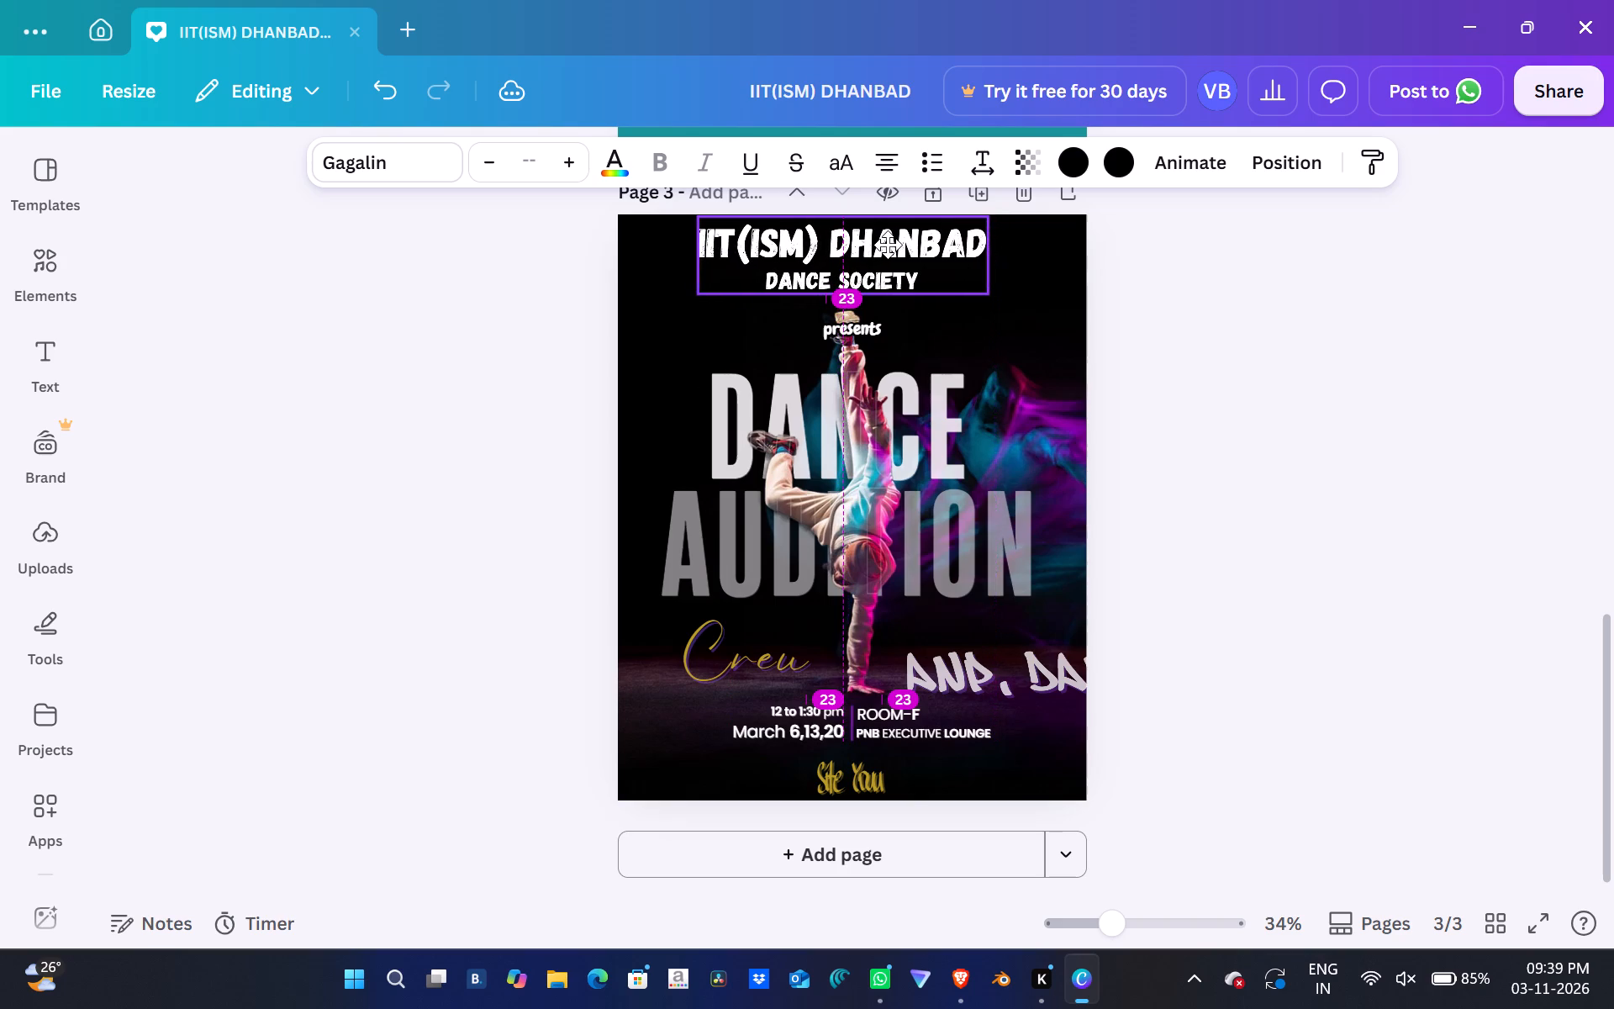
pyautogui.moveTo(888, 245); pyautogui.dragTo(906, 262)
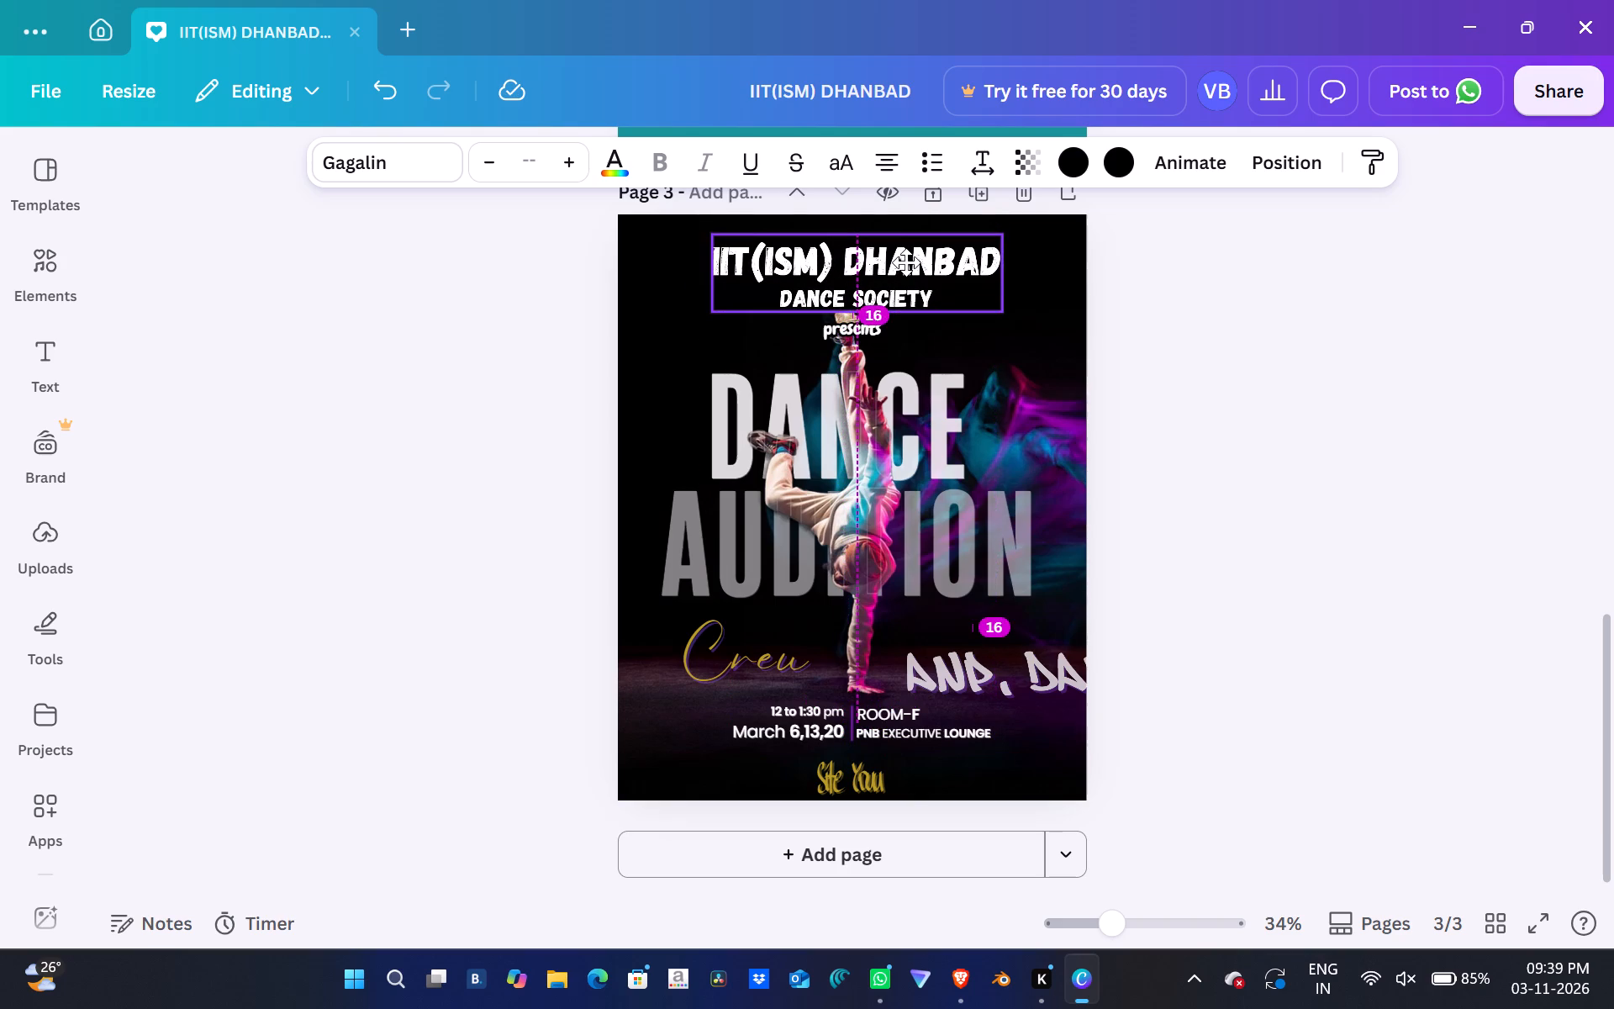
pyautogui.moveTo(906, 262); pyautogui.dragTo(905, 249)
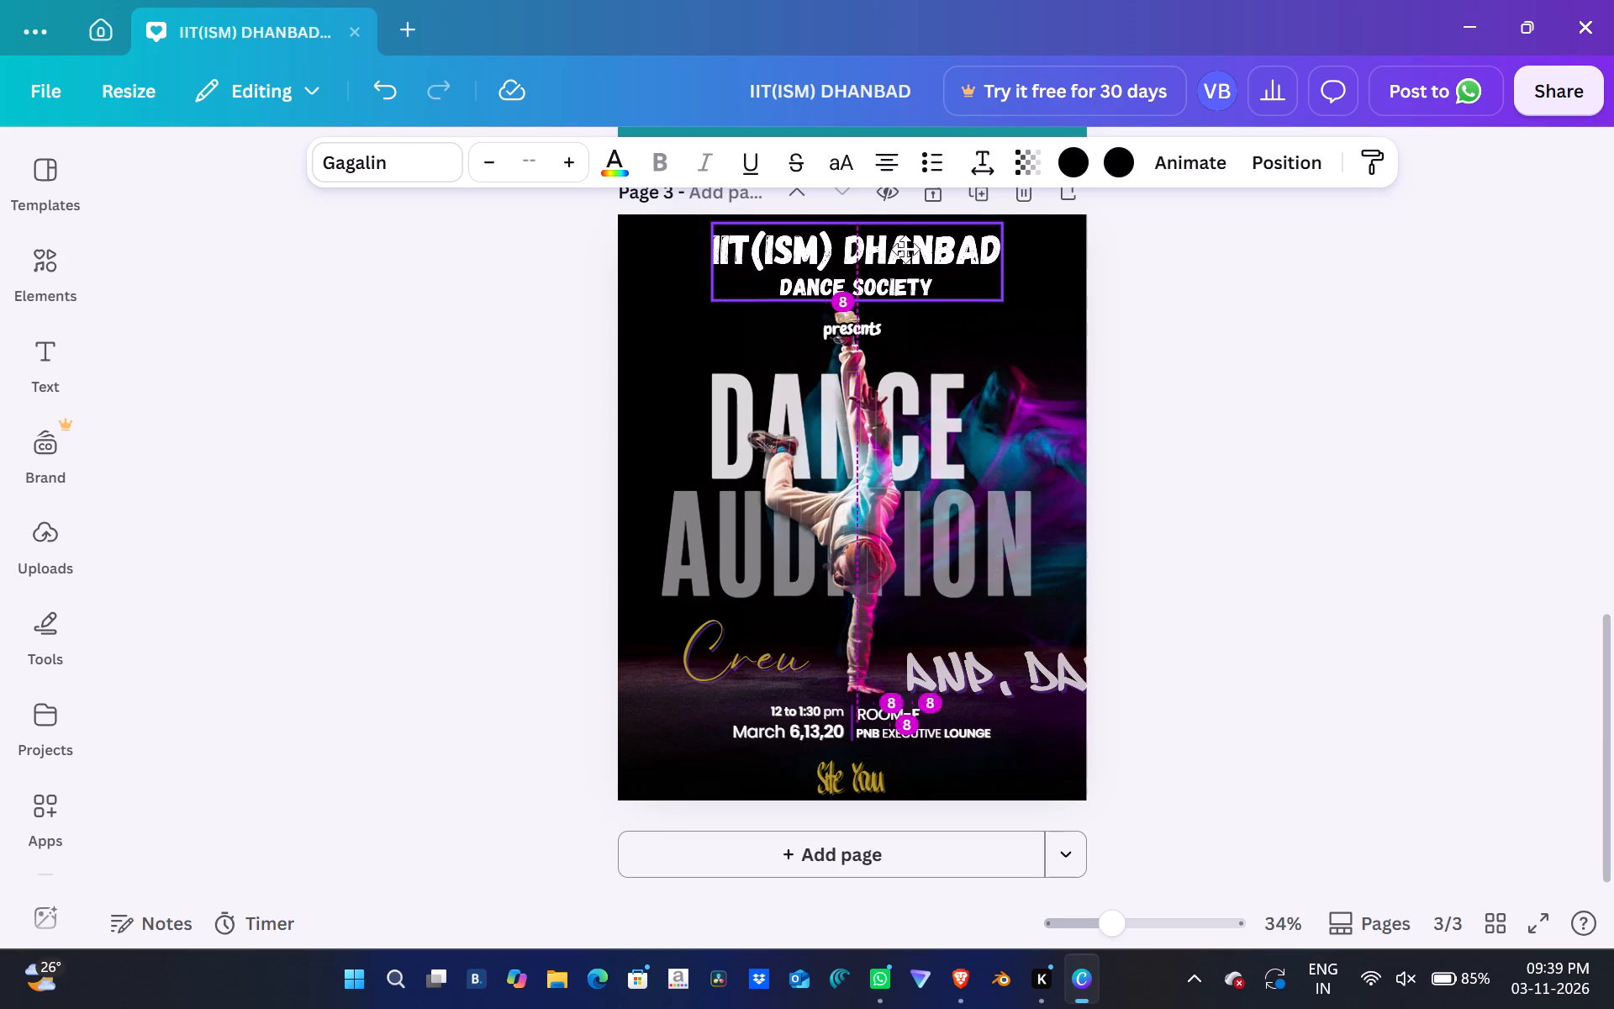
pyautogui.moveTo(905, 249); pyautogui.dragTo(904, 245)
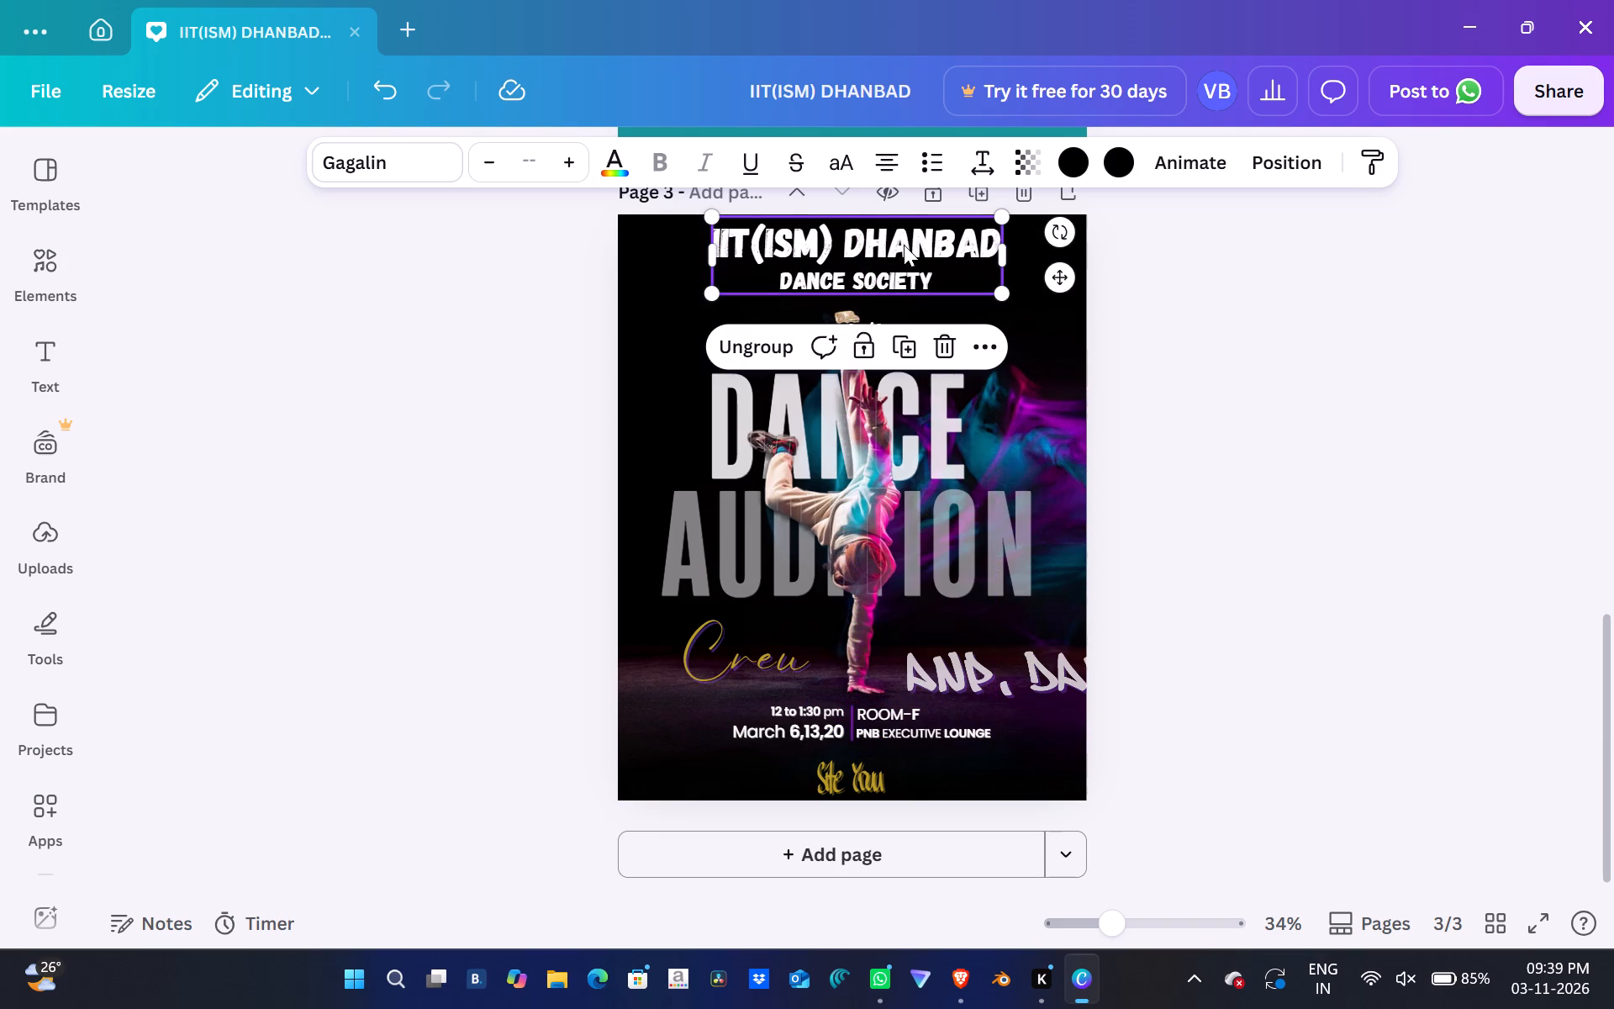
pyautogui.click(1182, 346)
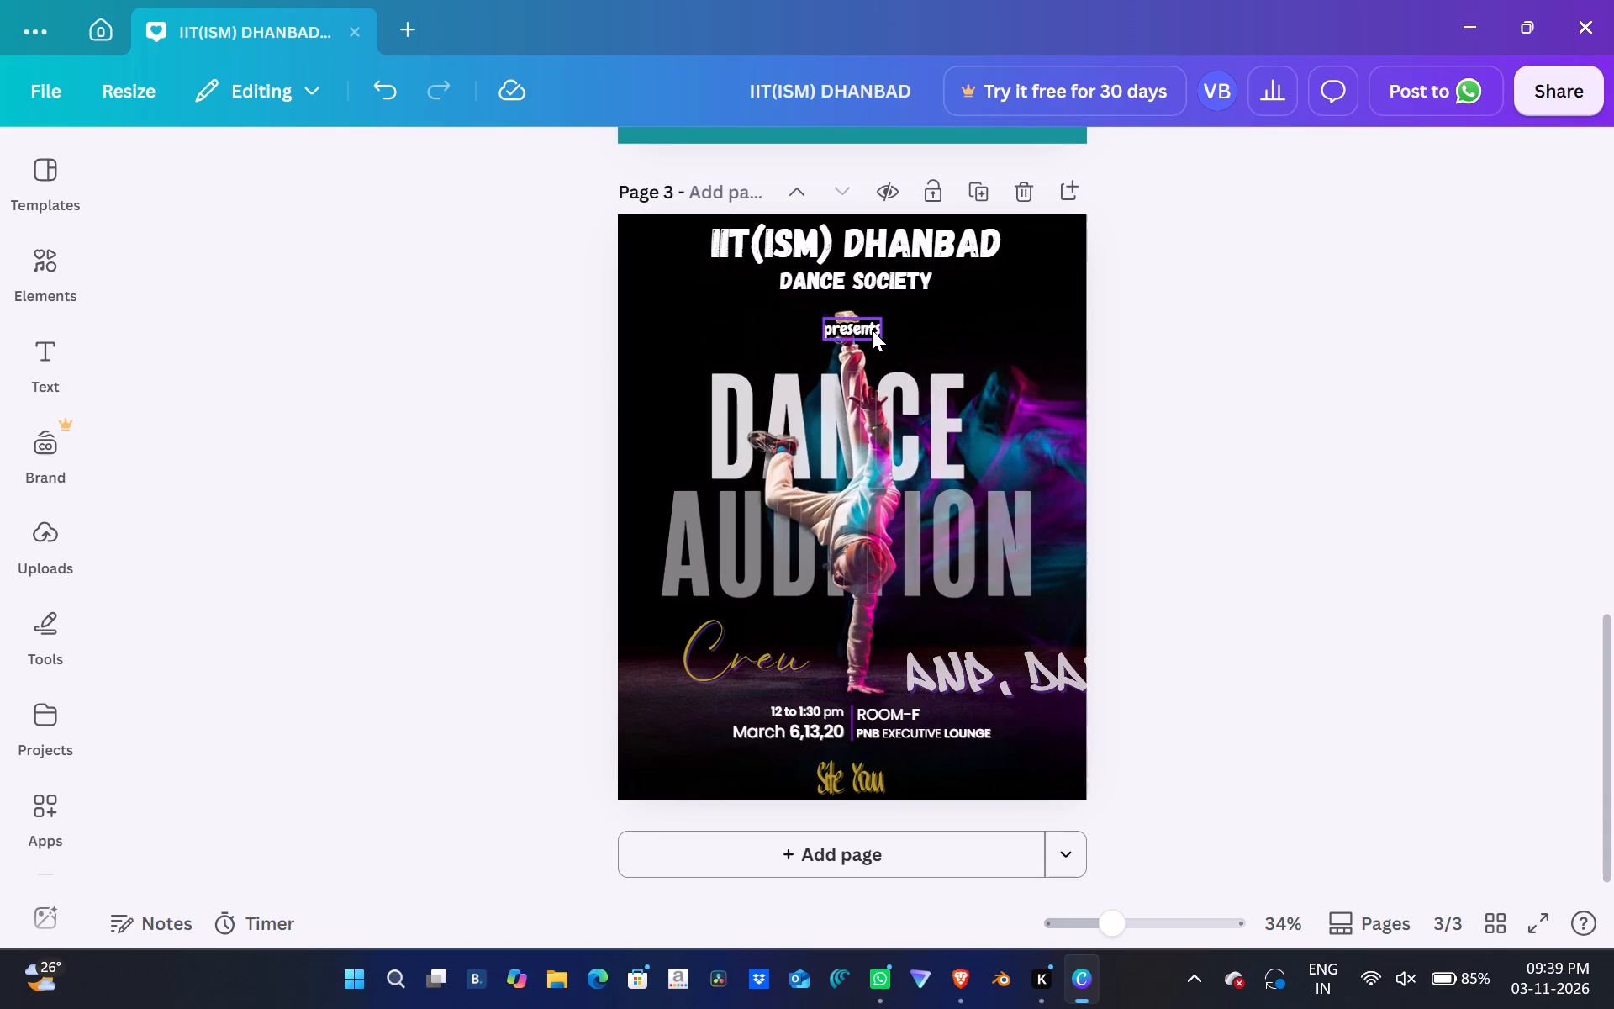
# Move the "presents" text up so it sits directly beneath "DANCE SOCIETY", centred on the poster.
pyautogui.click(872, 330)
pyautogui.moveTo(866, 396); pyautogui.dragTo(867, 372)
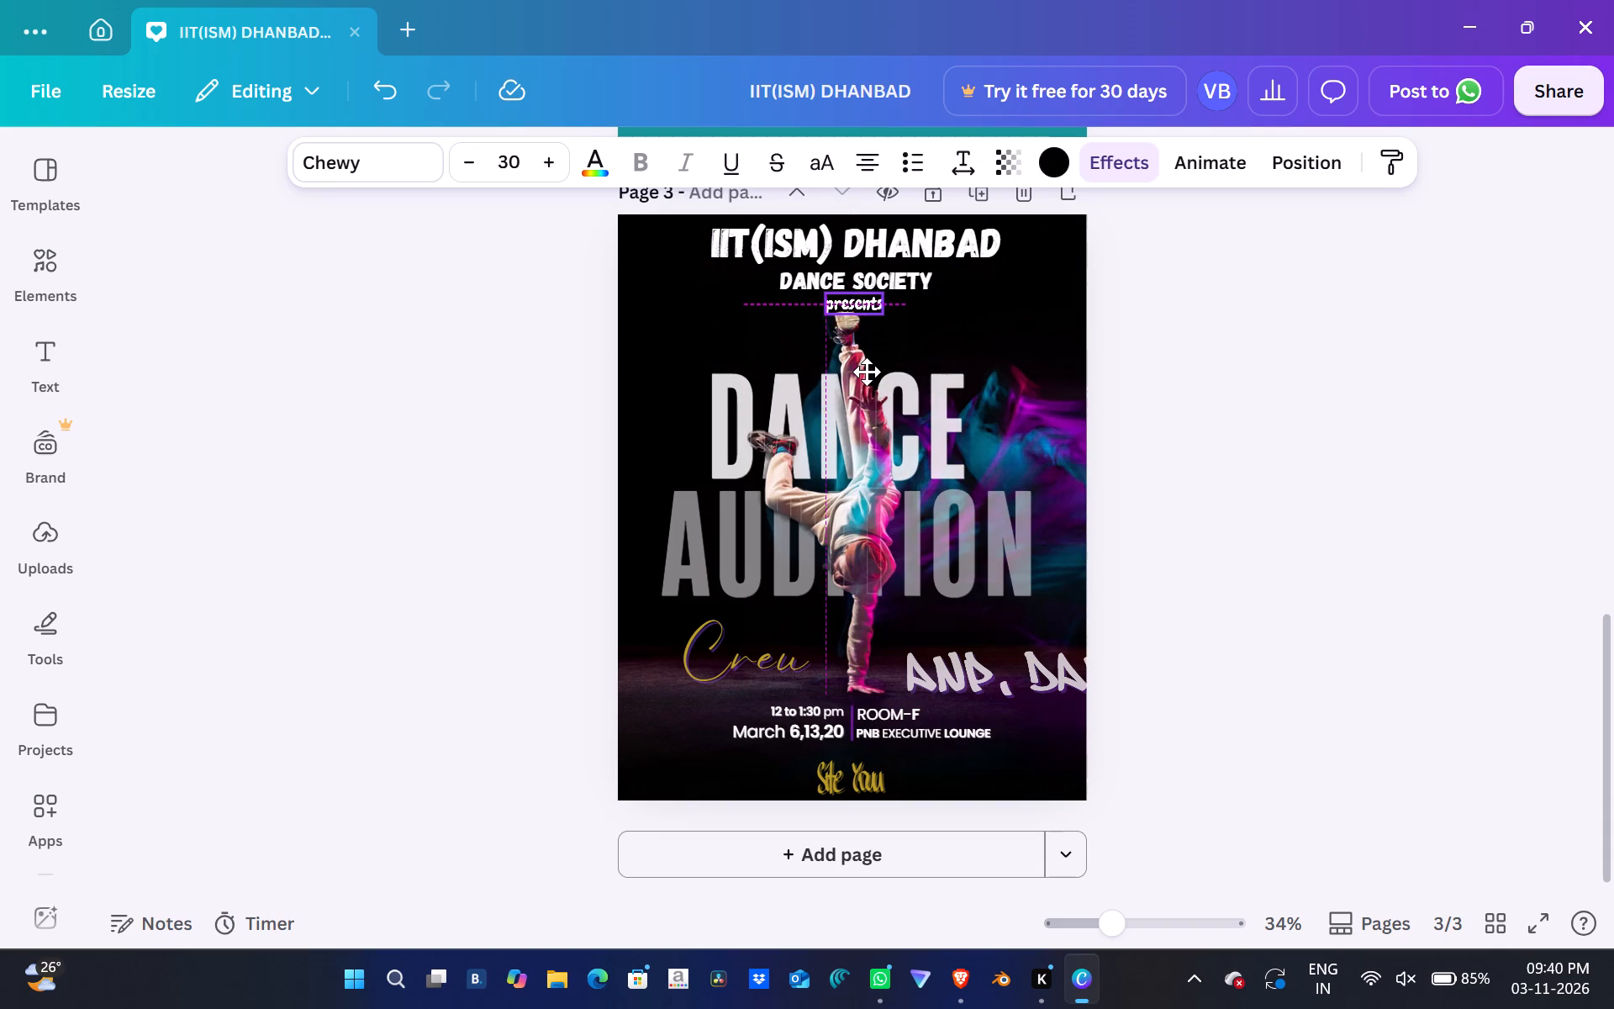
pyautogui.moveTo(867, 372); pyautogui.dragTo(866, 372)
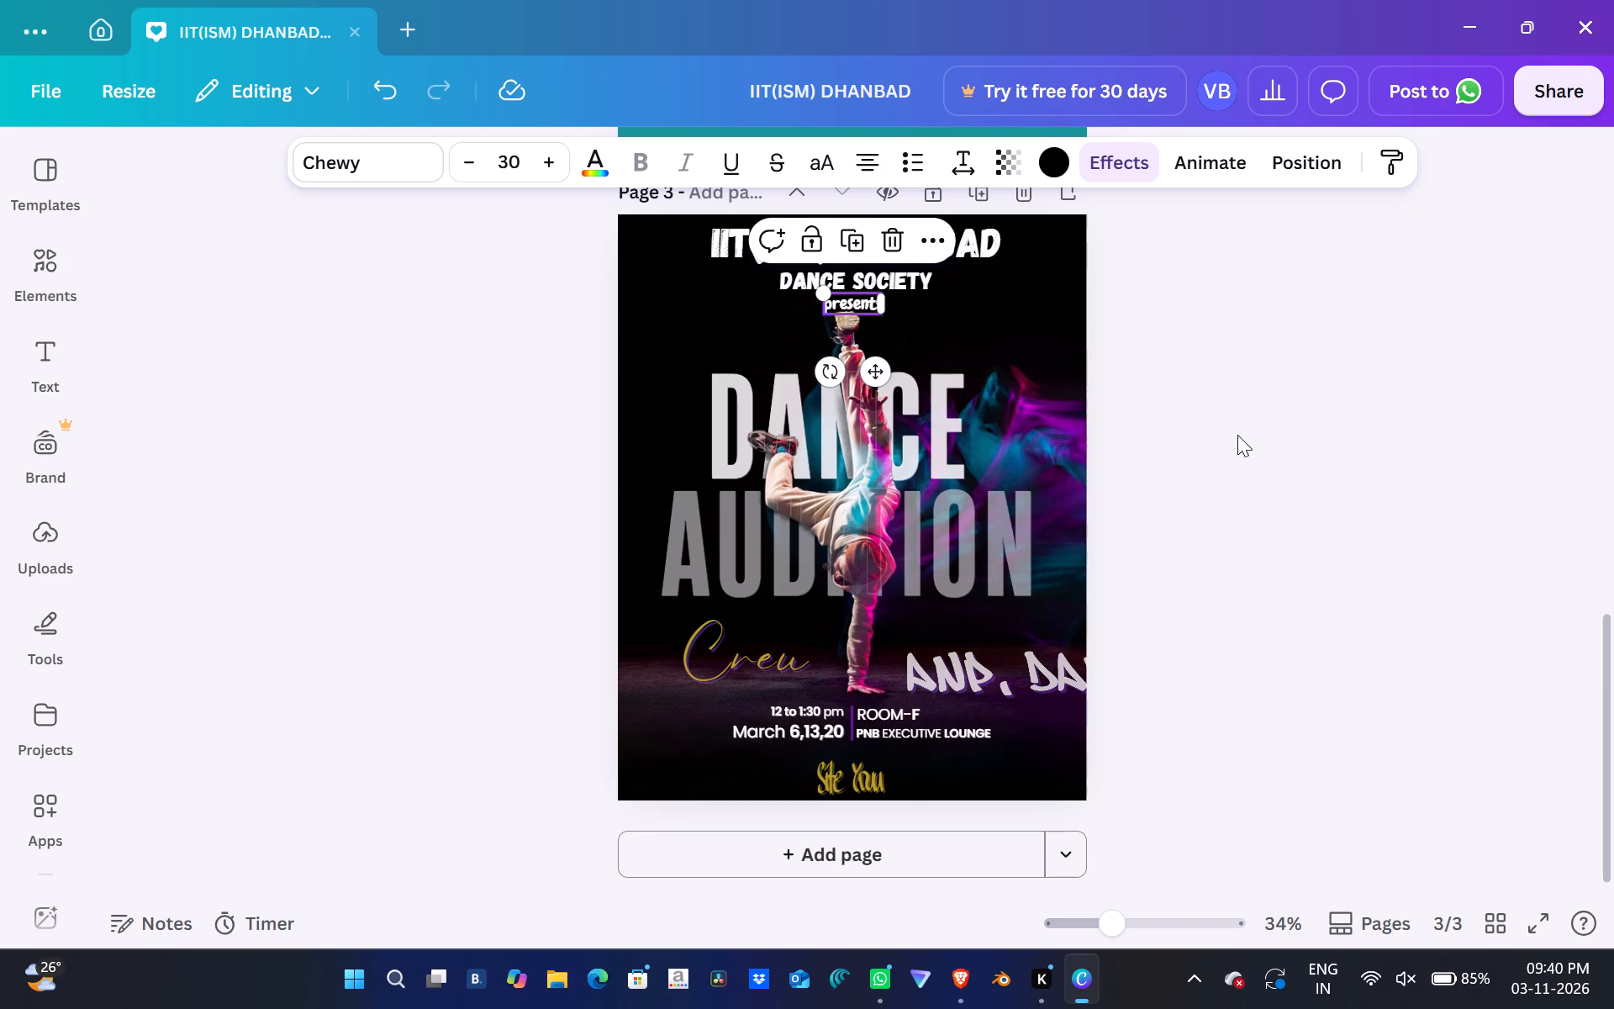
pyautogui.click(1237, 435)
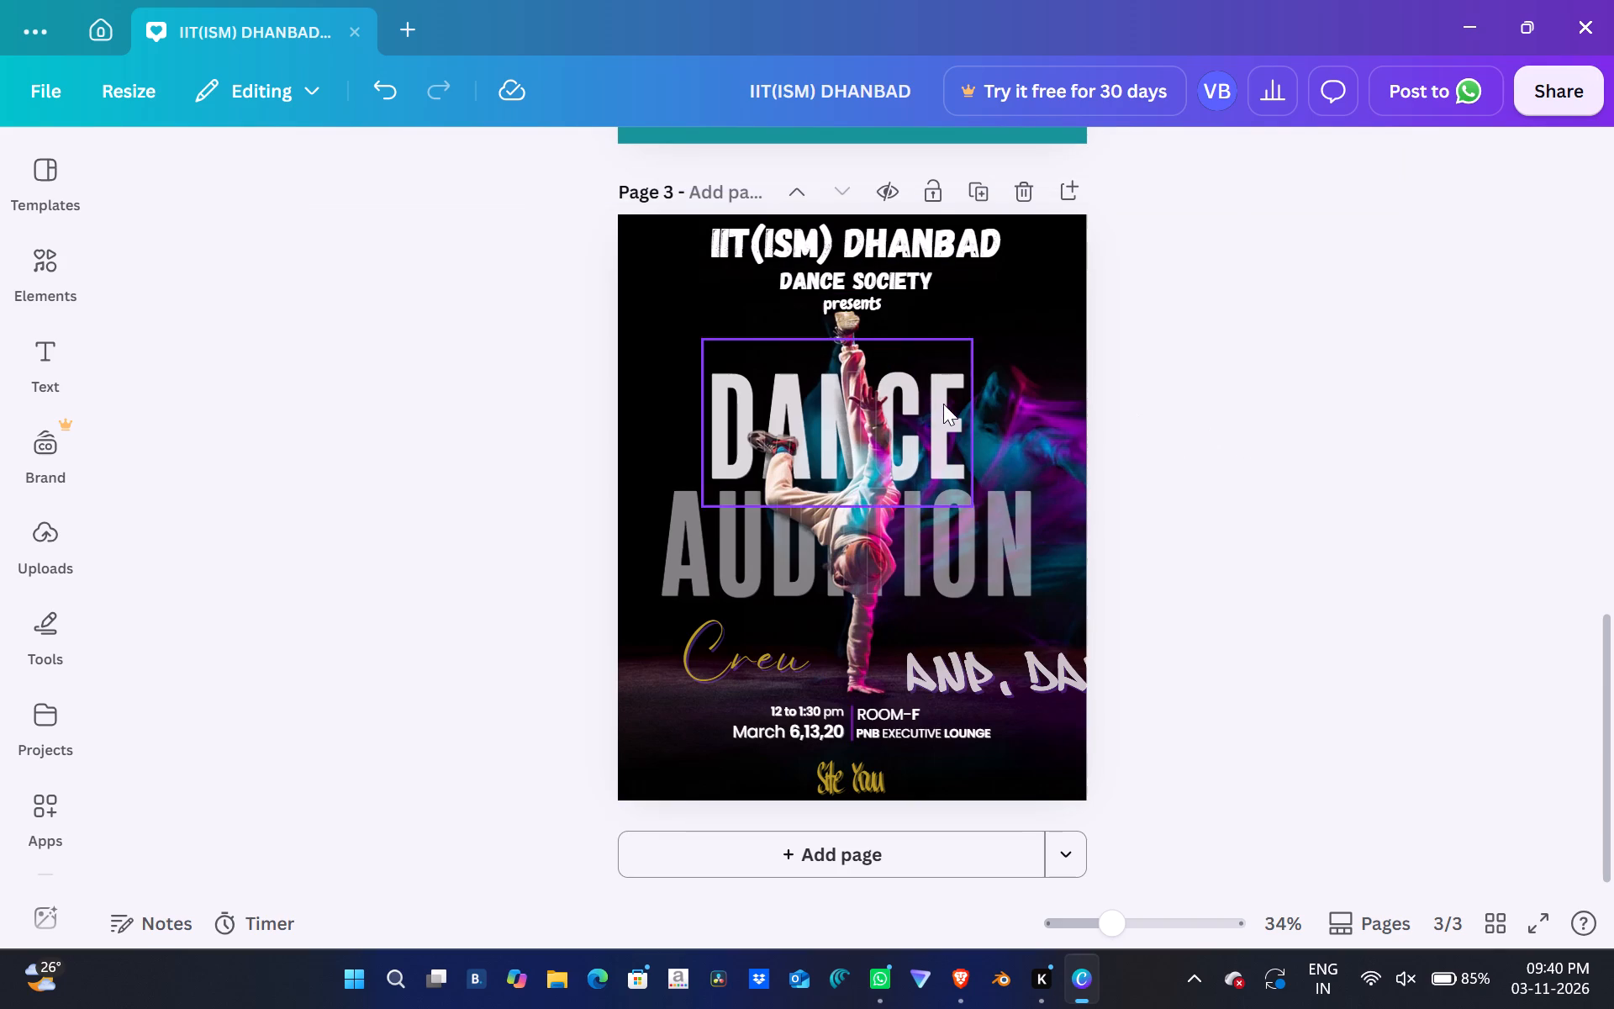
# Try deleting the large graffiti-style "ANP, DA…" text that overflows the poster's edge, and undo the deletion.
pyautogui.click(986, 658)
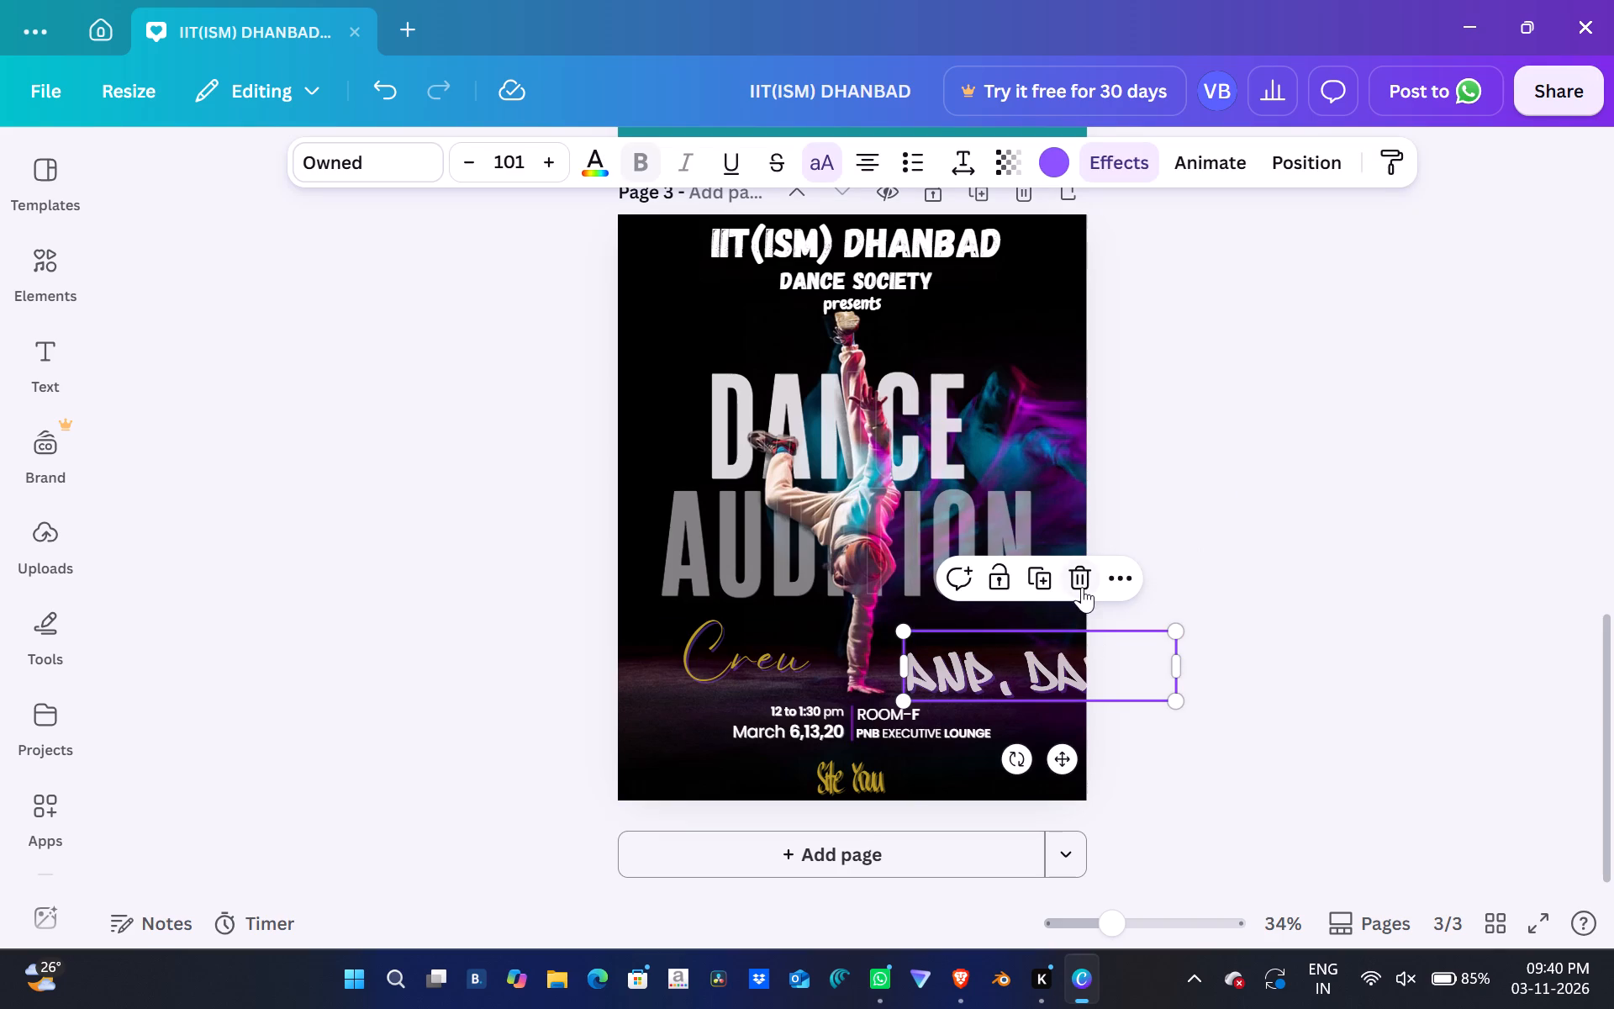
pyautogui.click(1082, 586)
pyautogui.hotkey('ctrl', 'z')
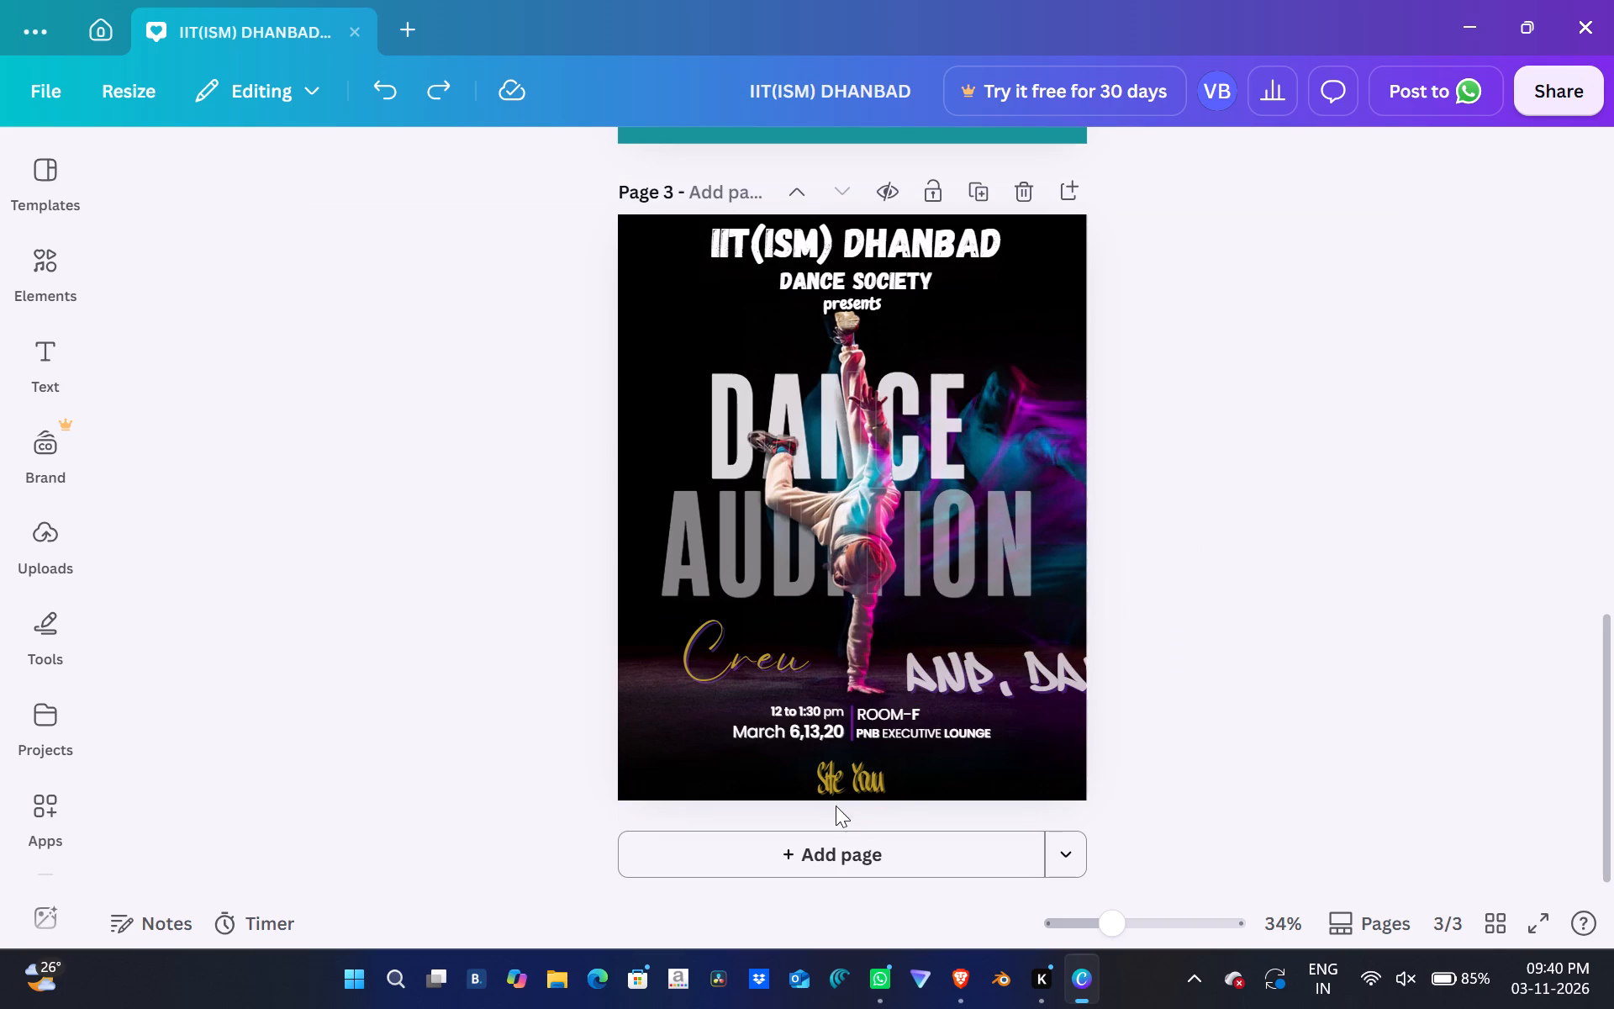
# Correct the yellow text at the bottom of the poster to read "See You".
pyautogui.click(825, 773)
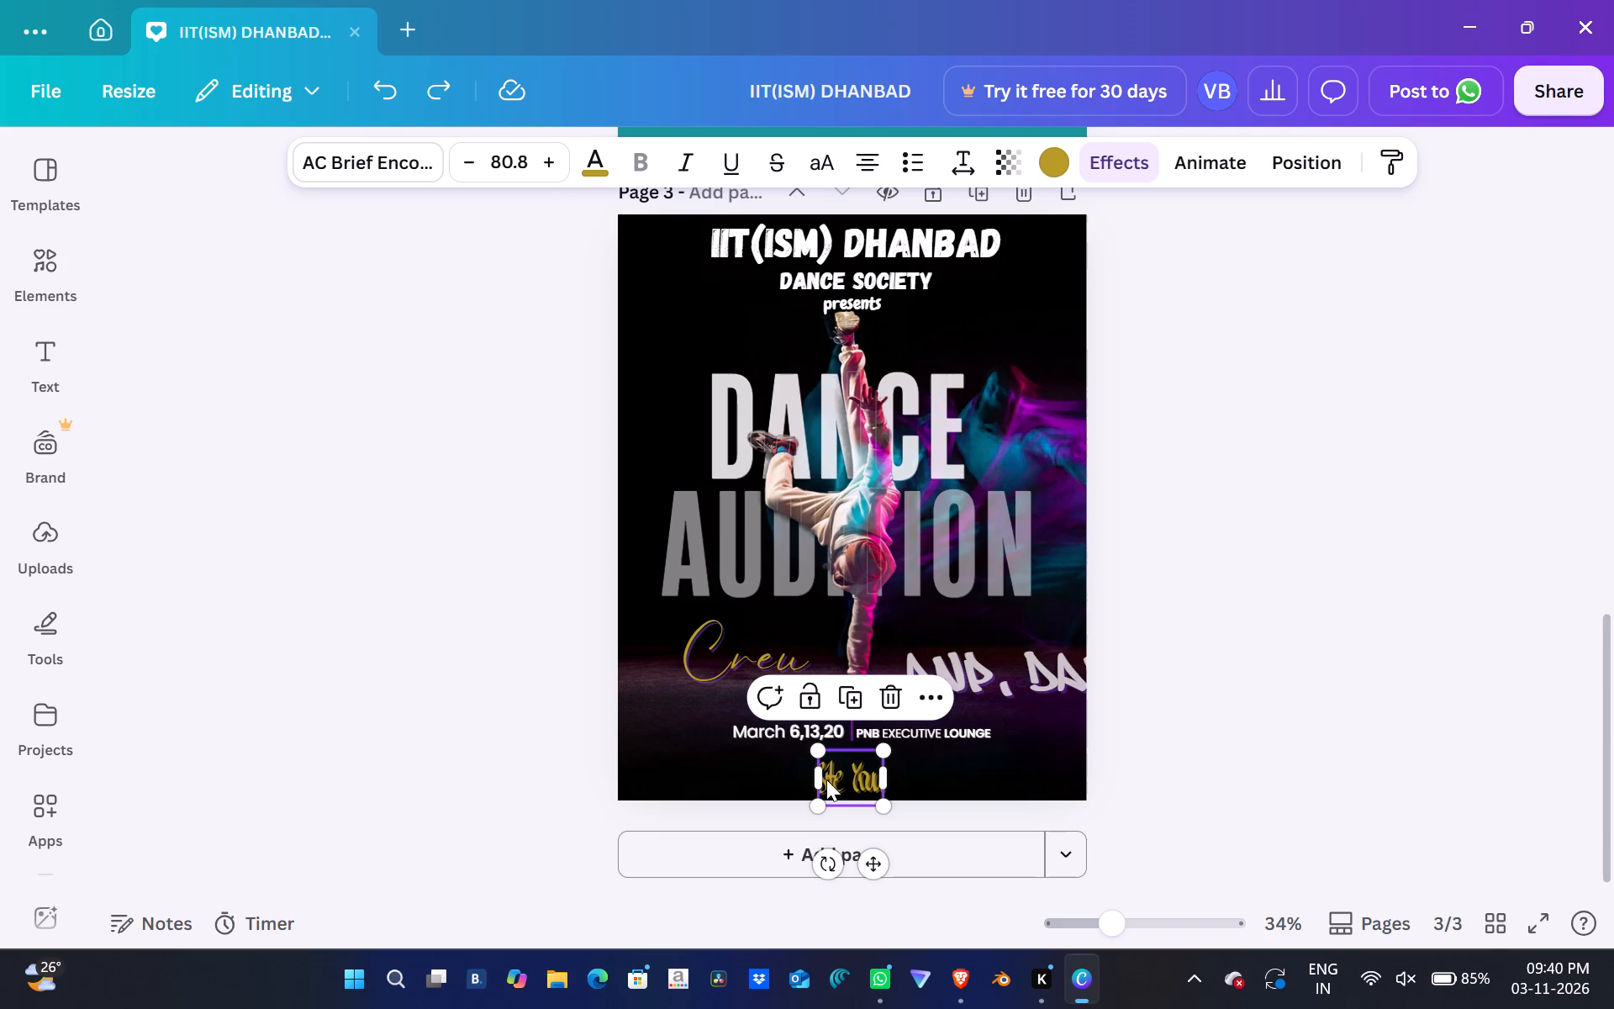
pyautogui.click(826, 779)
pyautogui.click(836, 779)
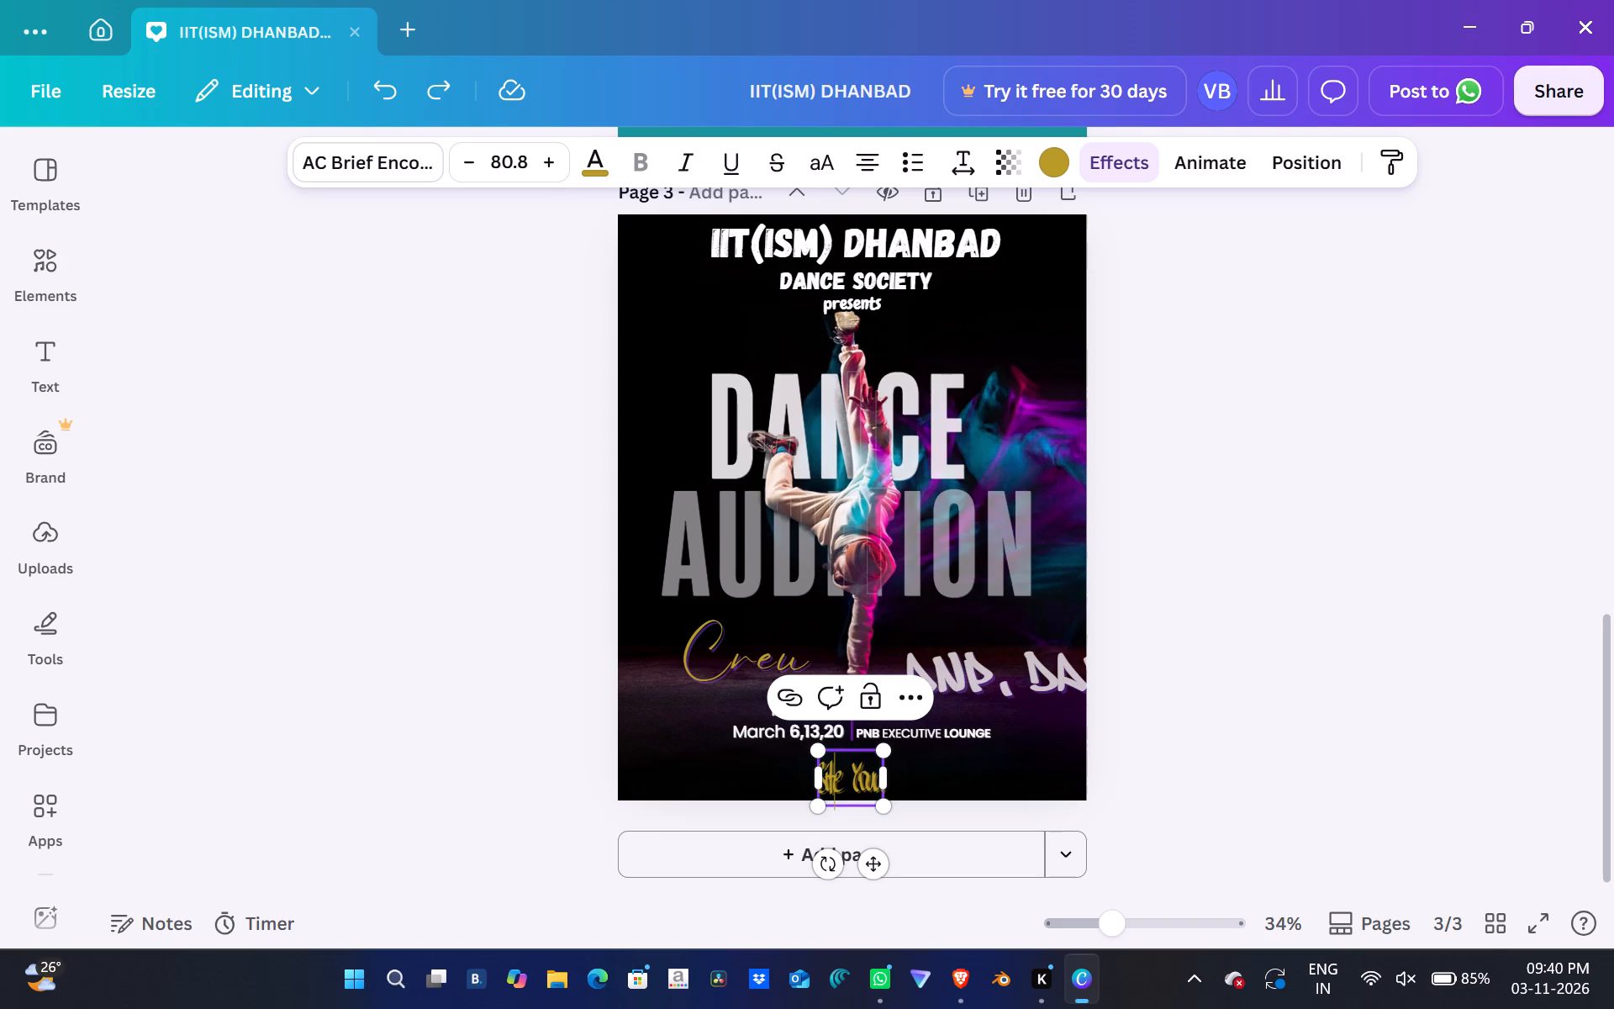
pyautogui.press('BackSpace')
pyautogui.press('e')
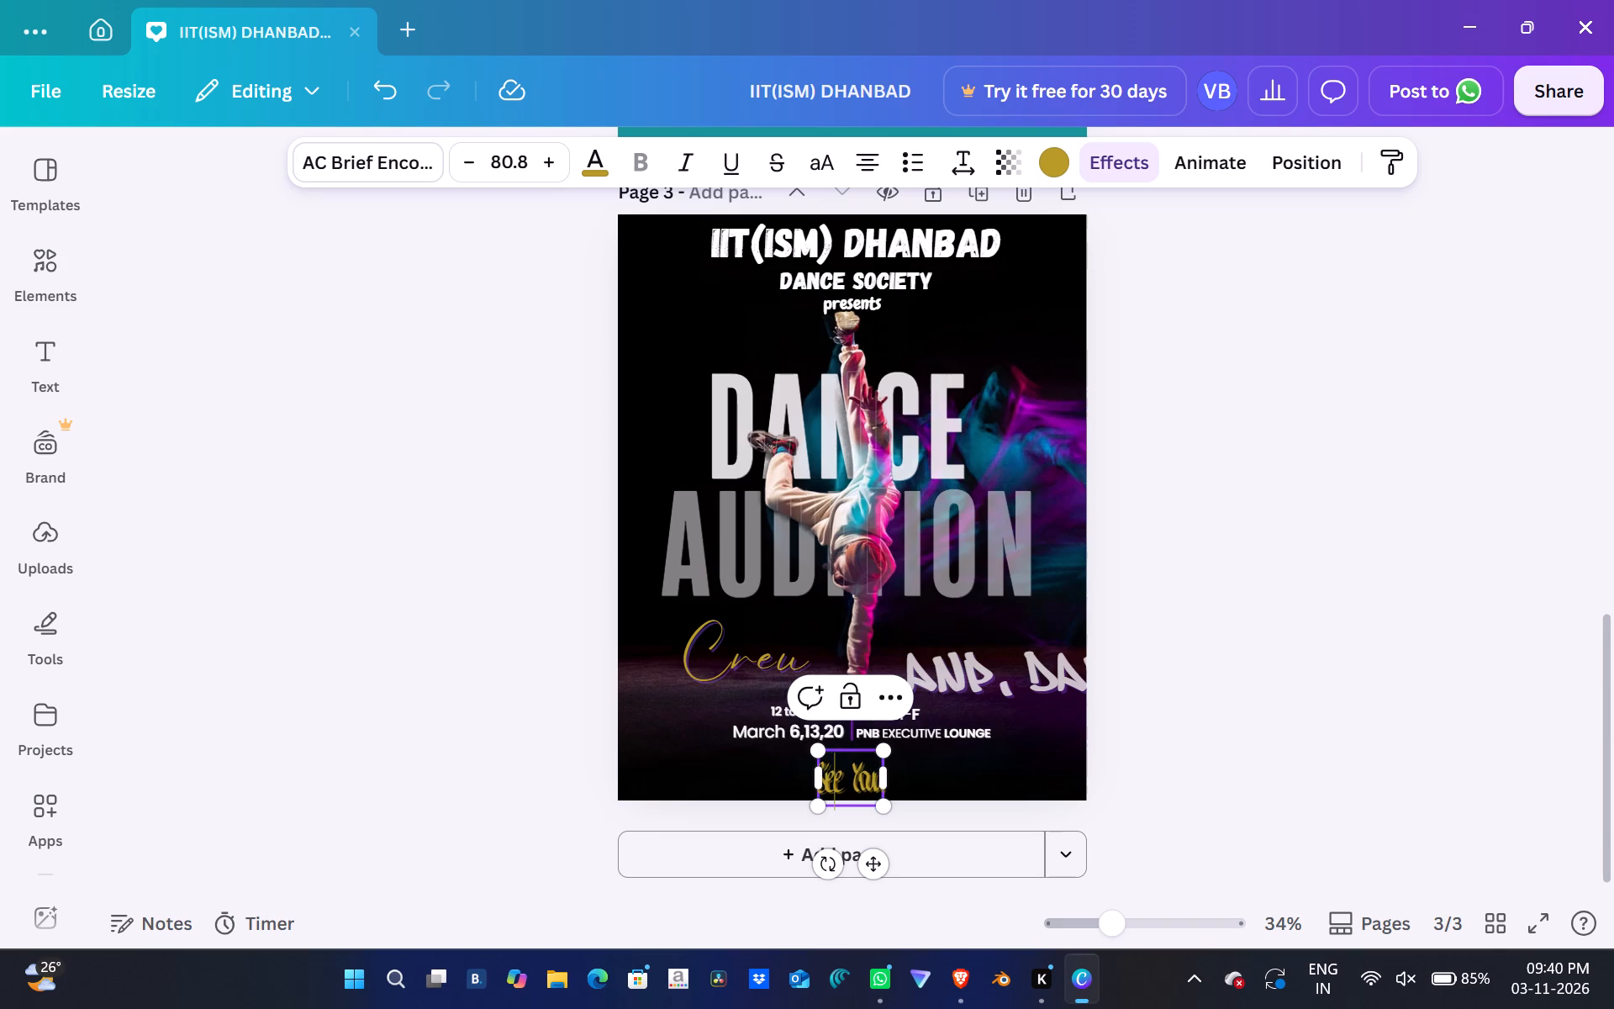
pyautogui.click(1137, 754)
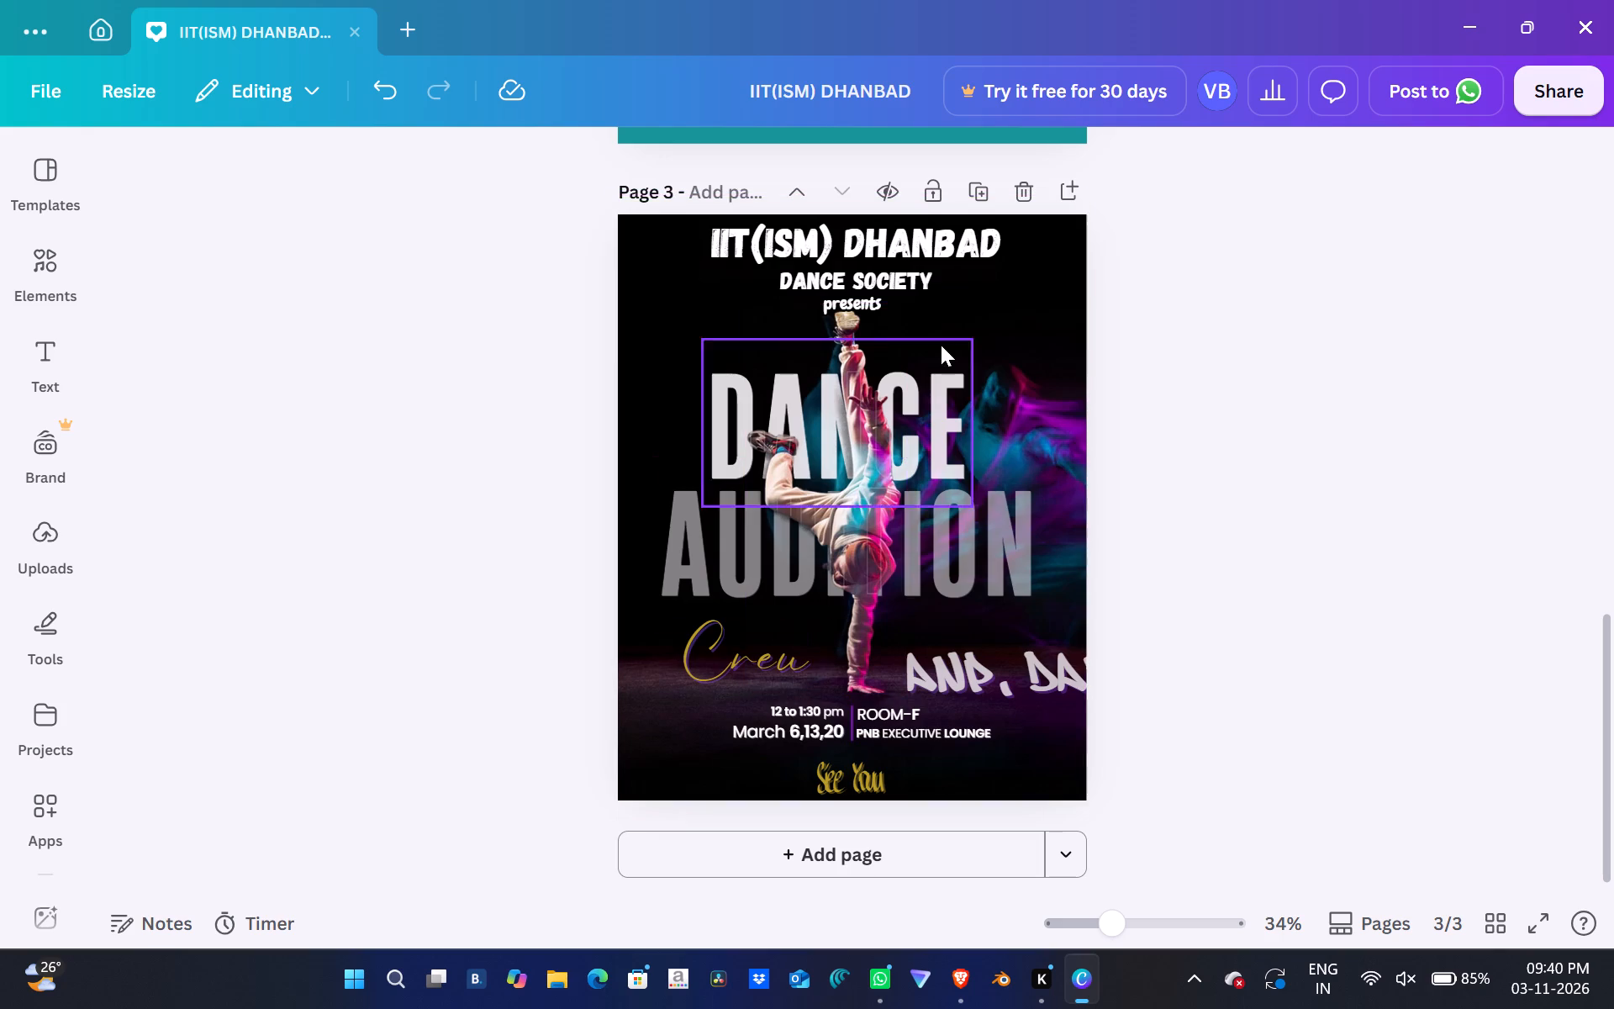
# Group the heading pair with "presents", shrink the group slightly and centre it at the very top of the poster.
pyautogui.moveTo(680, 227); pyautogui.dragTo(841, 299)
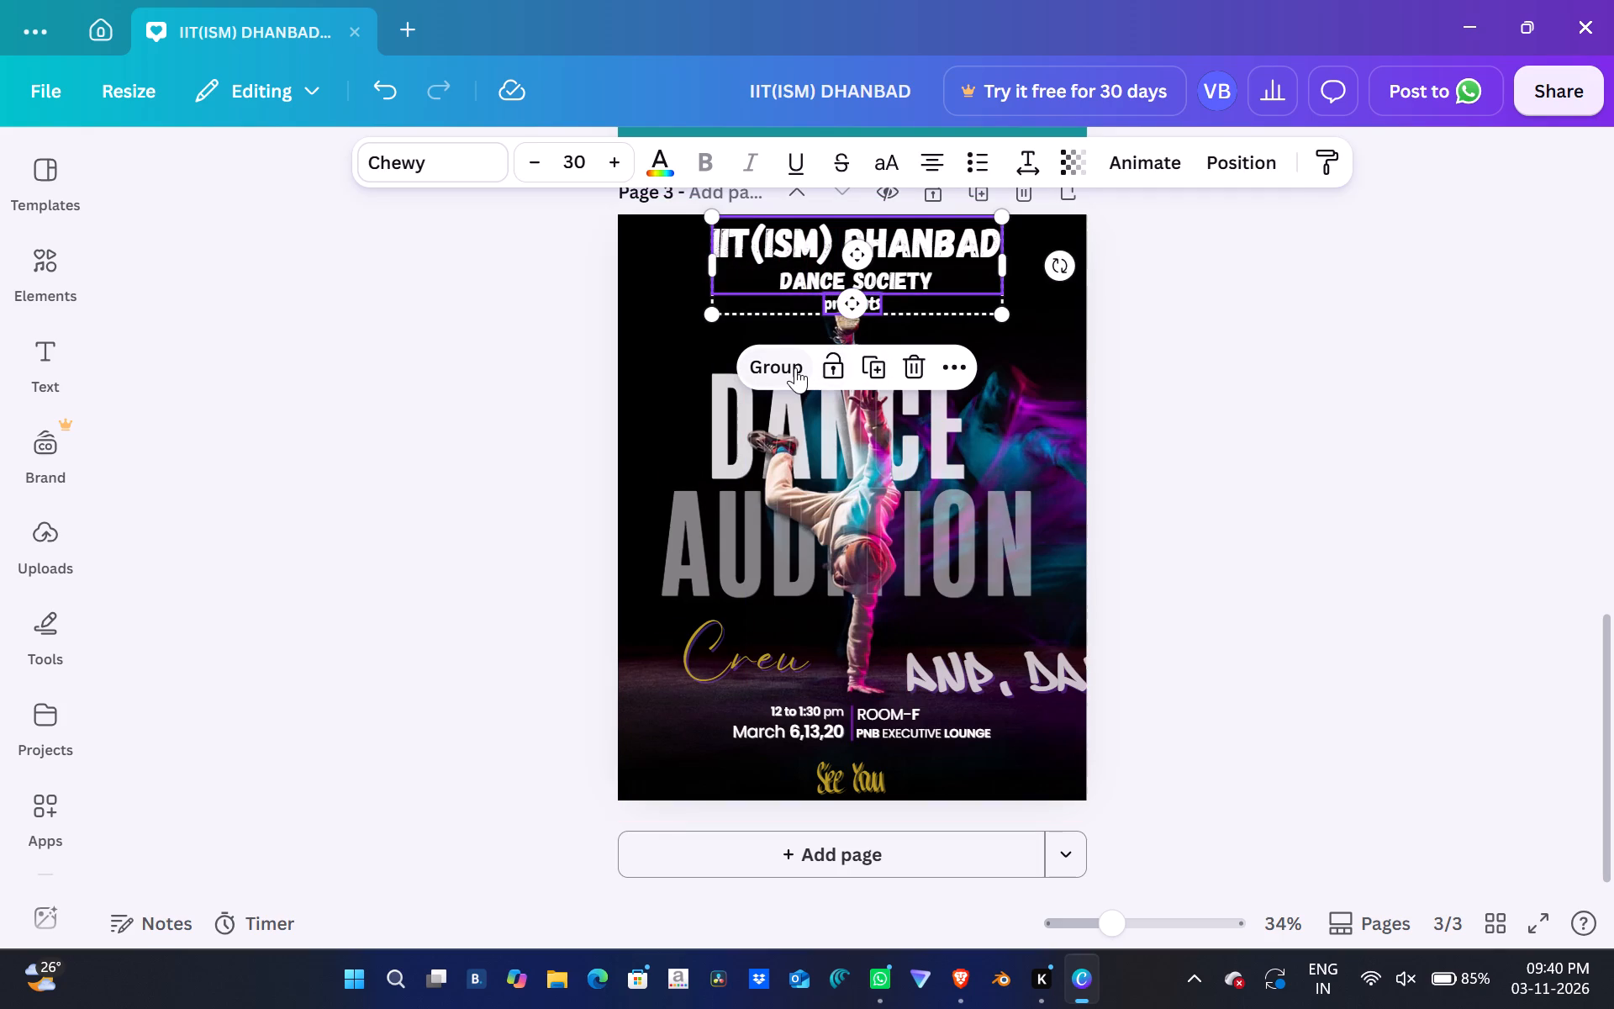
pyautogui.click(795, 367)
pyautogui.moveTo(1008, 306); pyautogui.dragTo(994, 290)
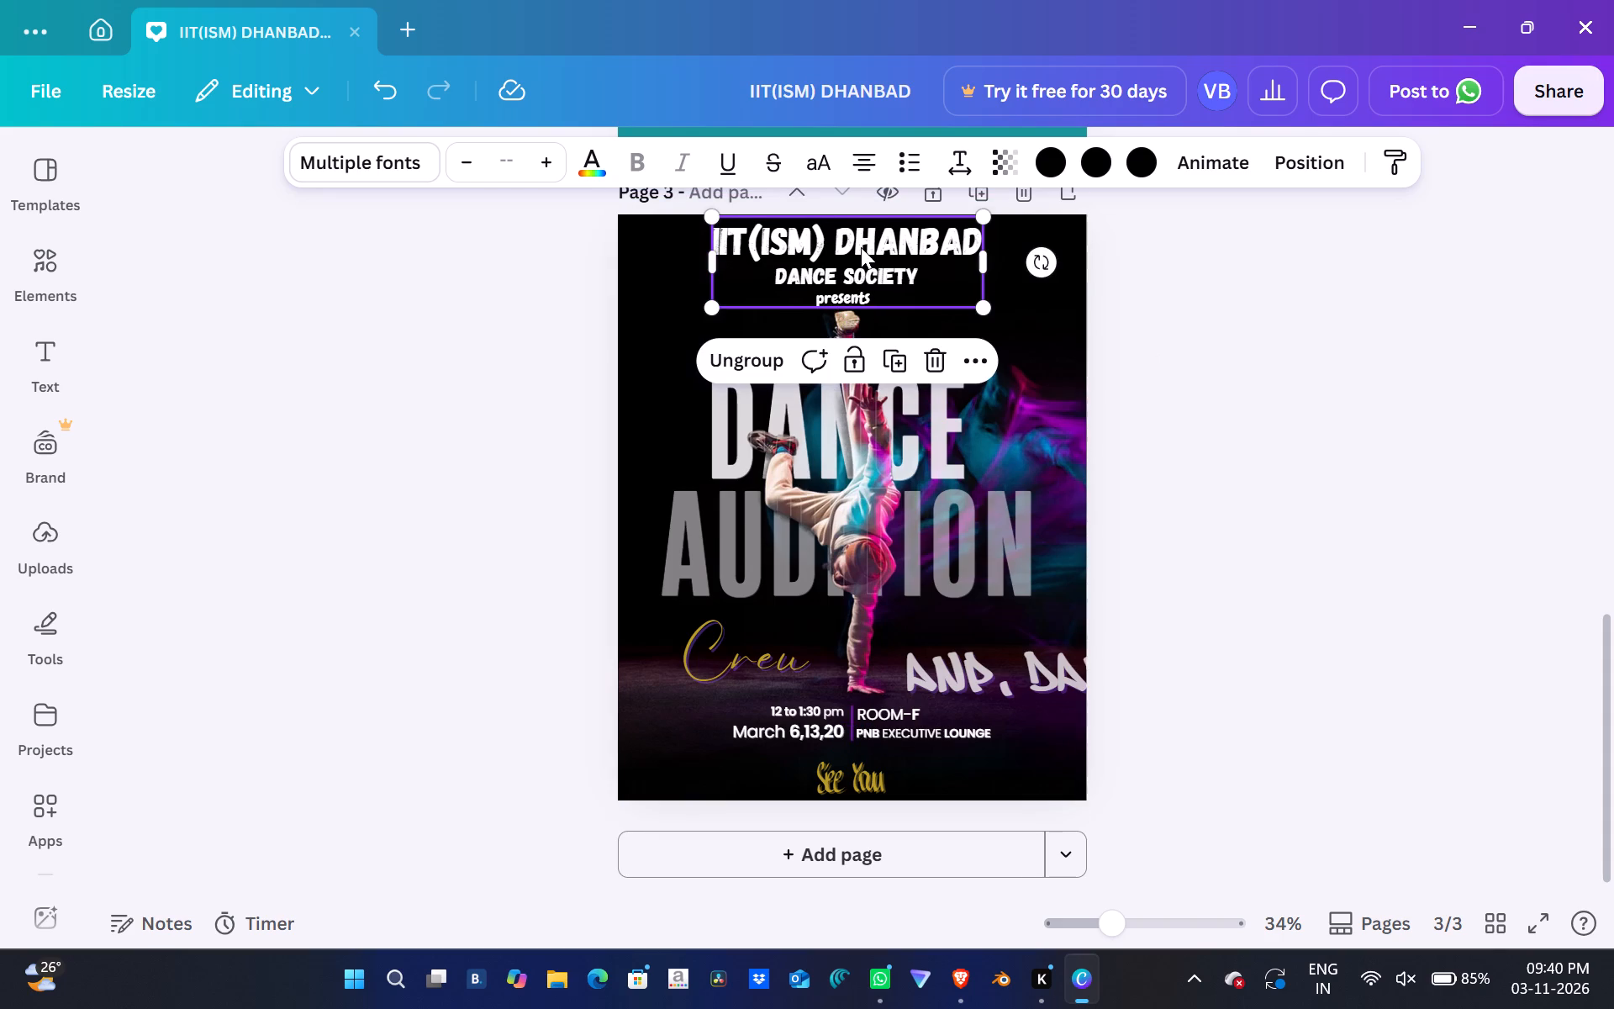
pyautogui.click(861, 247)
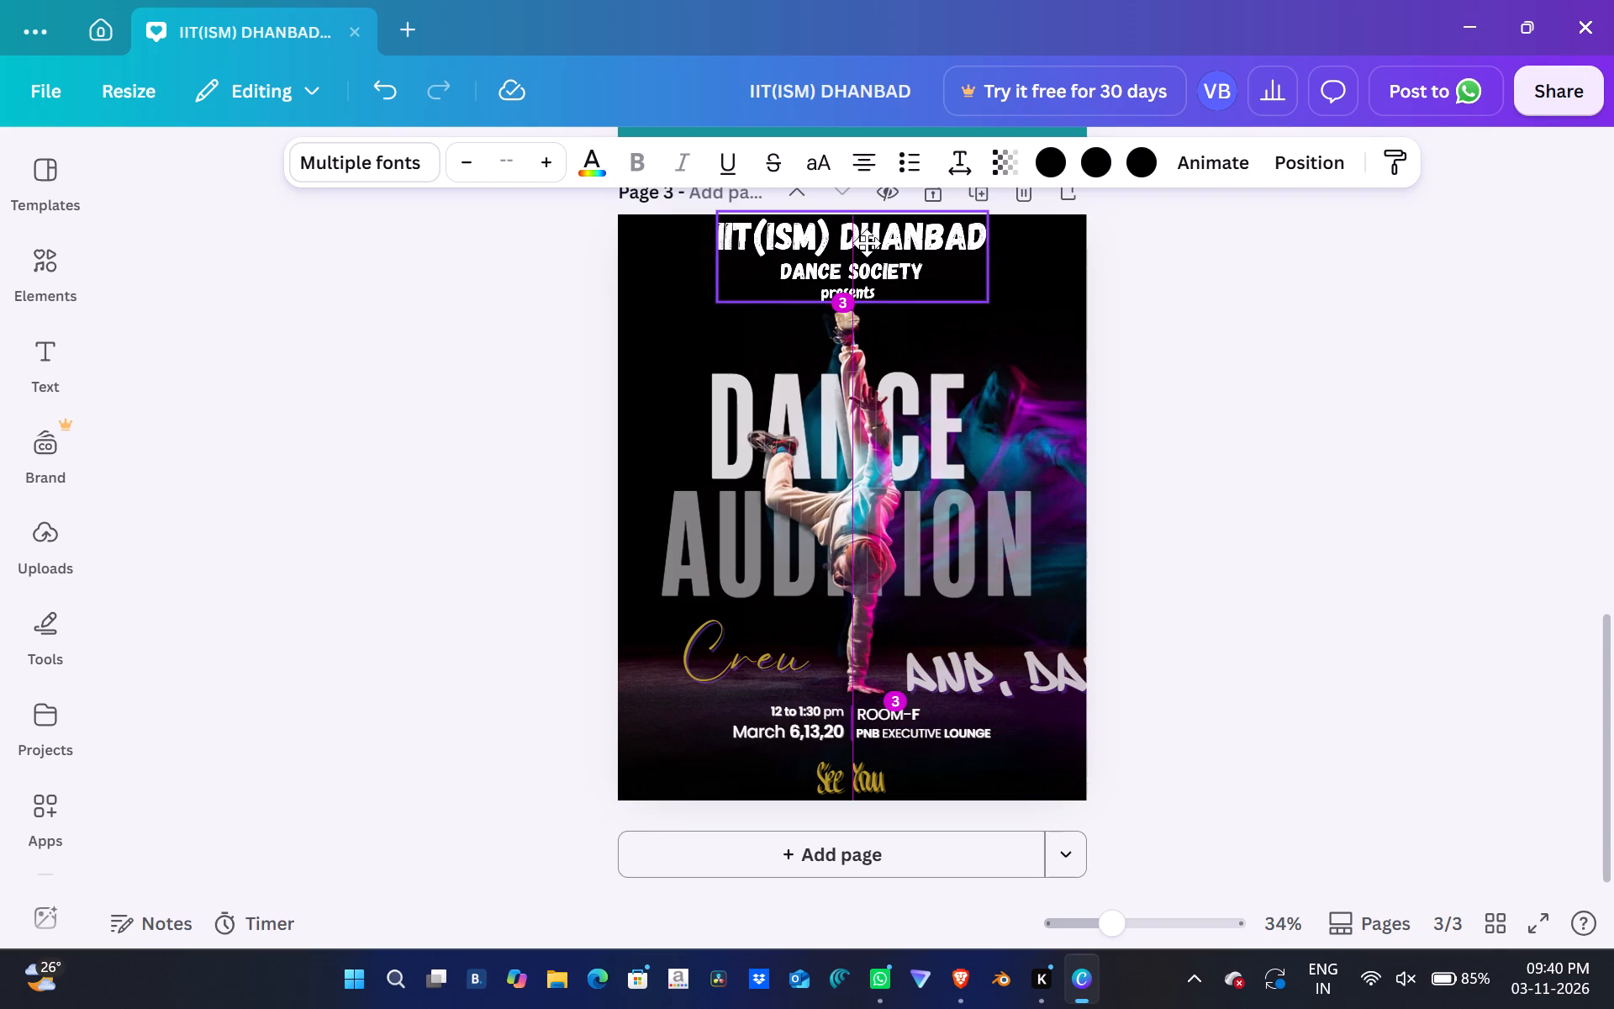
pyautogui.click(1181, 405)
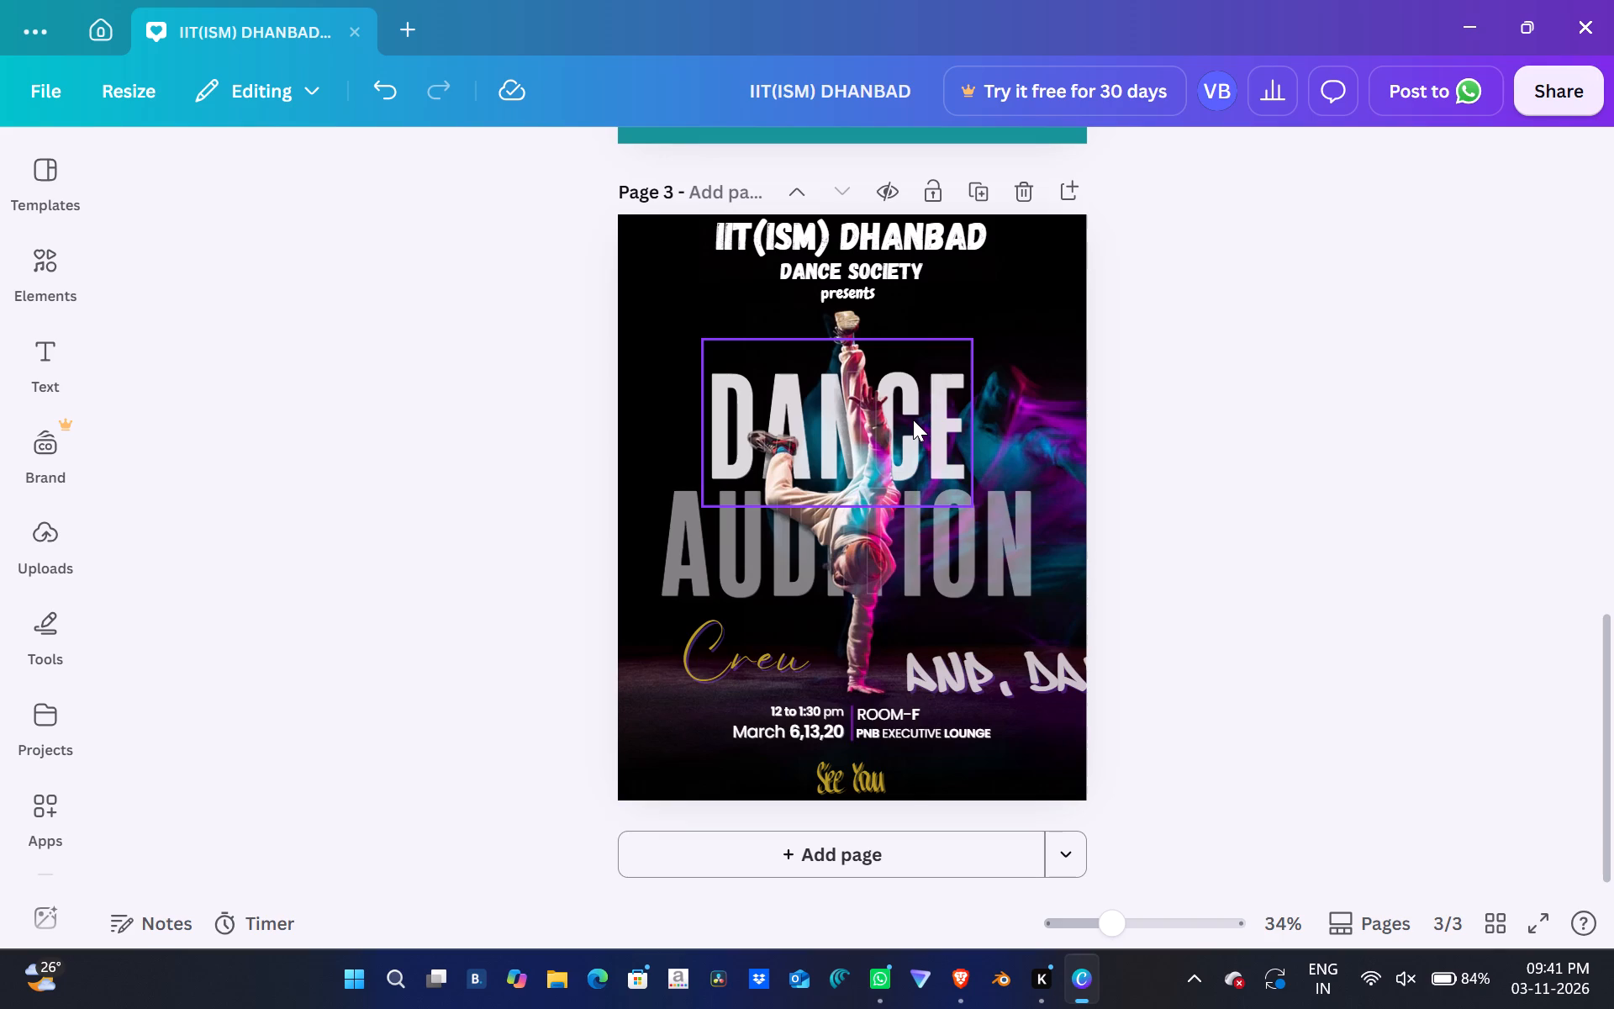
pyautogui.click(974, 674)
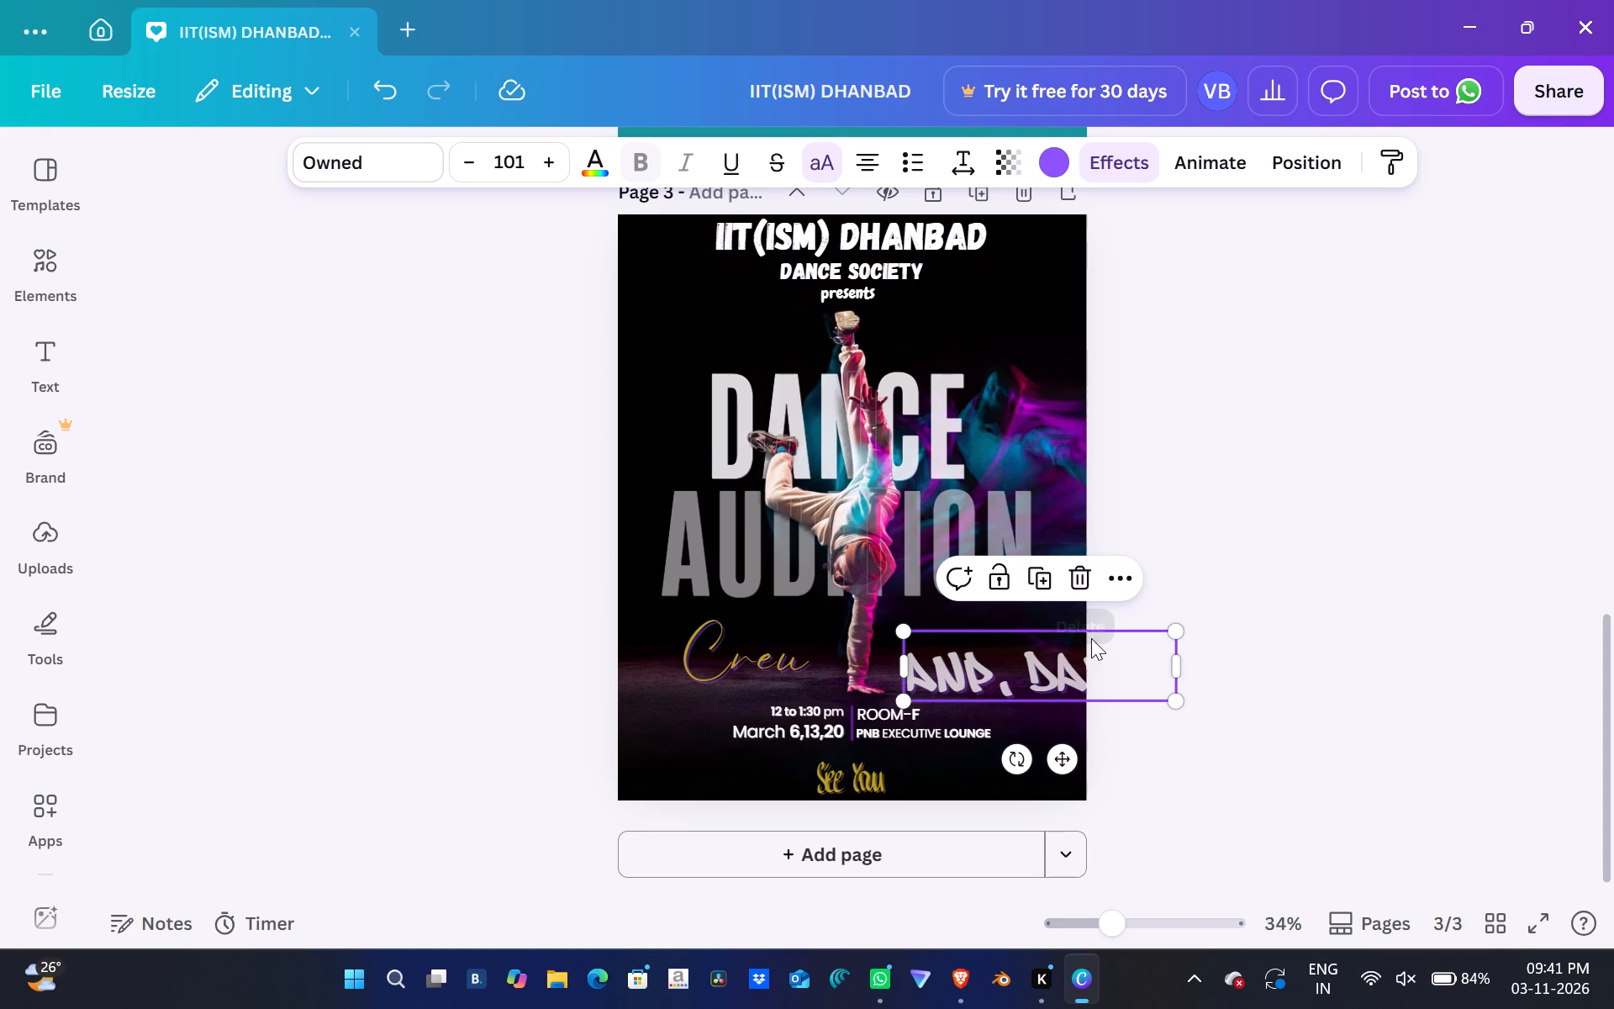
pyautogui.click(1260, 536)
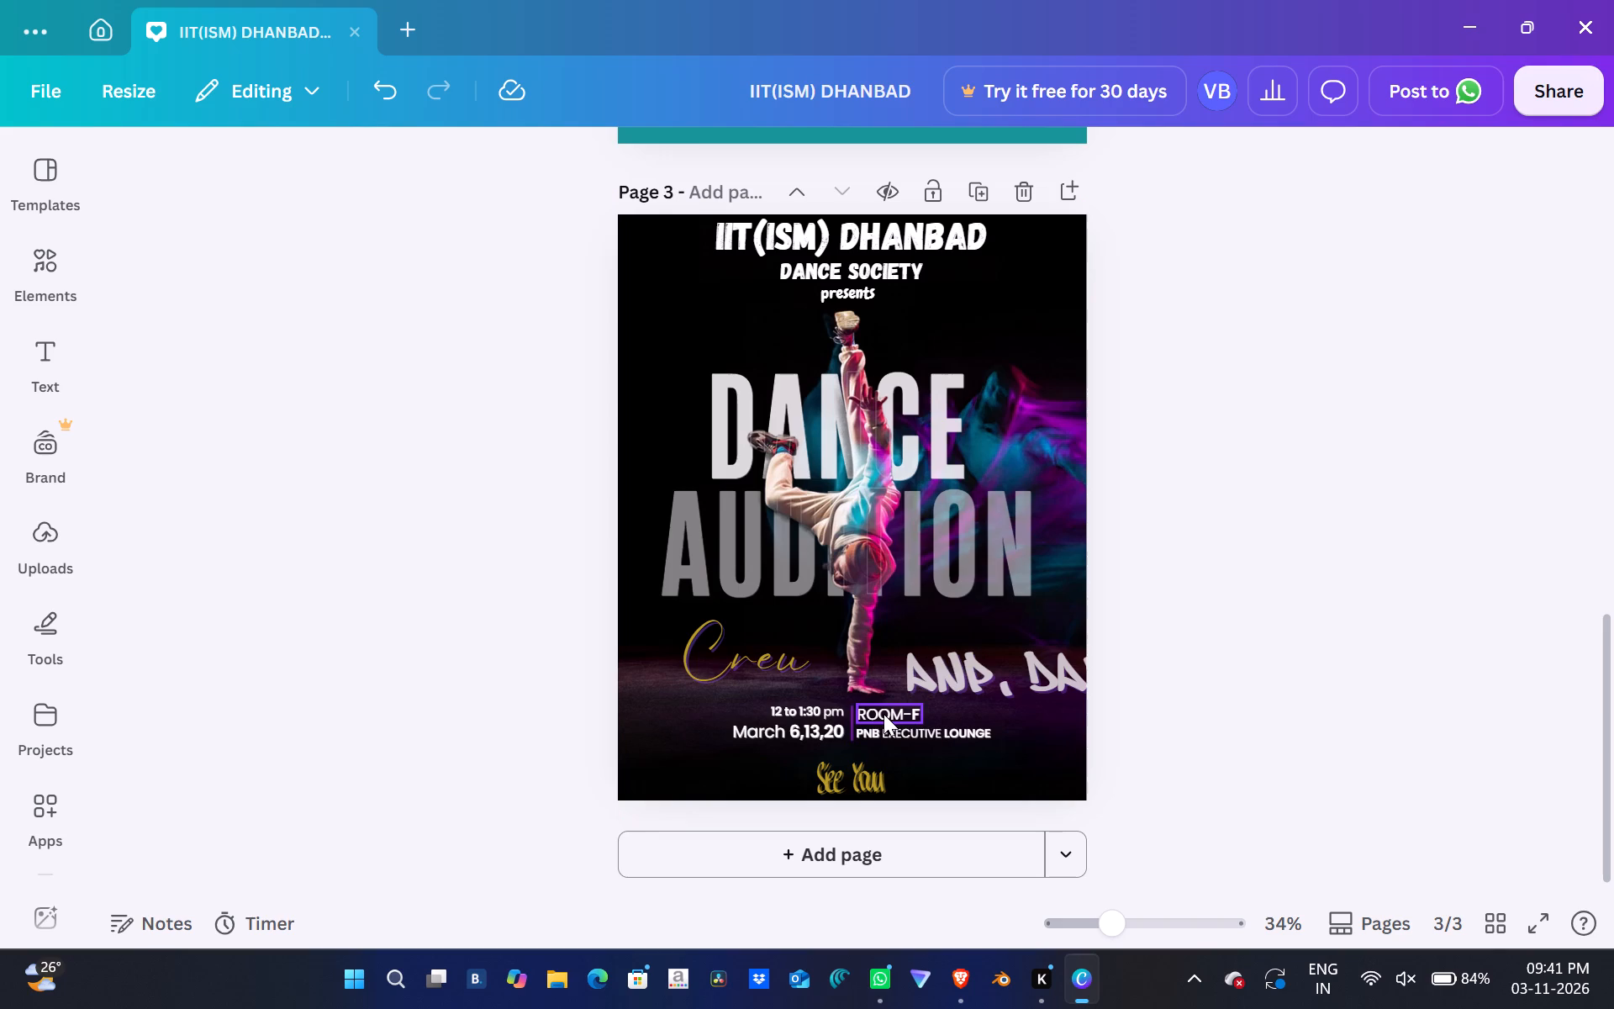
# Open the "ROOM-F" venue text for editing with its whole content selected.
pyautogui.click(883, 714)
pyautogui.doubleClick(883, 714)
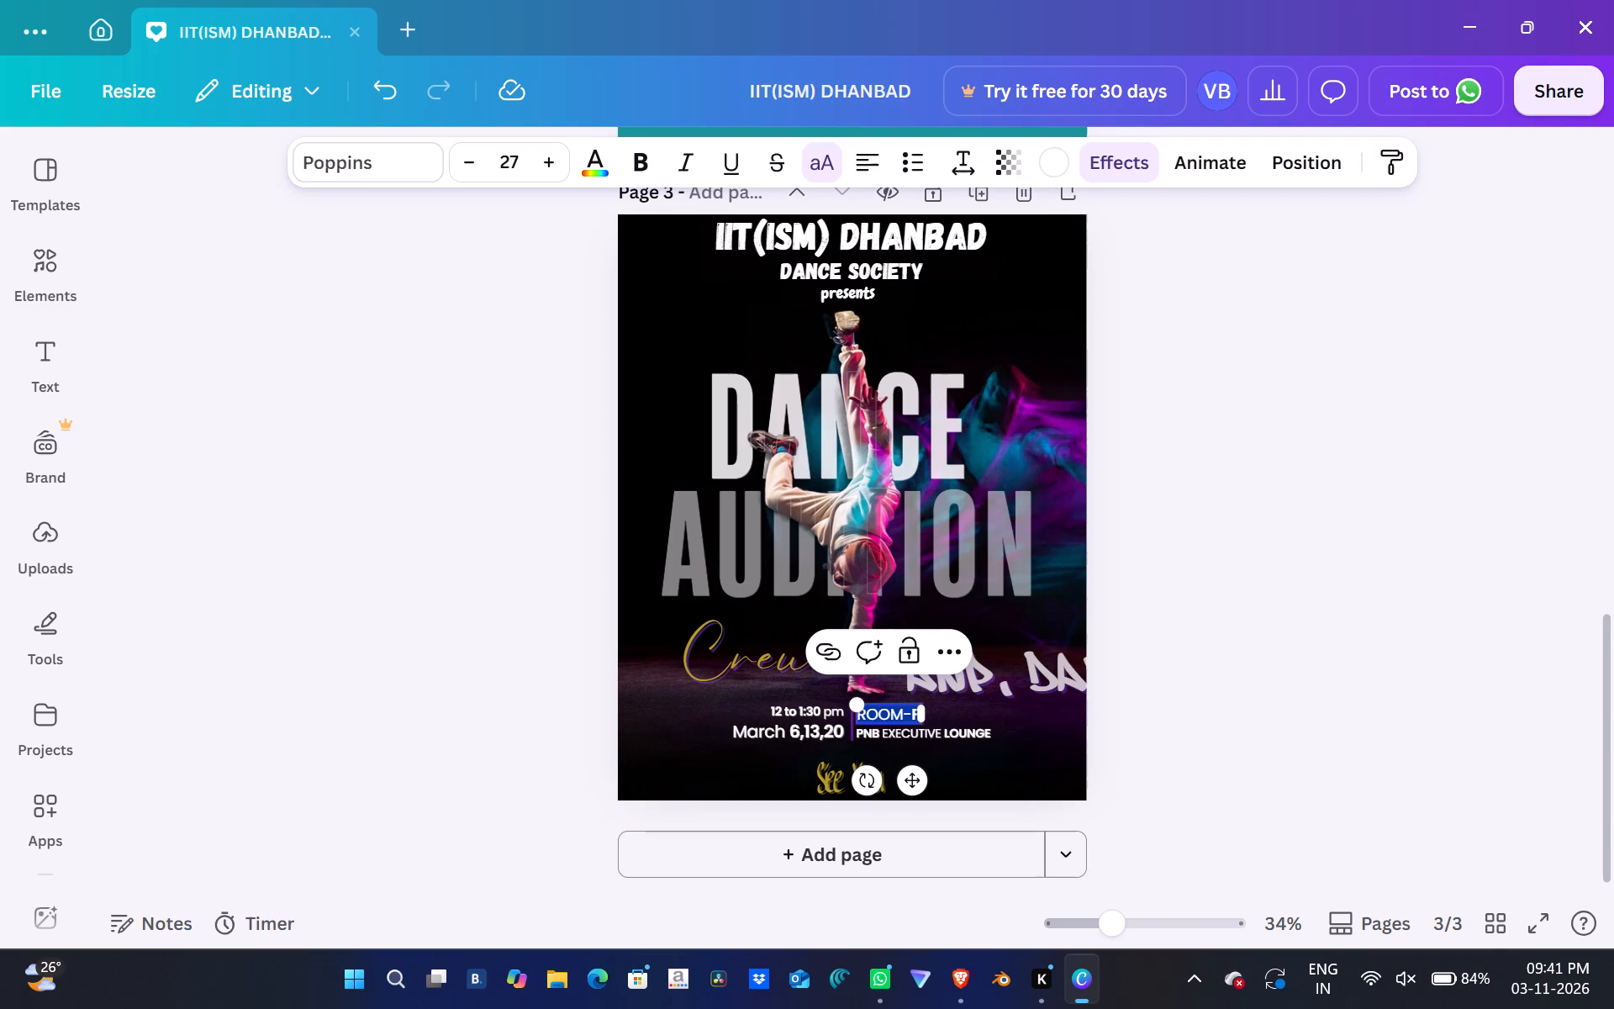
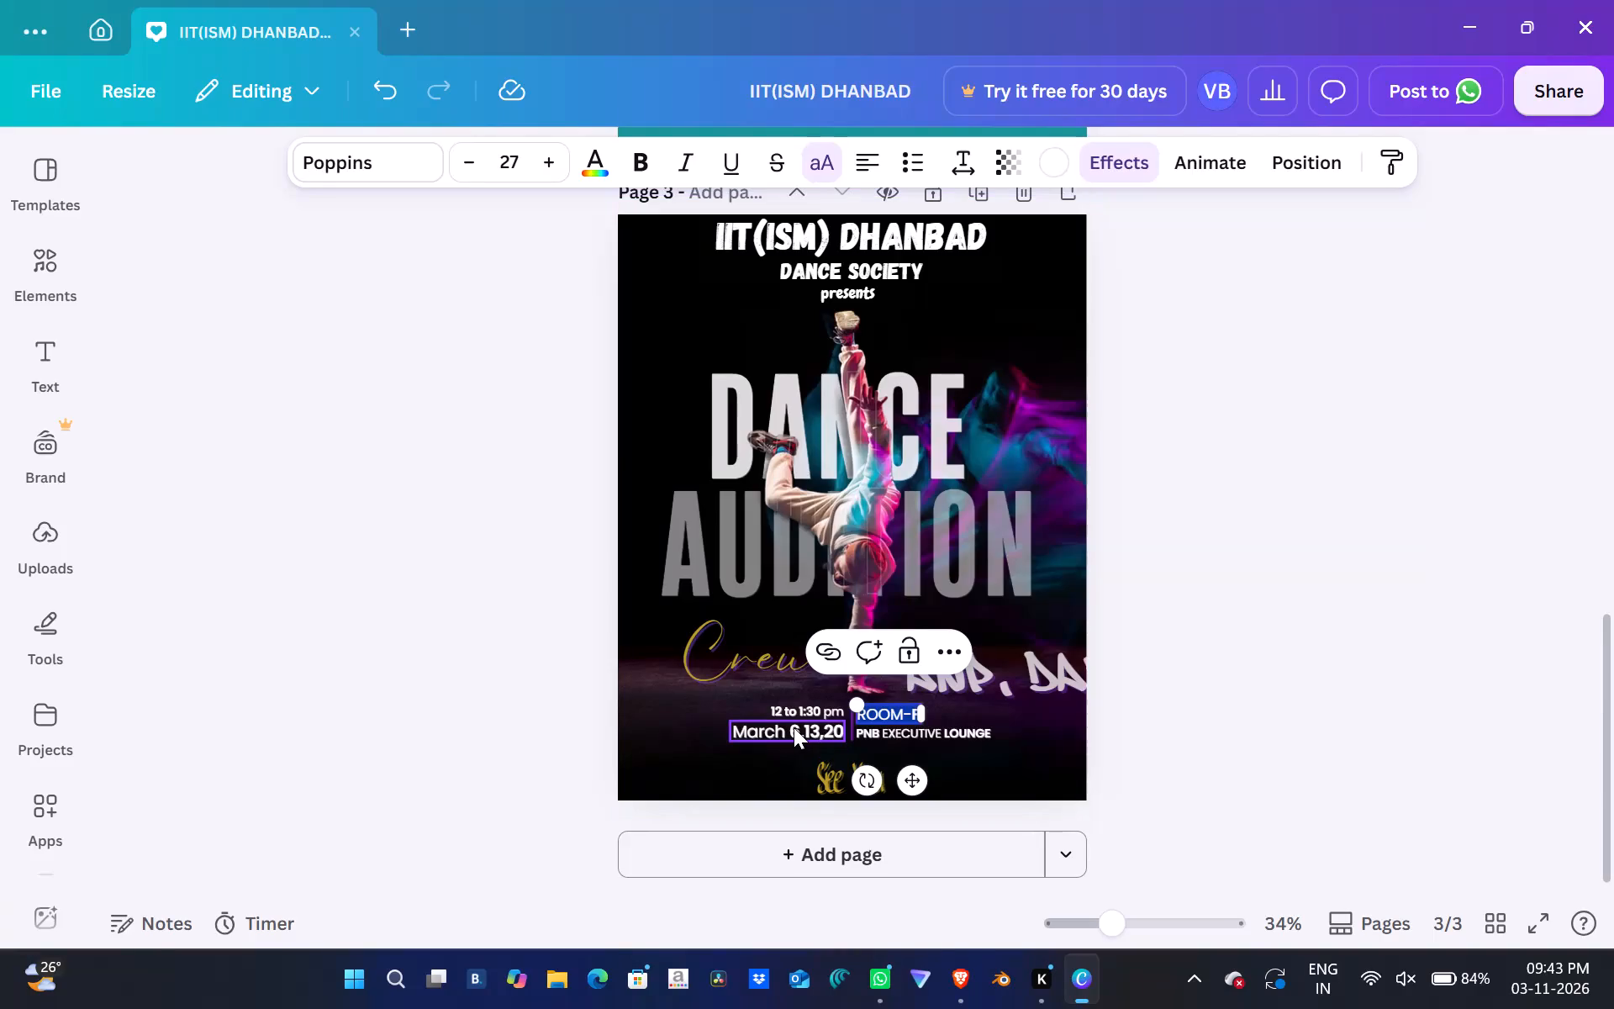
# Replace the "March 6,13,20" date and the "12 to 1:30 pm" time on the poster with a "-" placeholder each.
pyautogui.click(794, 727)
pyautogui.click(836, 727)
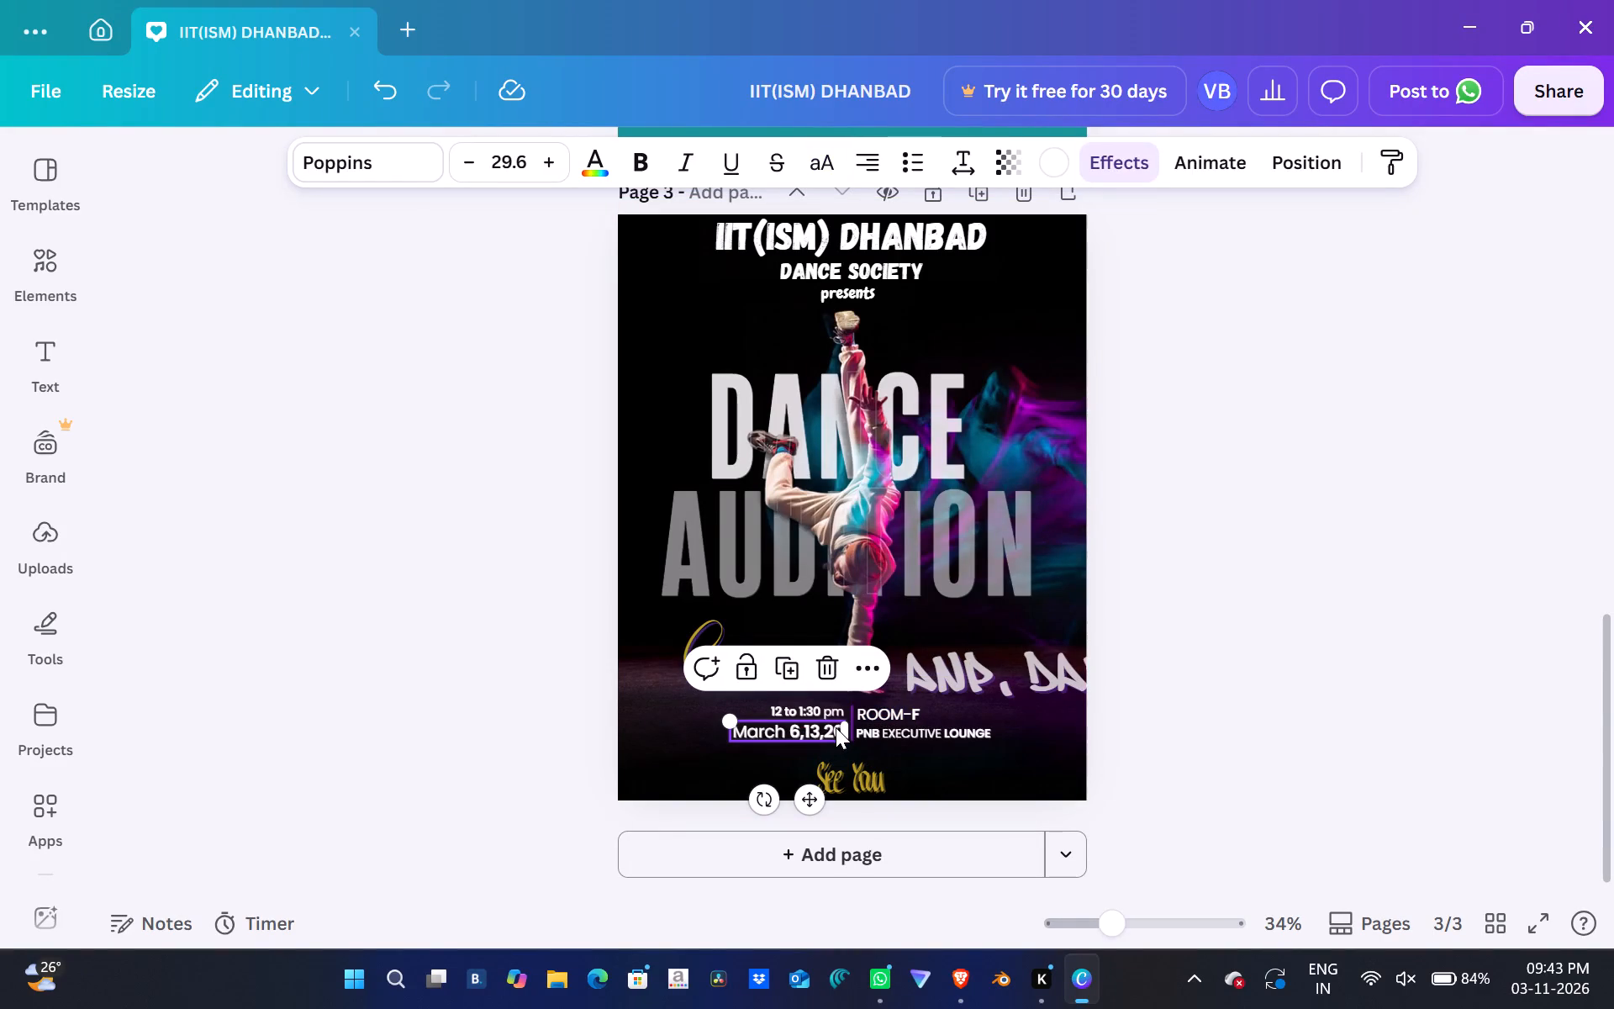
pyautogui.press('-')
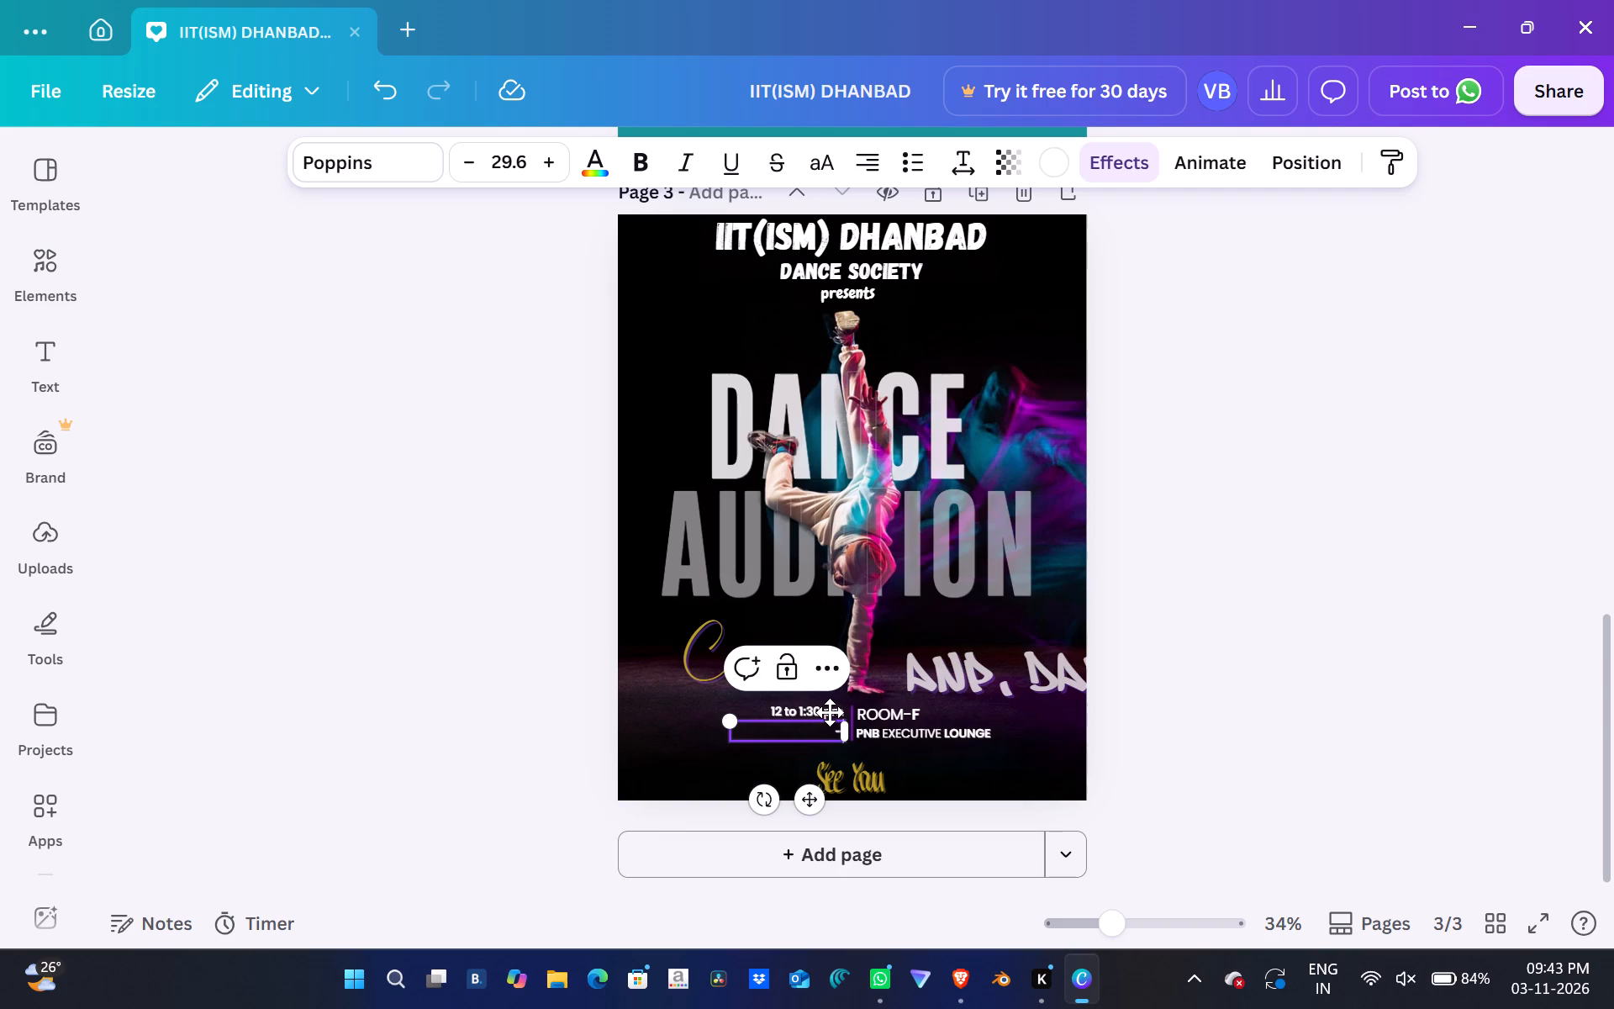
pyautogui.click(1180, 679)
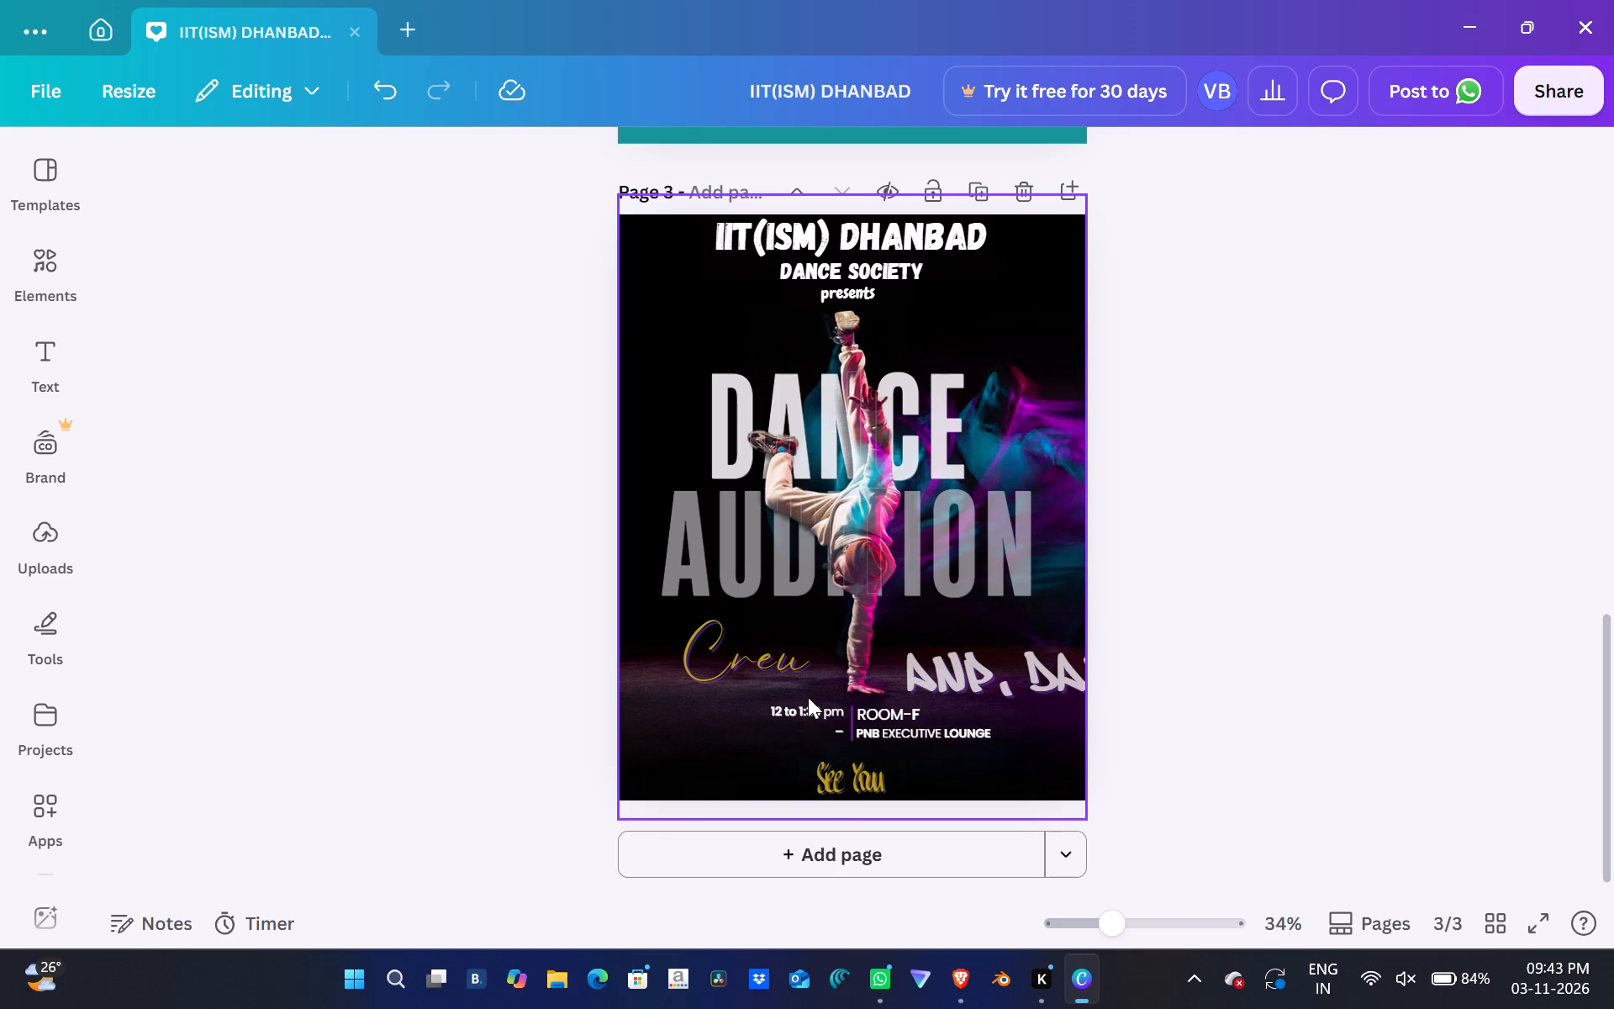
pyautogui.click(808, 713)
pyautogui.click(808, 713)
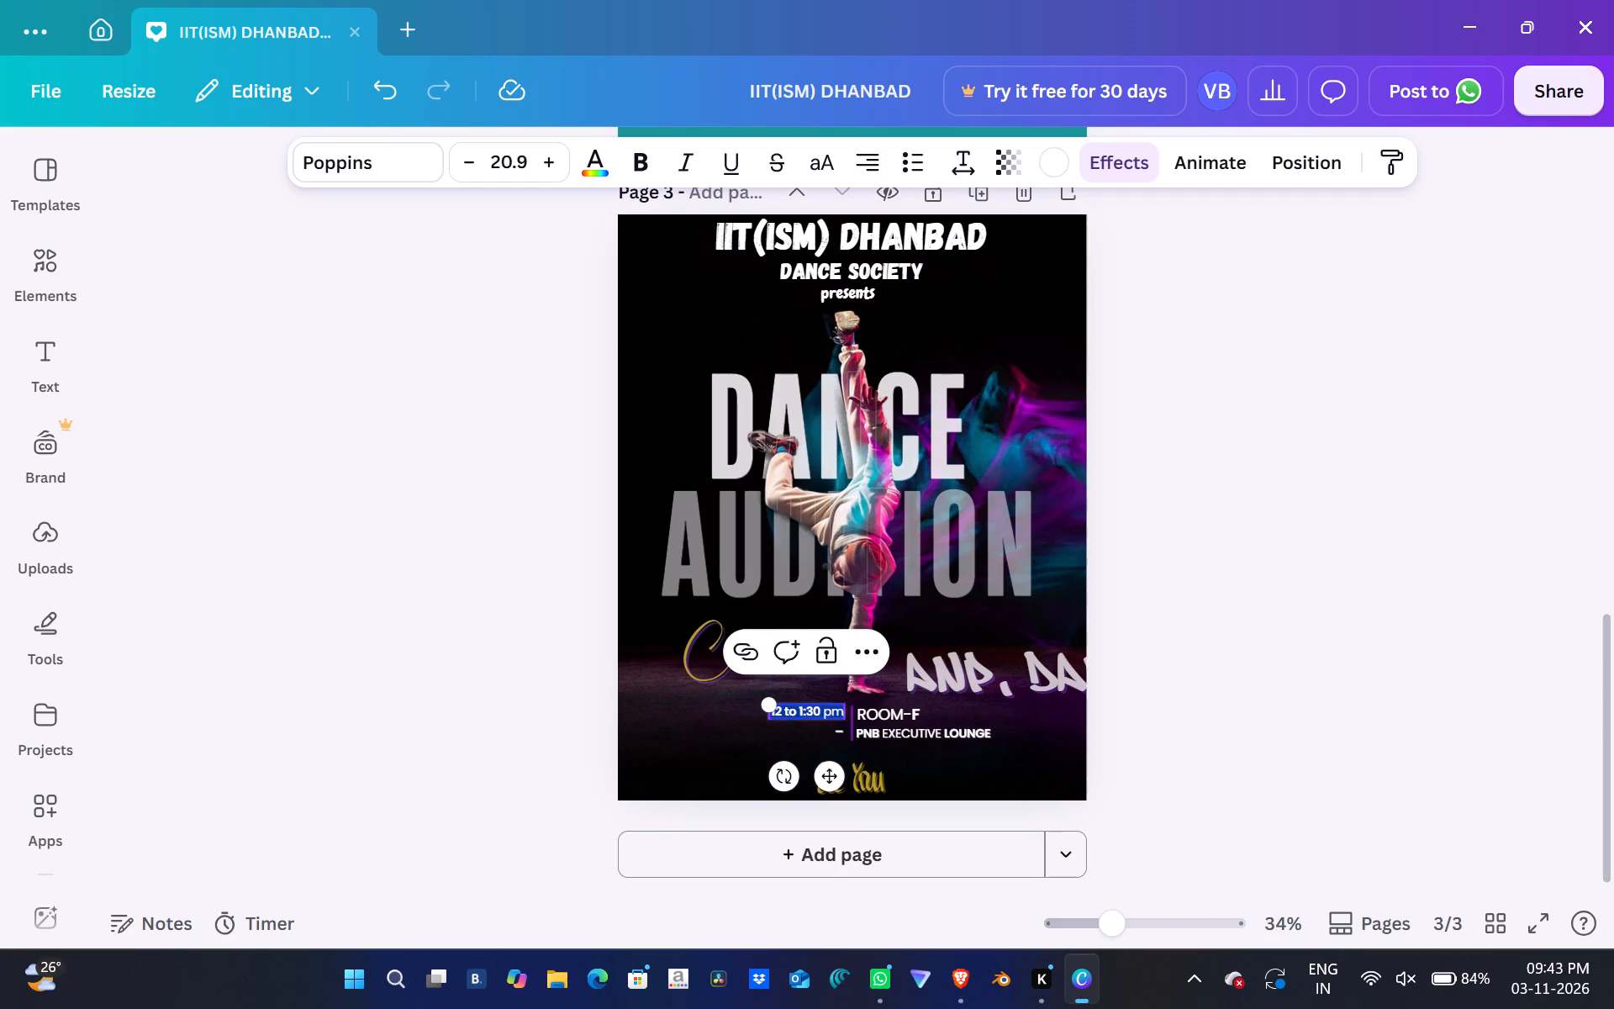
pyautogui.press('-')
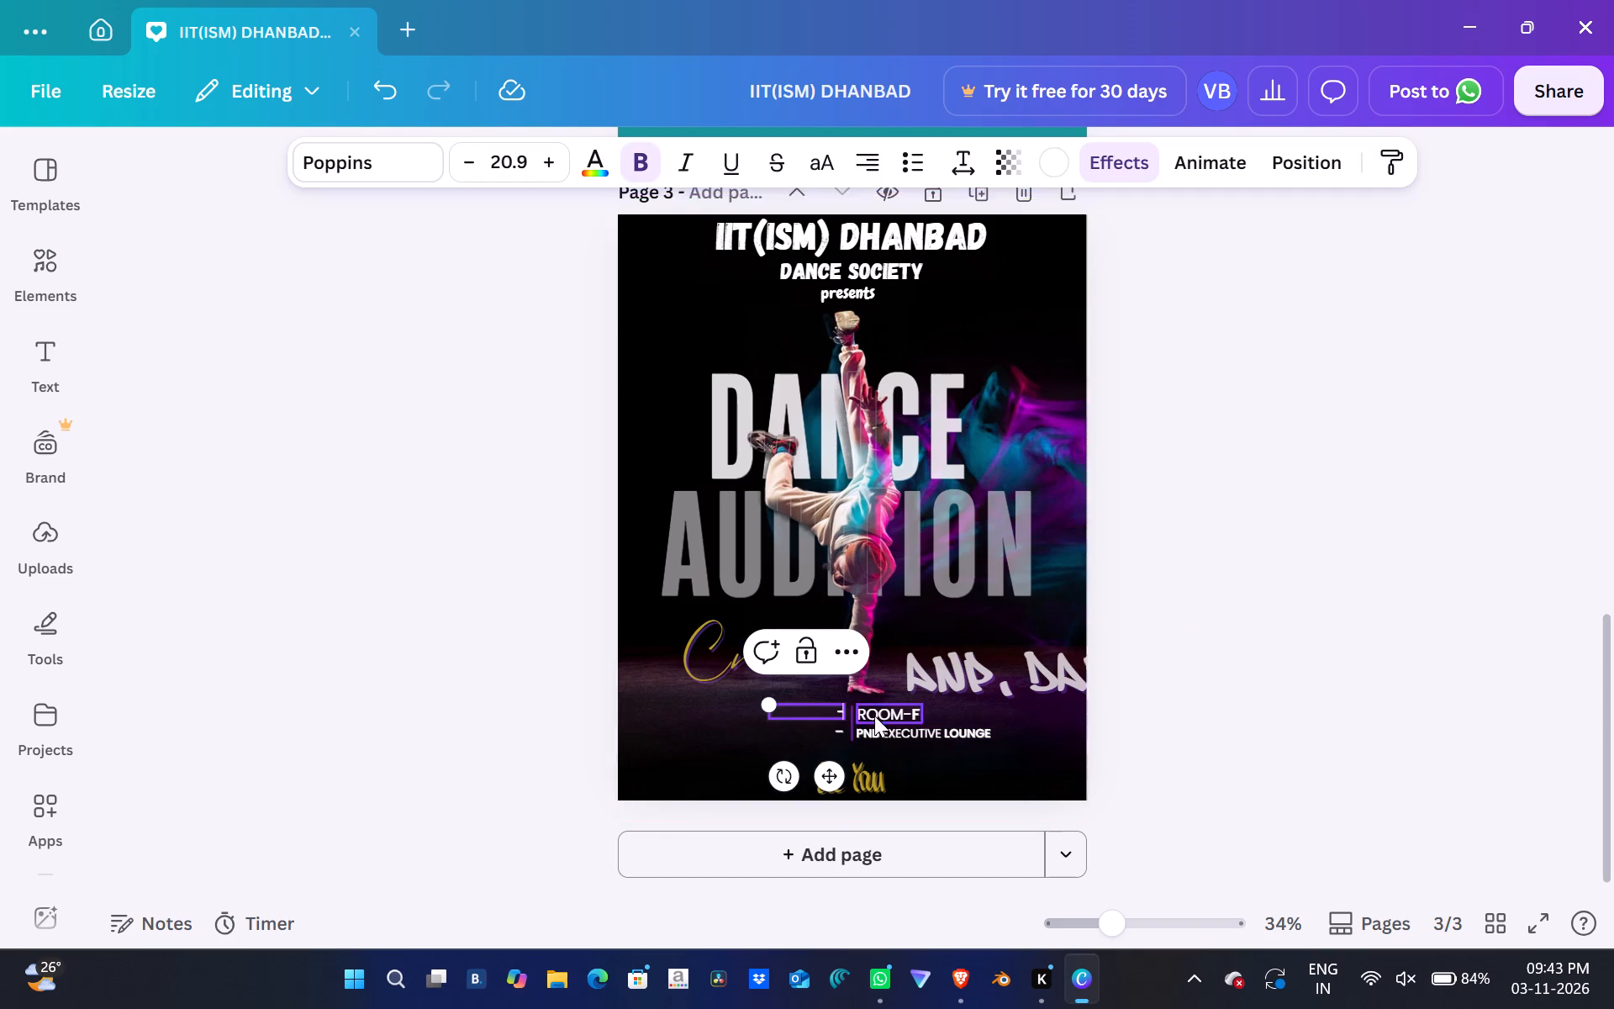
# Replace the "ROOM-F" and "PNB EXECUTIVE LOUNGE" venue lines with a "-" placeholder each.
pyautogui.click(883, 710)
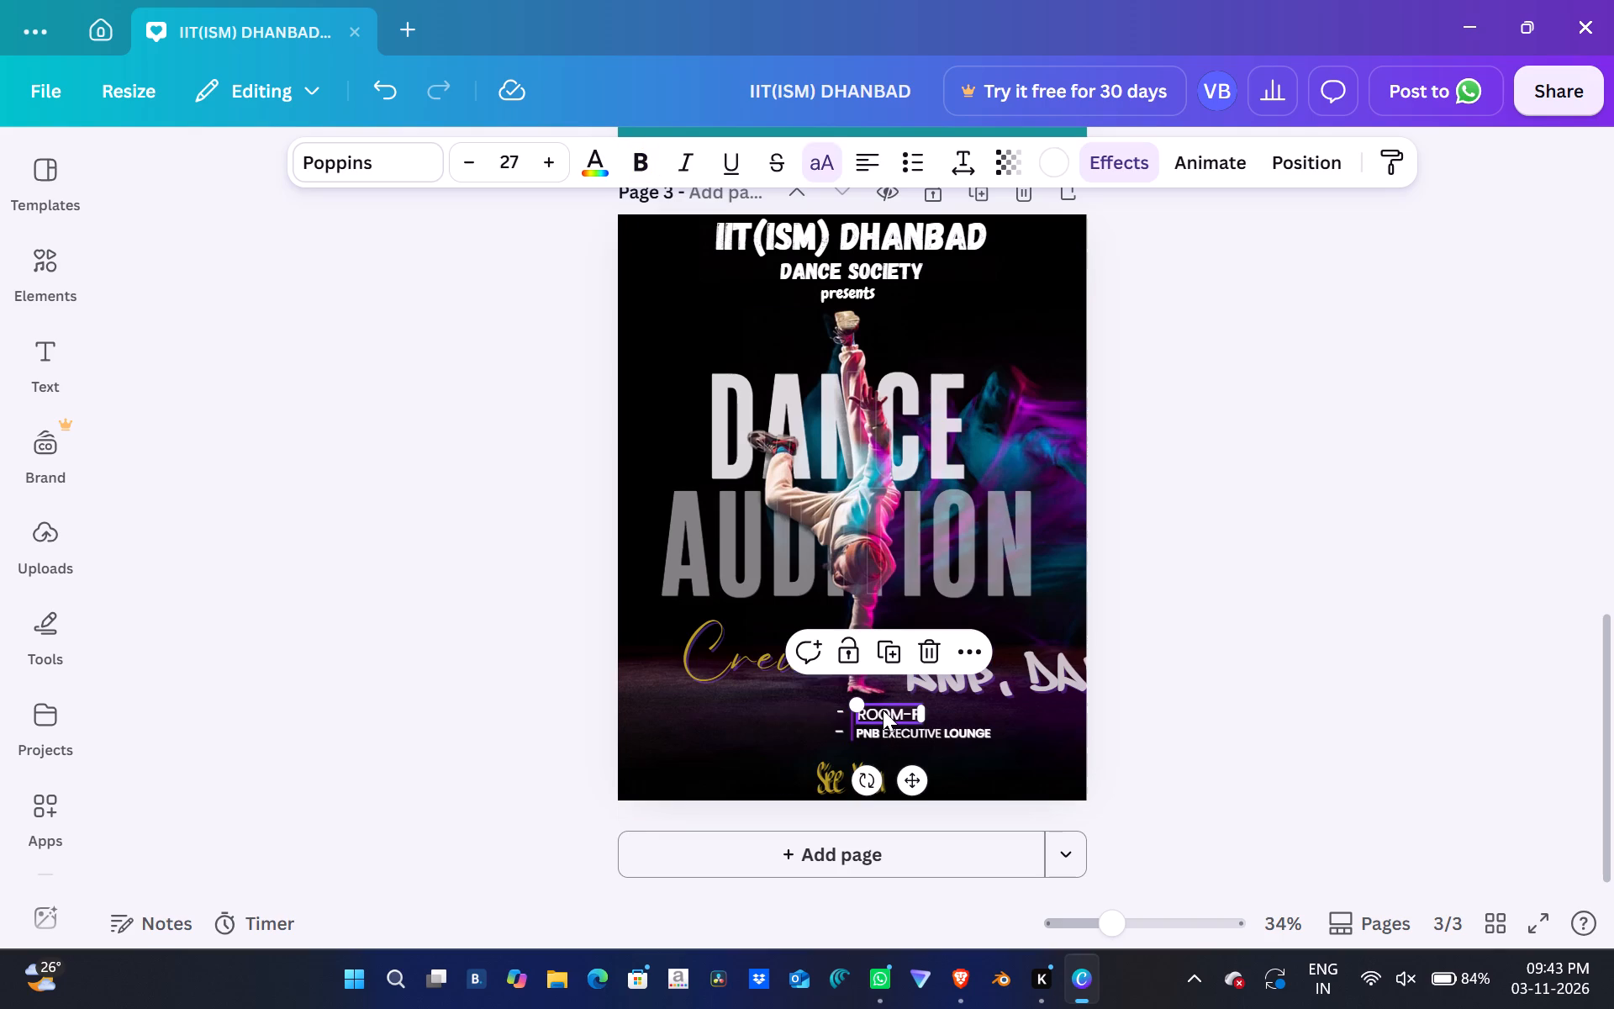
pyautogui.press('-')
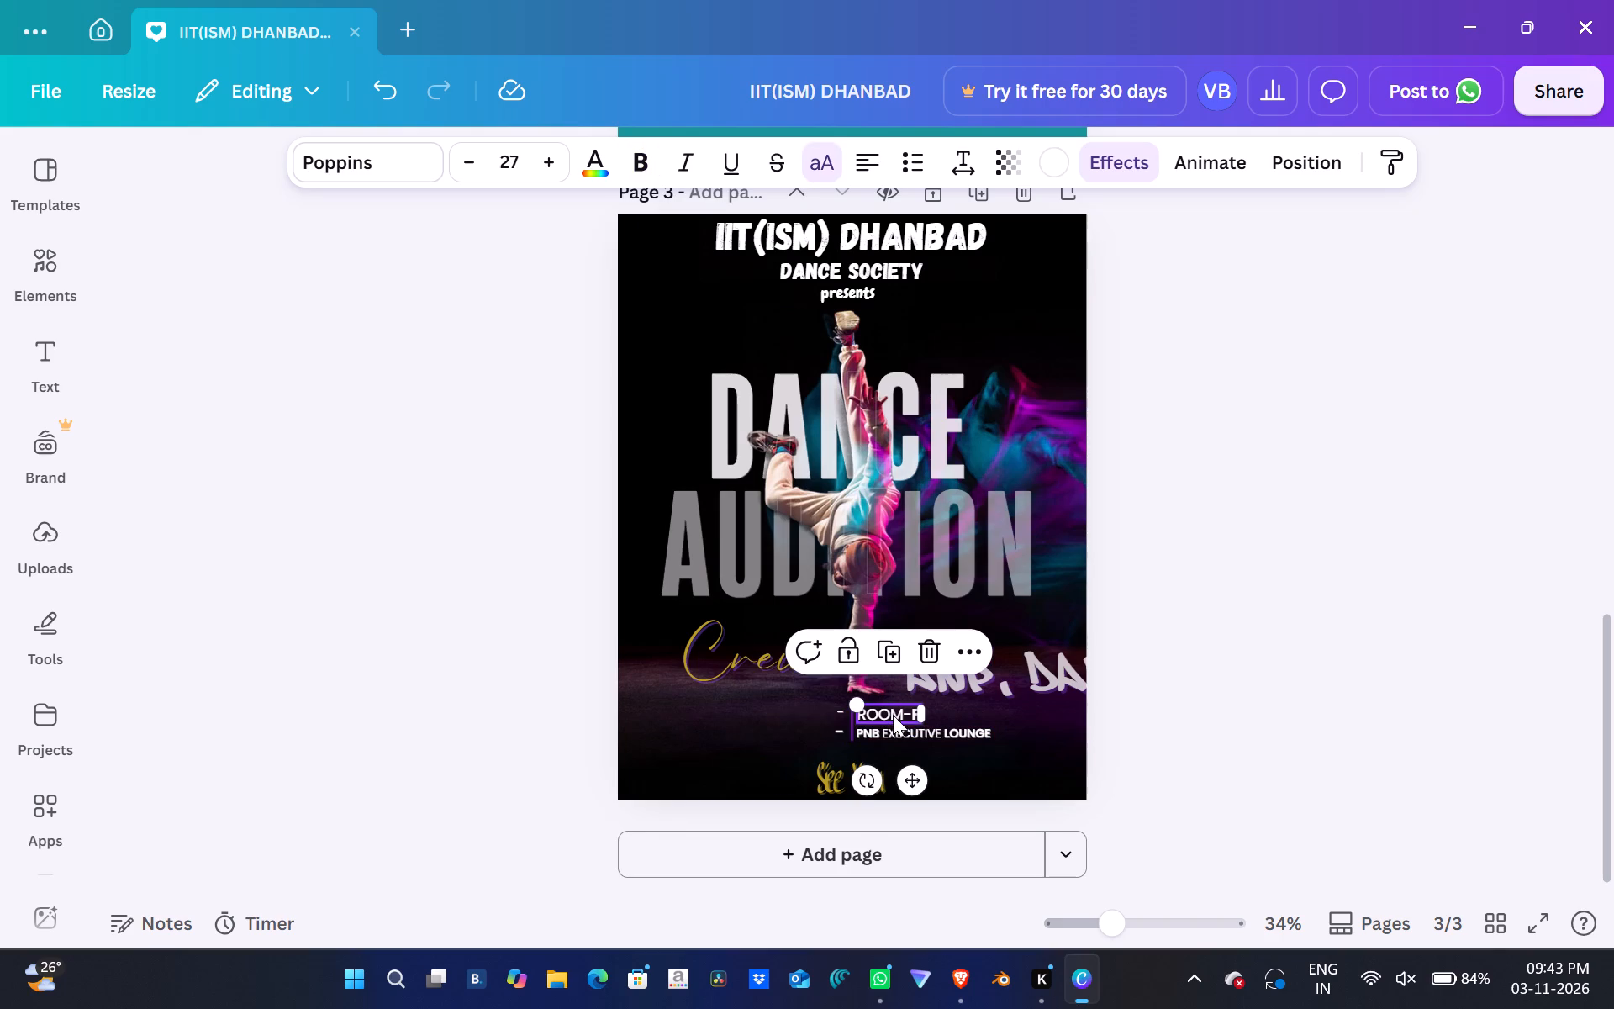
pyautogui.doubleClick(893, 715)
pyautogui.press('-')
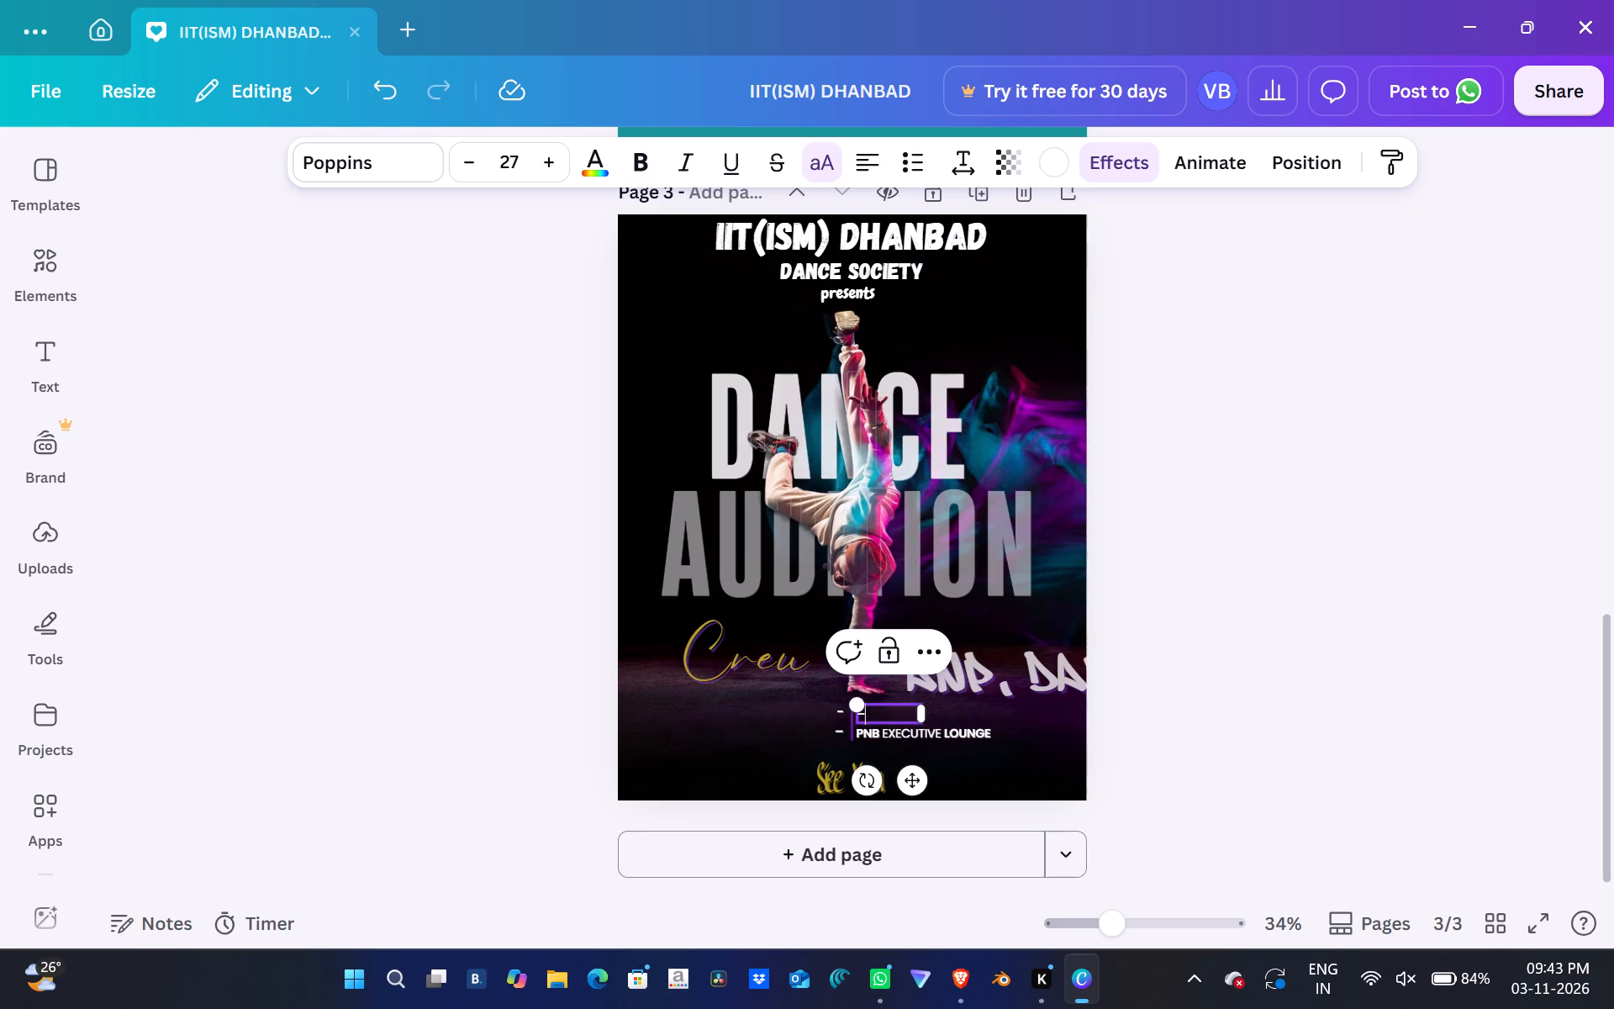
pyautogui.click(1211, 691)
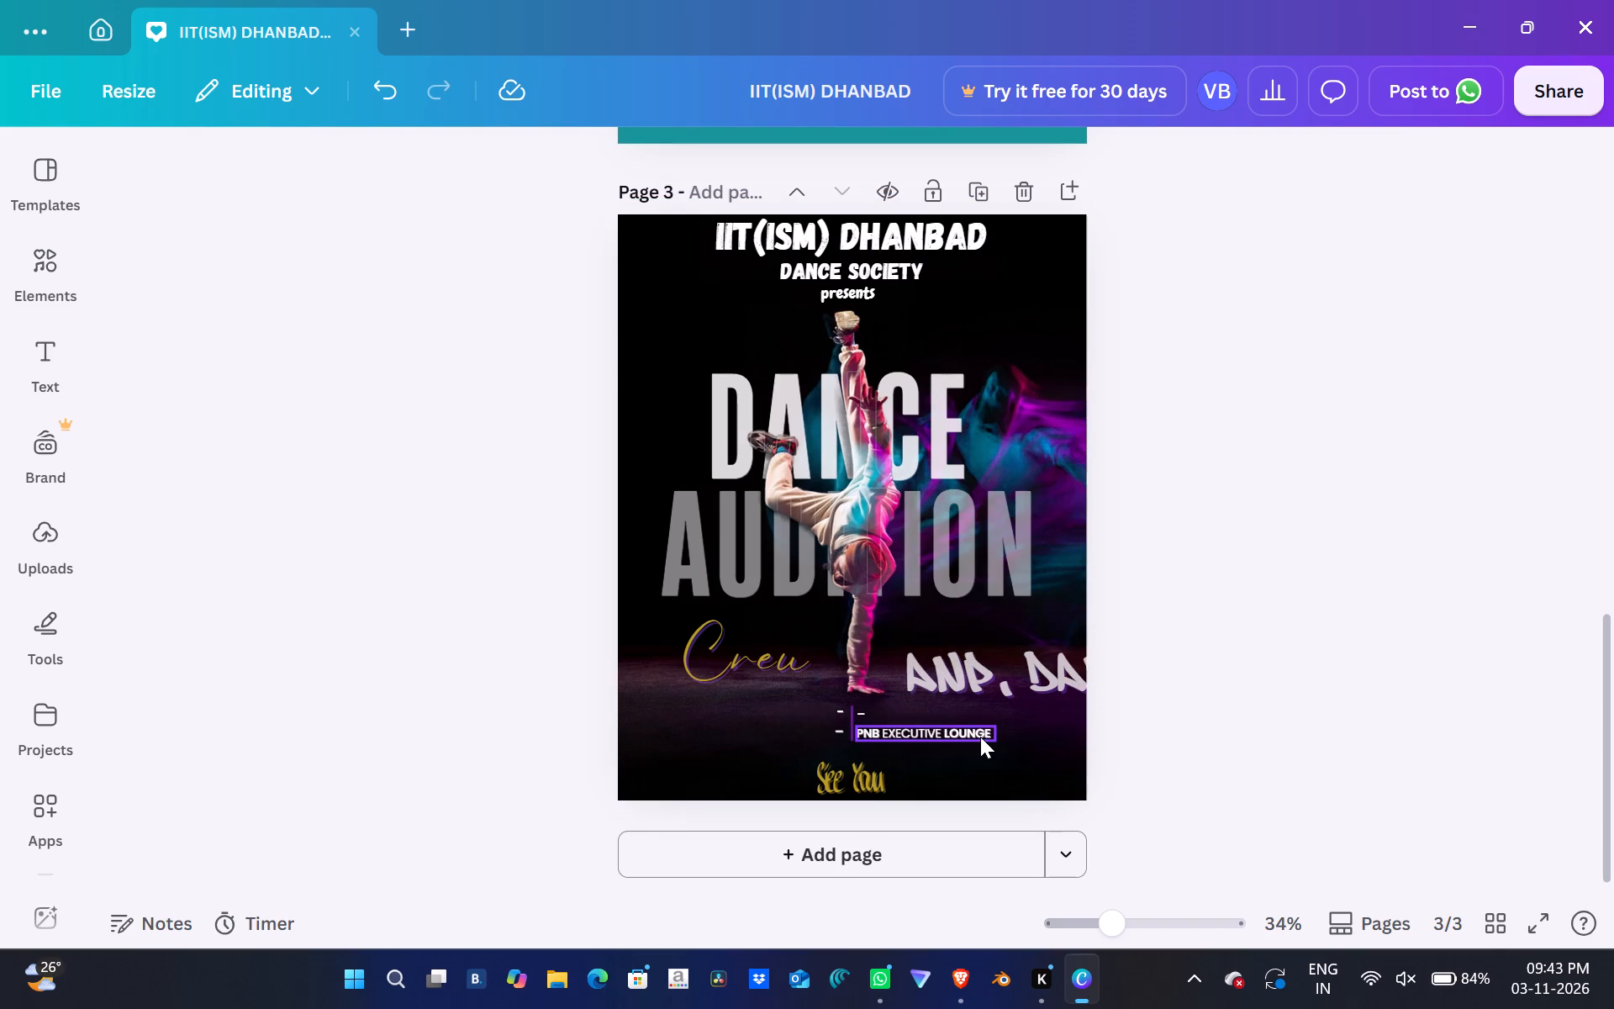
pyautogui.doubleClick(964, 737)
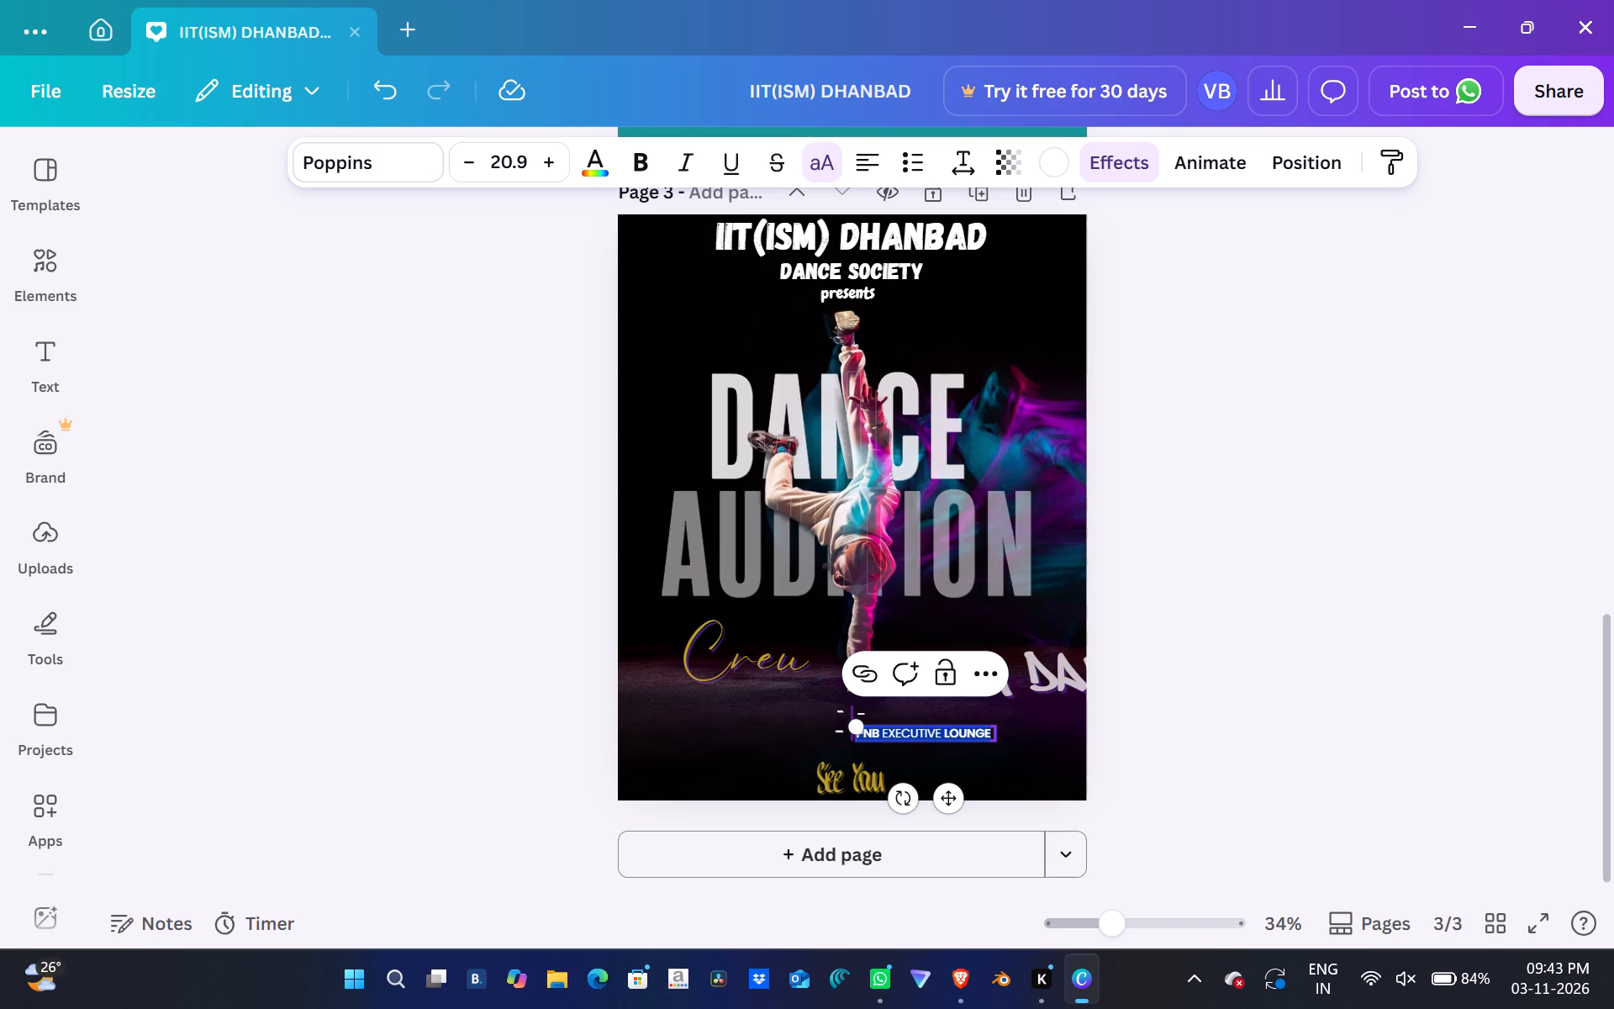
pyautogui.press('-')
pyautogui.click(1223, 672)
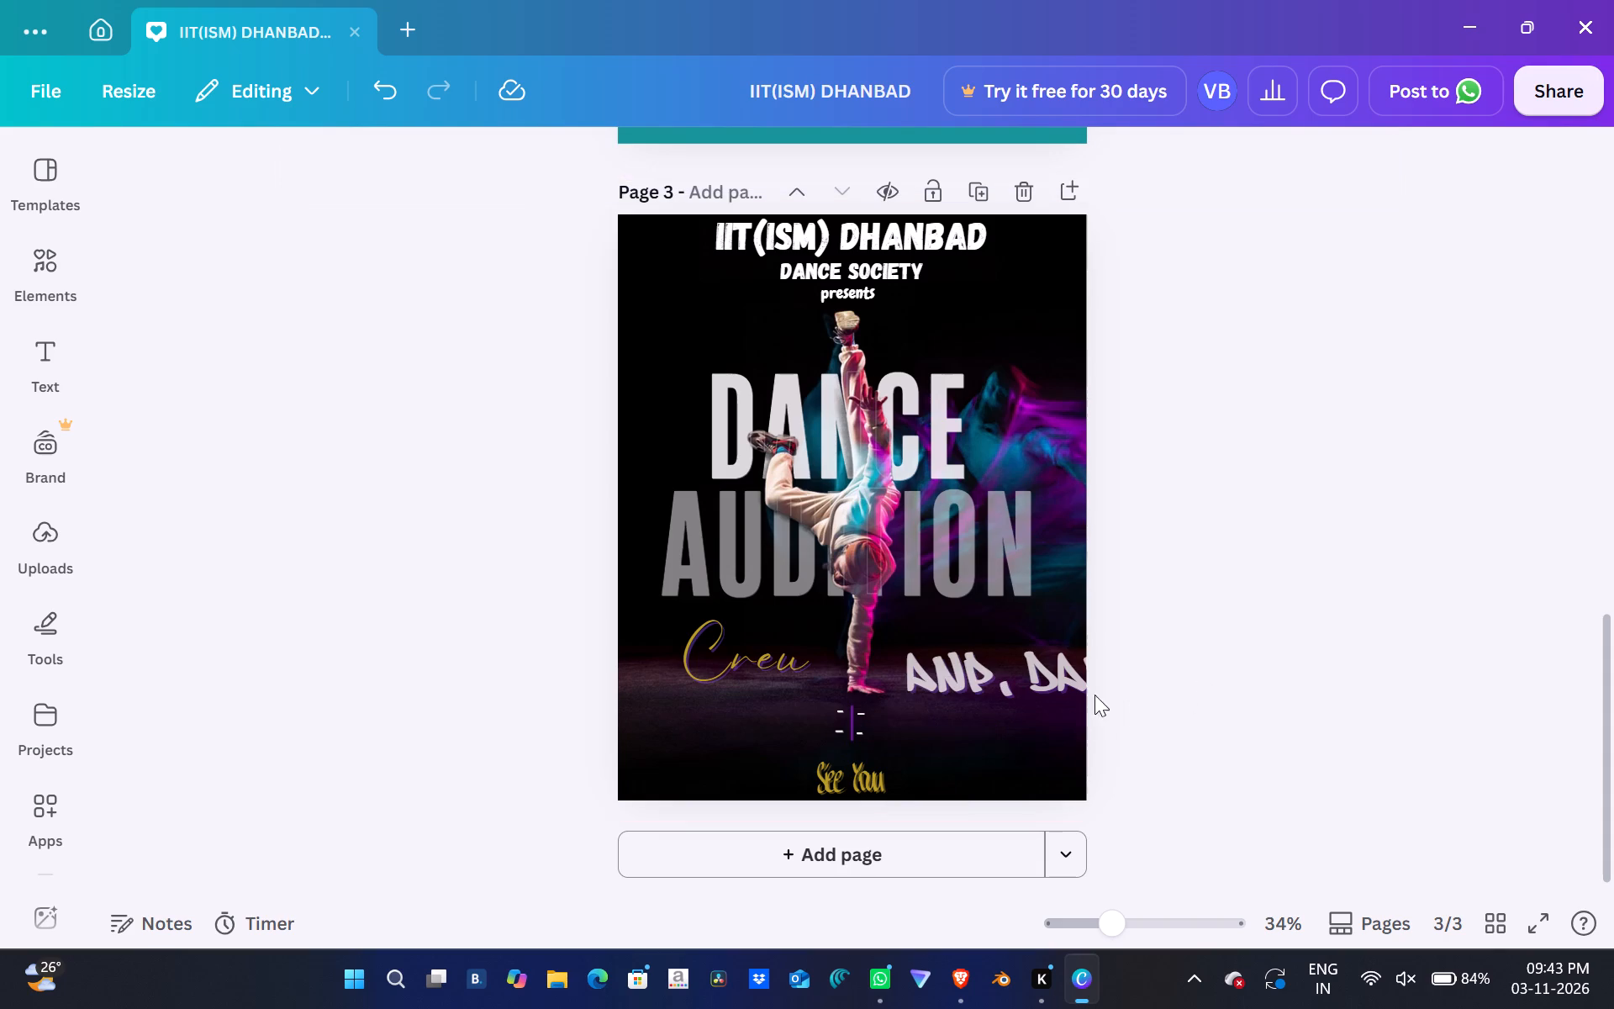
# Delete the graffiti-style "ANP, DA…" text and the yellow script "Crew" text from the poster.
pyautogui.click(1009, 679)
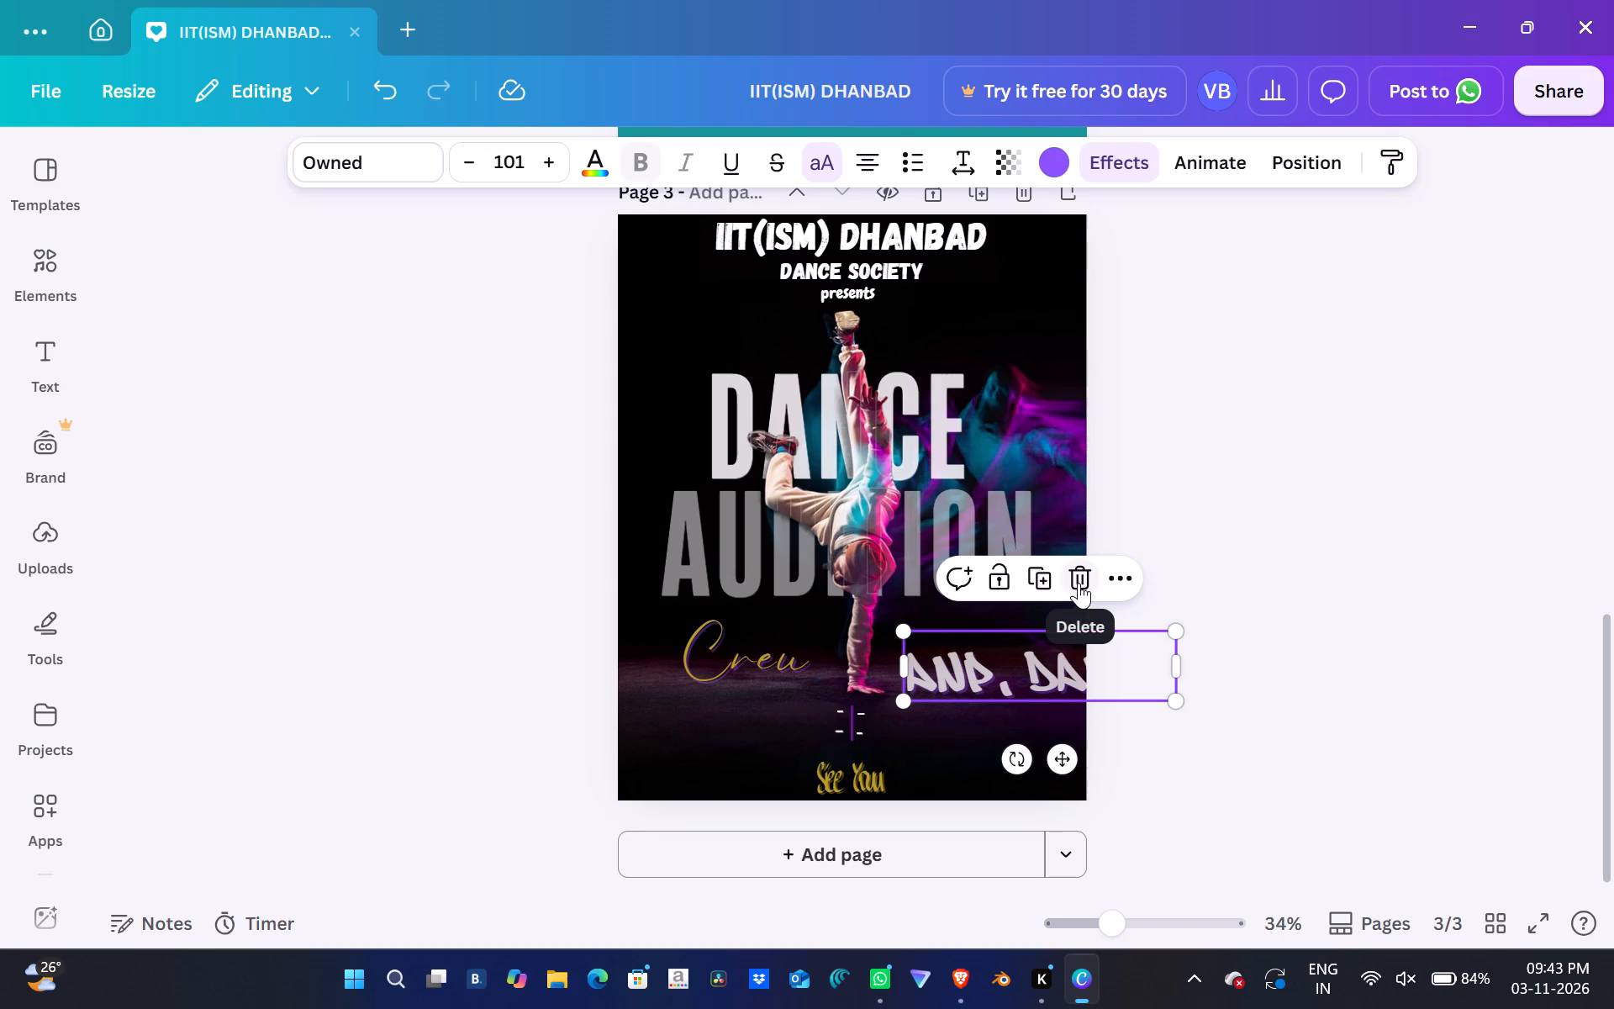
pyautogui.click(1079, 583)
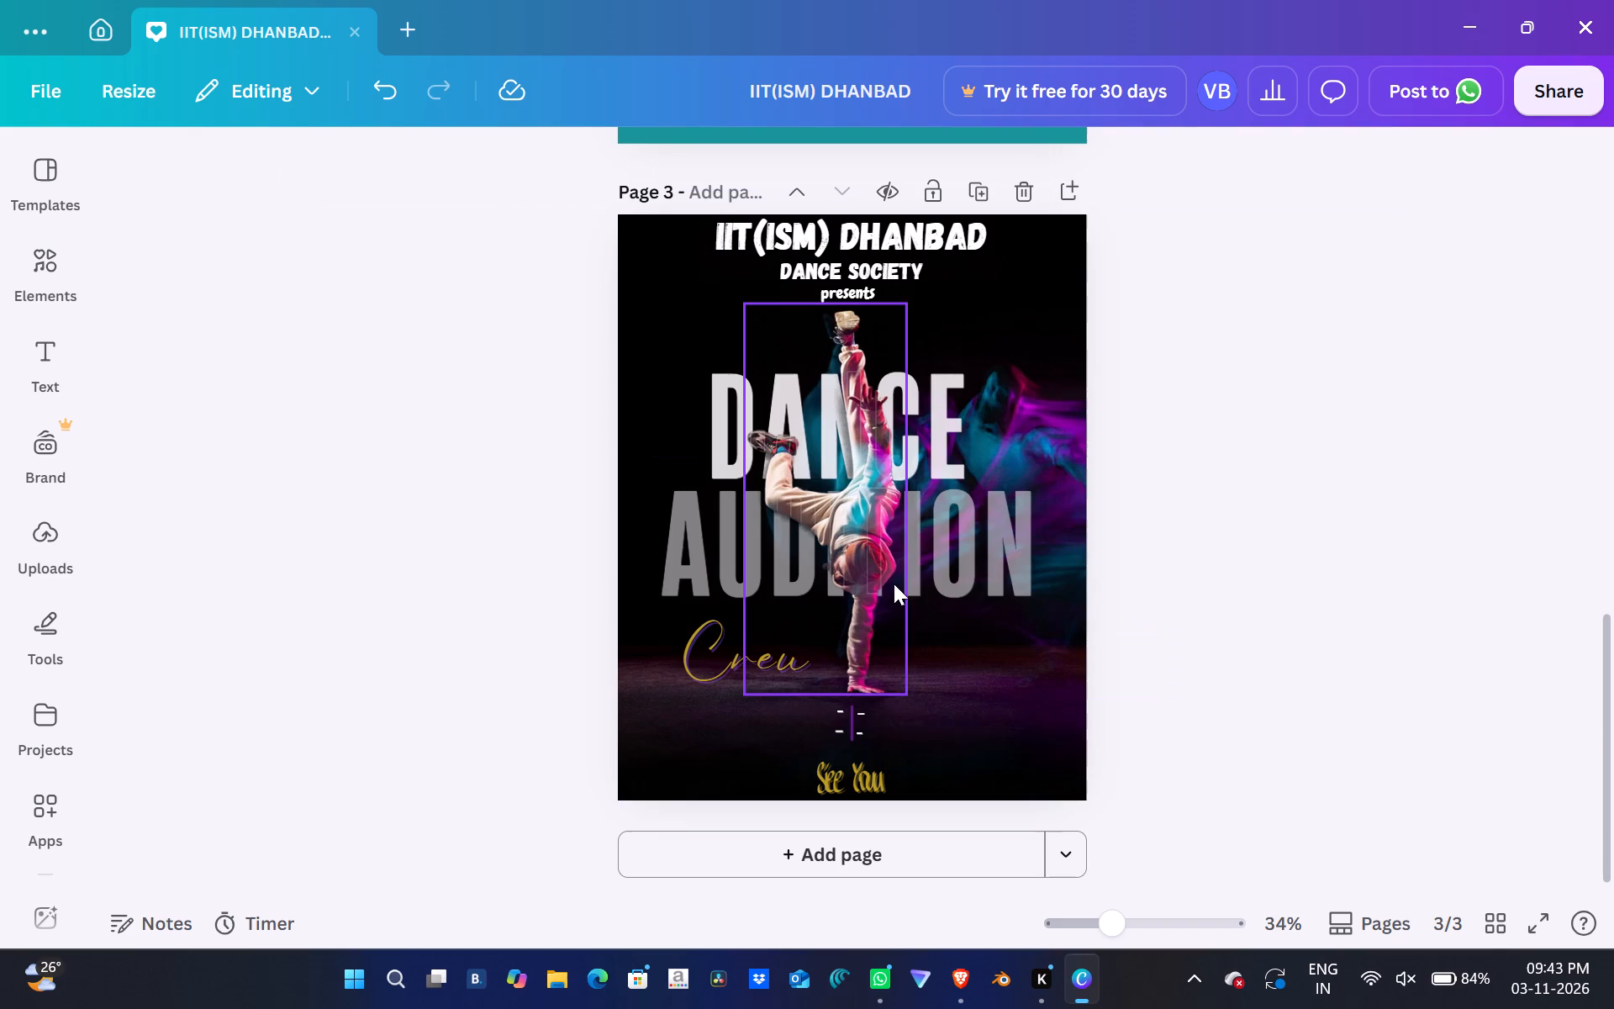
pyautogui.click(766, 642)
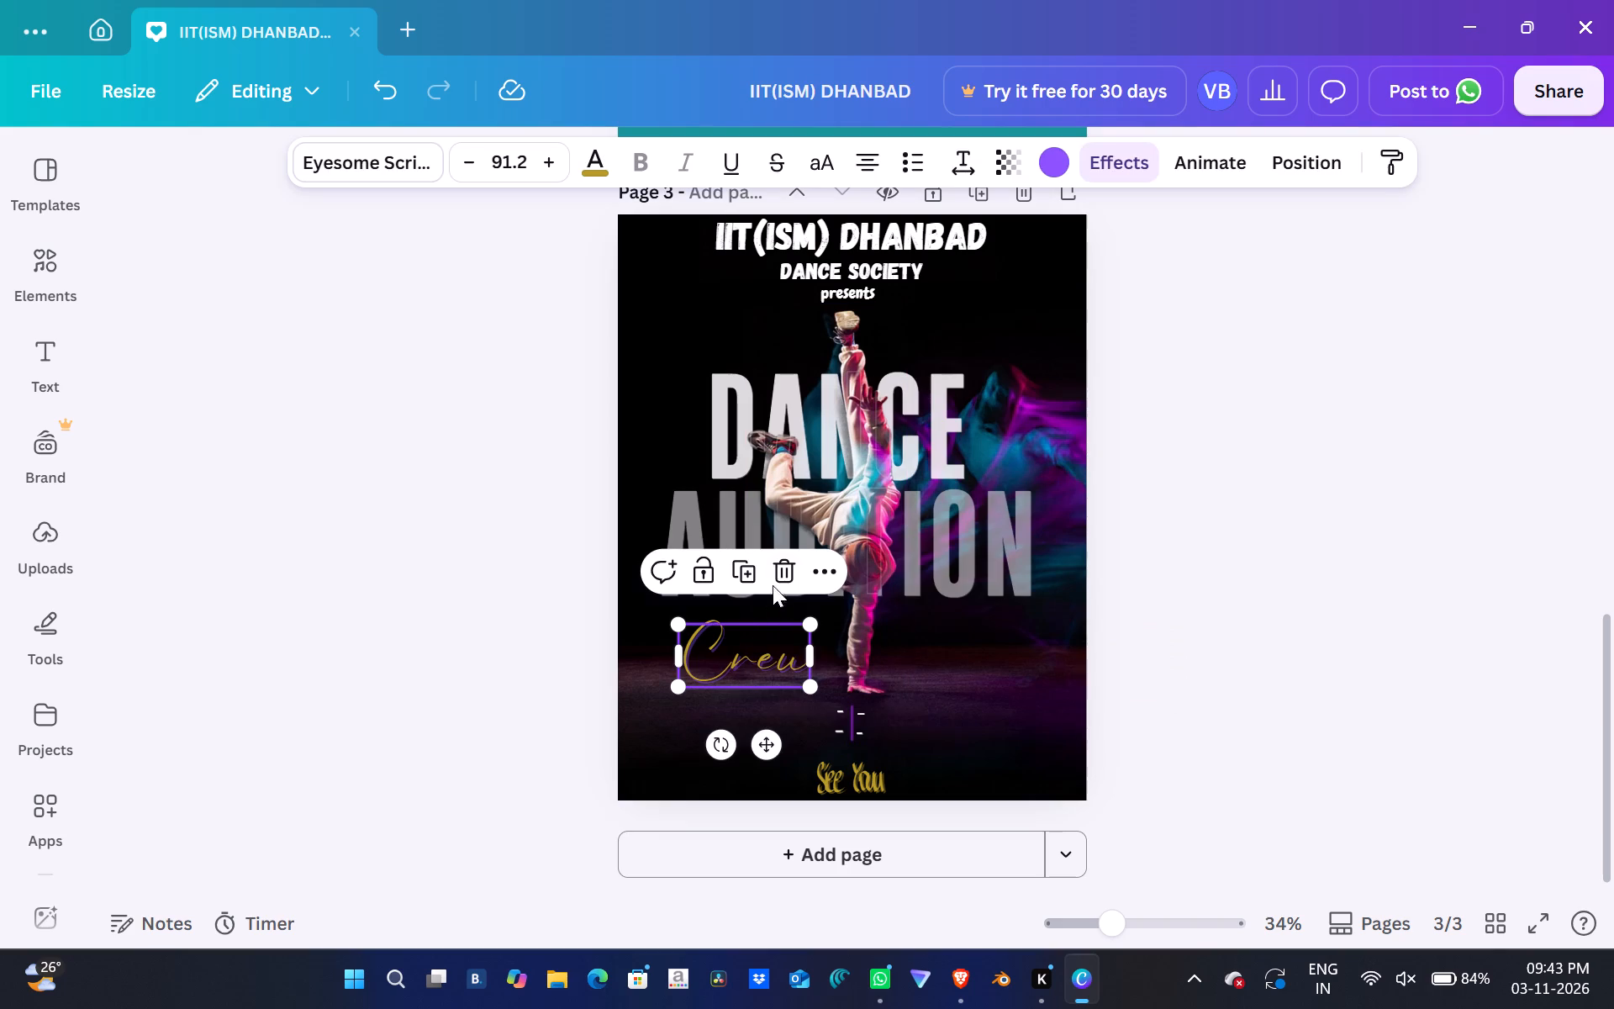
pyautogui.click(786, 574)
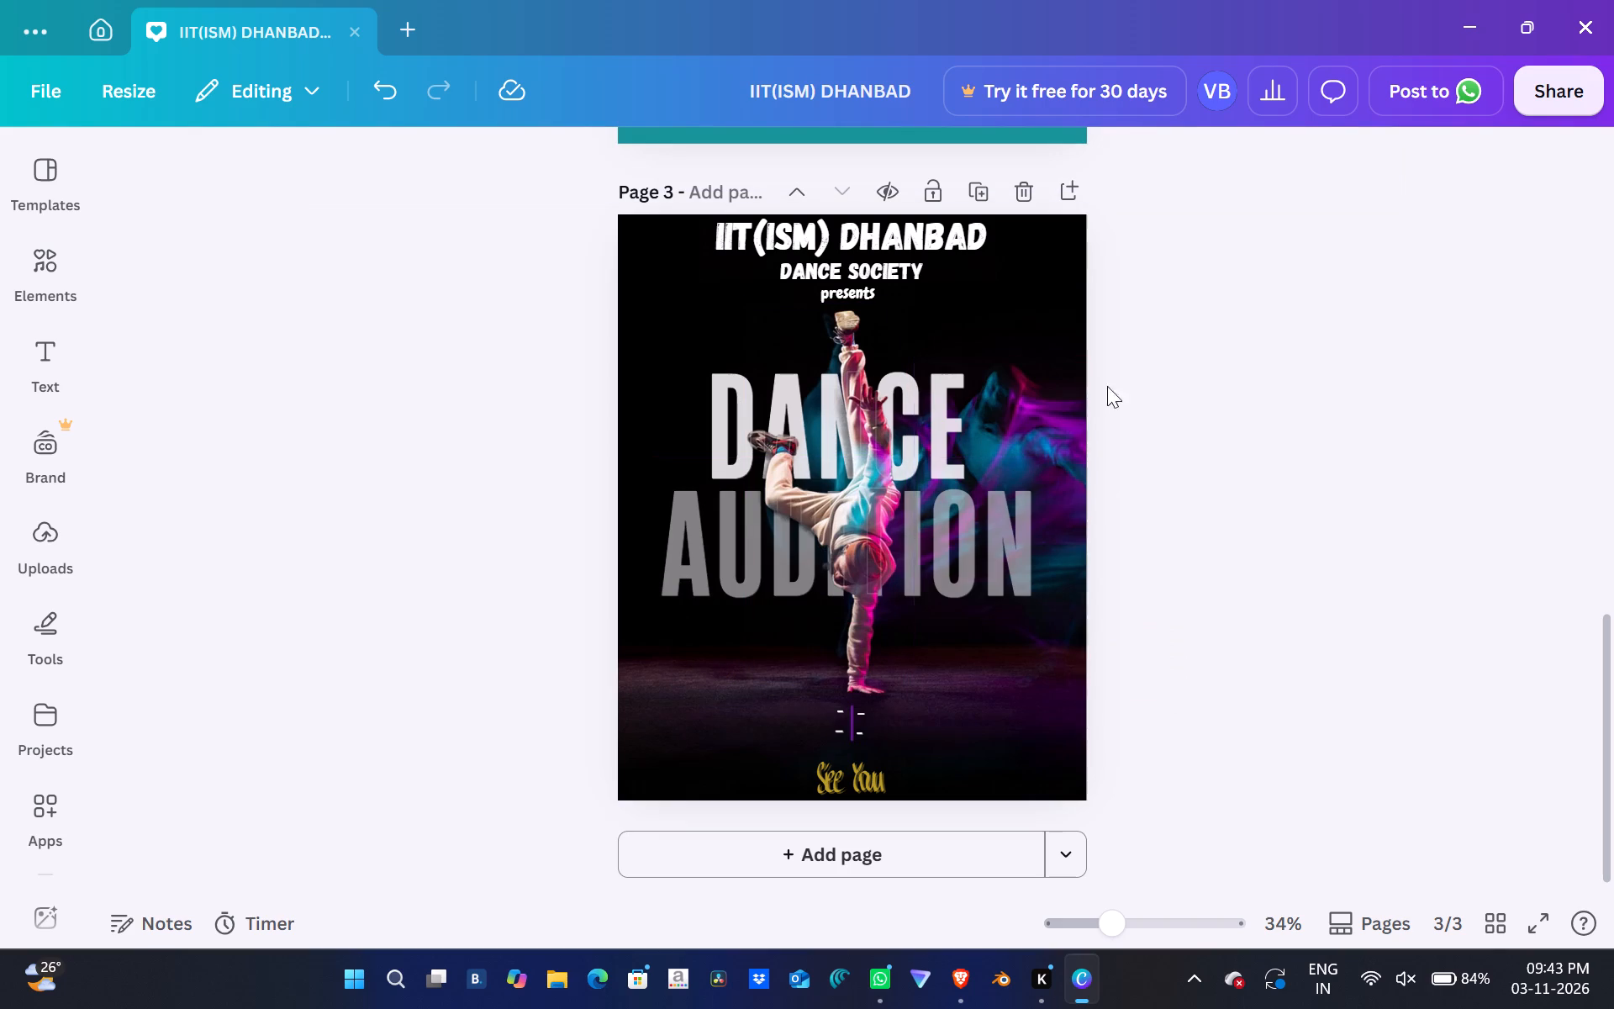
# Ungroup the heading block with "IIT(ISM) DHANBAD", "DANCE SOCIETY" and "presents" at the top of the page 3 poster.
pyautogui.scroll(4, 1189, 348)
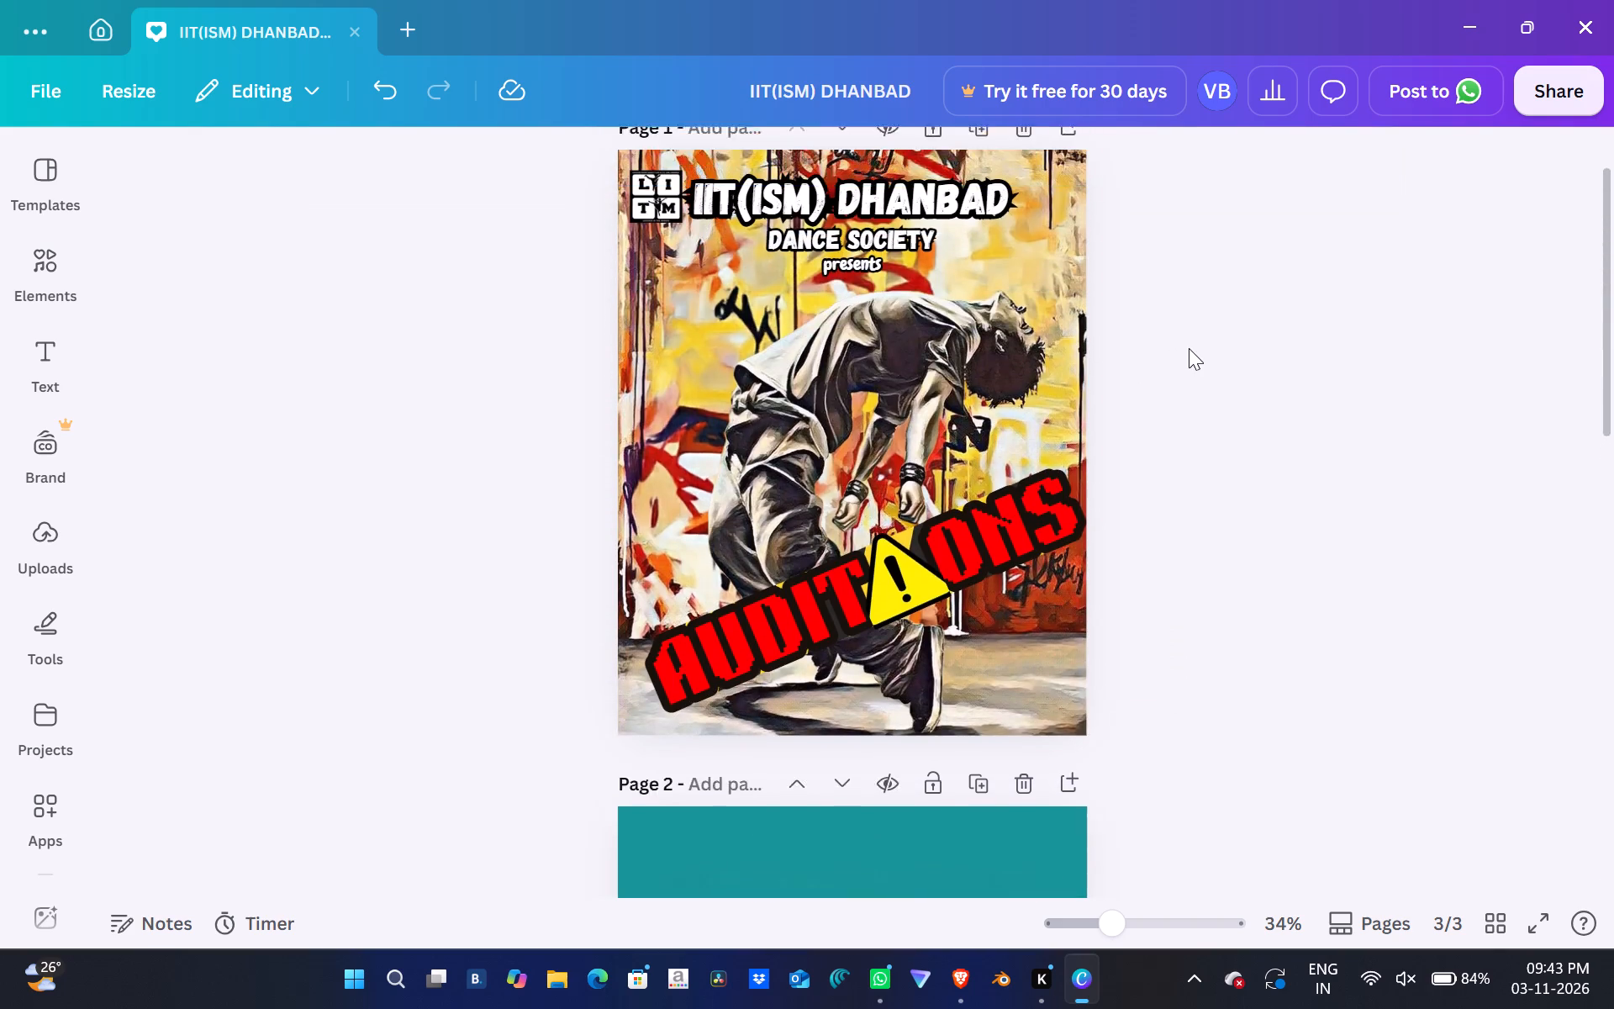
pyautogui.scroll(-6, 1189, 348)
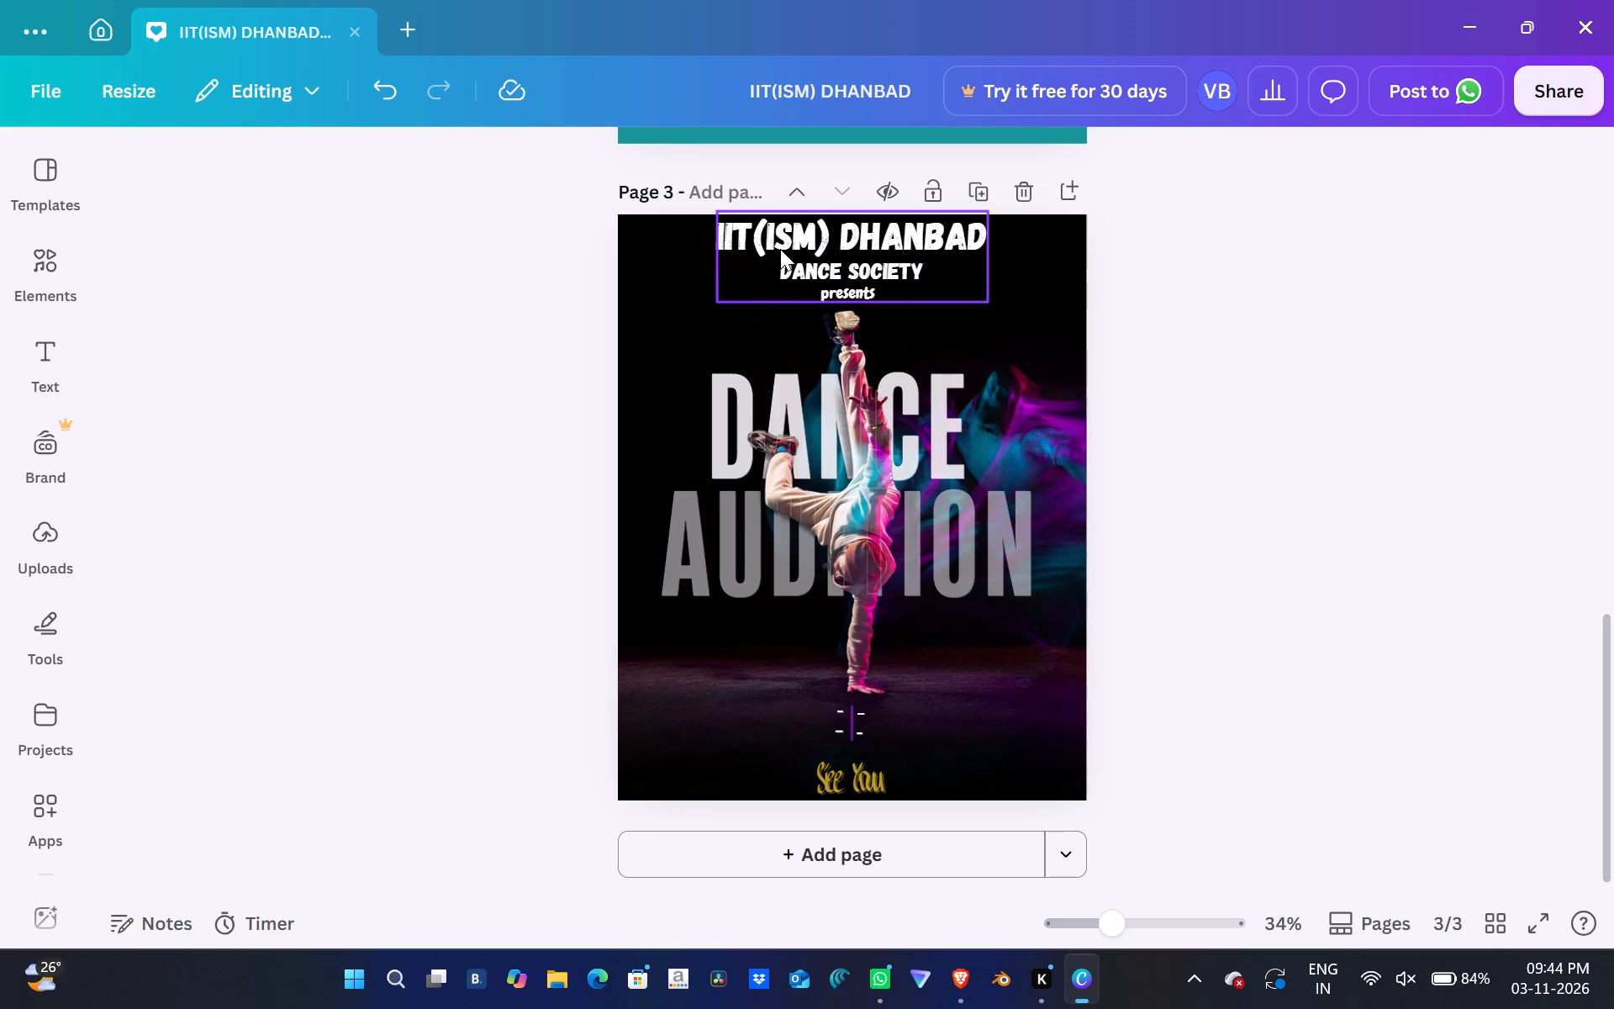
pyautogui.click(757, 233)
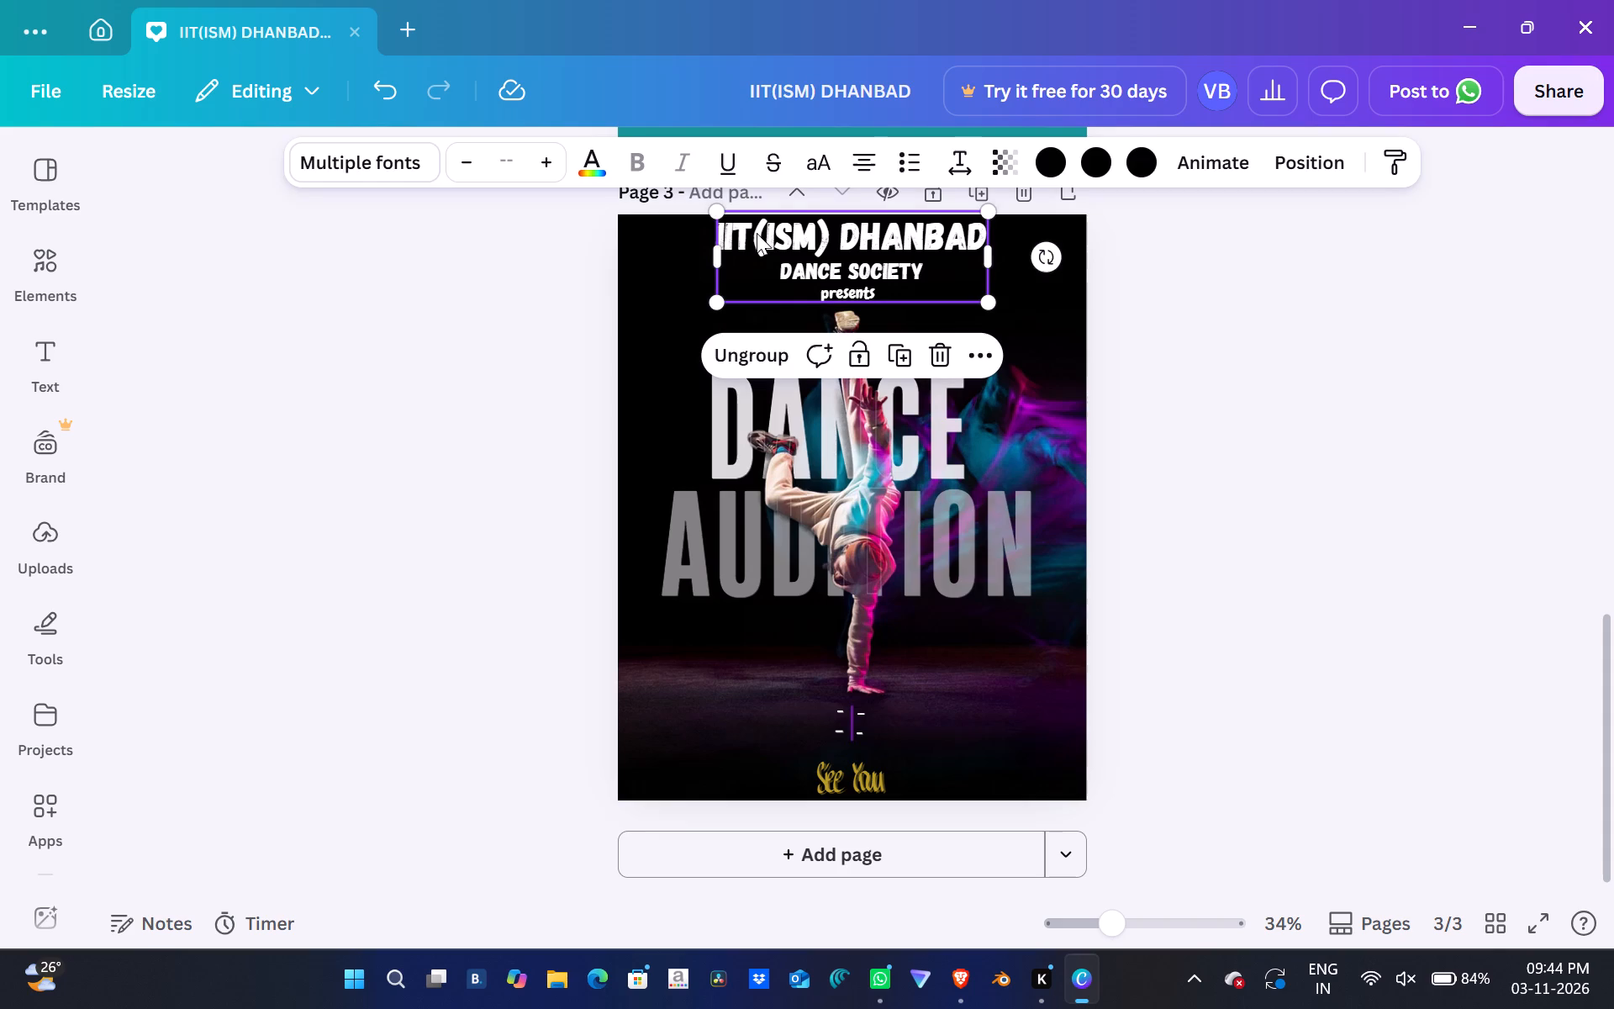
pyautogui.click(767, 358)
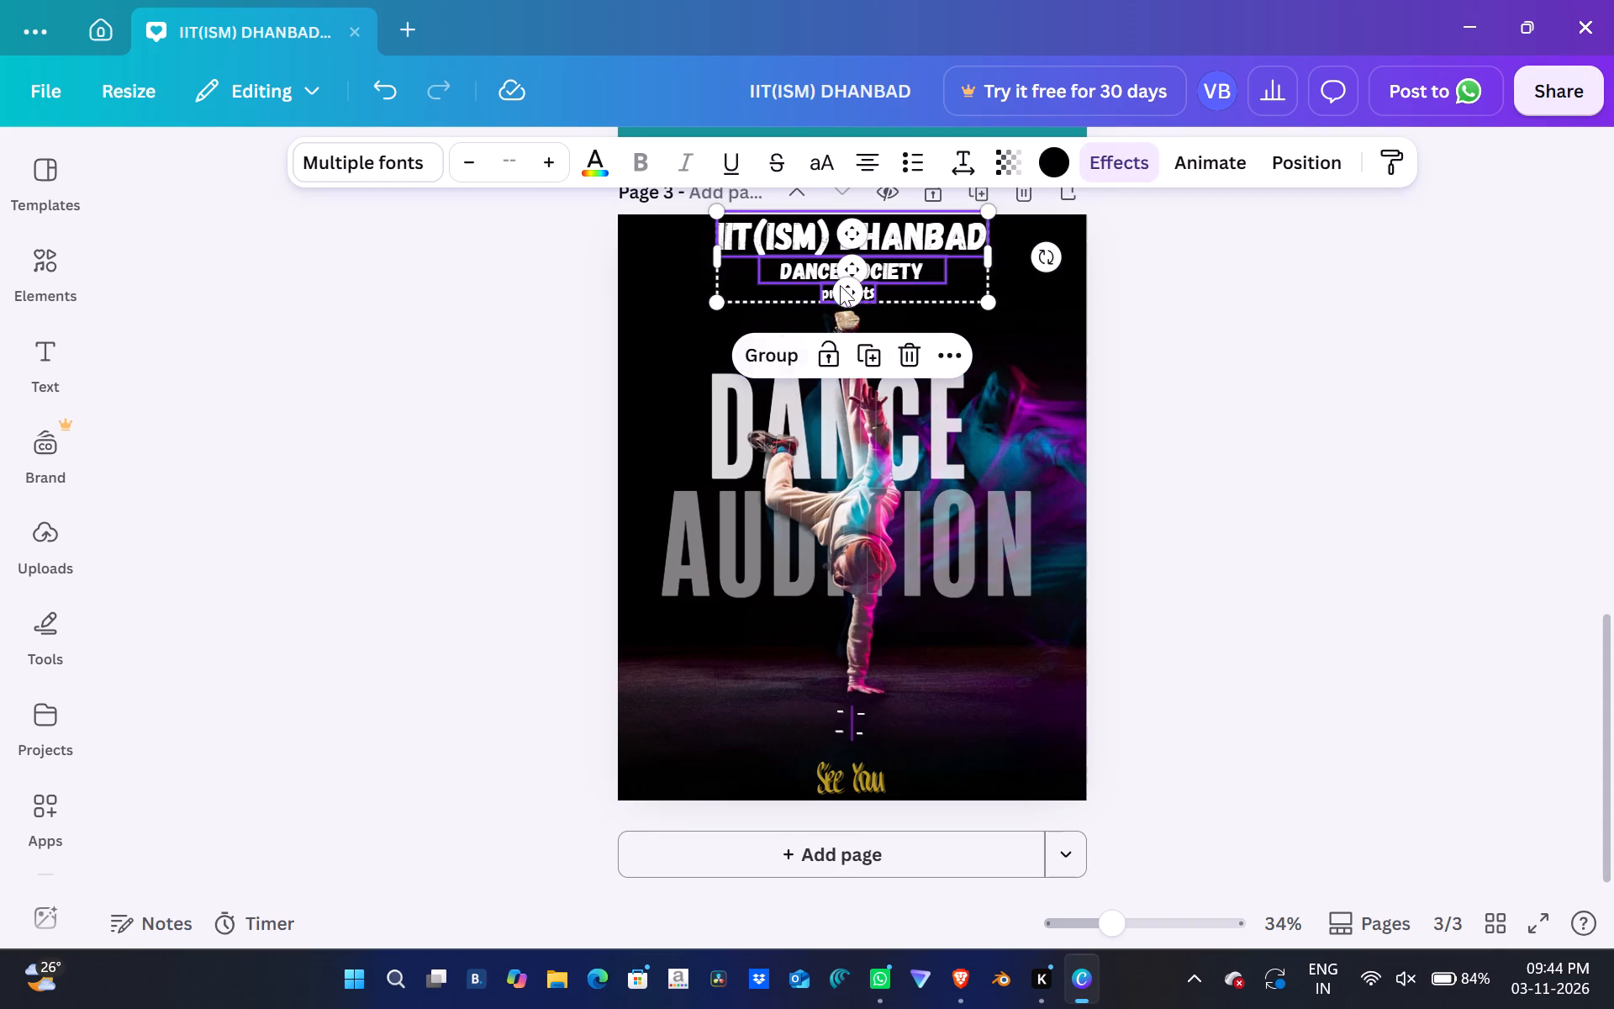
pyautogui.click(801, 229)
pyautogui.click(1119, 292)
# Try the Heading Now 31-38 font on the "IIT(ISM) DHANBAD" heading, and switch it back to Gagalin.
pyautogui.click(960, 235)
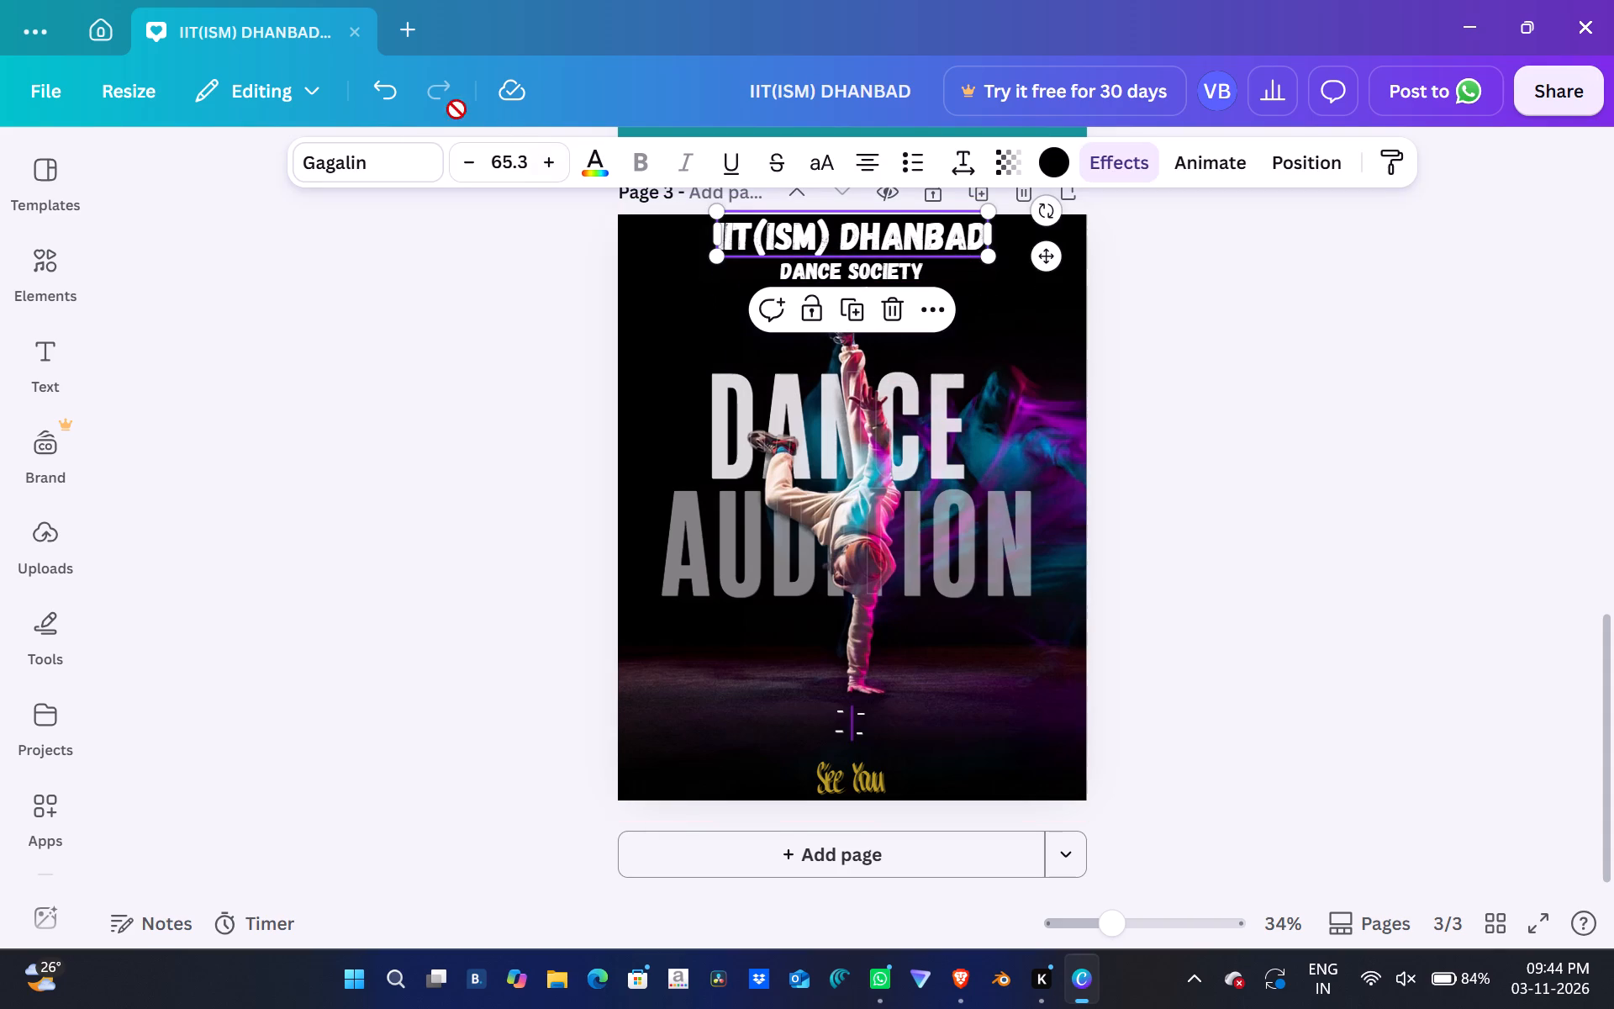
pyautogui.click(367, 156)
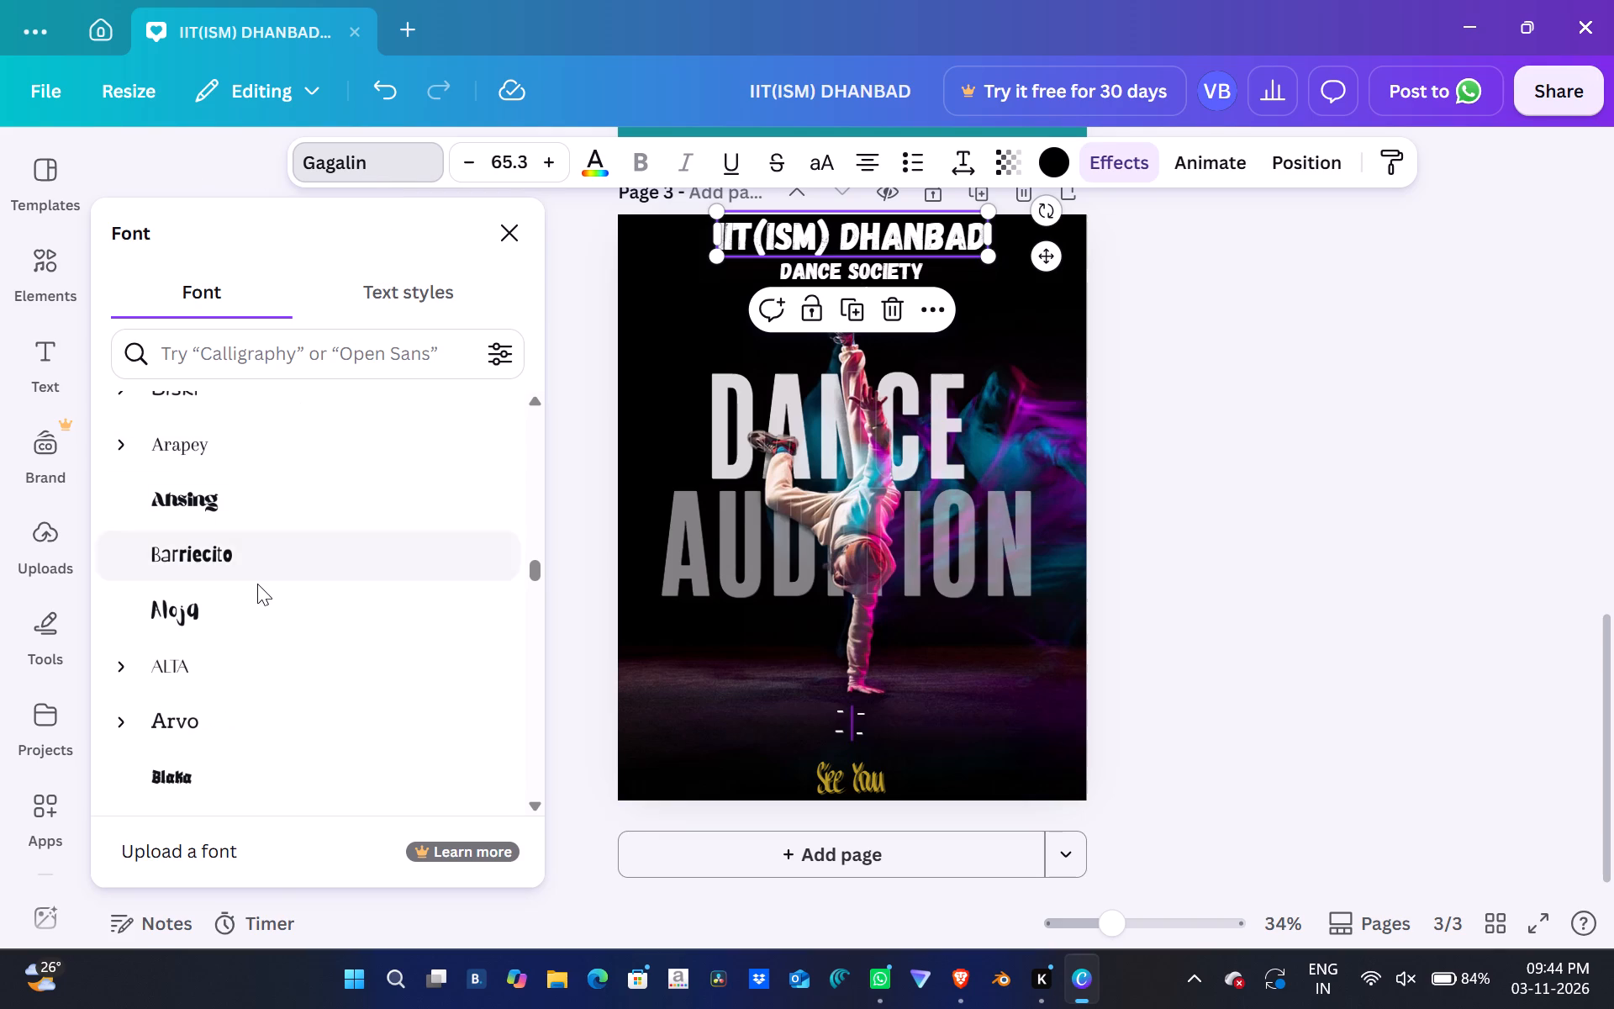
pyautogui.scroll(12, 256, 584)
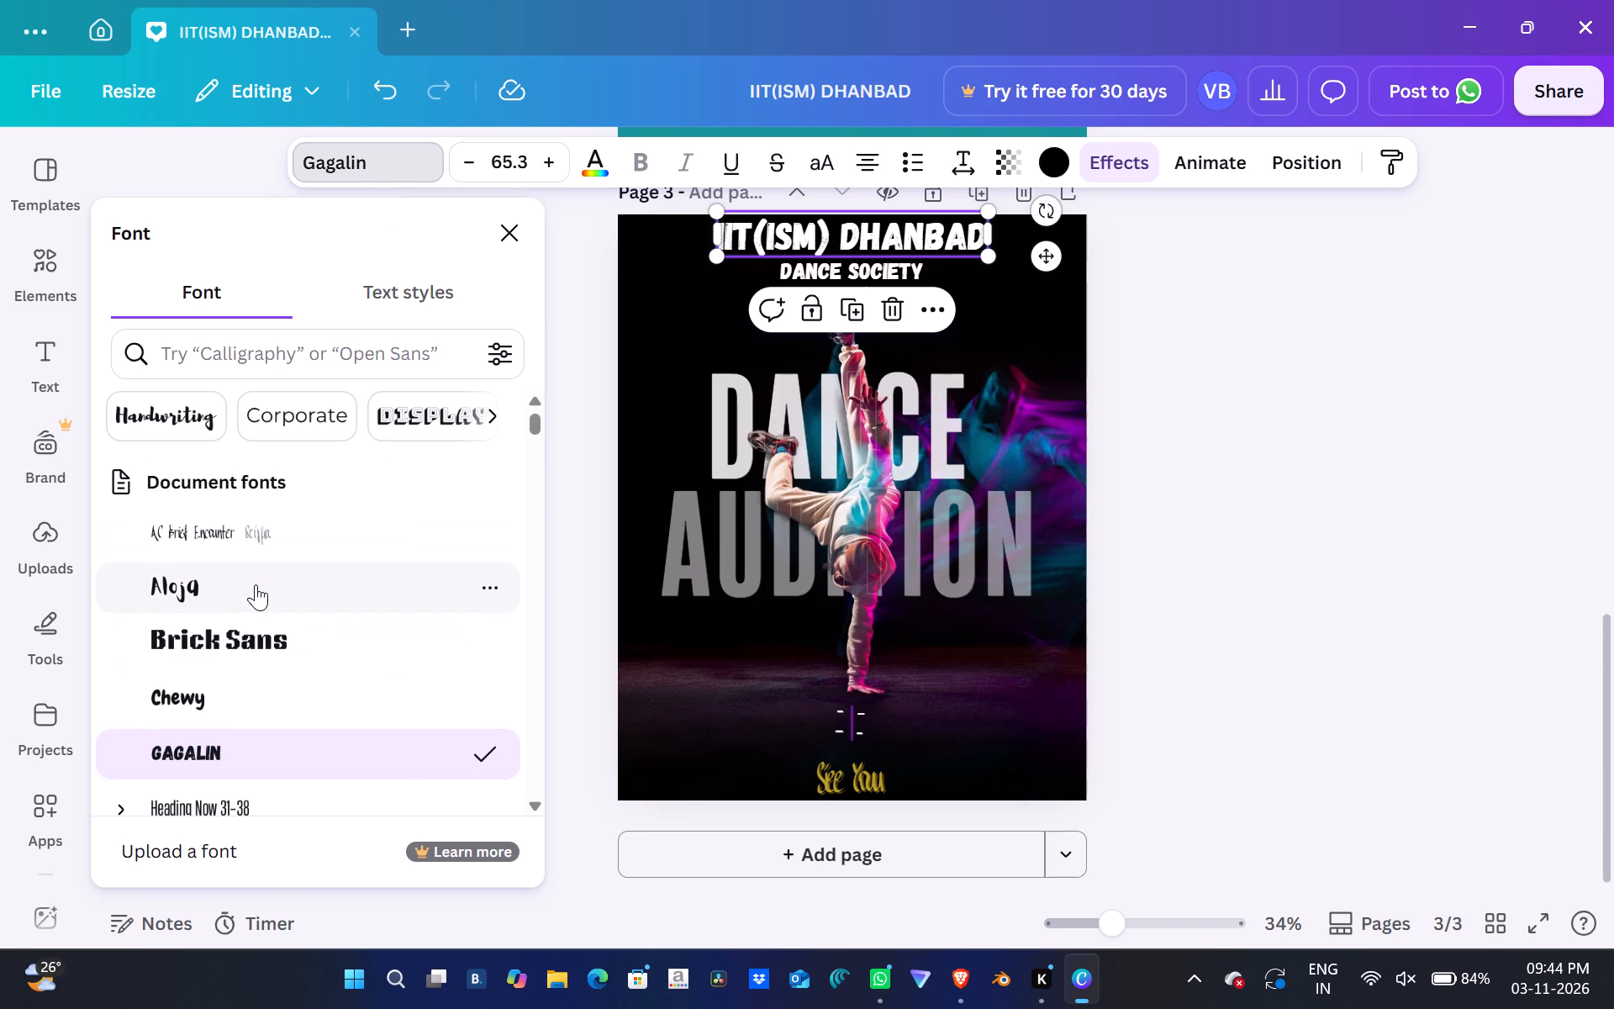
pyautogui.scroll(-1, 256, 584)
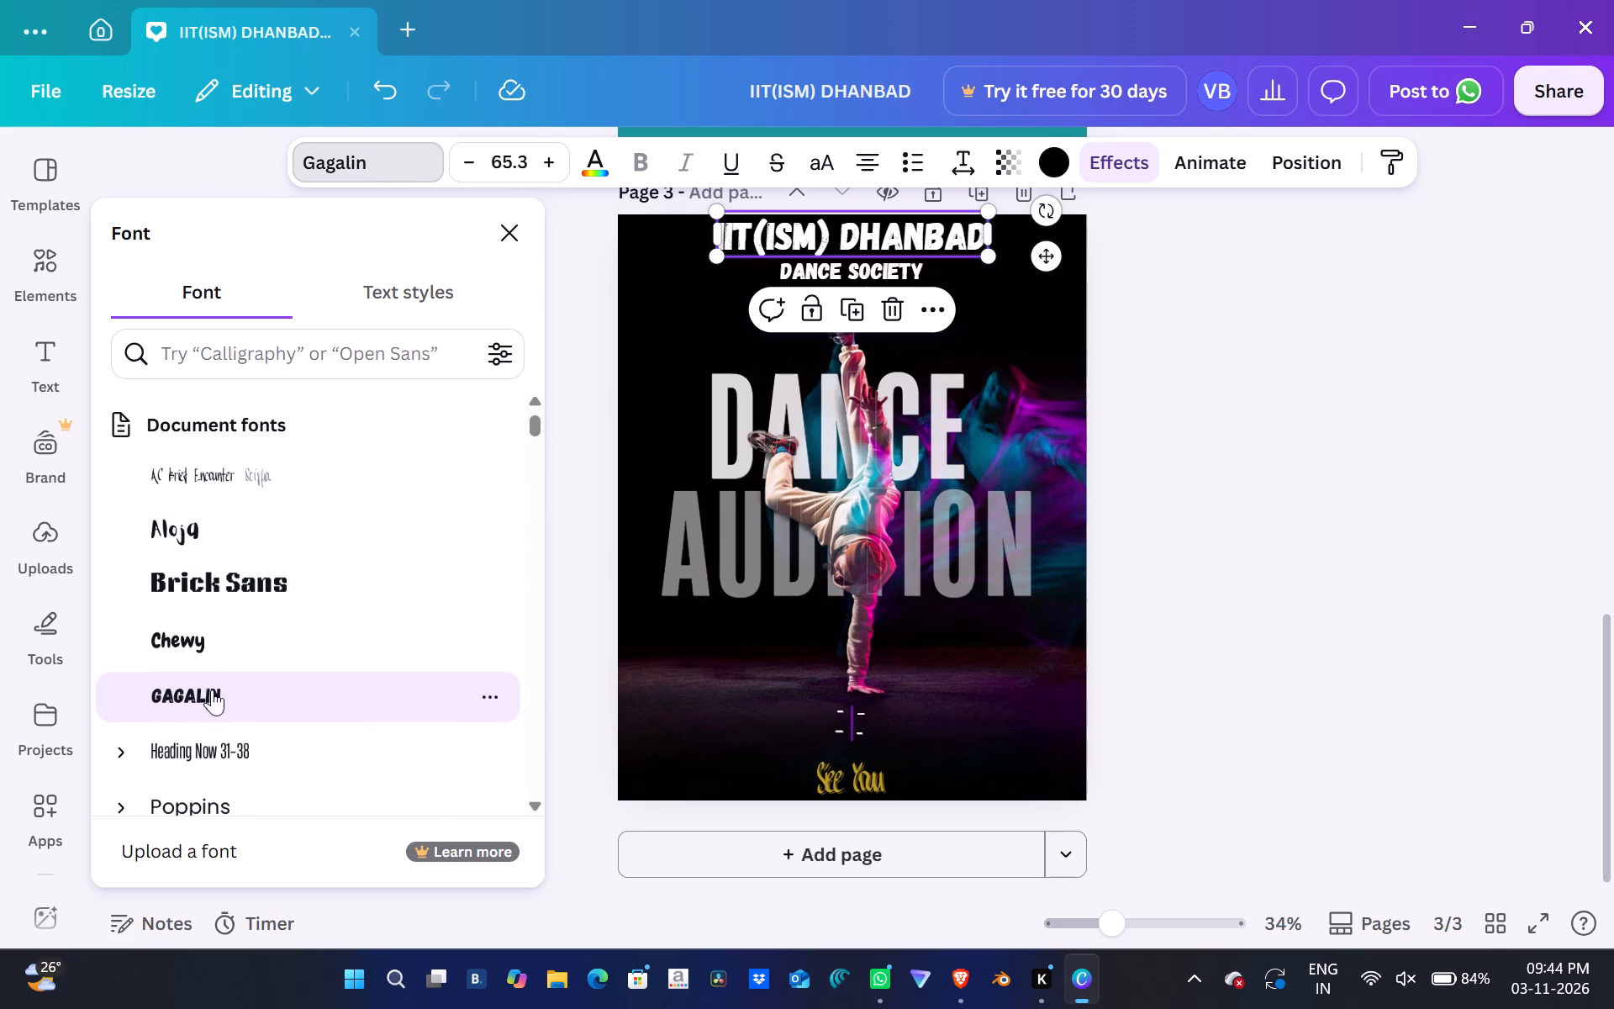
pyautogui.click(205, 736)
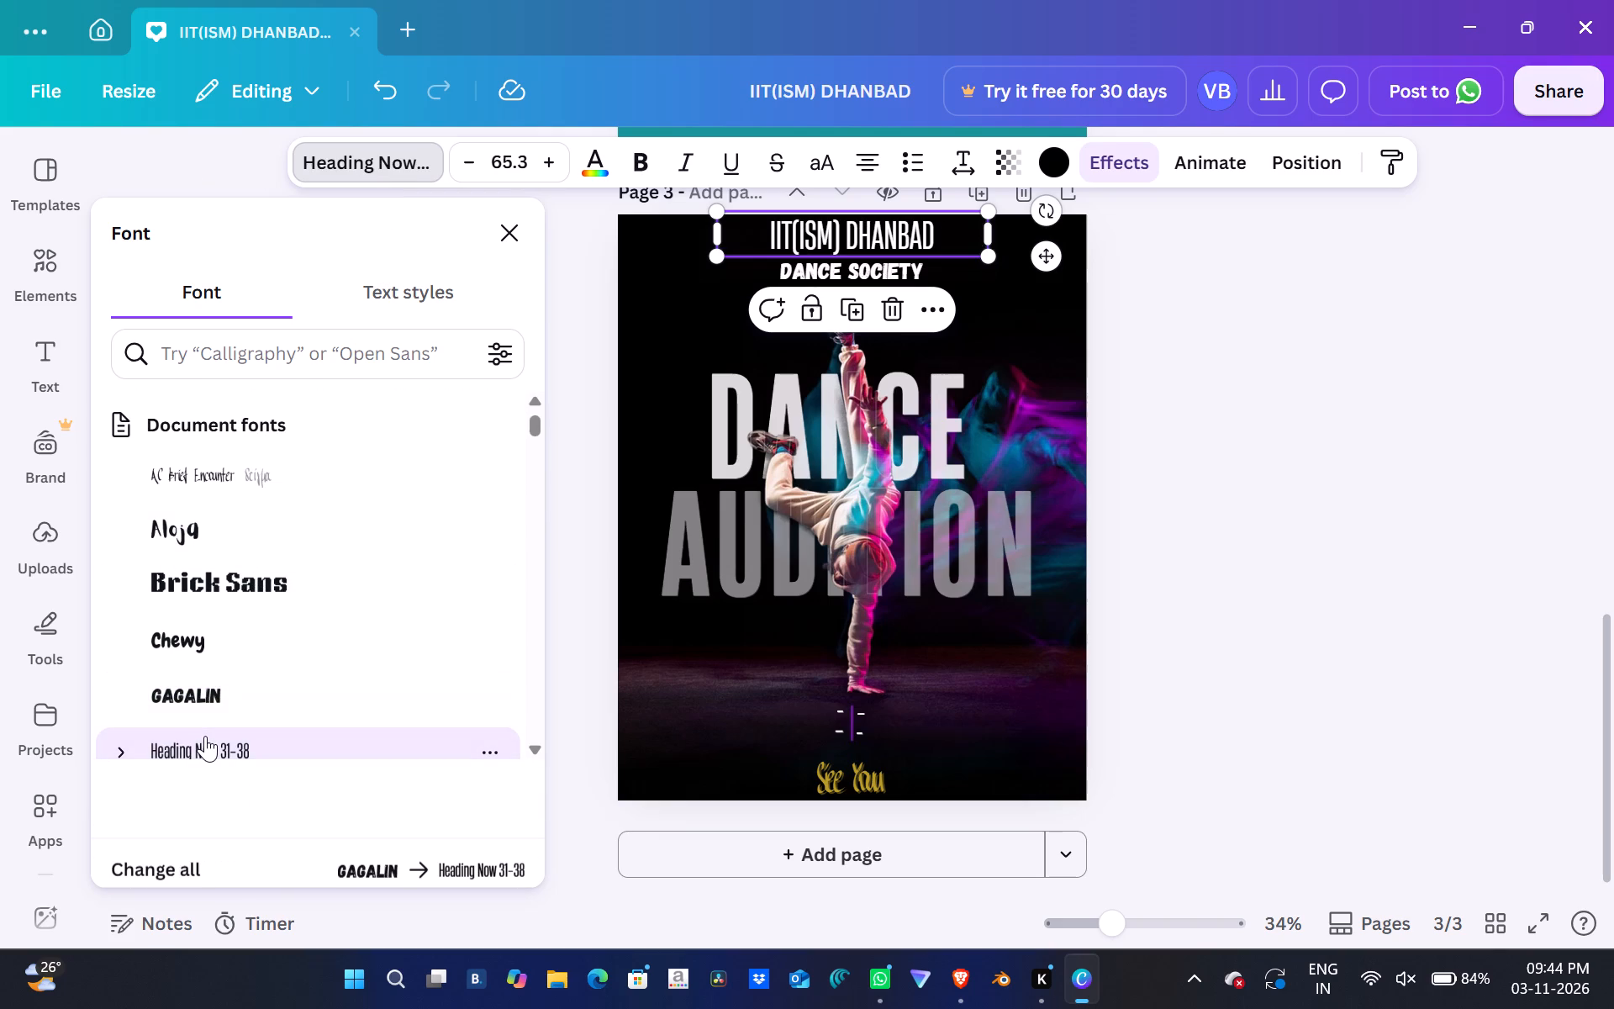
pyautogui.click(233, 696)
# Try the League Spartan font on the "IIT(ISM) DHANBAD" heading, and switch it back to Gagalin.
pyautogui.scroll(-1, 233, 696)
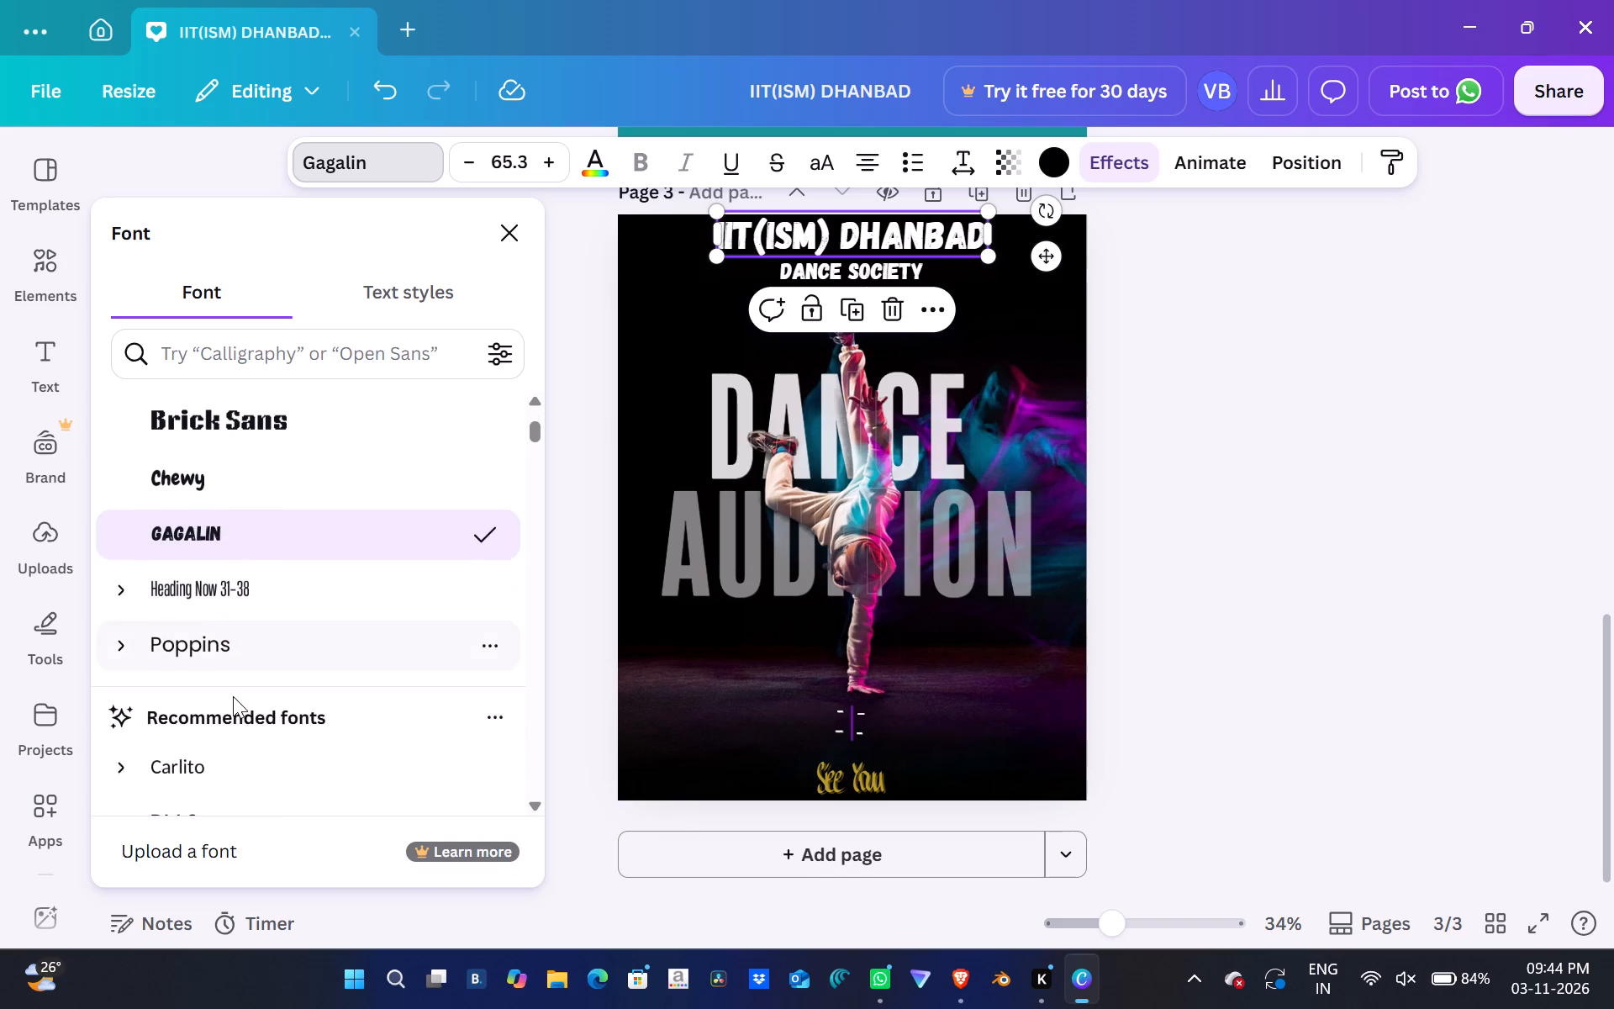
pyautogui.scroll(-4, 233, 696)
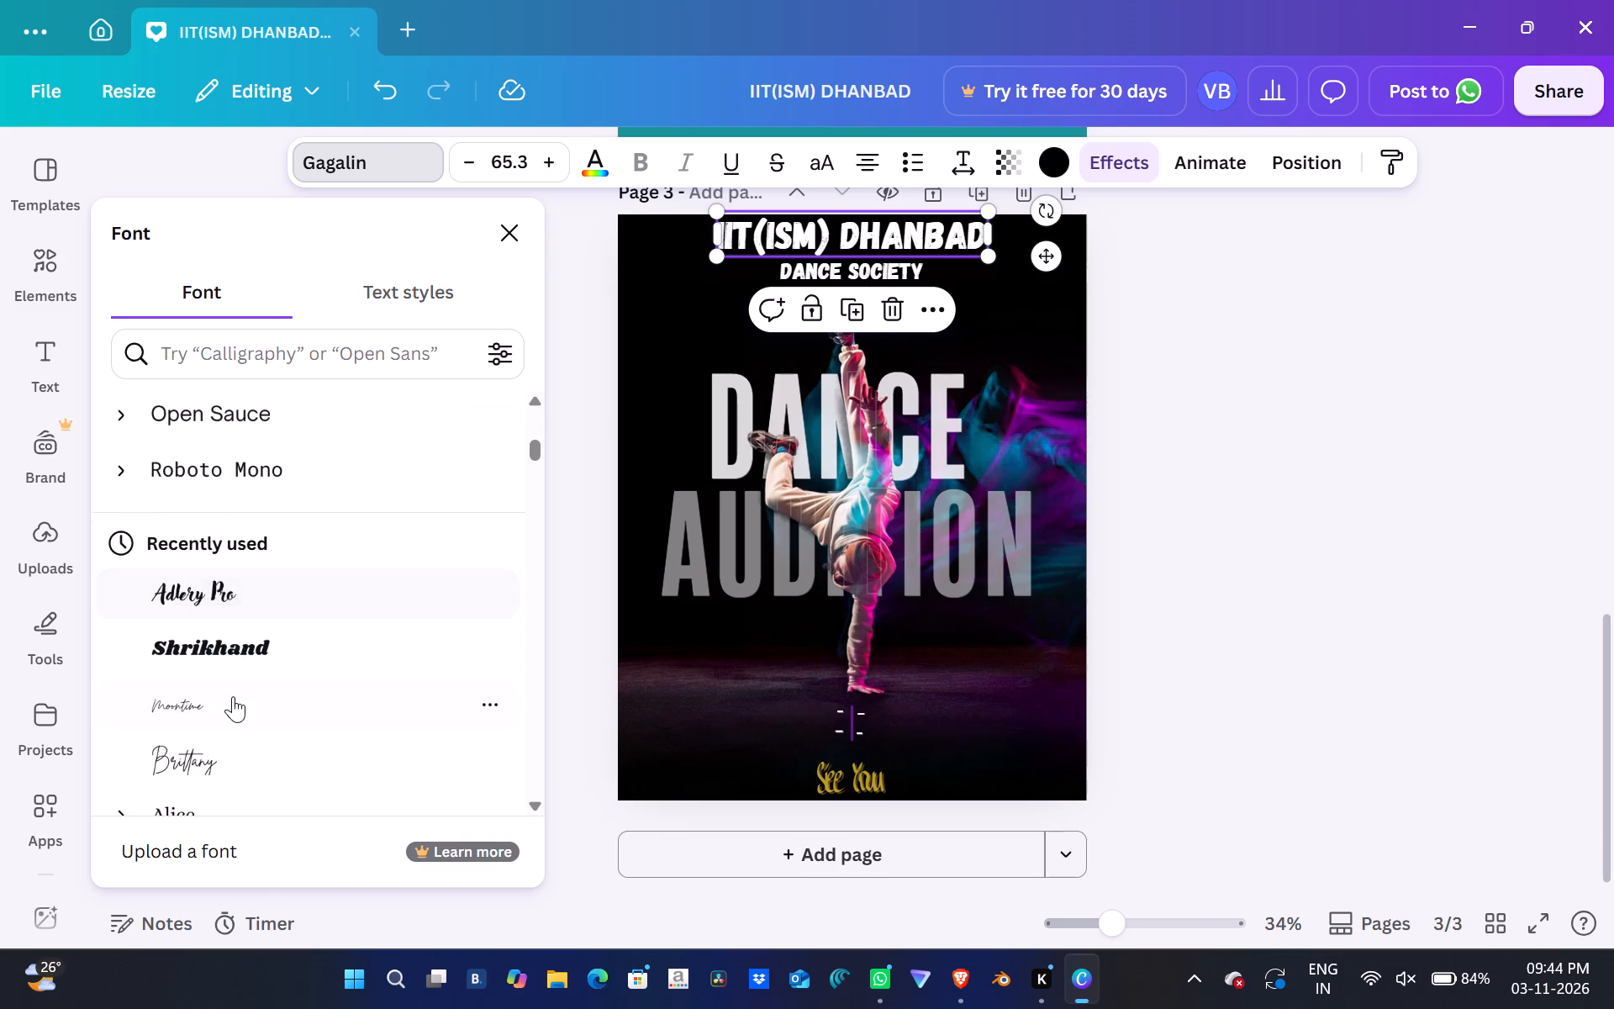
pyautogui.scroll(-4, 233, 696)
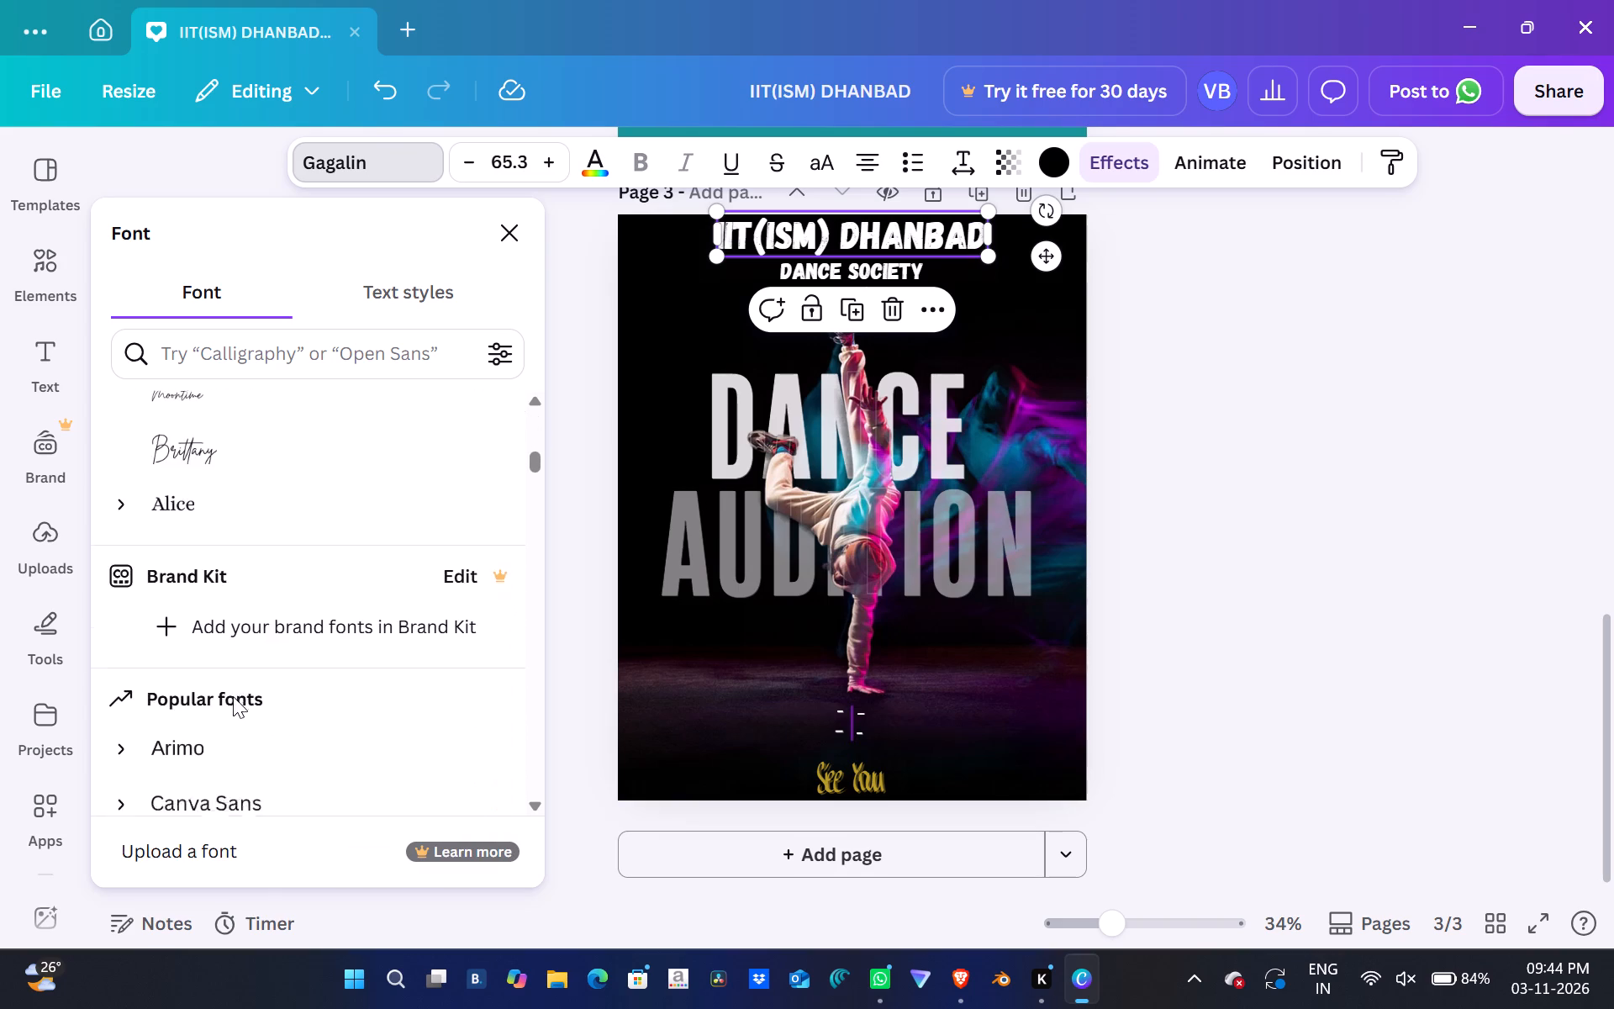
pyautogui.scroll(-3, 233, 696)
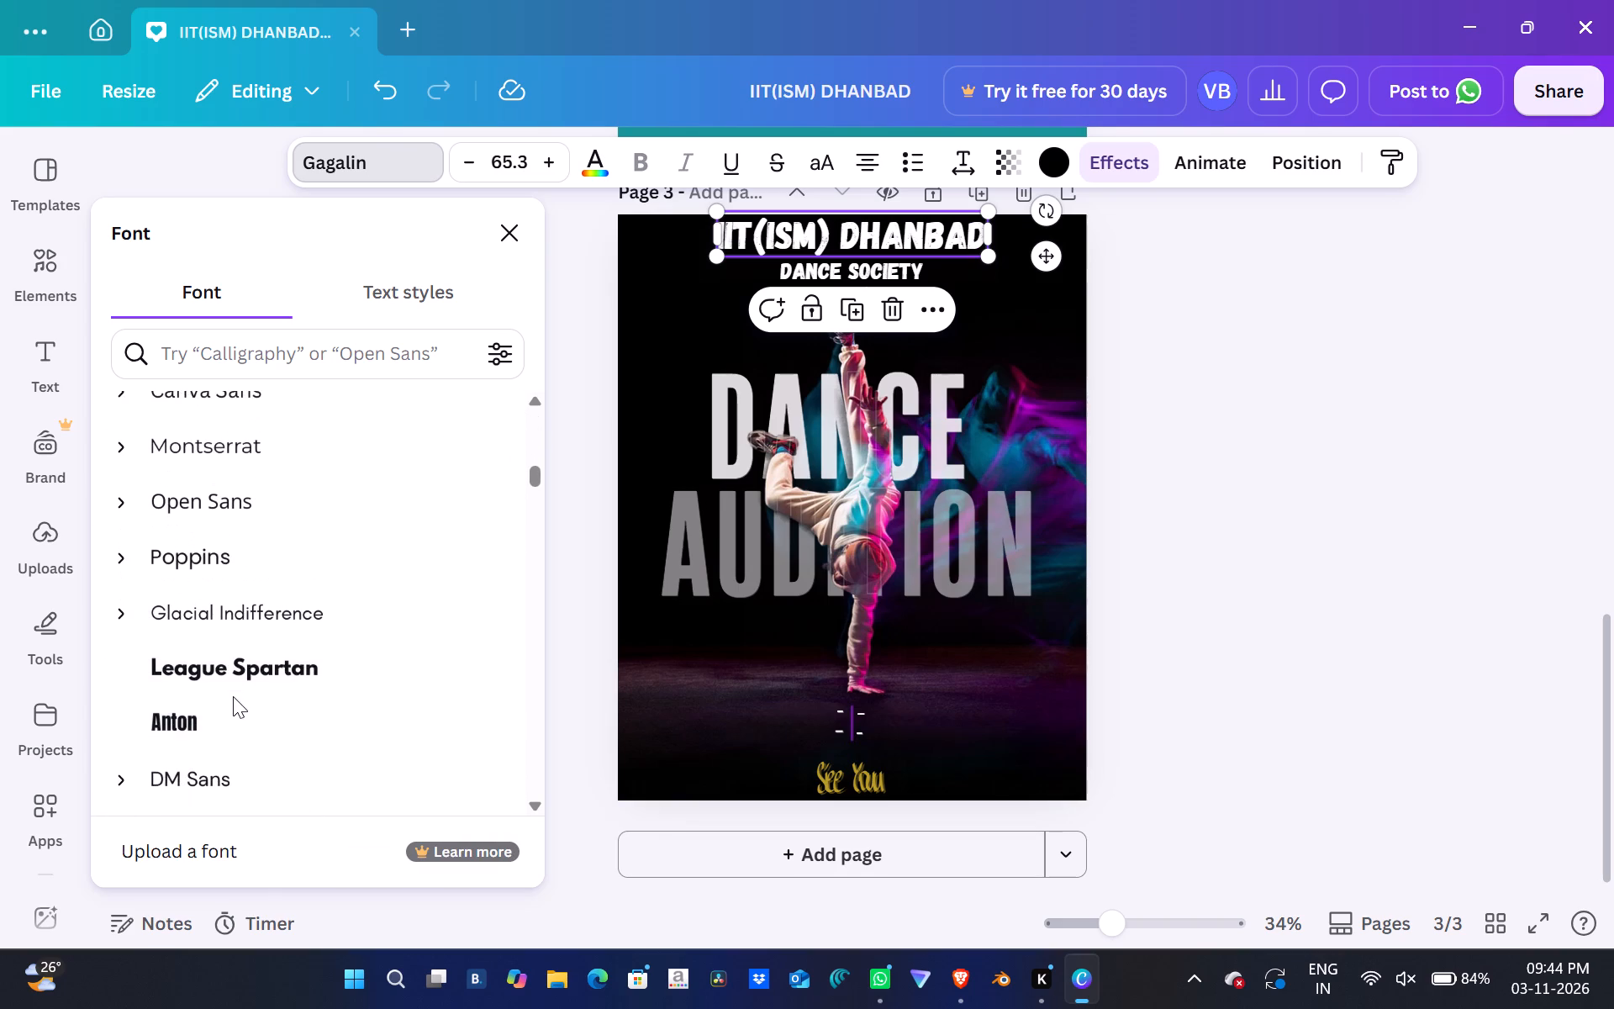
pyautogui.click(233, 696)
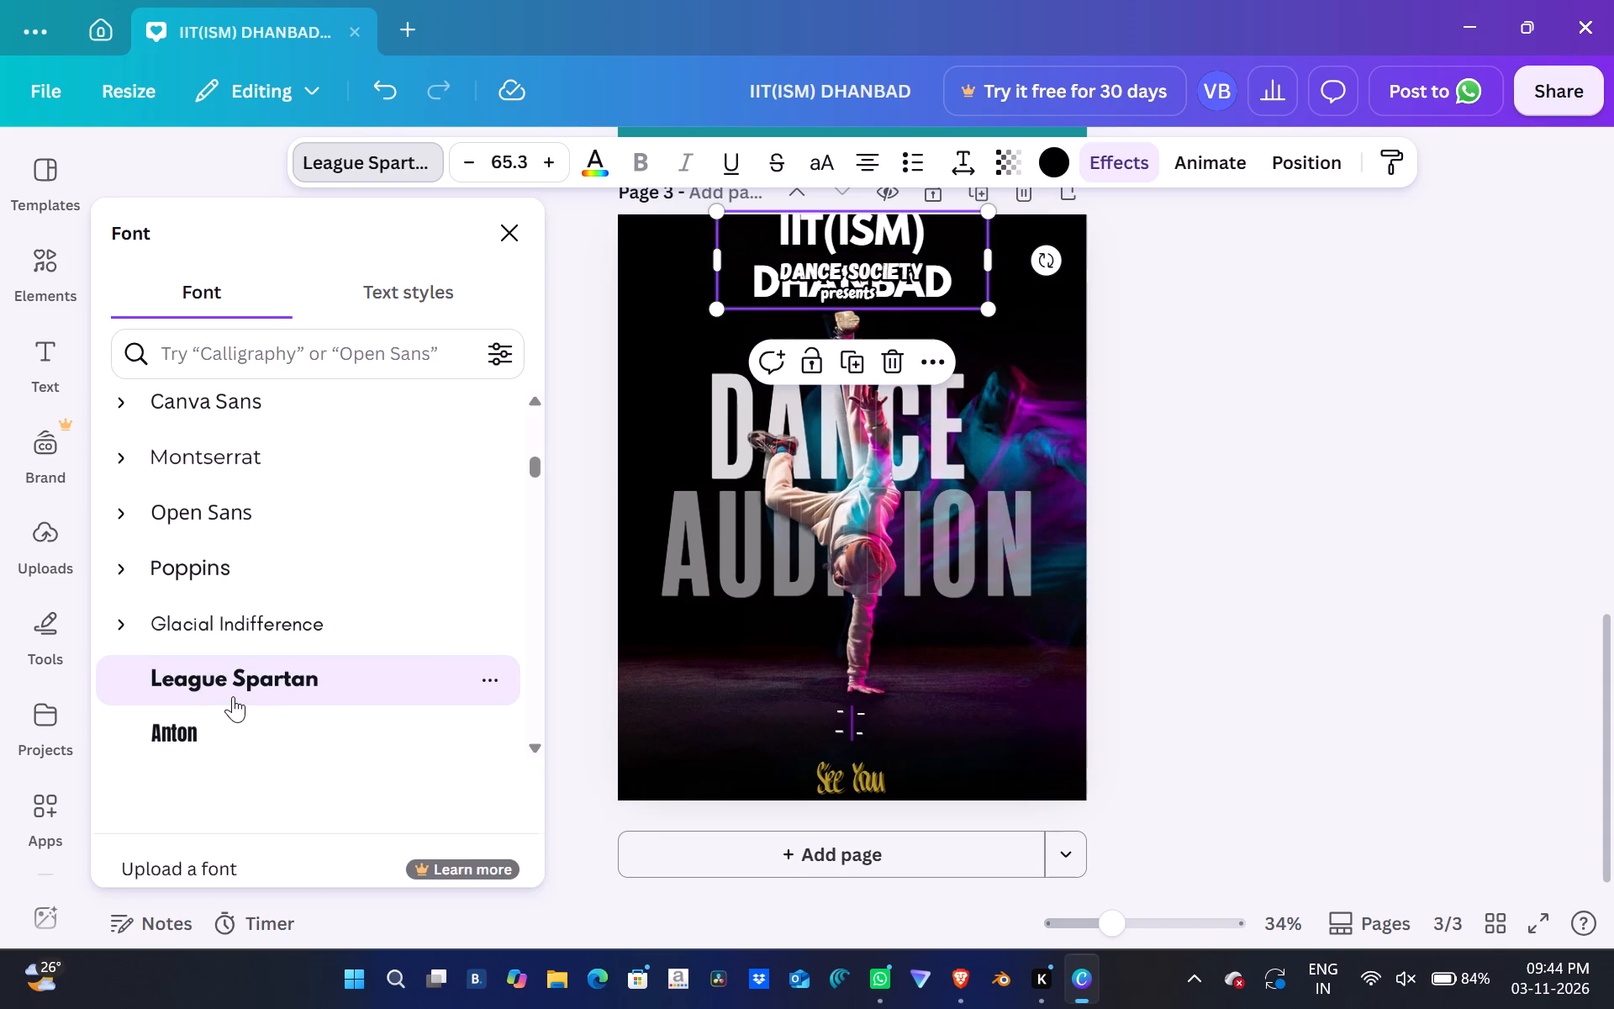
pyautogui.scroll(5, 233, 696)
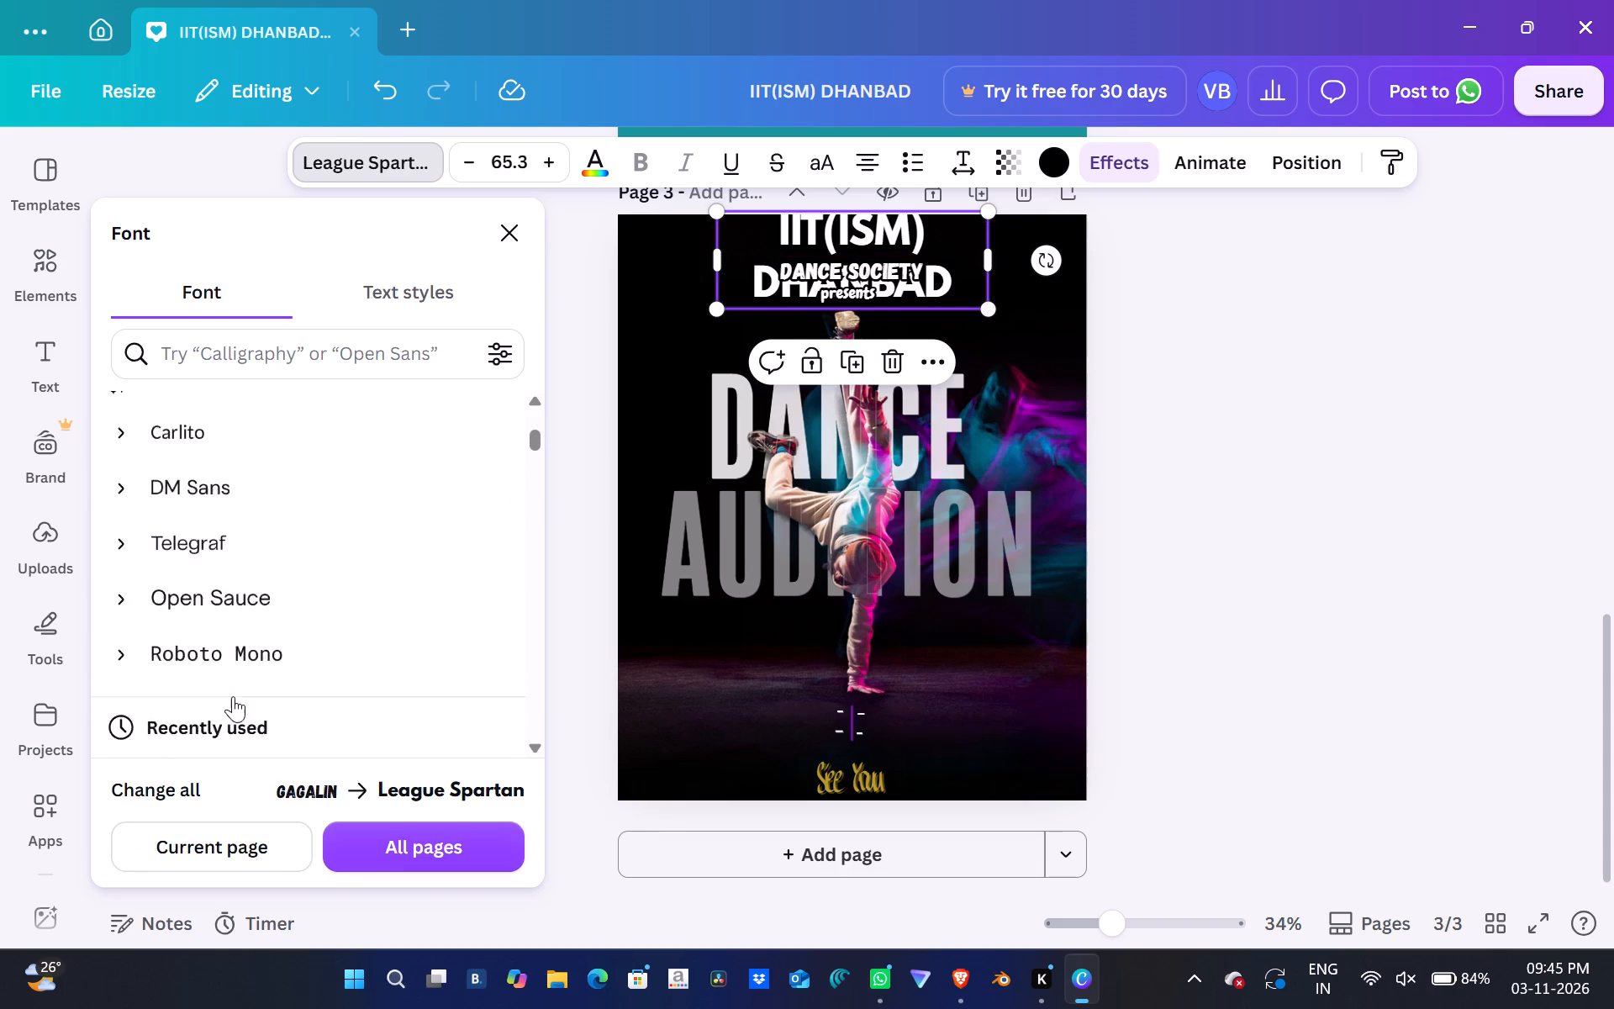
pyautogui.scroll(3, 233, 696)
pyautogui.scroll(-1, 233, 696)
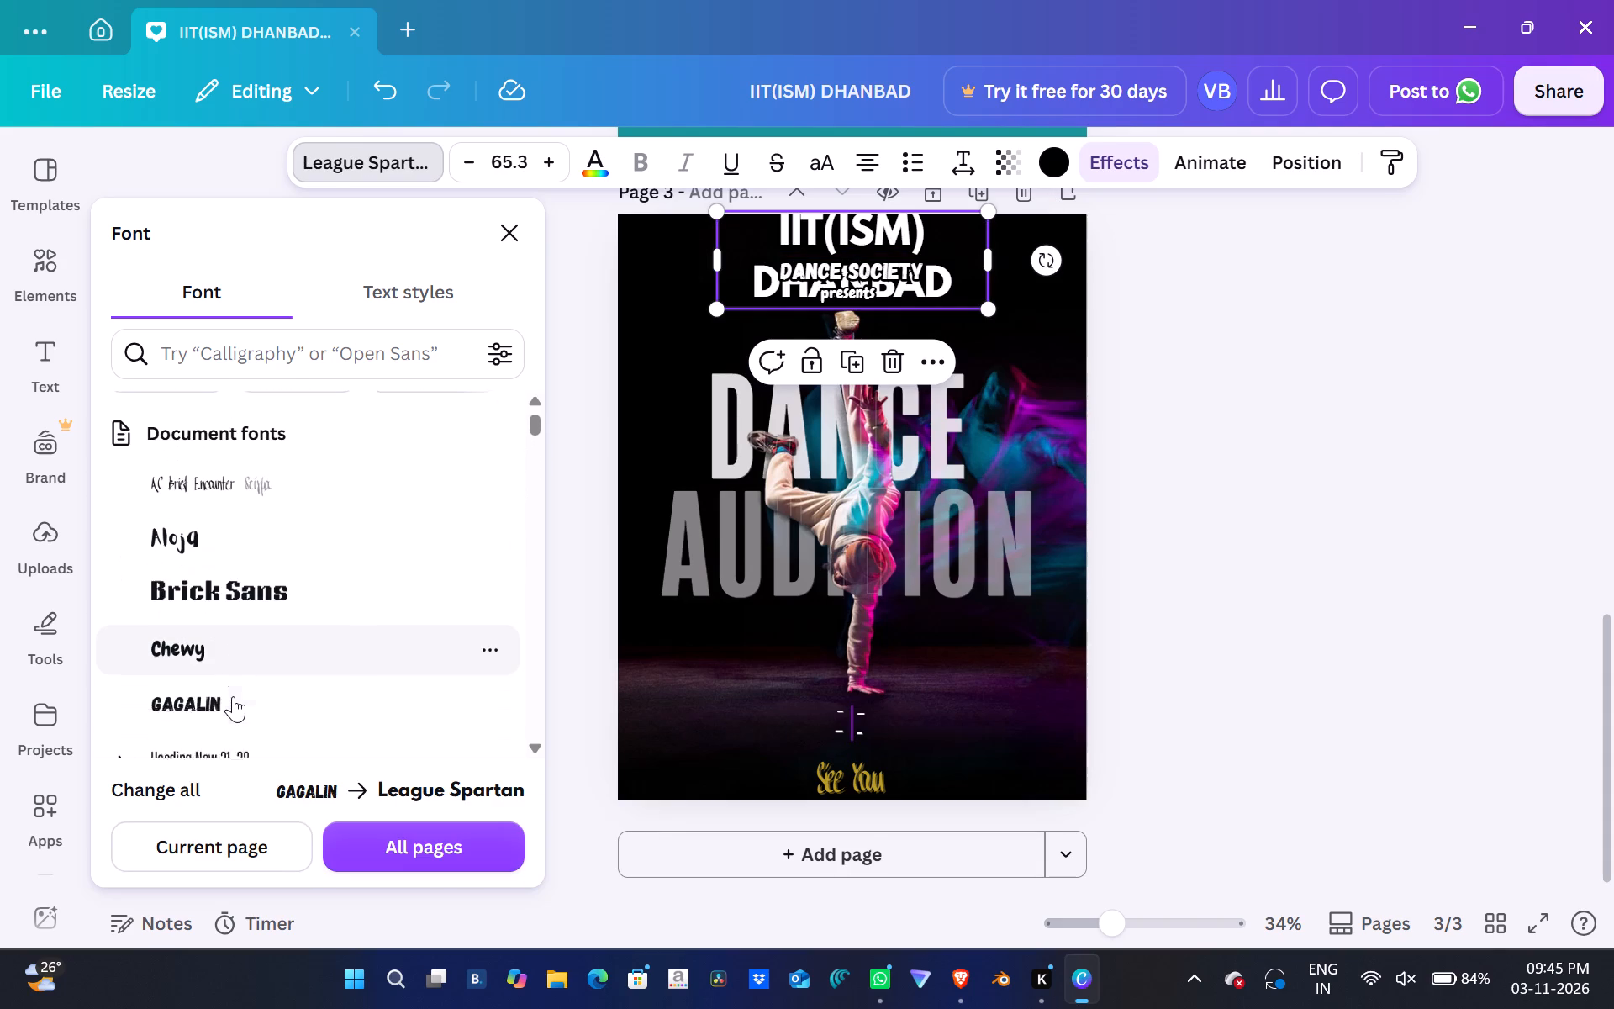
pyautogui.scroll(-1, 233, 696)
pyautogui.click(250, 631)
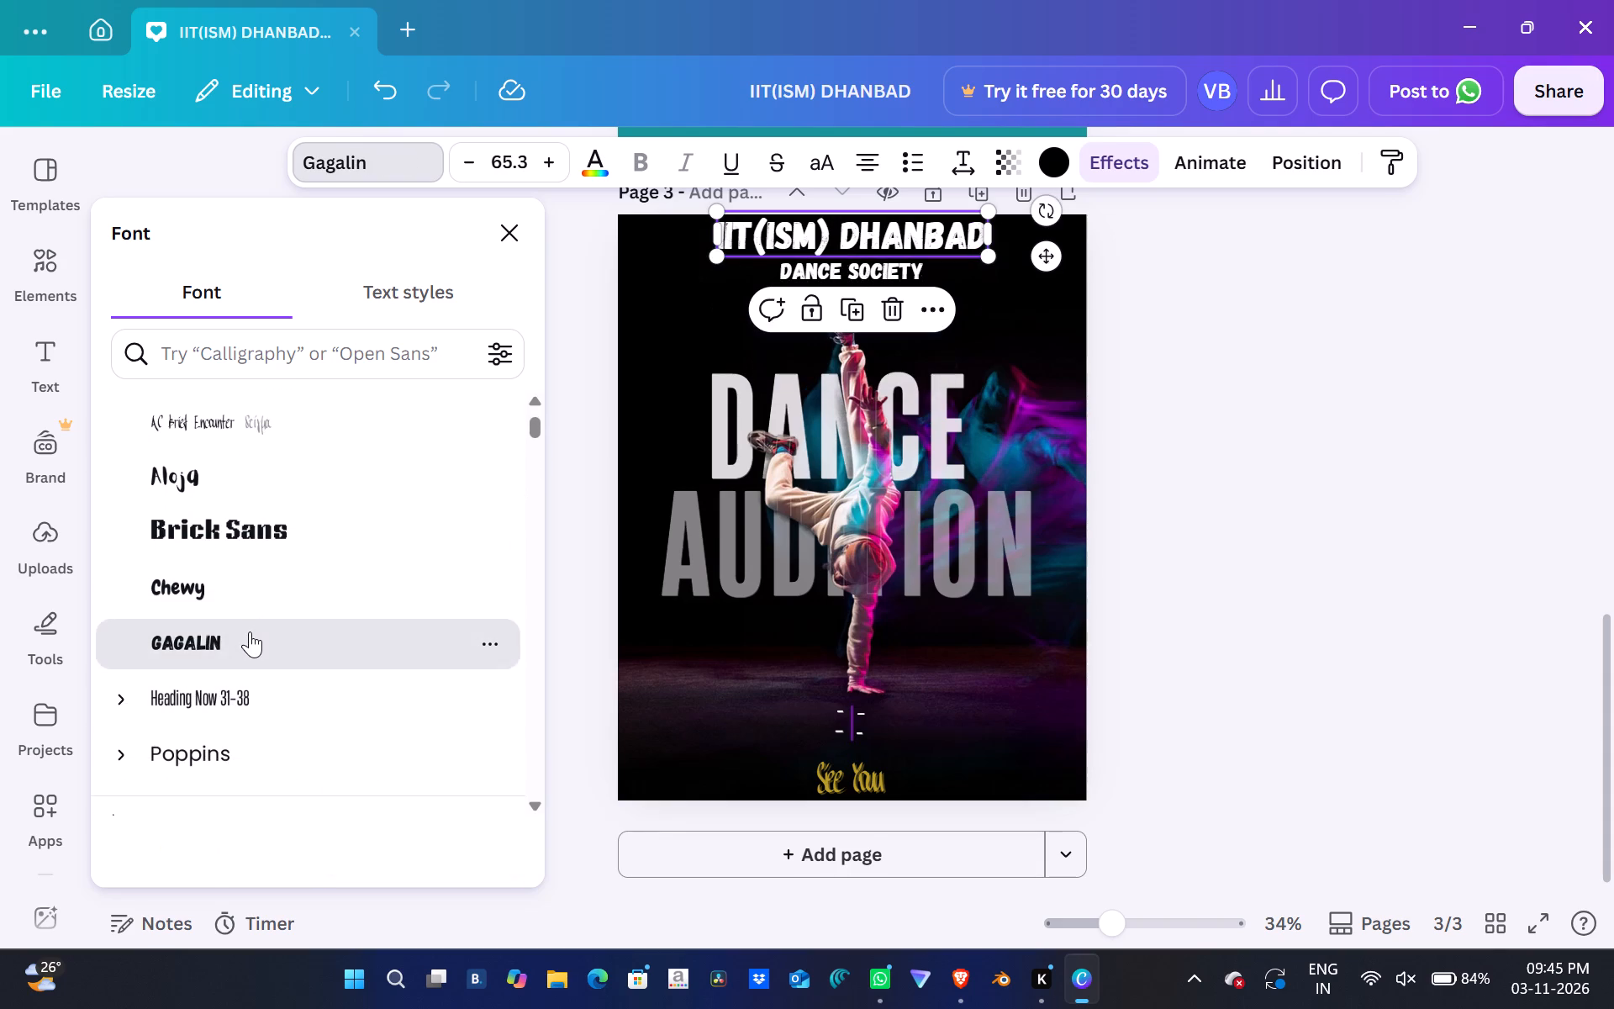
# Look through the font list for an alternative to Gagalin for the "IIT(ISM) DHANBAD" heading.
pyautogui.scroll(-7, 250, 631)
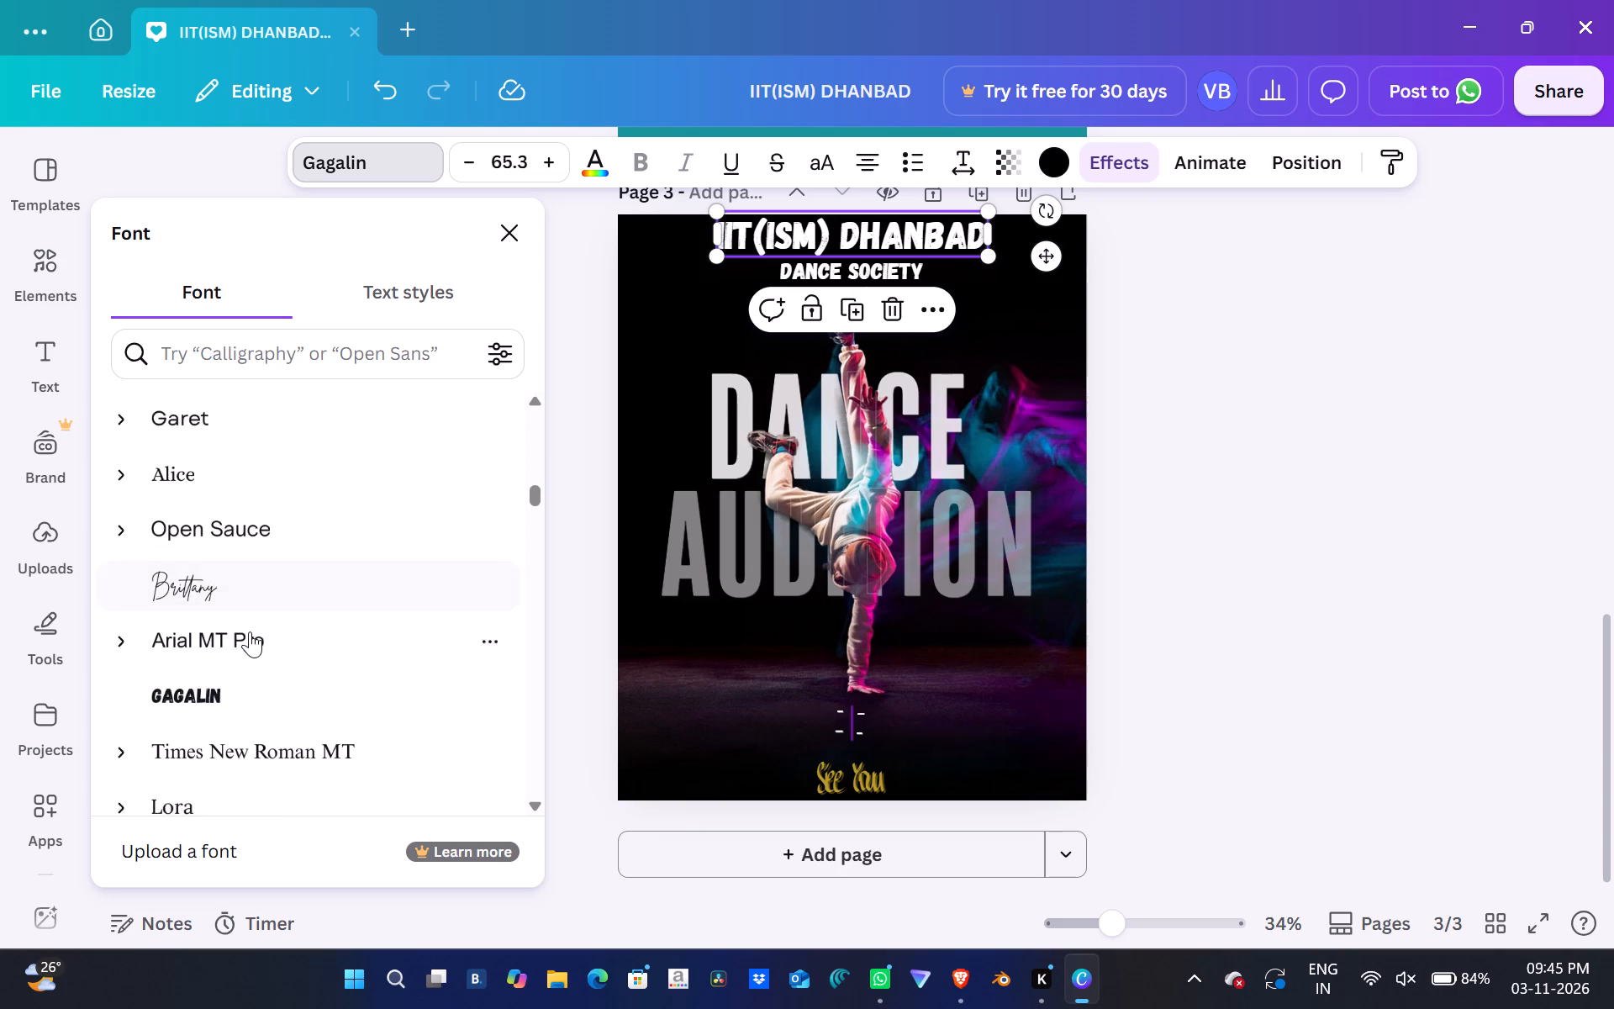
pyautogui.scroll(-3, 250, 631)
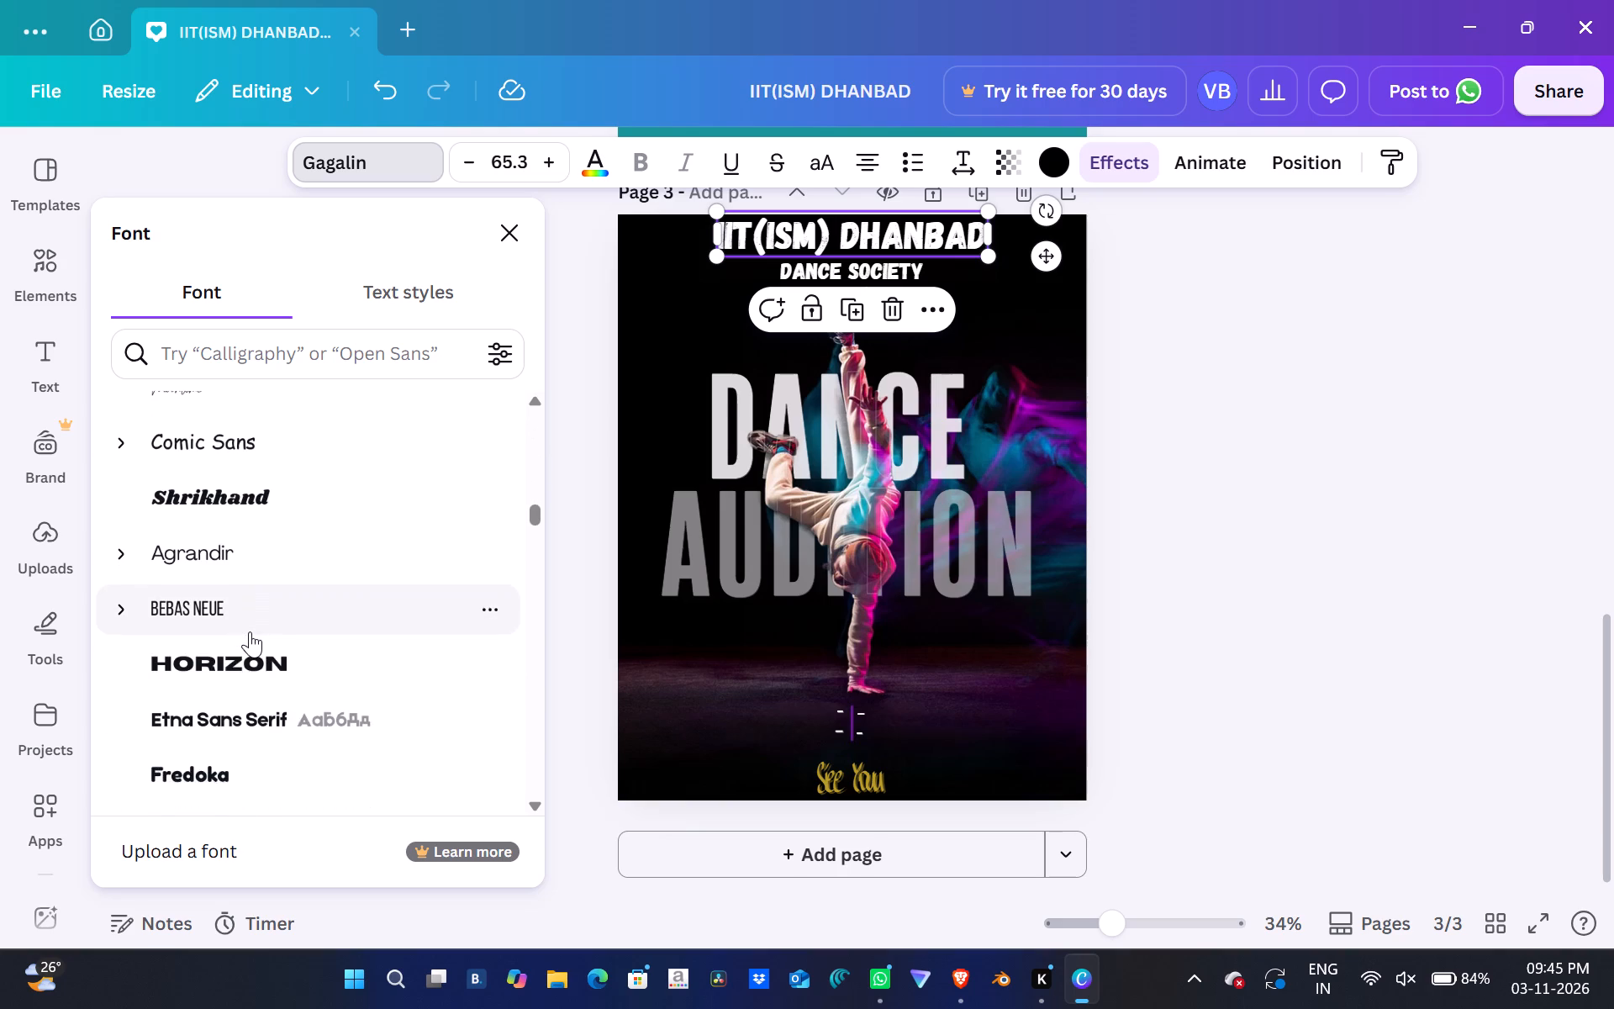
pyautogui.scroll(-3, 250, 631)
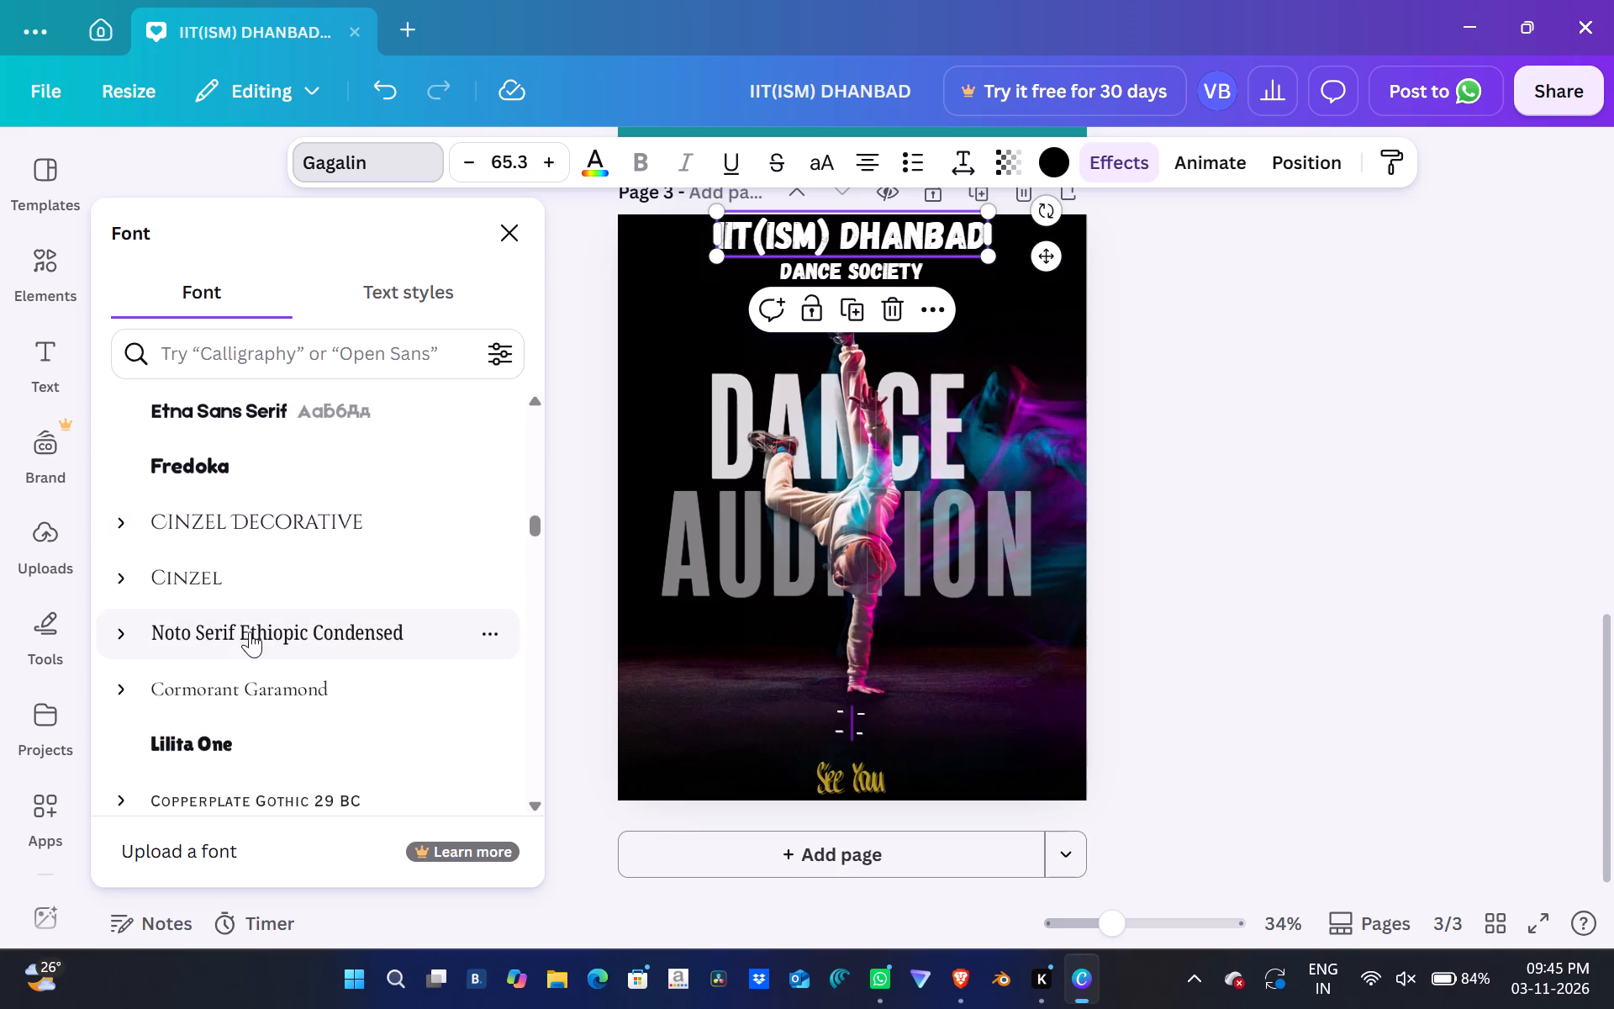
pyautogui.scroll(-2, 250, 631)
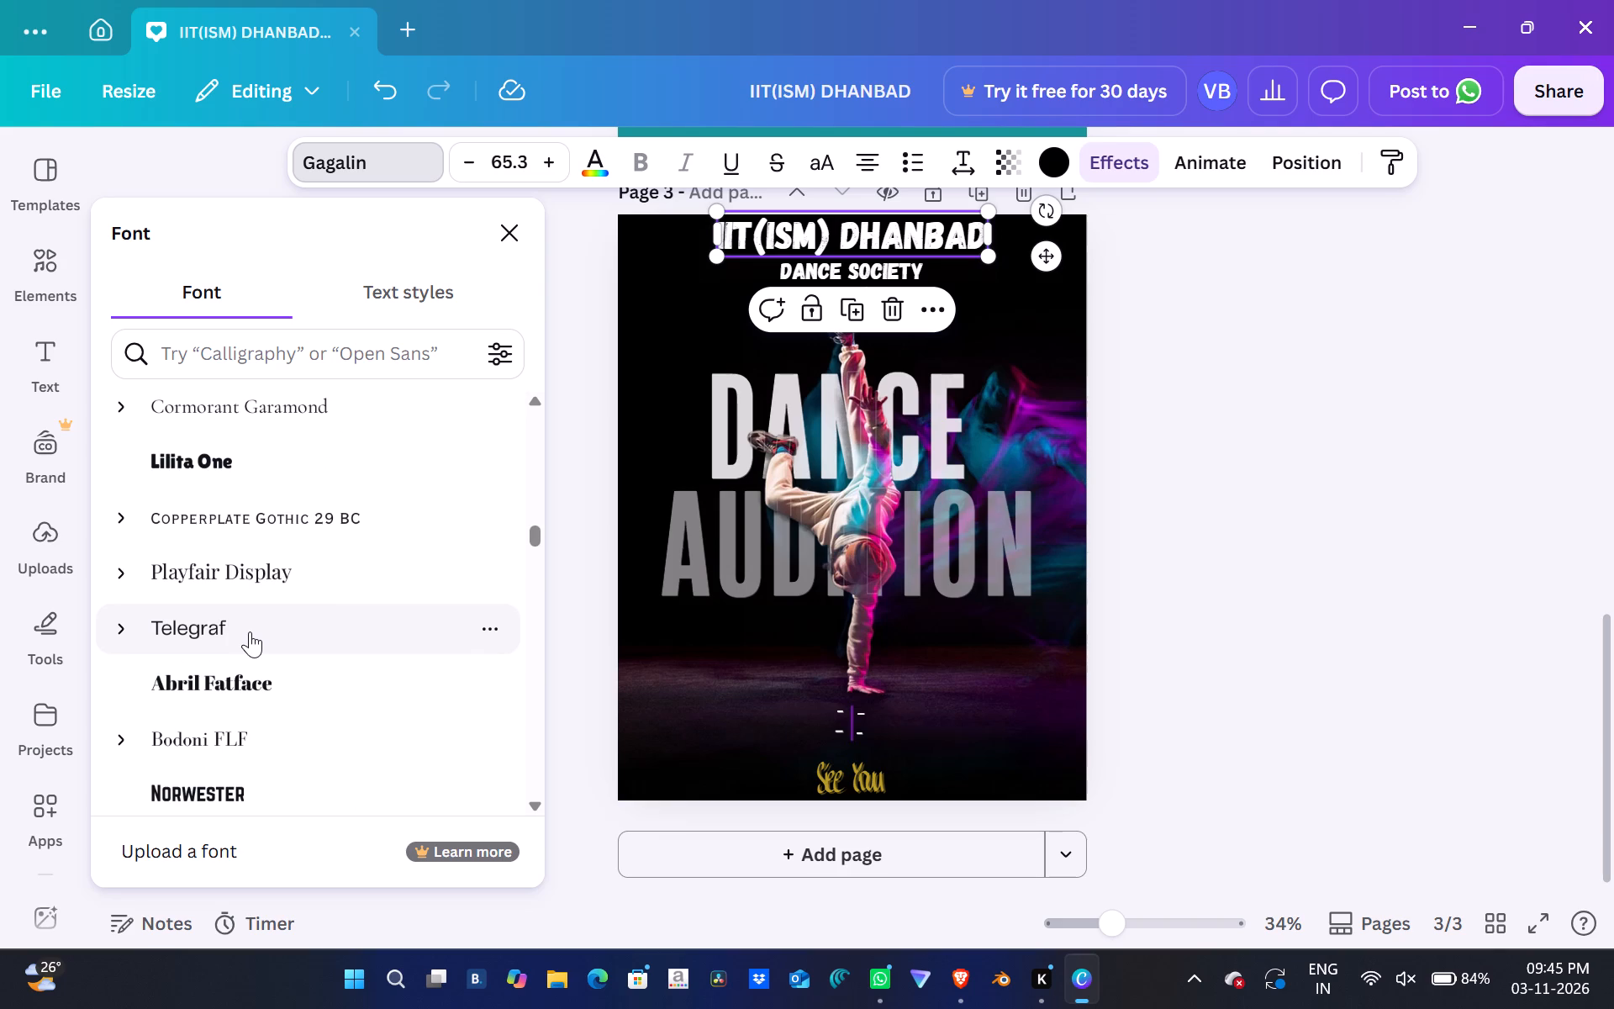
pyautogui.scroll(-2, 250, 631)
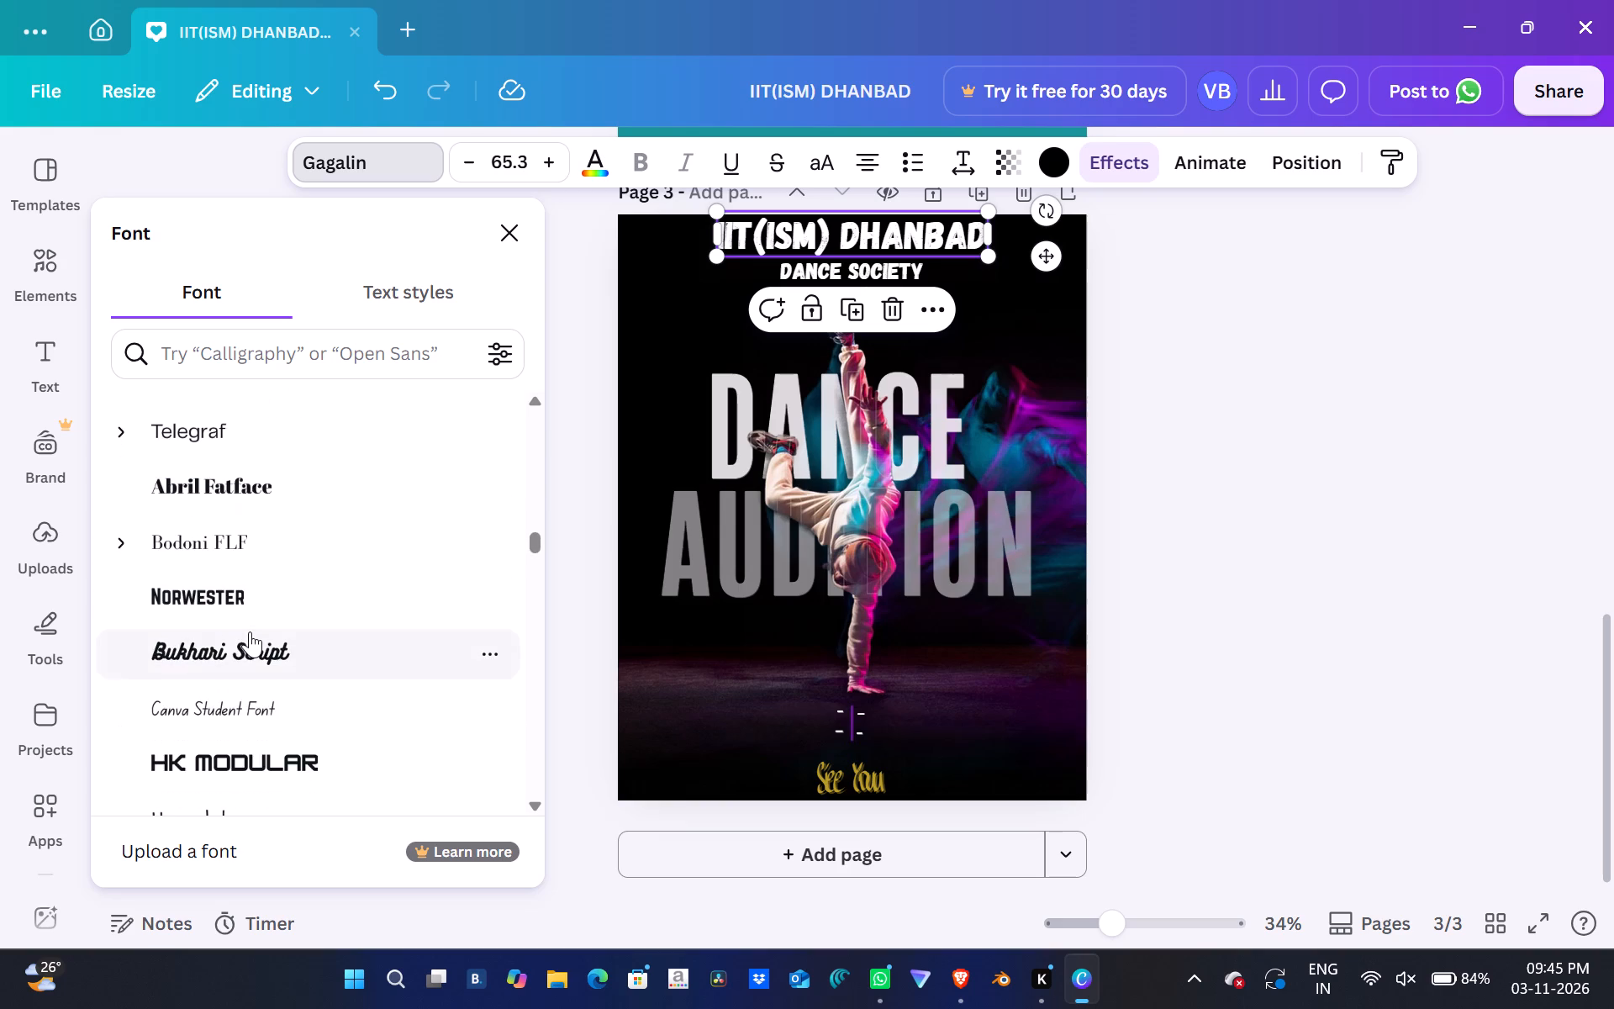
pyautogui.scroll(-3, 250, 631)
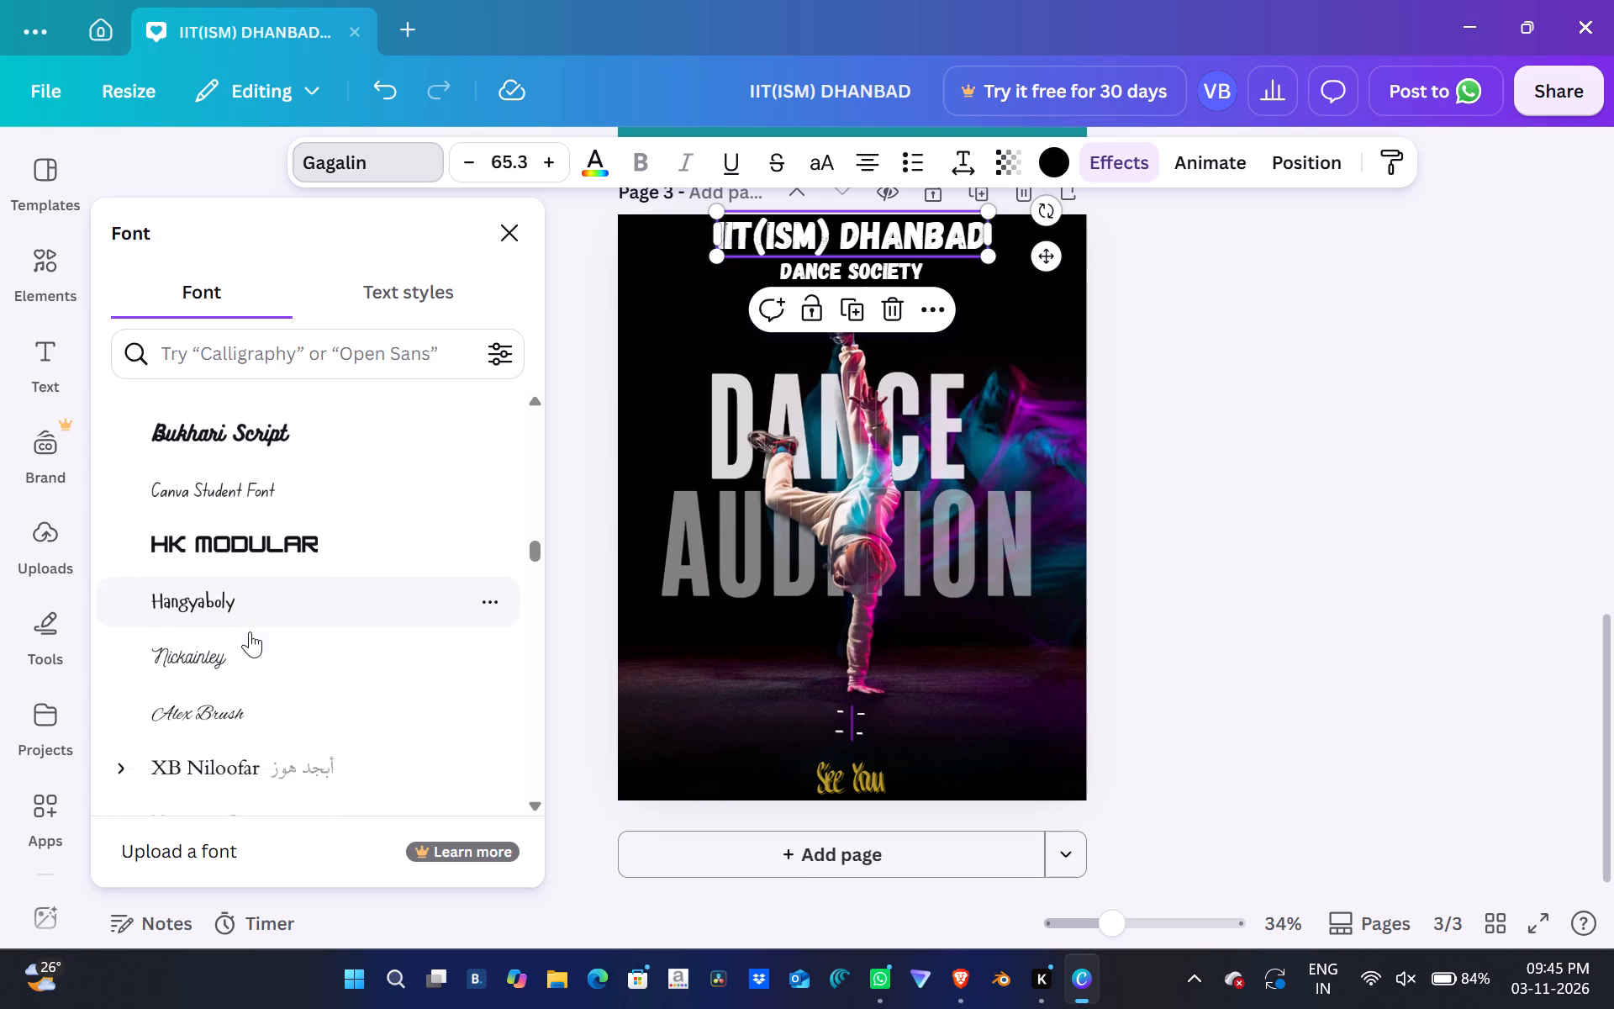
pyautogui.scroll(-5, 250, 631)
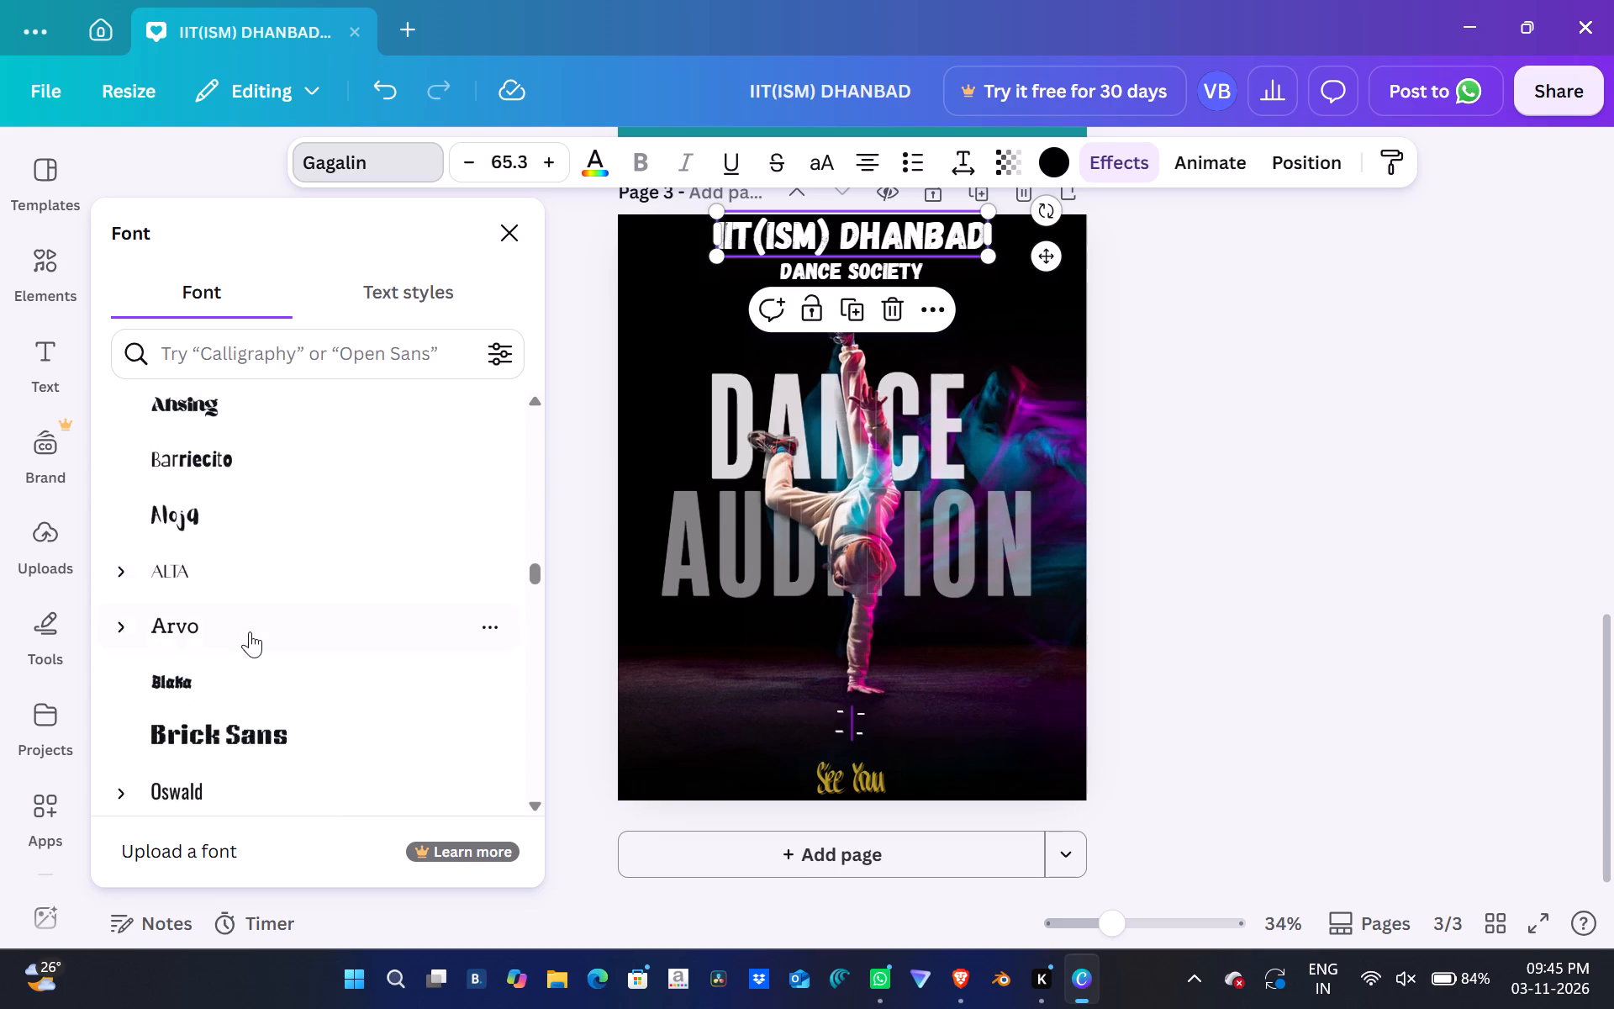
pyautogui.scroll(-4, 250, 631)
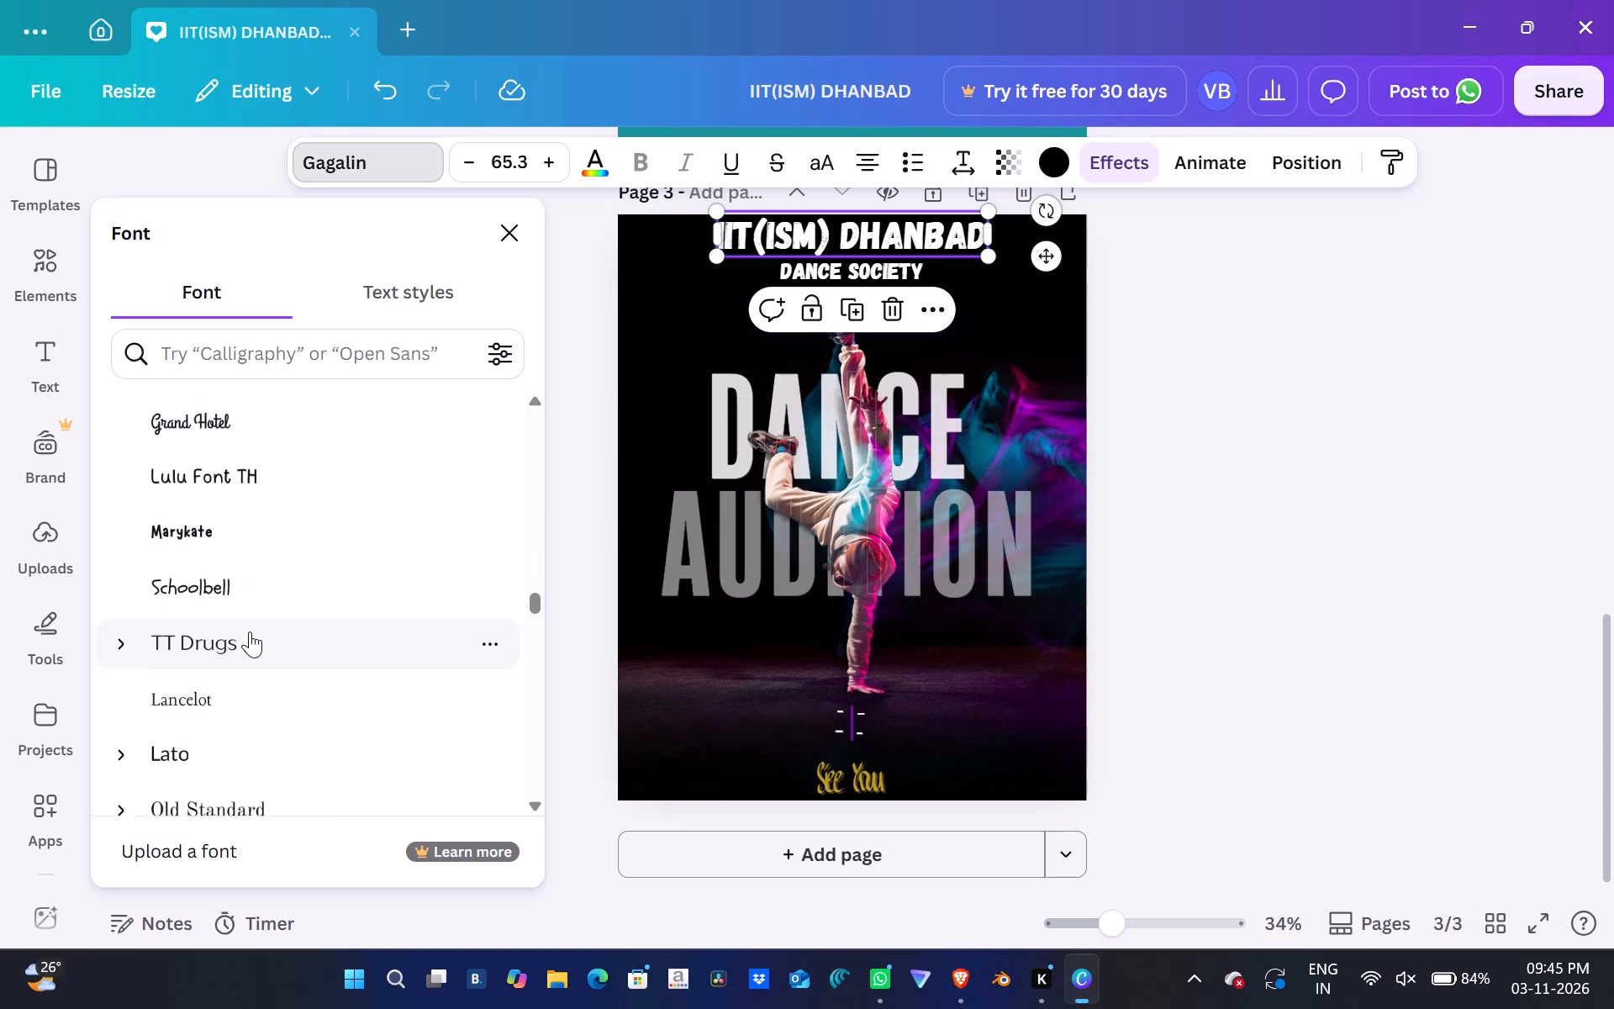
pyautogui.scroll(-5, 250, 631)
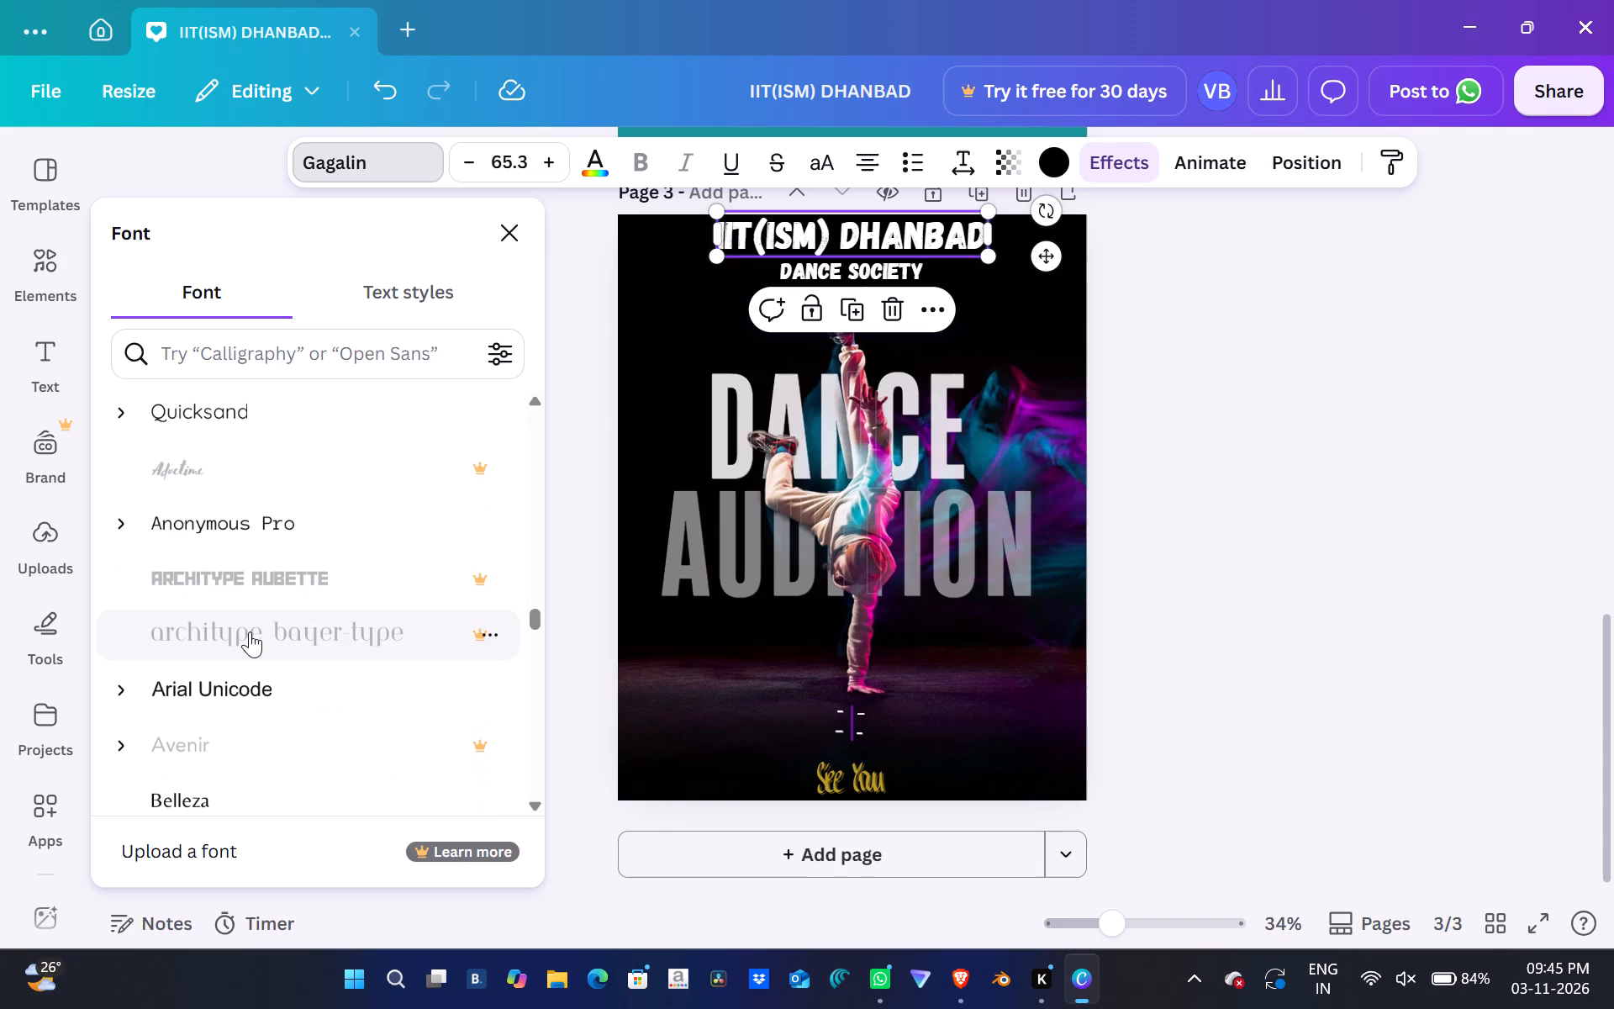
pyautogui.scroll(-2, 250, 631)
pyautogui.click(1363, 431)
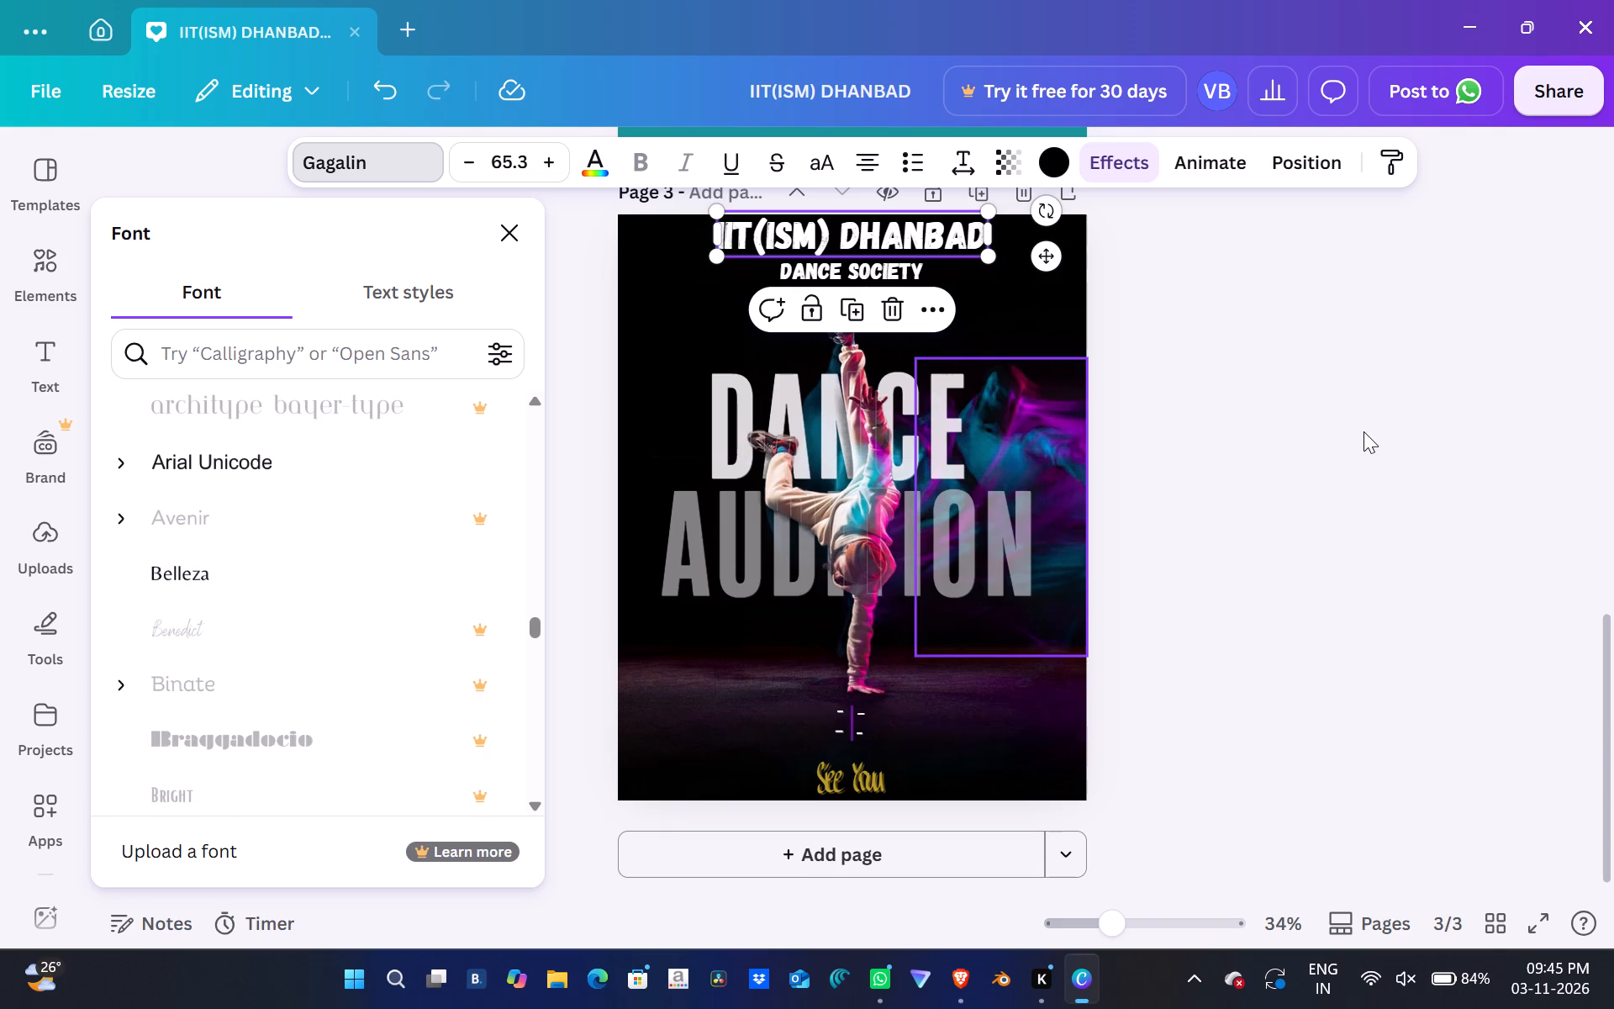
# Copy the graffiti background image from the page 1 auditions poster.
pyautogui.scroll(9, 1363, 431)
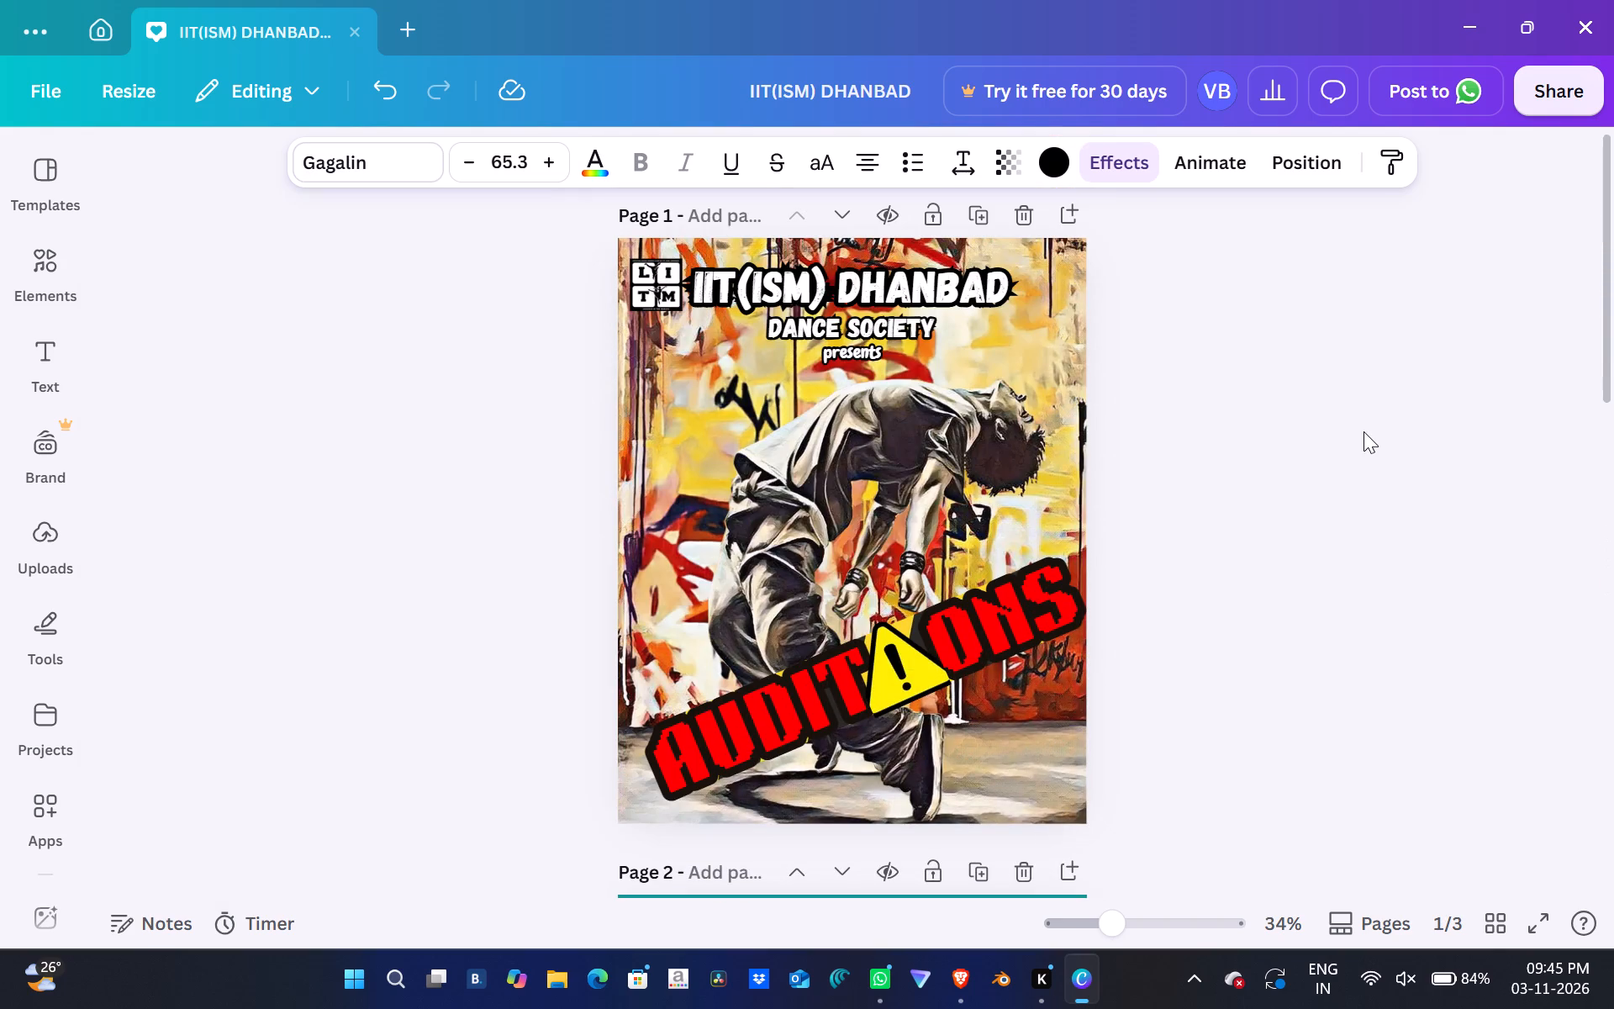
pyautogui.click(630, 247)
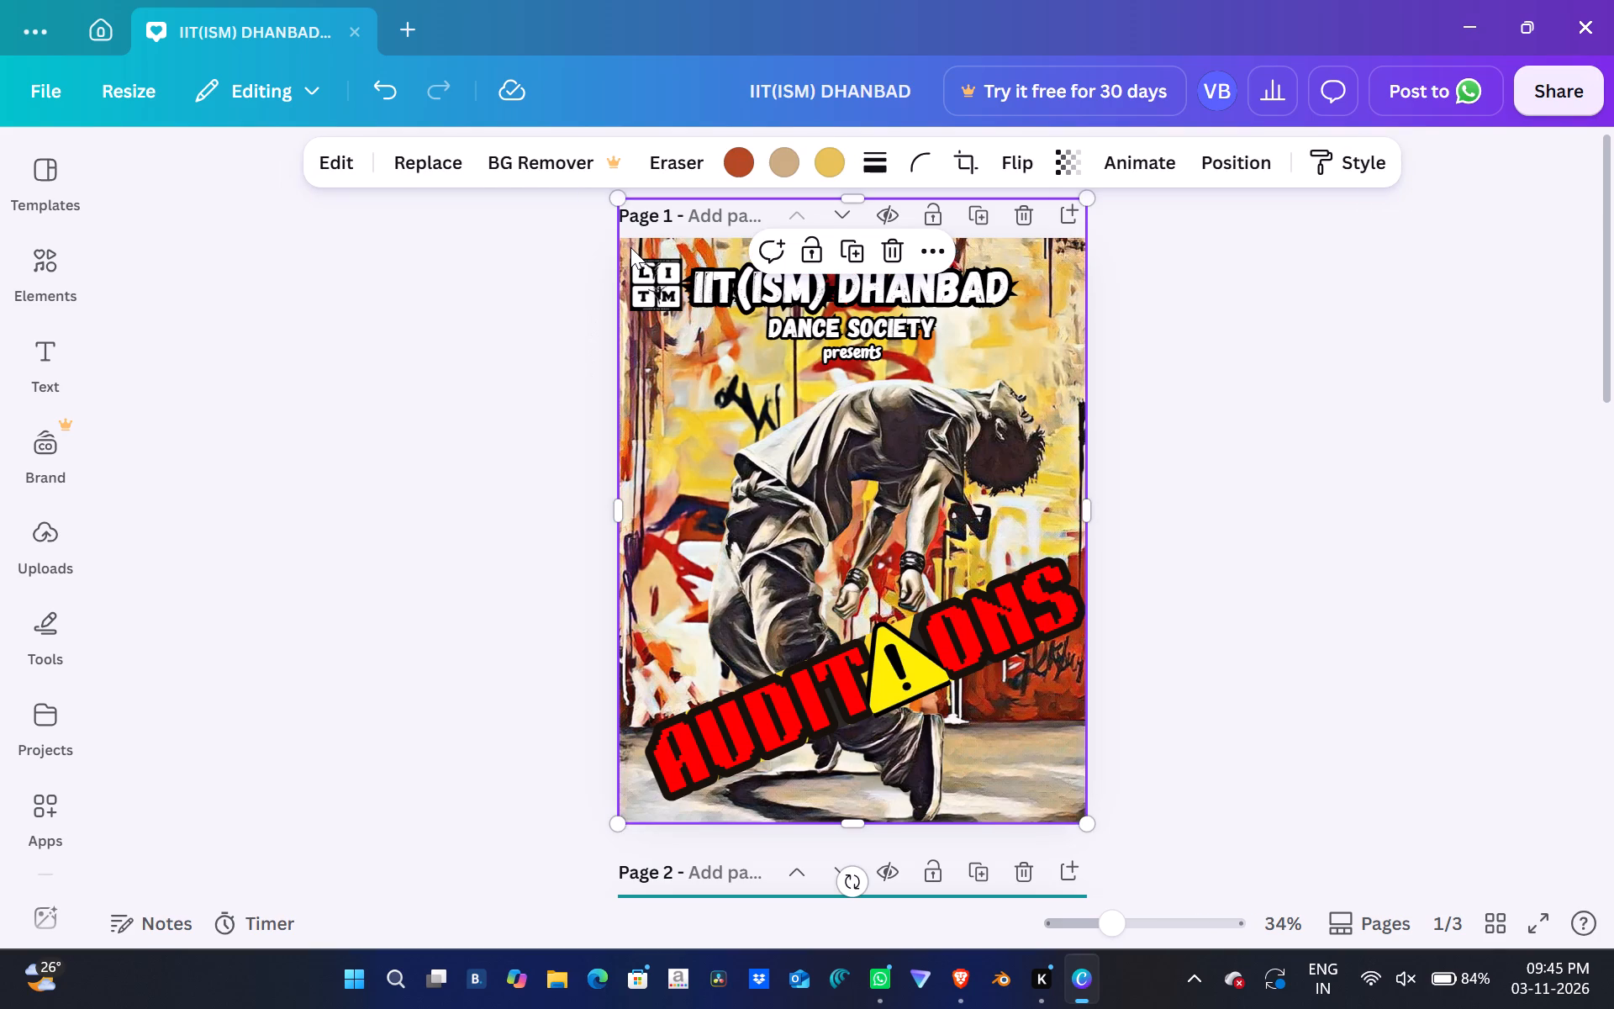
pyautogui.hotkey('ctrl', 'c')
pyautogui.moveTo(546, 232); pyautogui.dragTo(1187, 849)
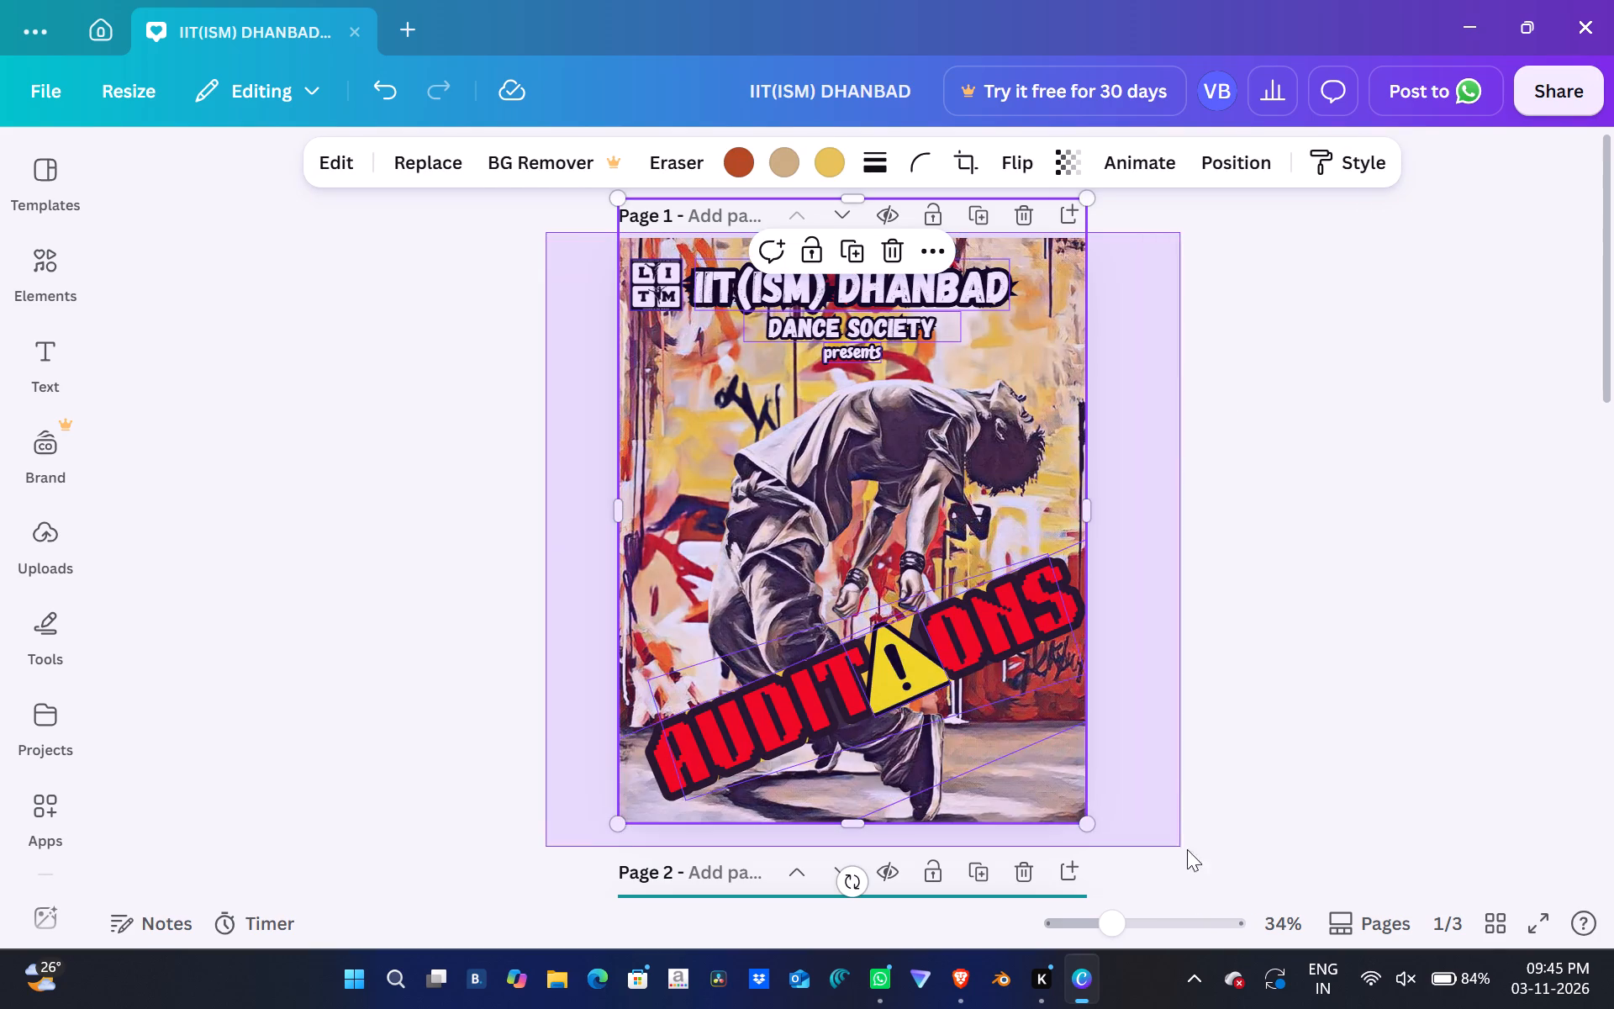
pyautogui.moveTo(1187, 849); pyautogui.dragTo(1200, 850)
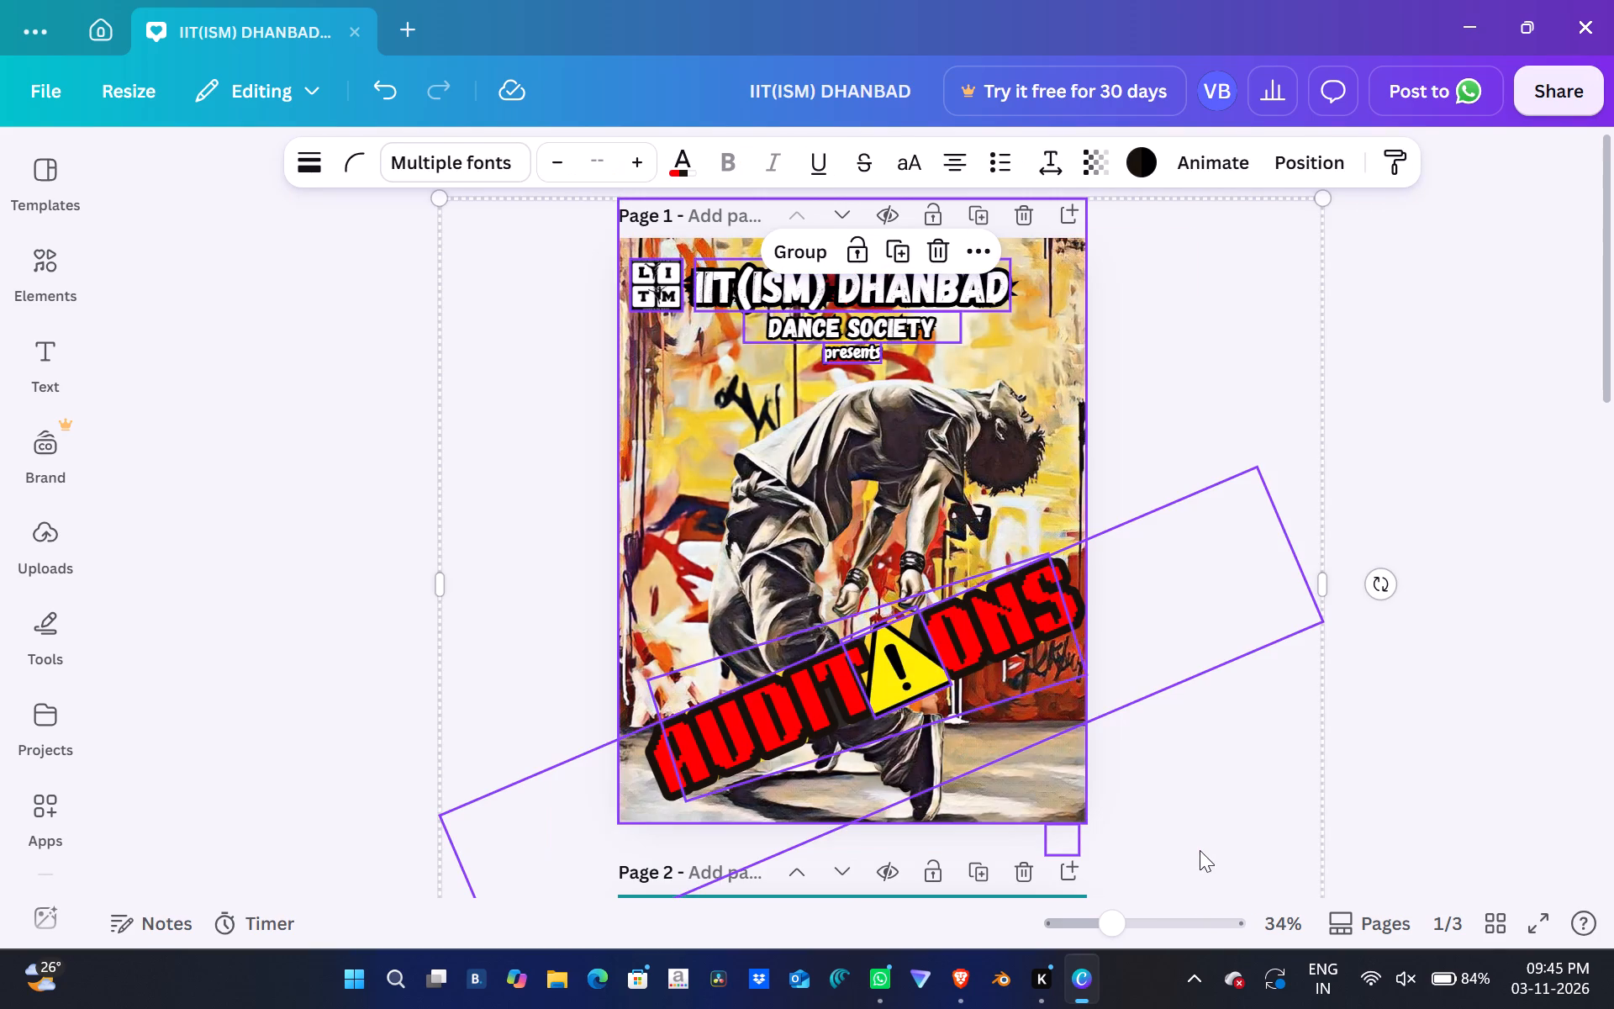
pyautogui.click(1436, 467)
# Add a blank page after the page 3 Dance Audition poster.
pyautogui.scroll(-9, 1436, 467)
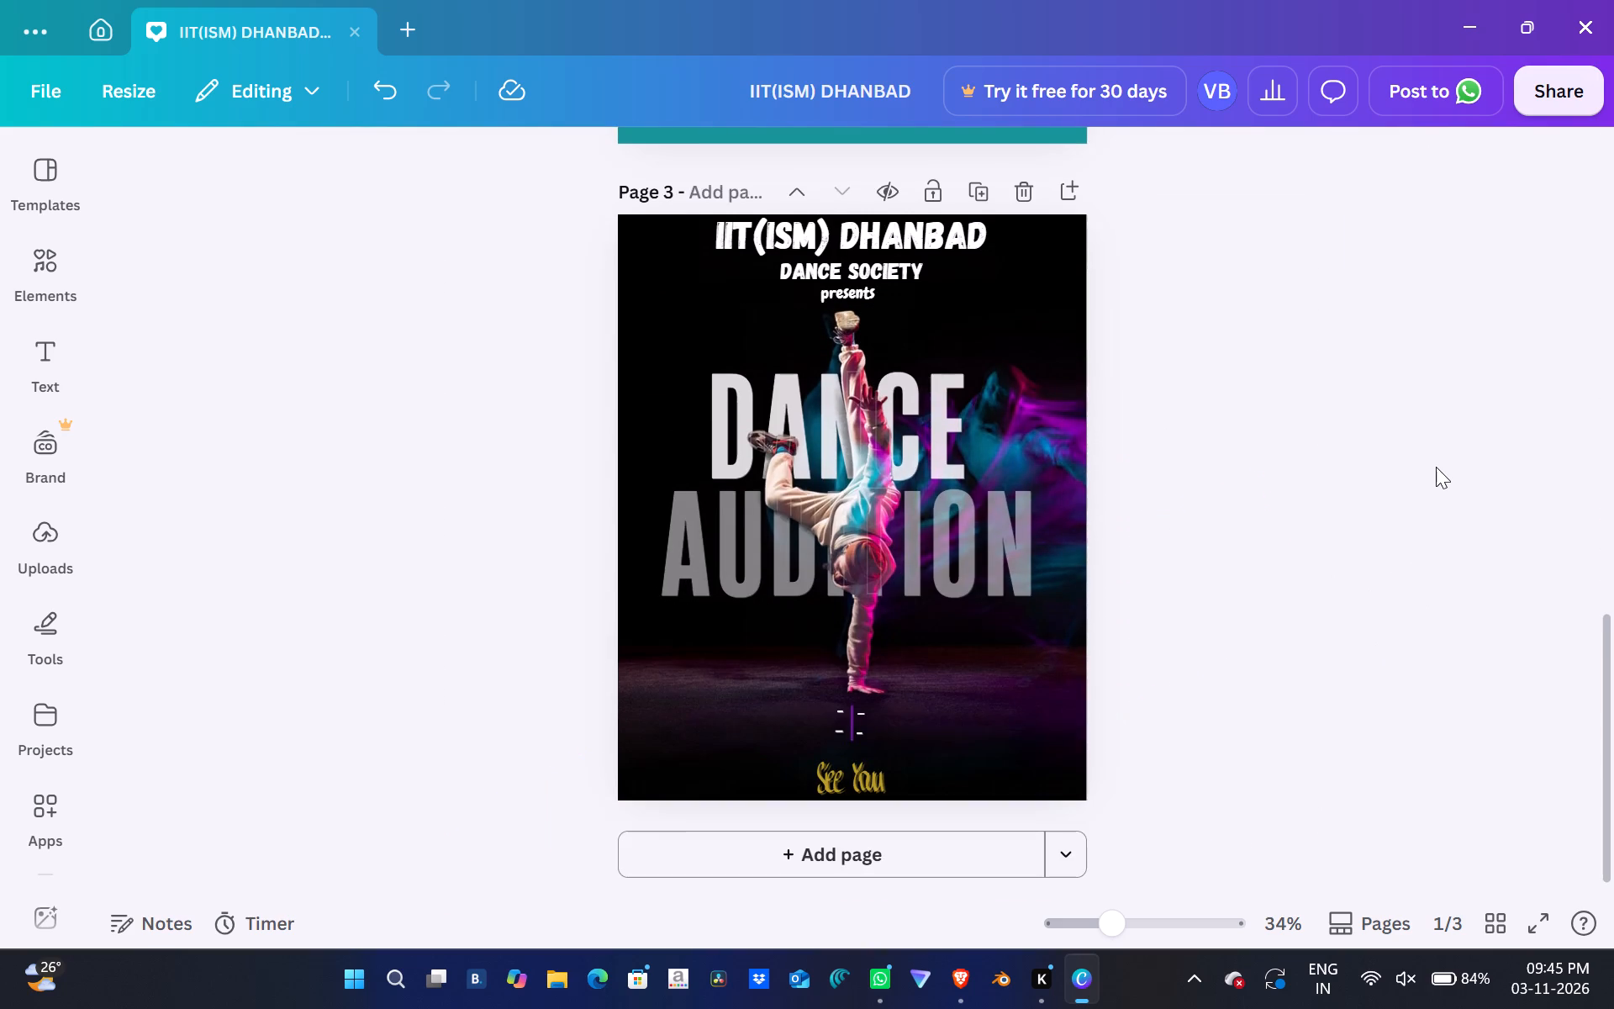
pyautogui.click(1005, 867)
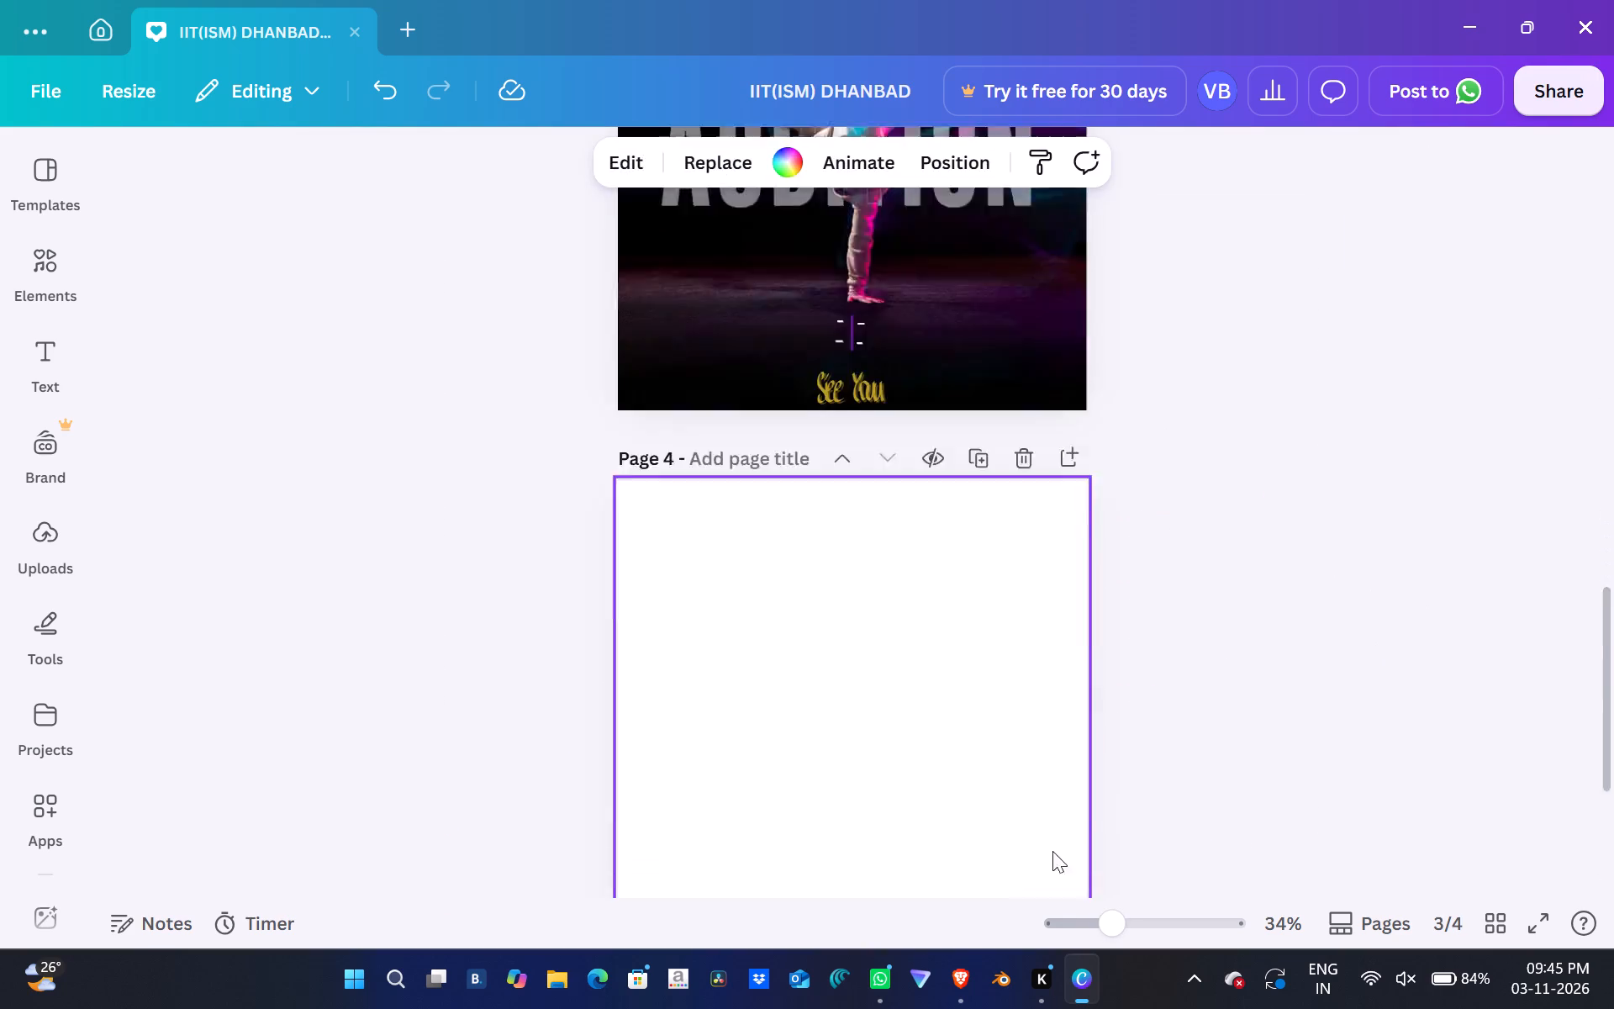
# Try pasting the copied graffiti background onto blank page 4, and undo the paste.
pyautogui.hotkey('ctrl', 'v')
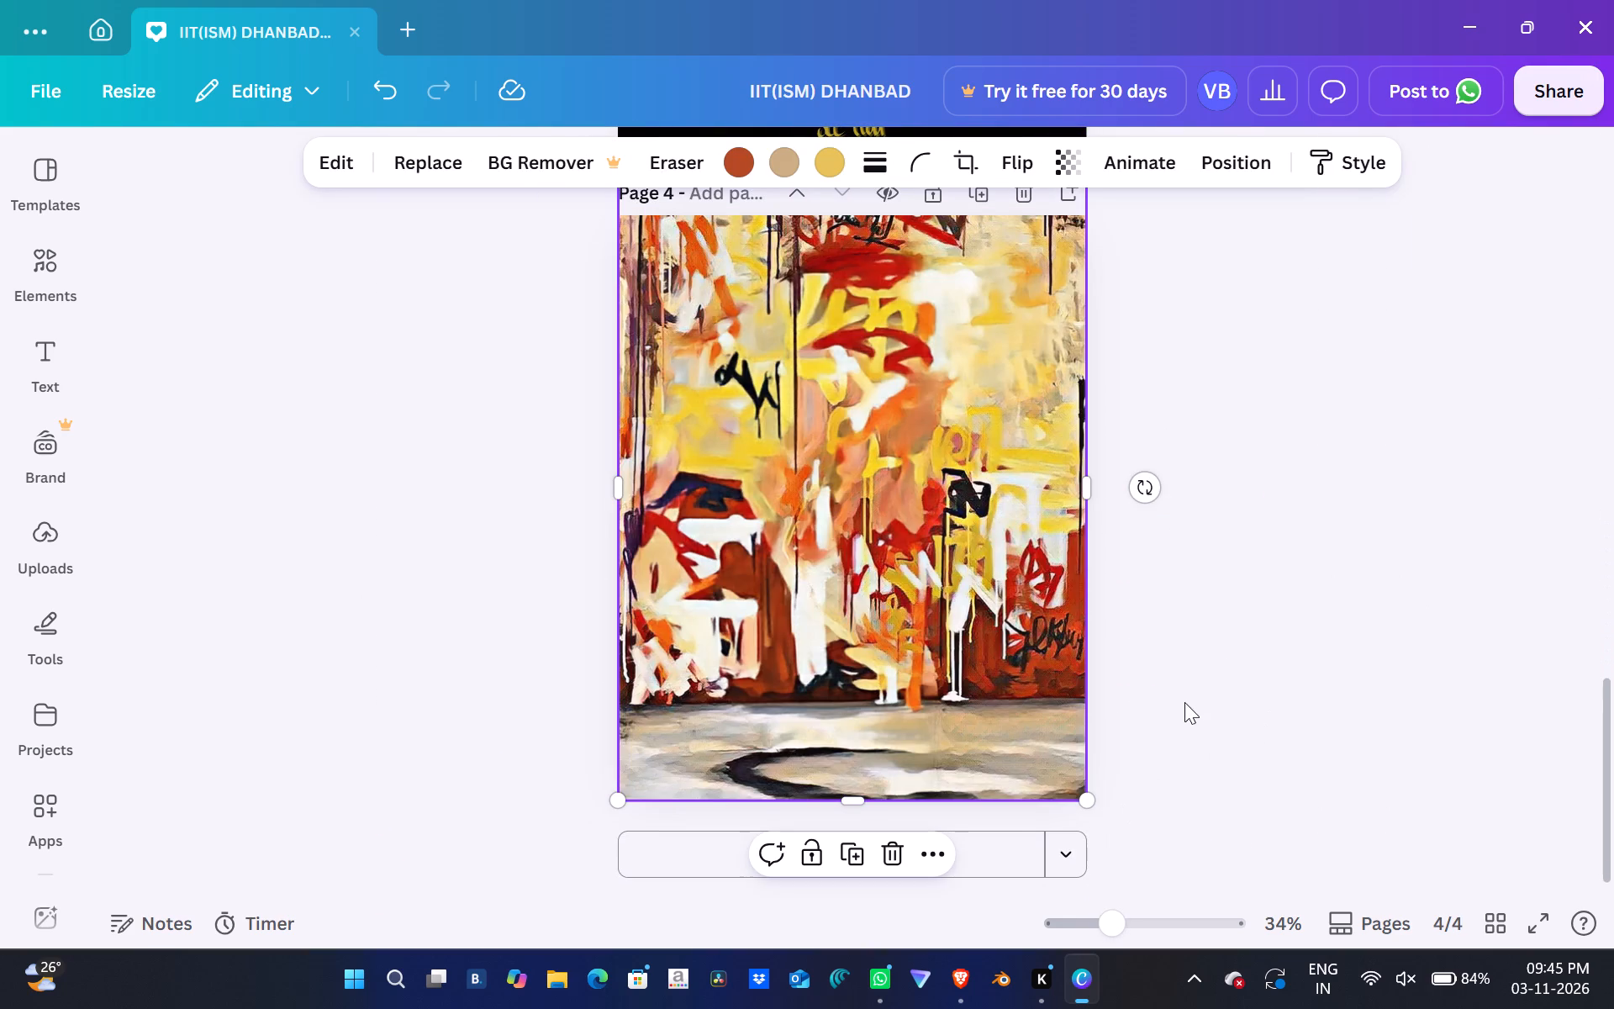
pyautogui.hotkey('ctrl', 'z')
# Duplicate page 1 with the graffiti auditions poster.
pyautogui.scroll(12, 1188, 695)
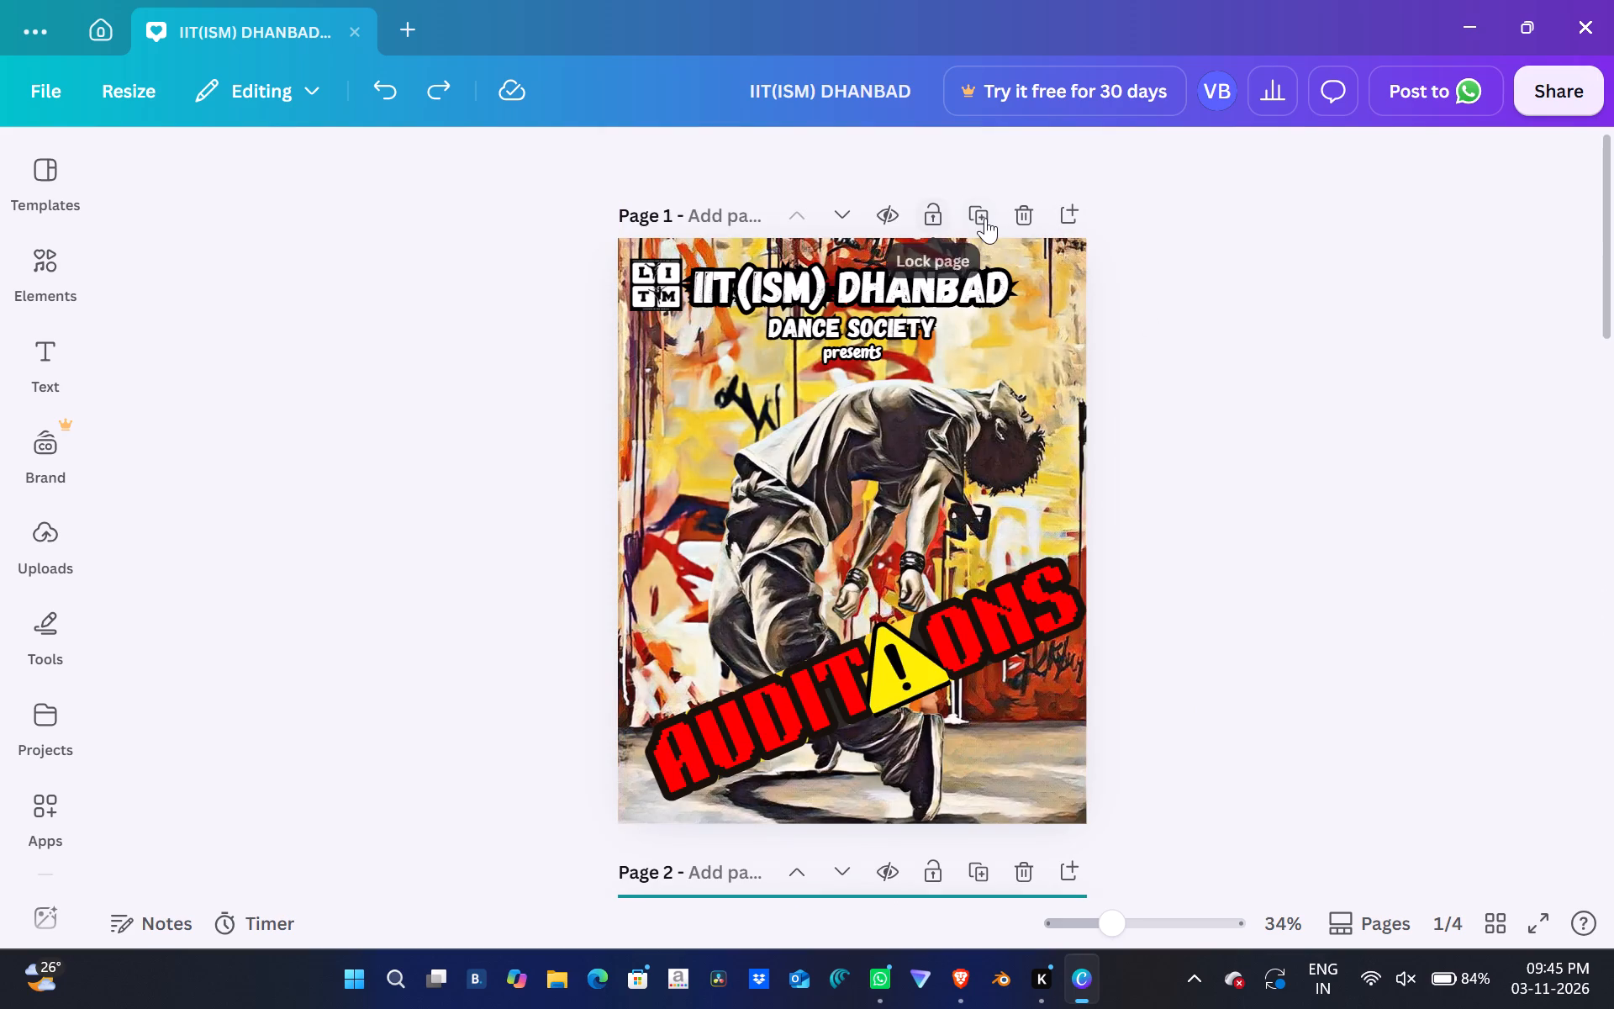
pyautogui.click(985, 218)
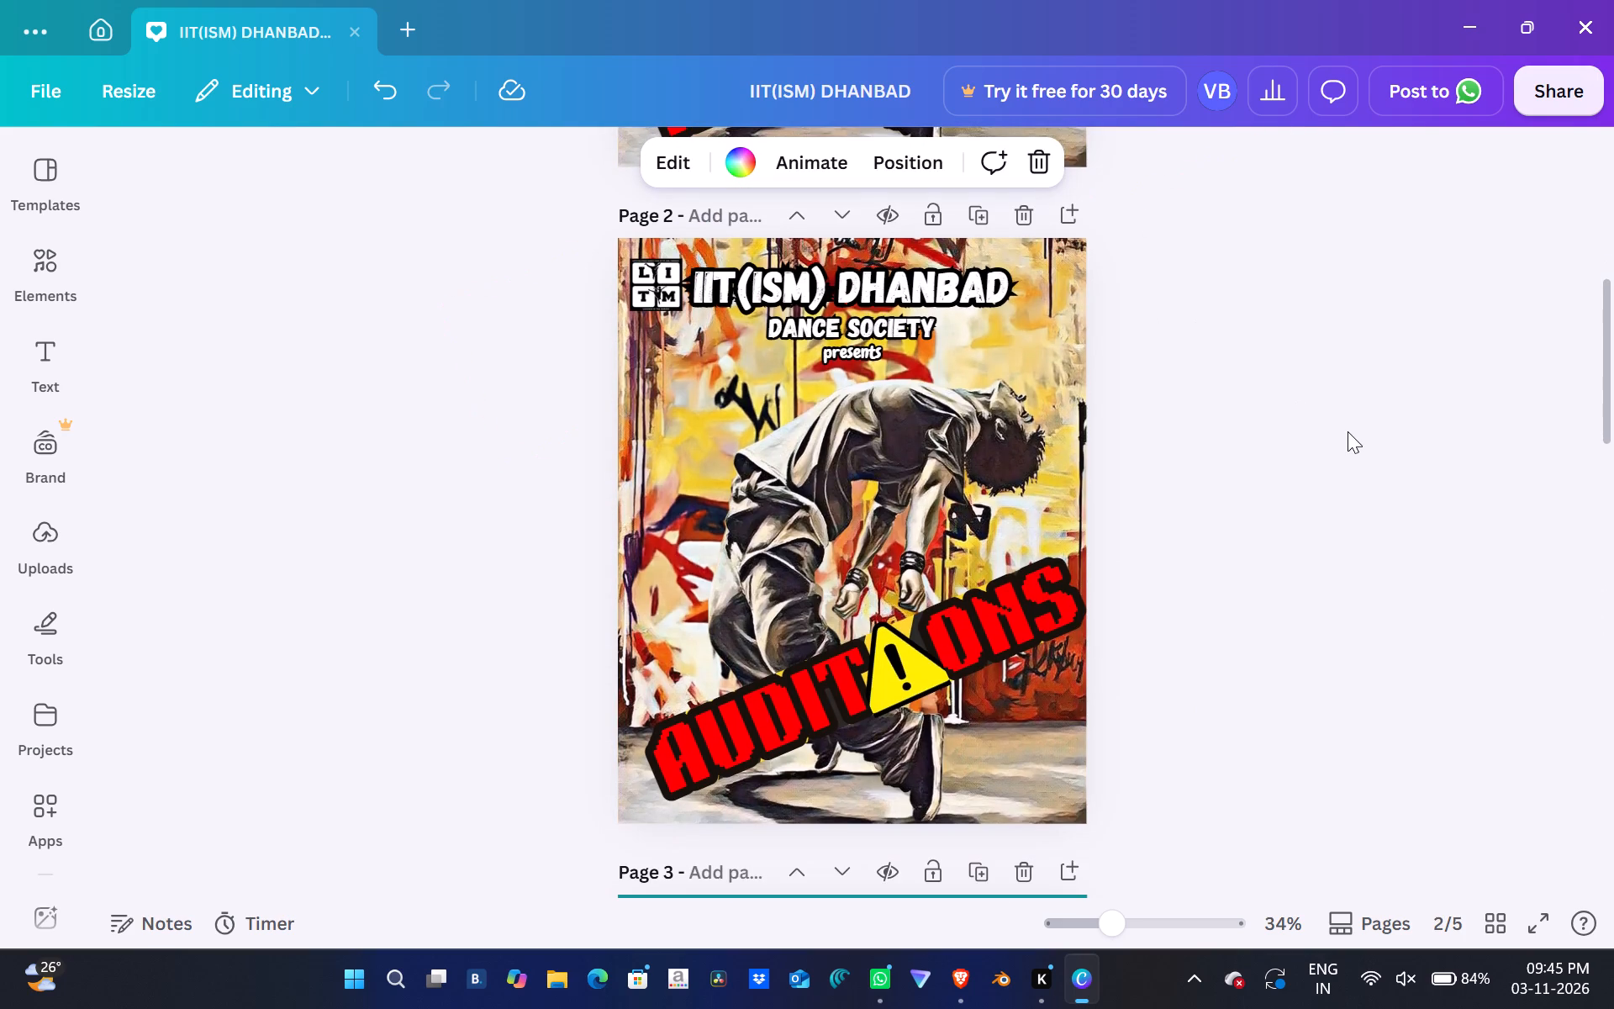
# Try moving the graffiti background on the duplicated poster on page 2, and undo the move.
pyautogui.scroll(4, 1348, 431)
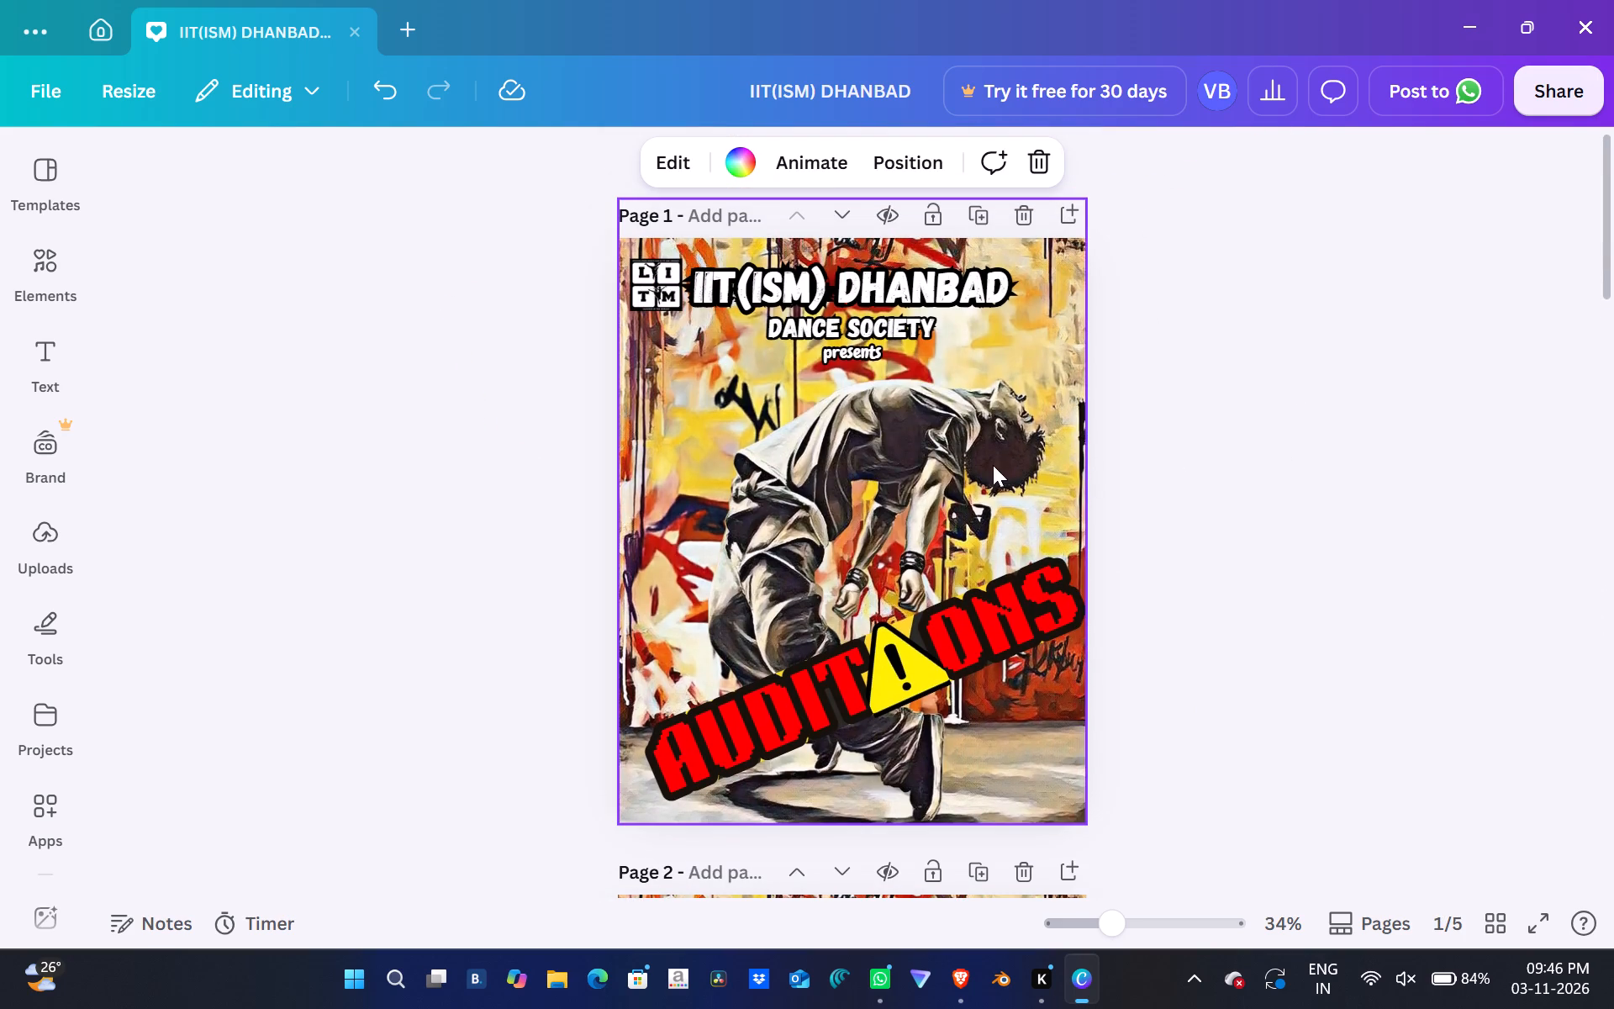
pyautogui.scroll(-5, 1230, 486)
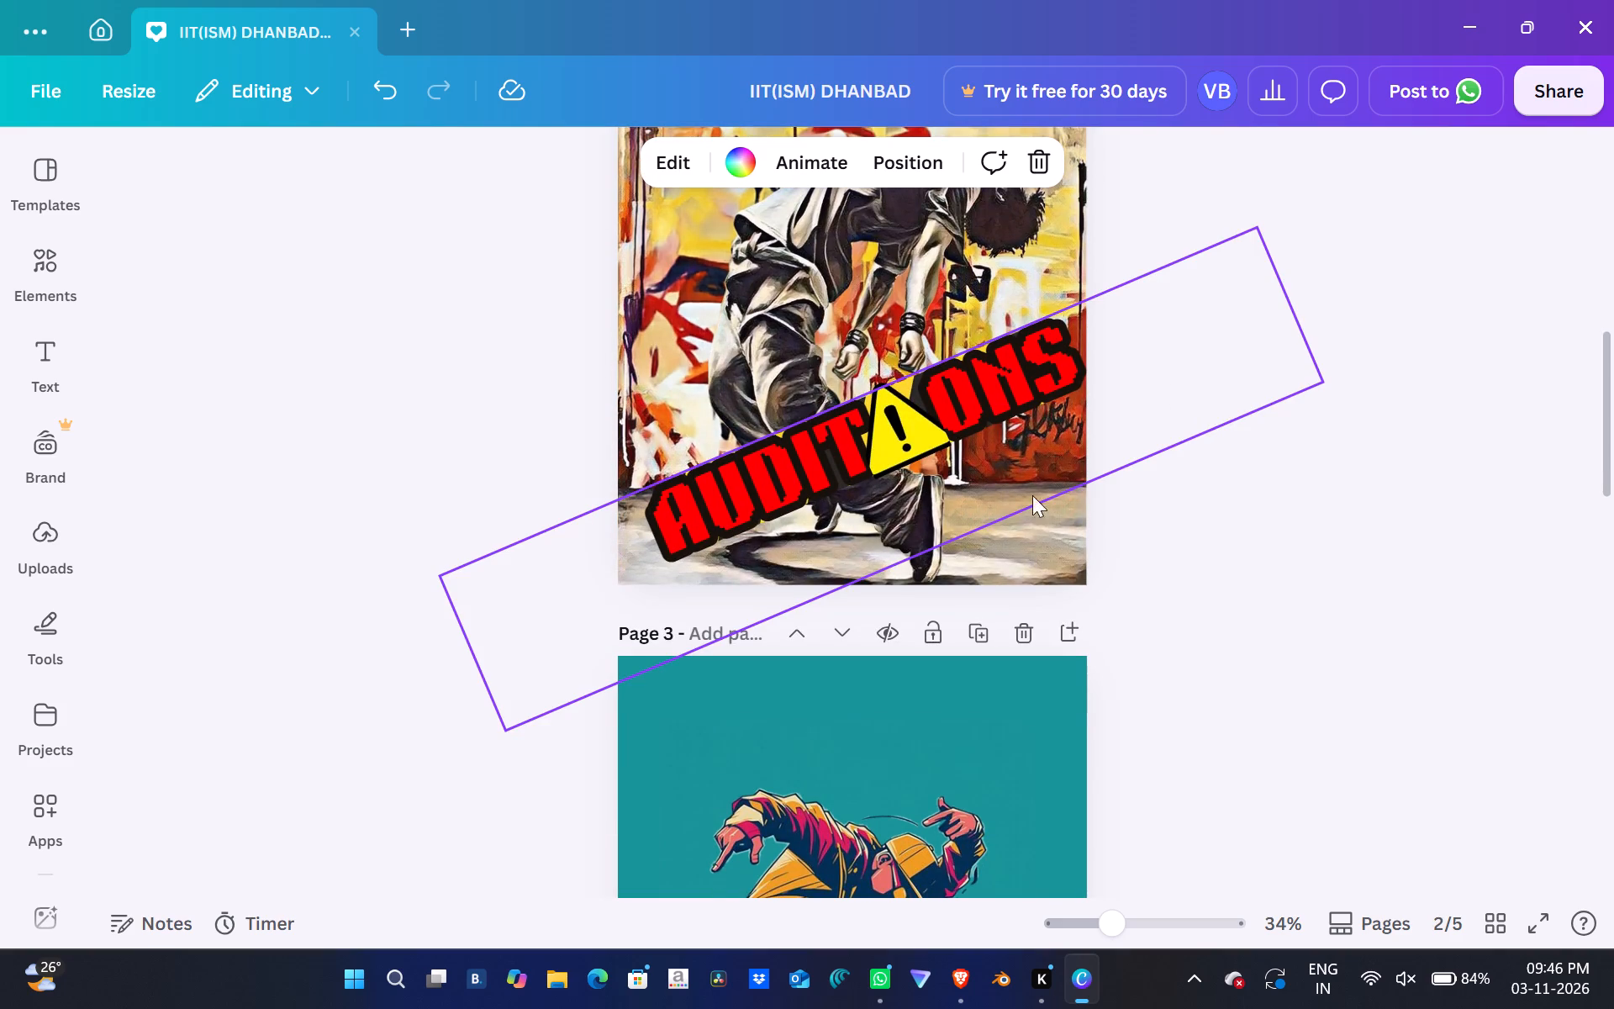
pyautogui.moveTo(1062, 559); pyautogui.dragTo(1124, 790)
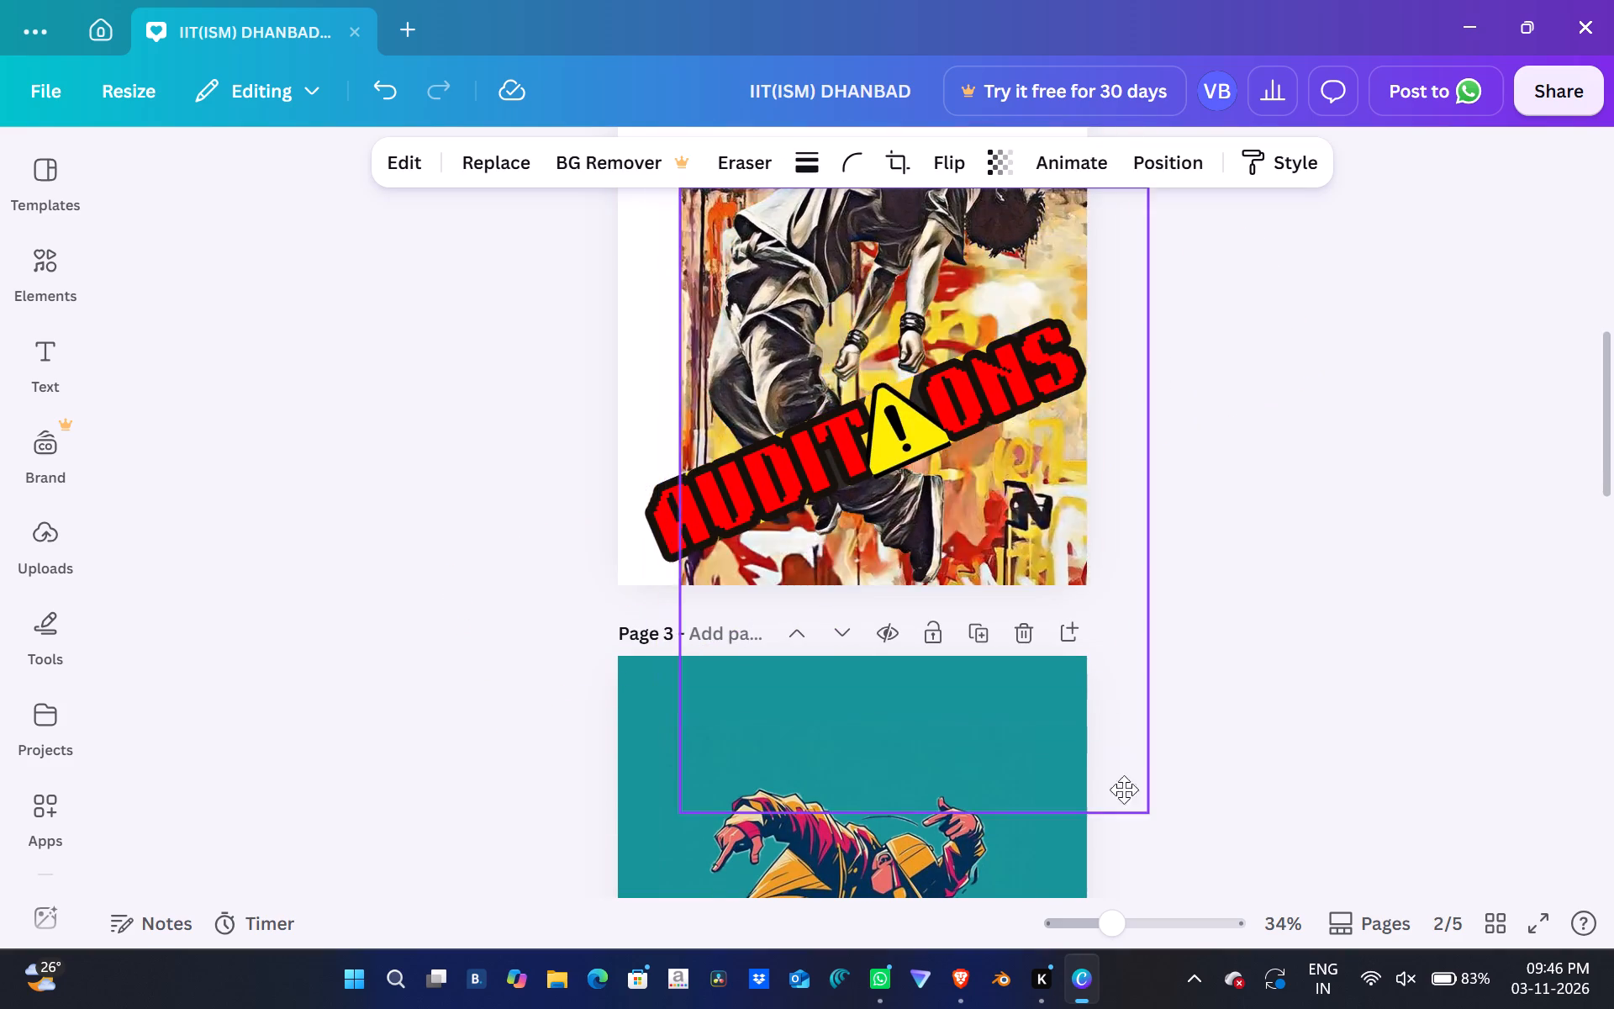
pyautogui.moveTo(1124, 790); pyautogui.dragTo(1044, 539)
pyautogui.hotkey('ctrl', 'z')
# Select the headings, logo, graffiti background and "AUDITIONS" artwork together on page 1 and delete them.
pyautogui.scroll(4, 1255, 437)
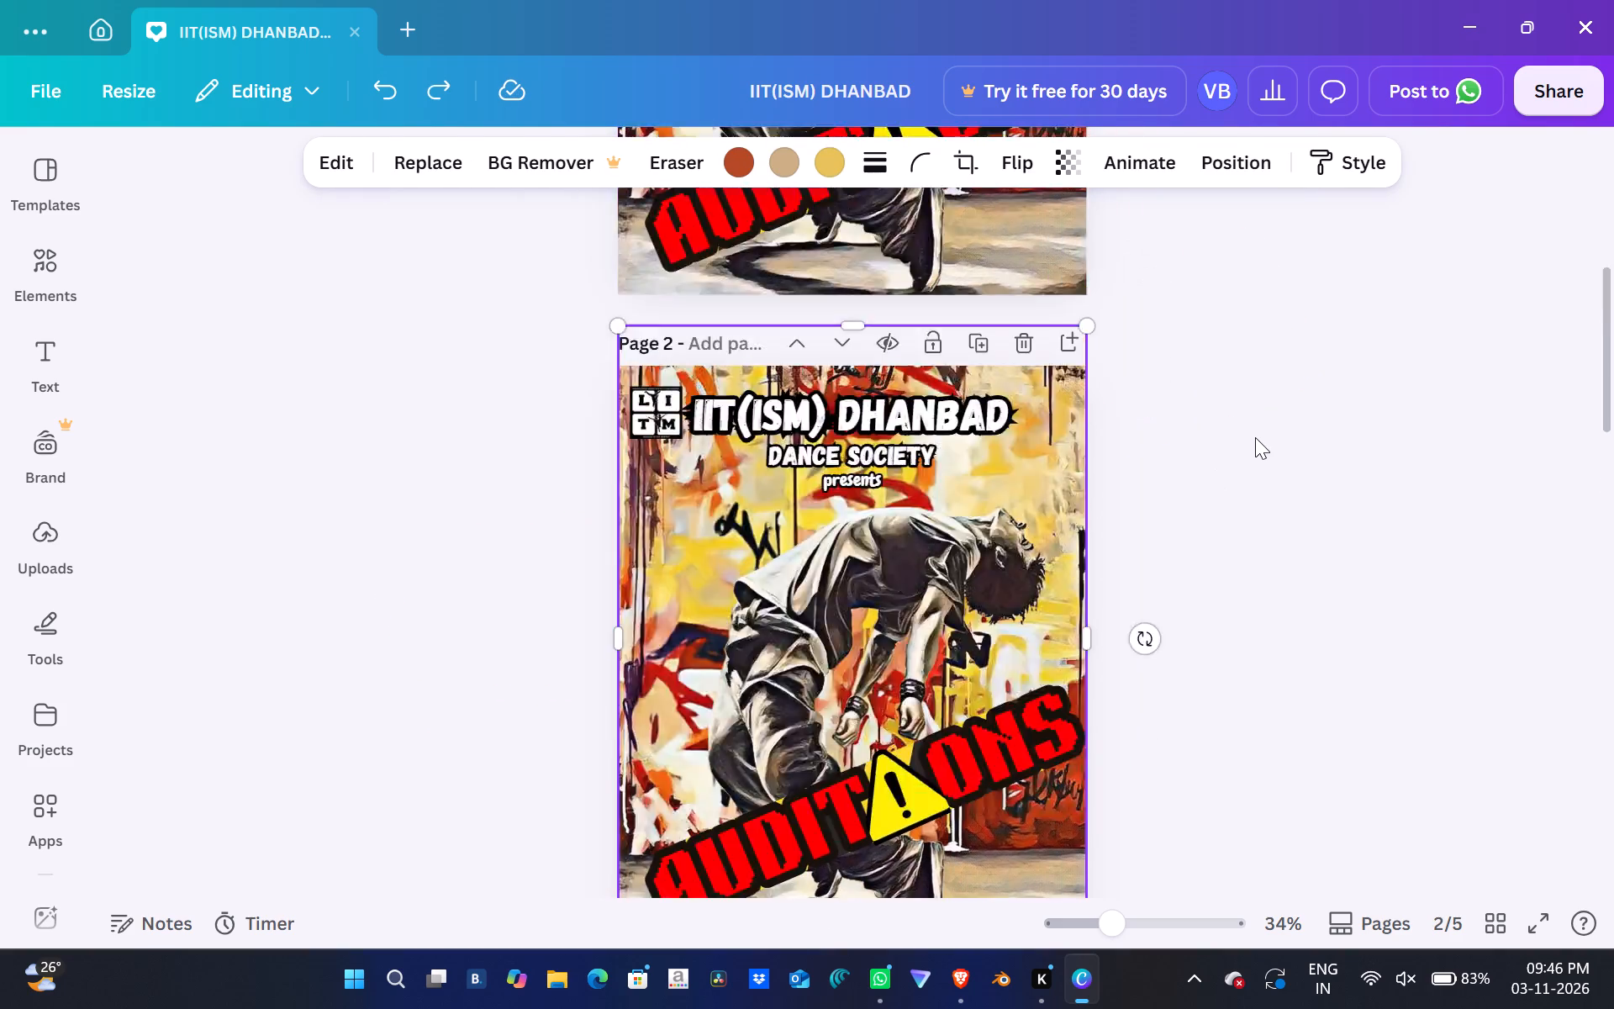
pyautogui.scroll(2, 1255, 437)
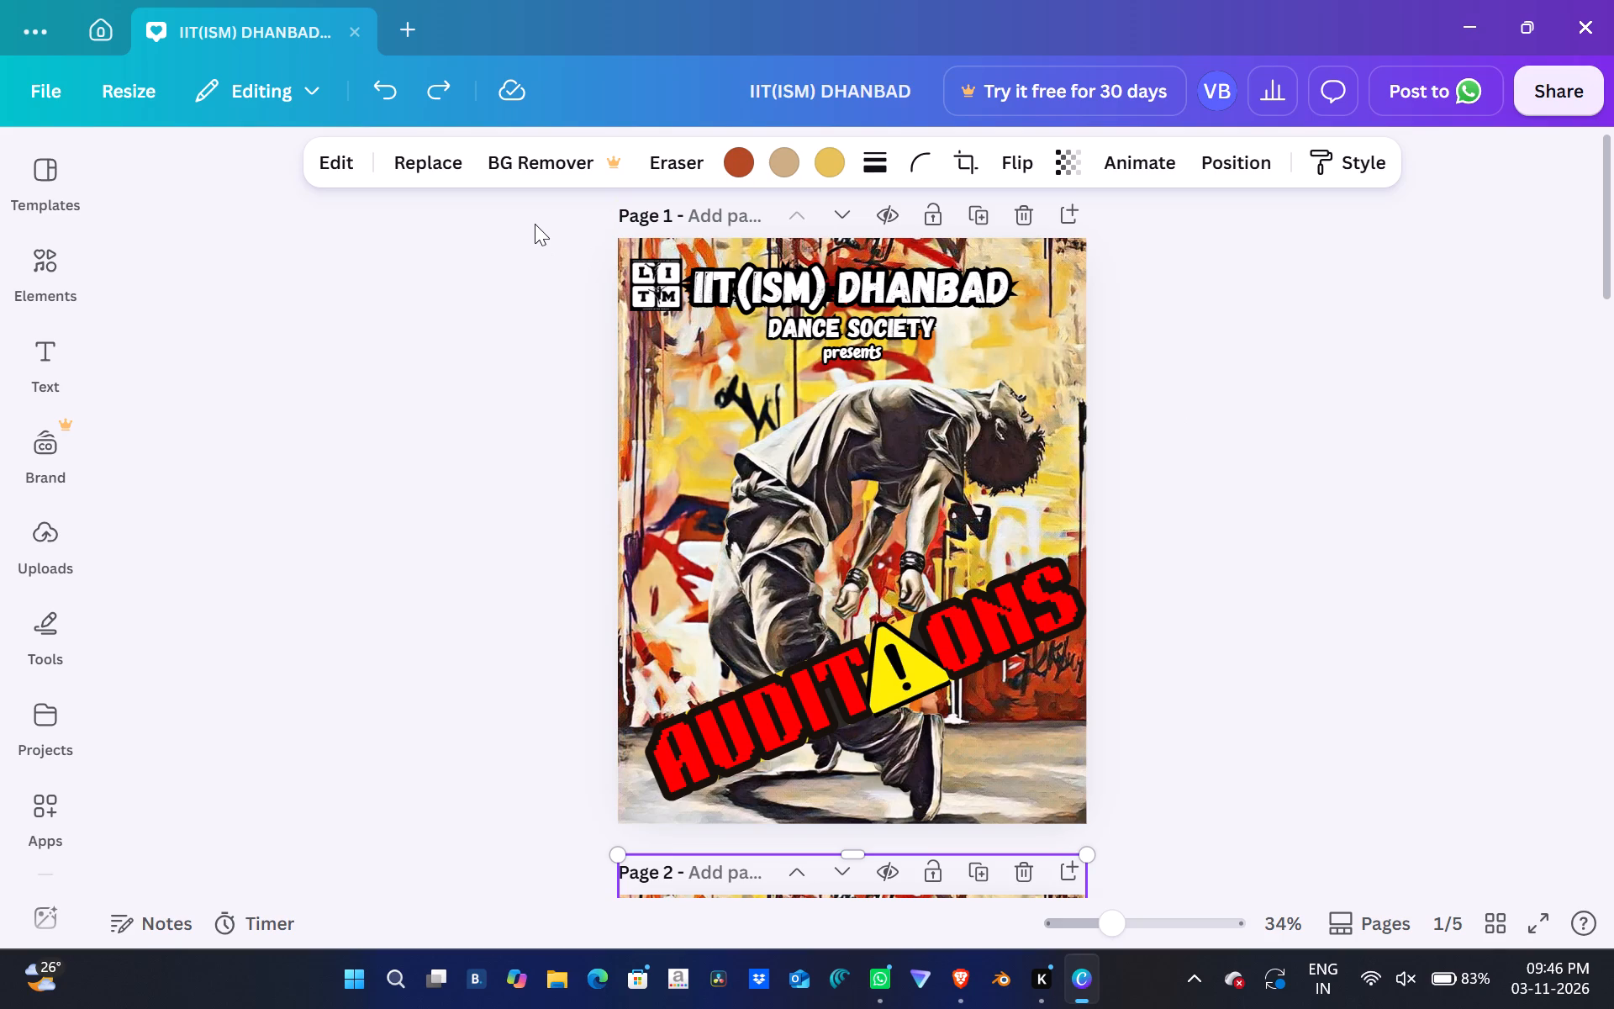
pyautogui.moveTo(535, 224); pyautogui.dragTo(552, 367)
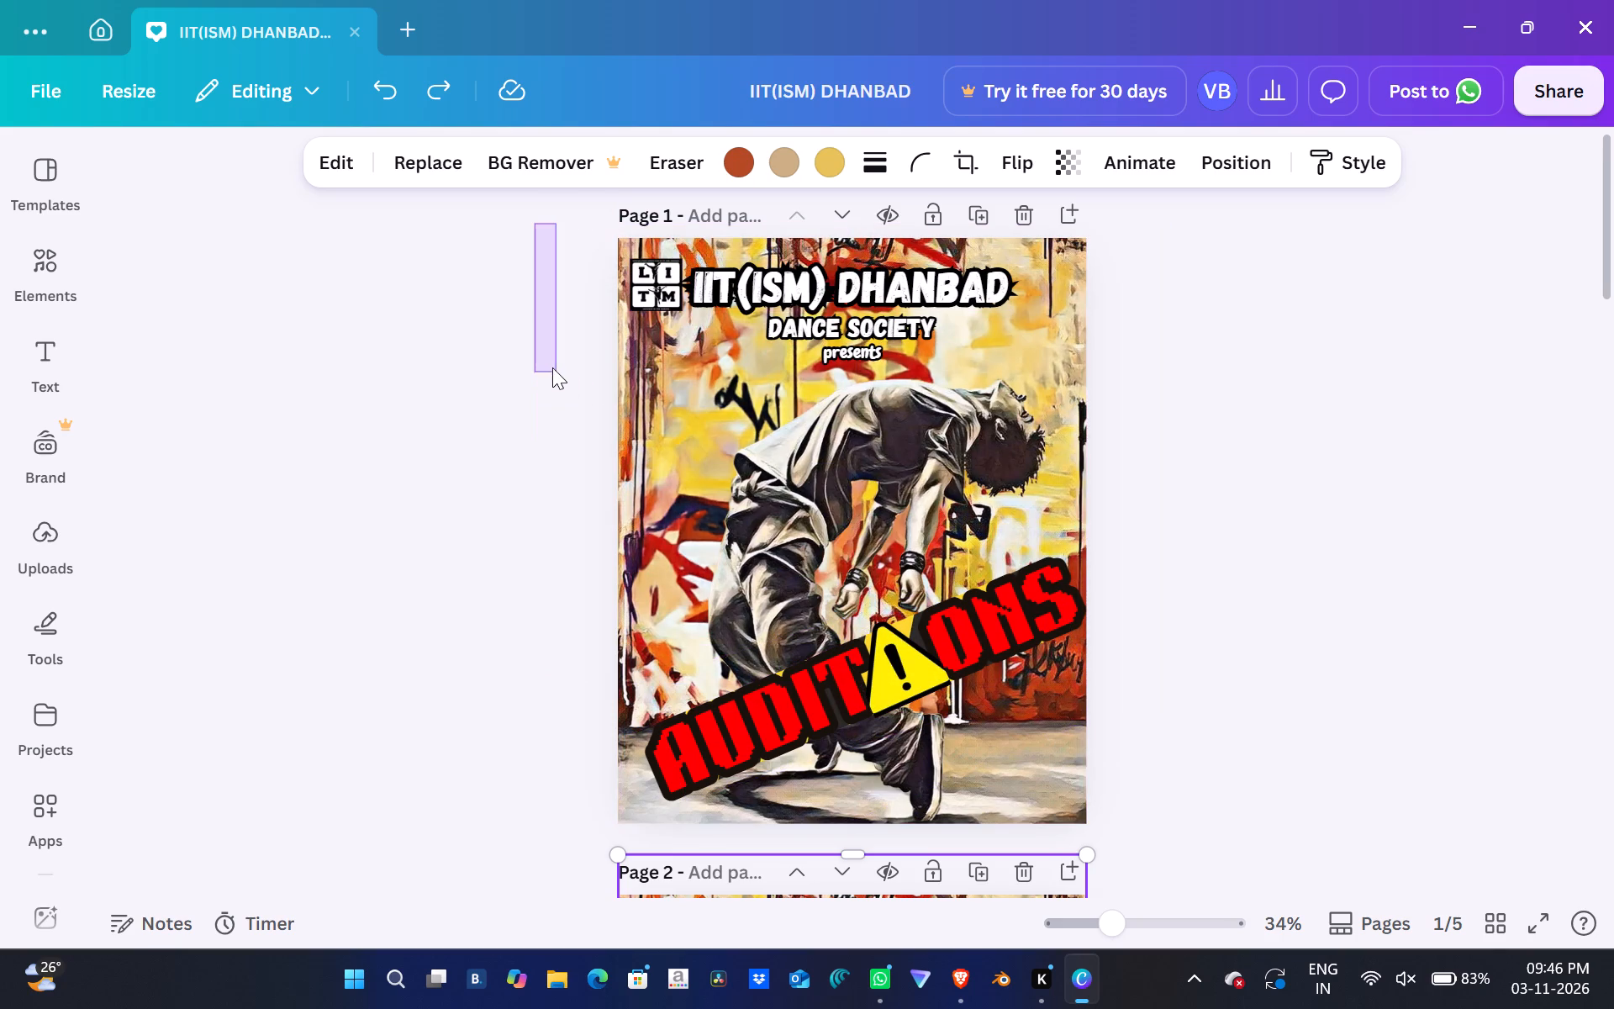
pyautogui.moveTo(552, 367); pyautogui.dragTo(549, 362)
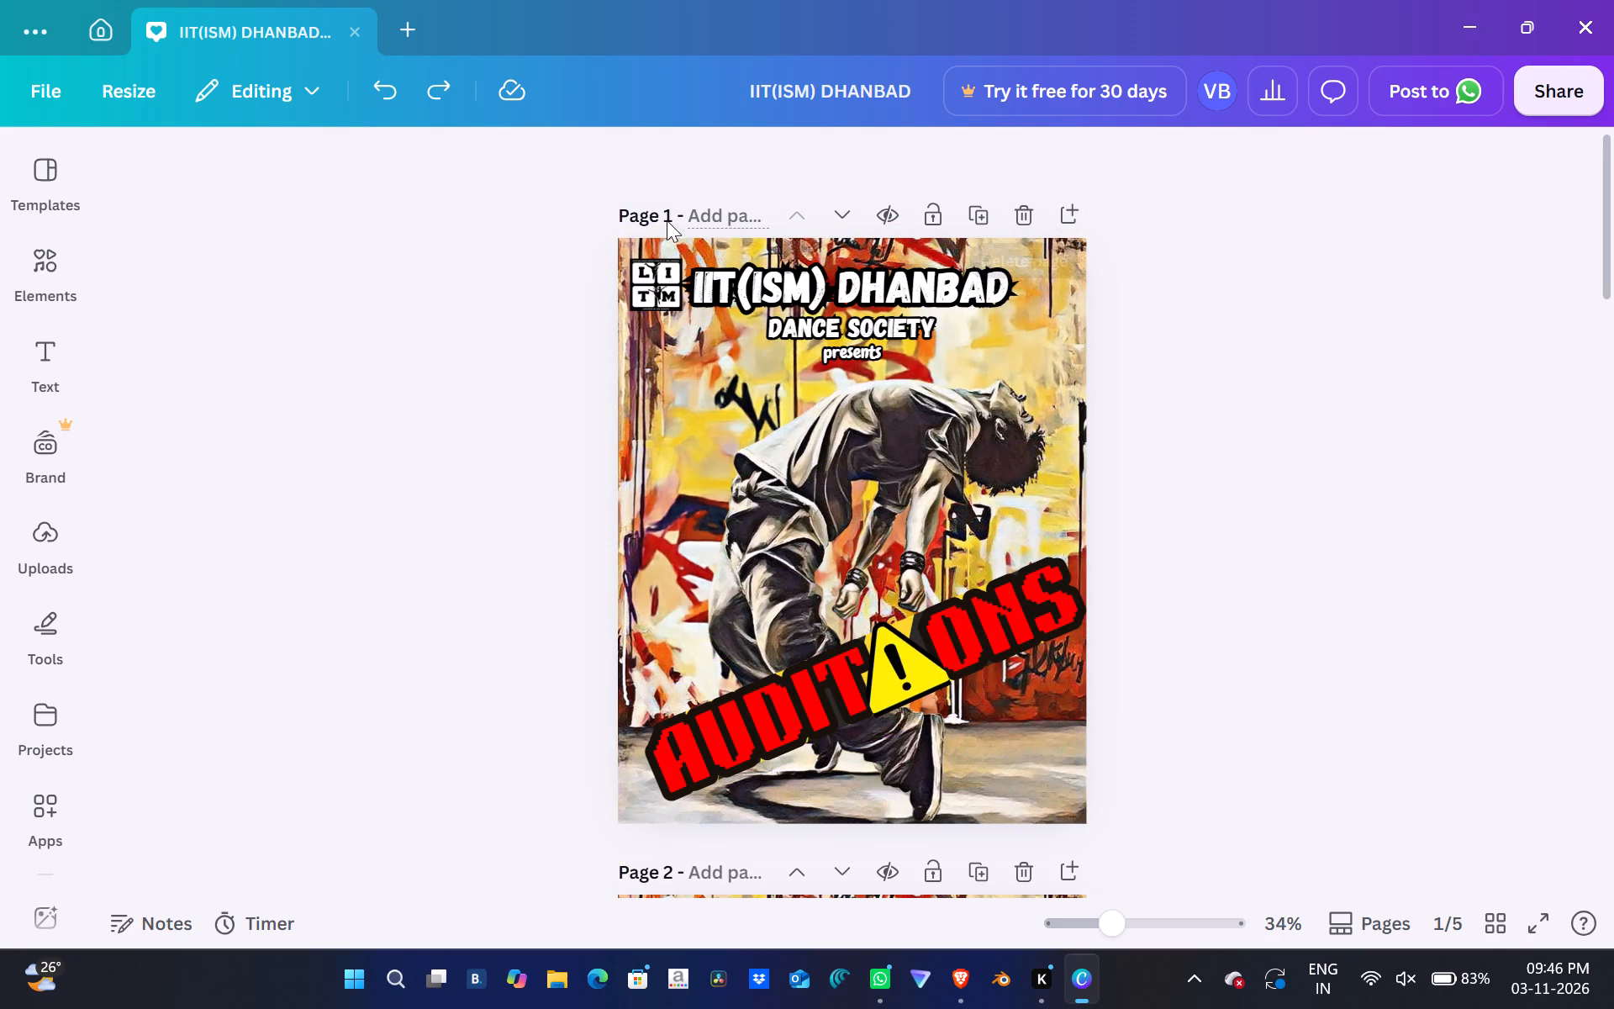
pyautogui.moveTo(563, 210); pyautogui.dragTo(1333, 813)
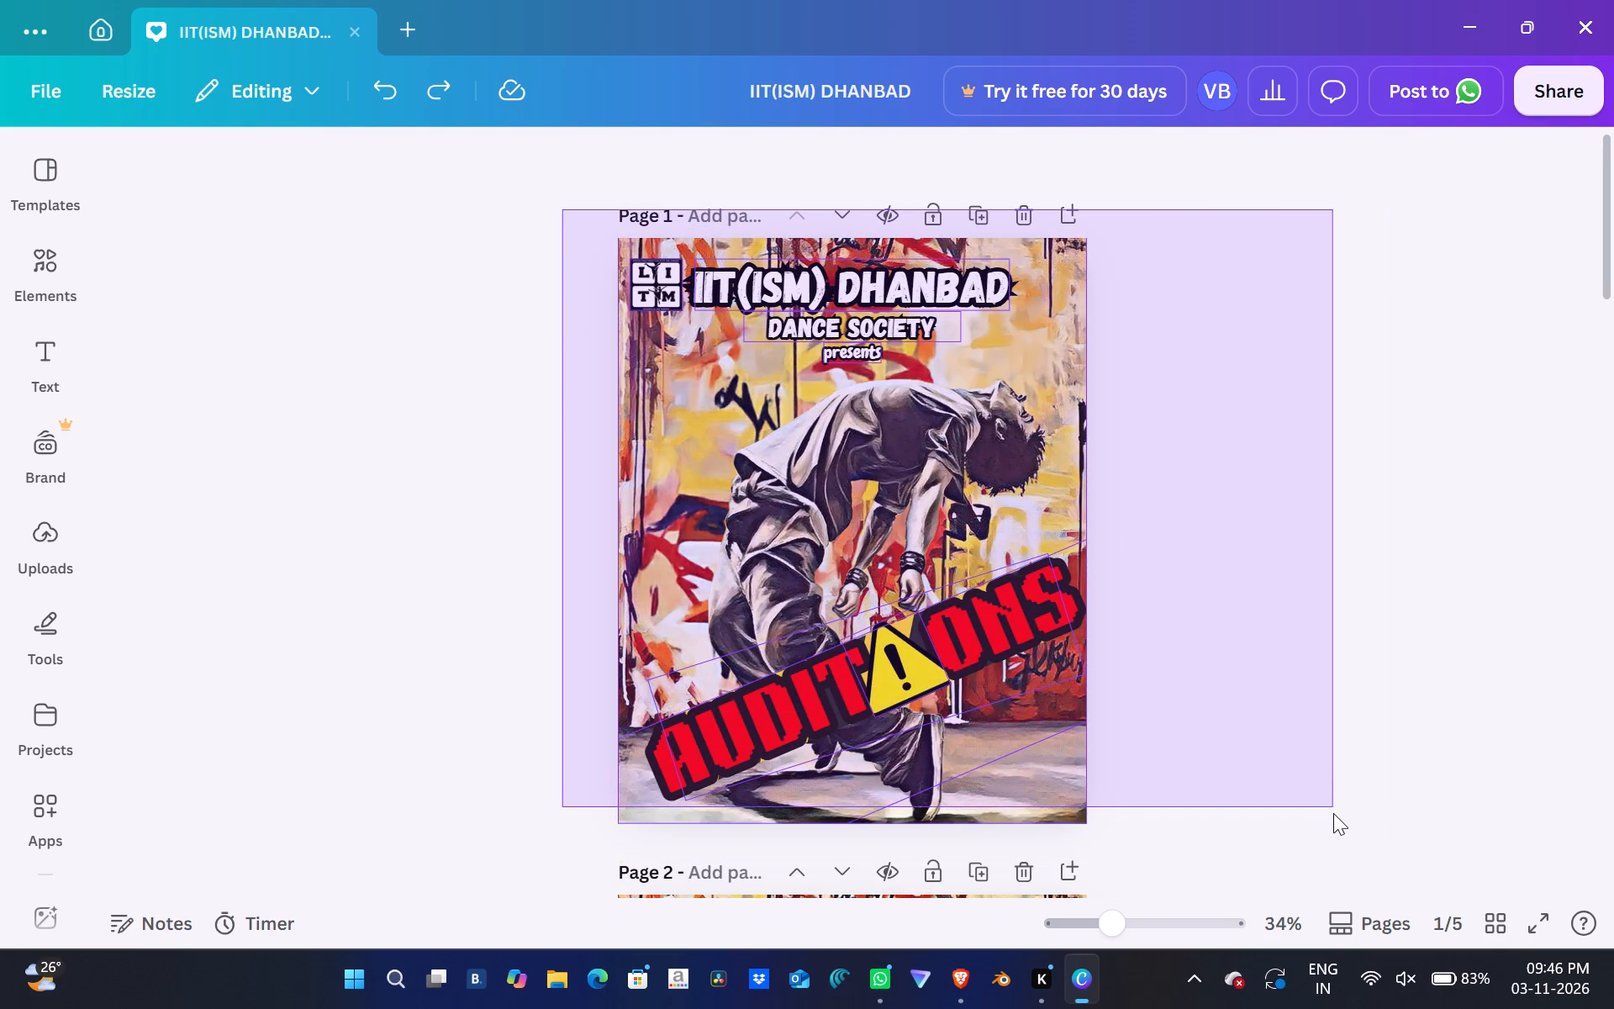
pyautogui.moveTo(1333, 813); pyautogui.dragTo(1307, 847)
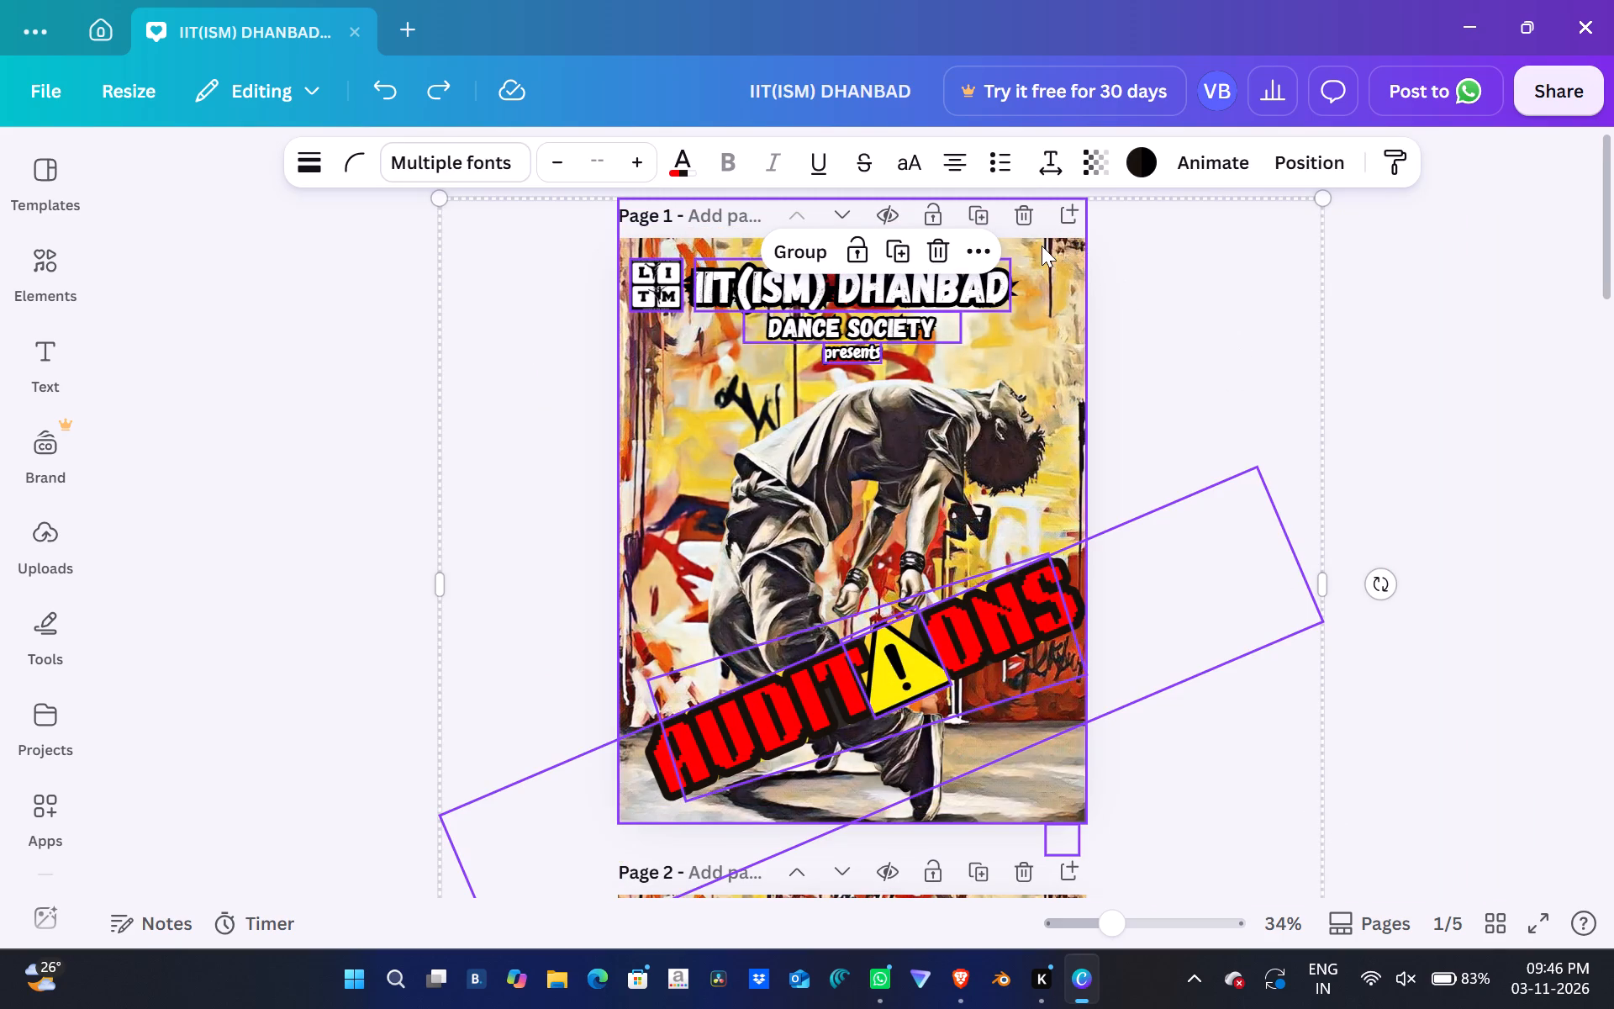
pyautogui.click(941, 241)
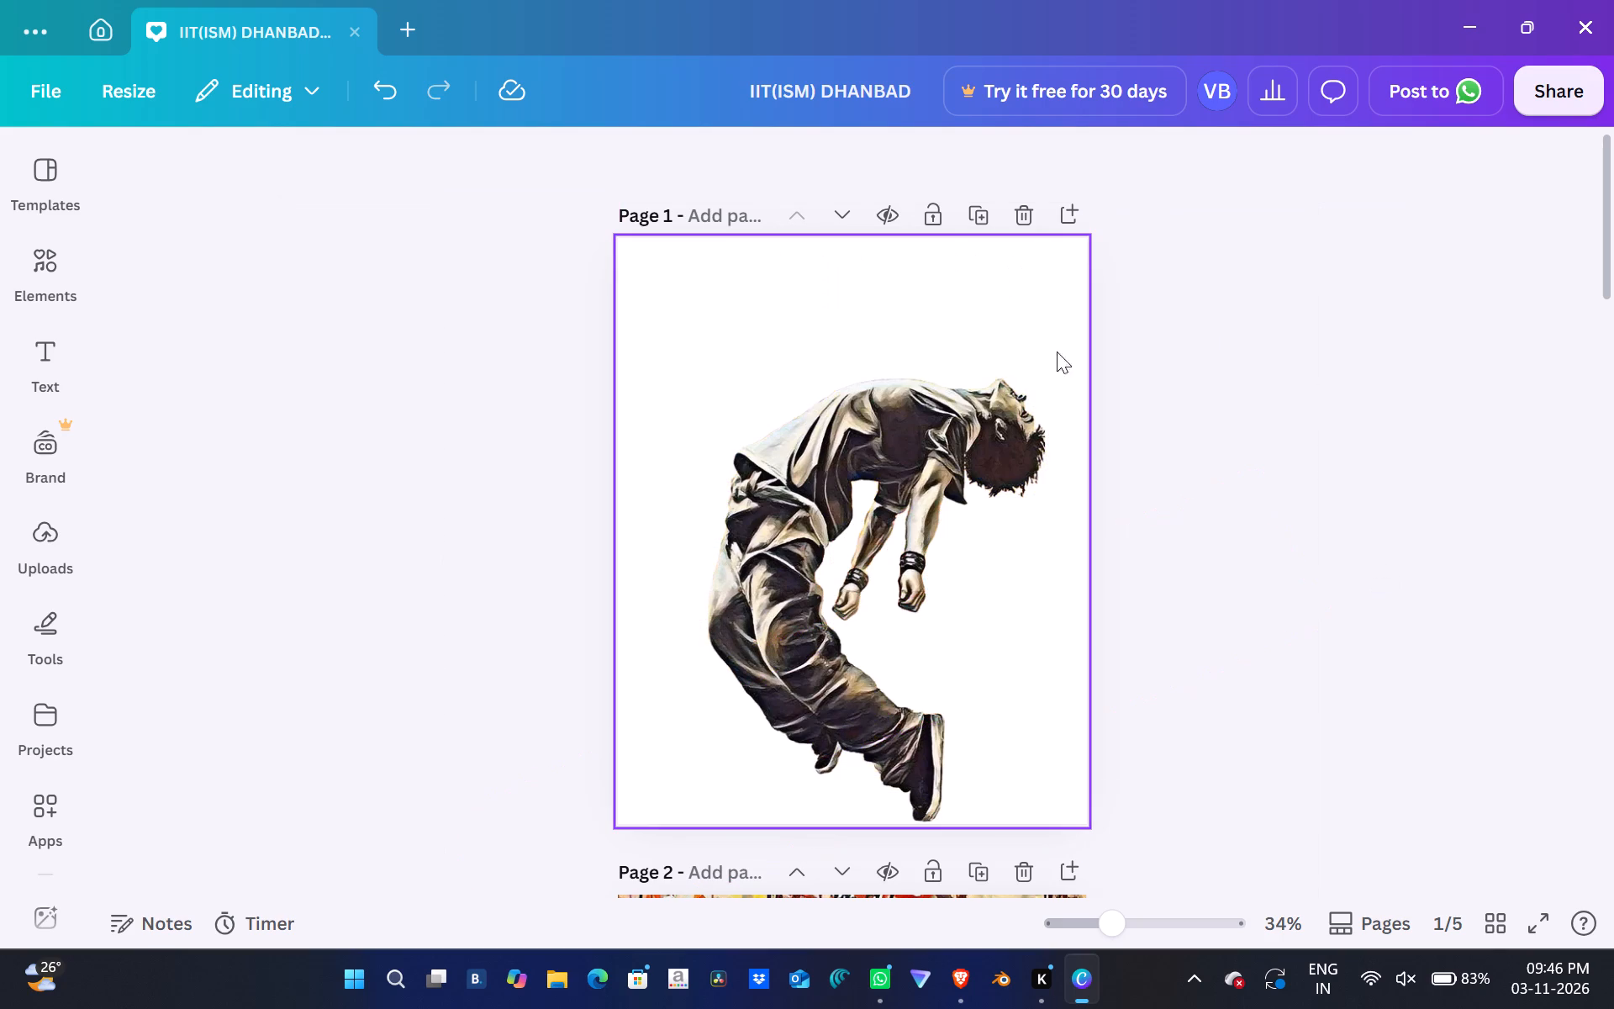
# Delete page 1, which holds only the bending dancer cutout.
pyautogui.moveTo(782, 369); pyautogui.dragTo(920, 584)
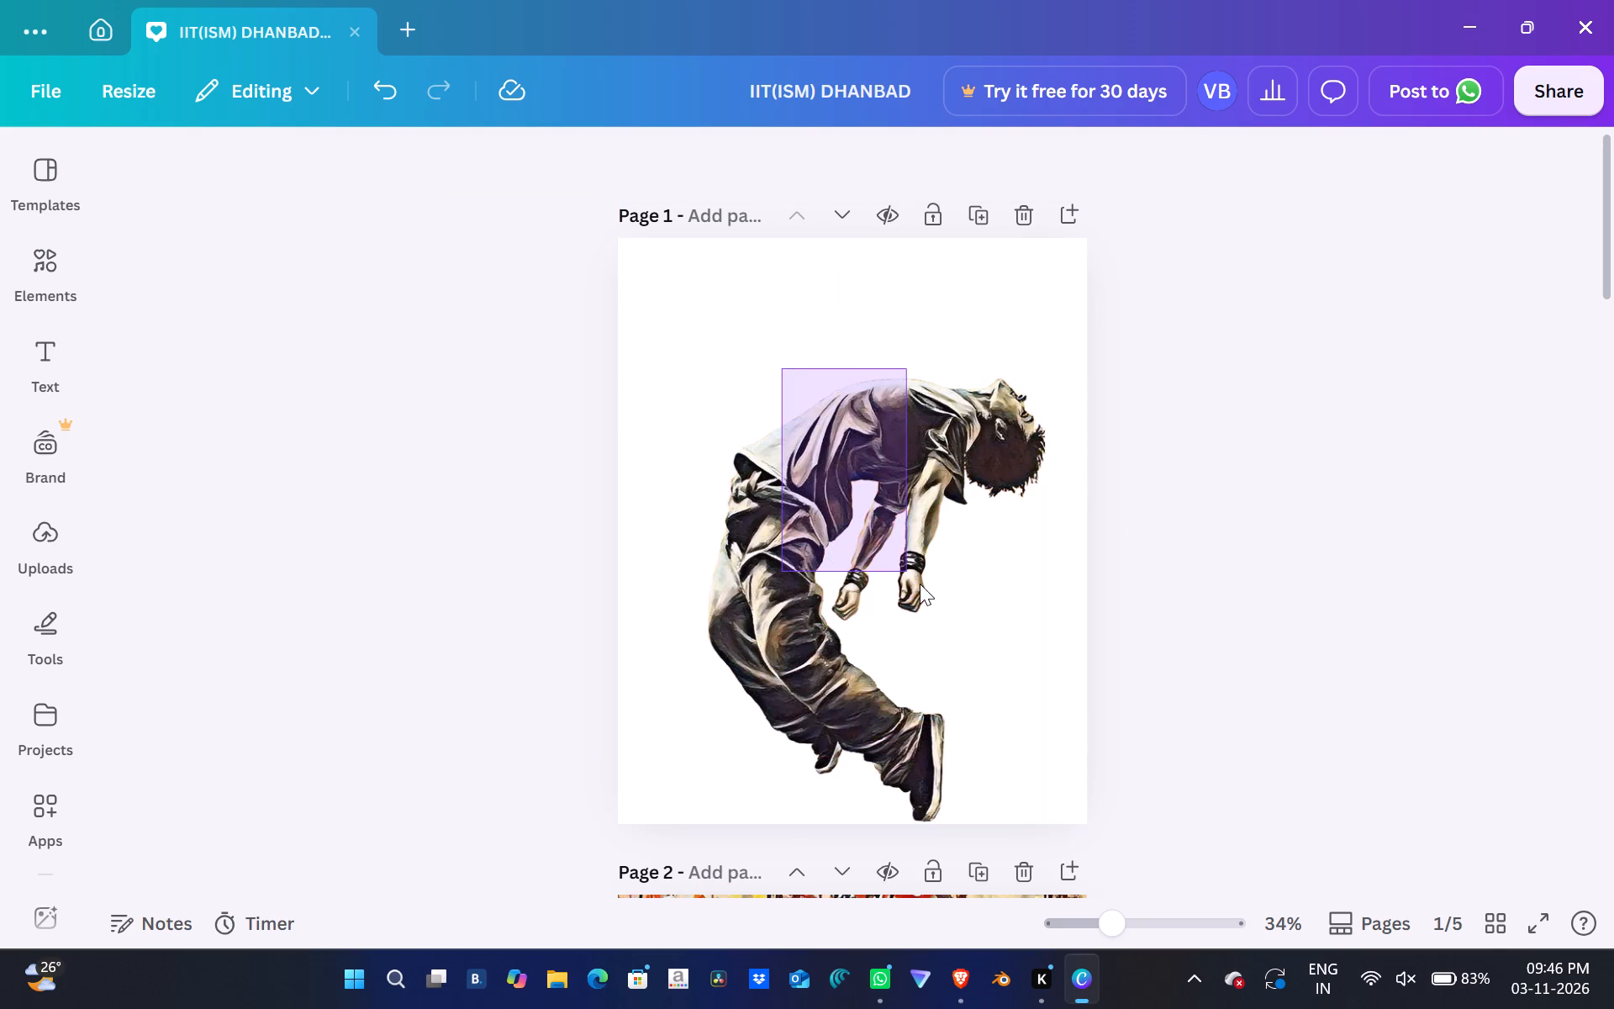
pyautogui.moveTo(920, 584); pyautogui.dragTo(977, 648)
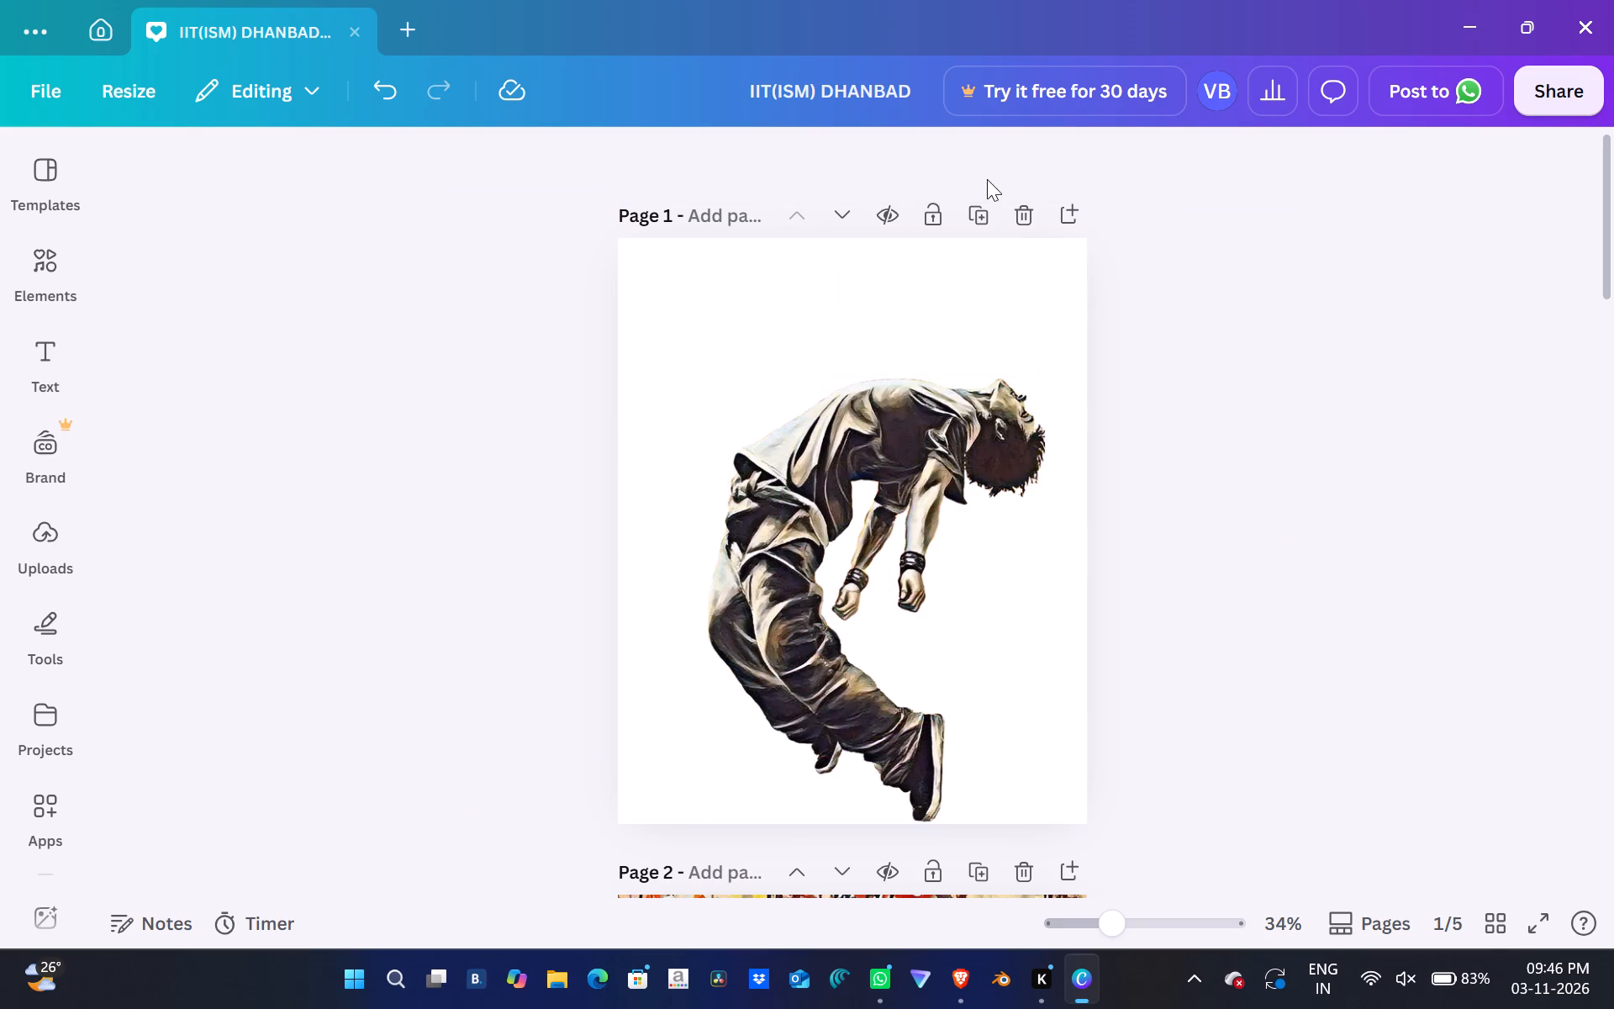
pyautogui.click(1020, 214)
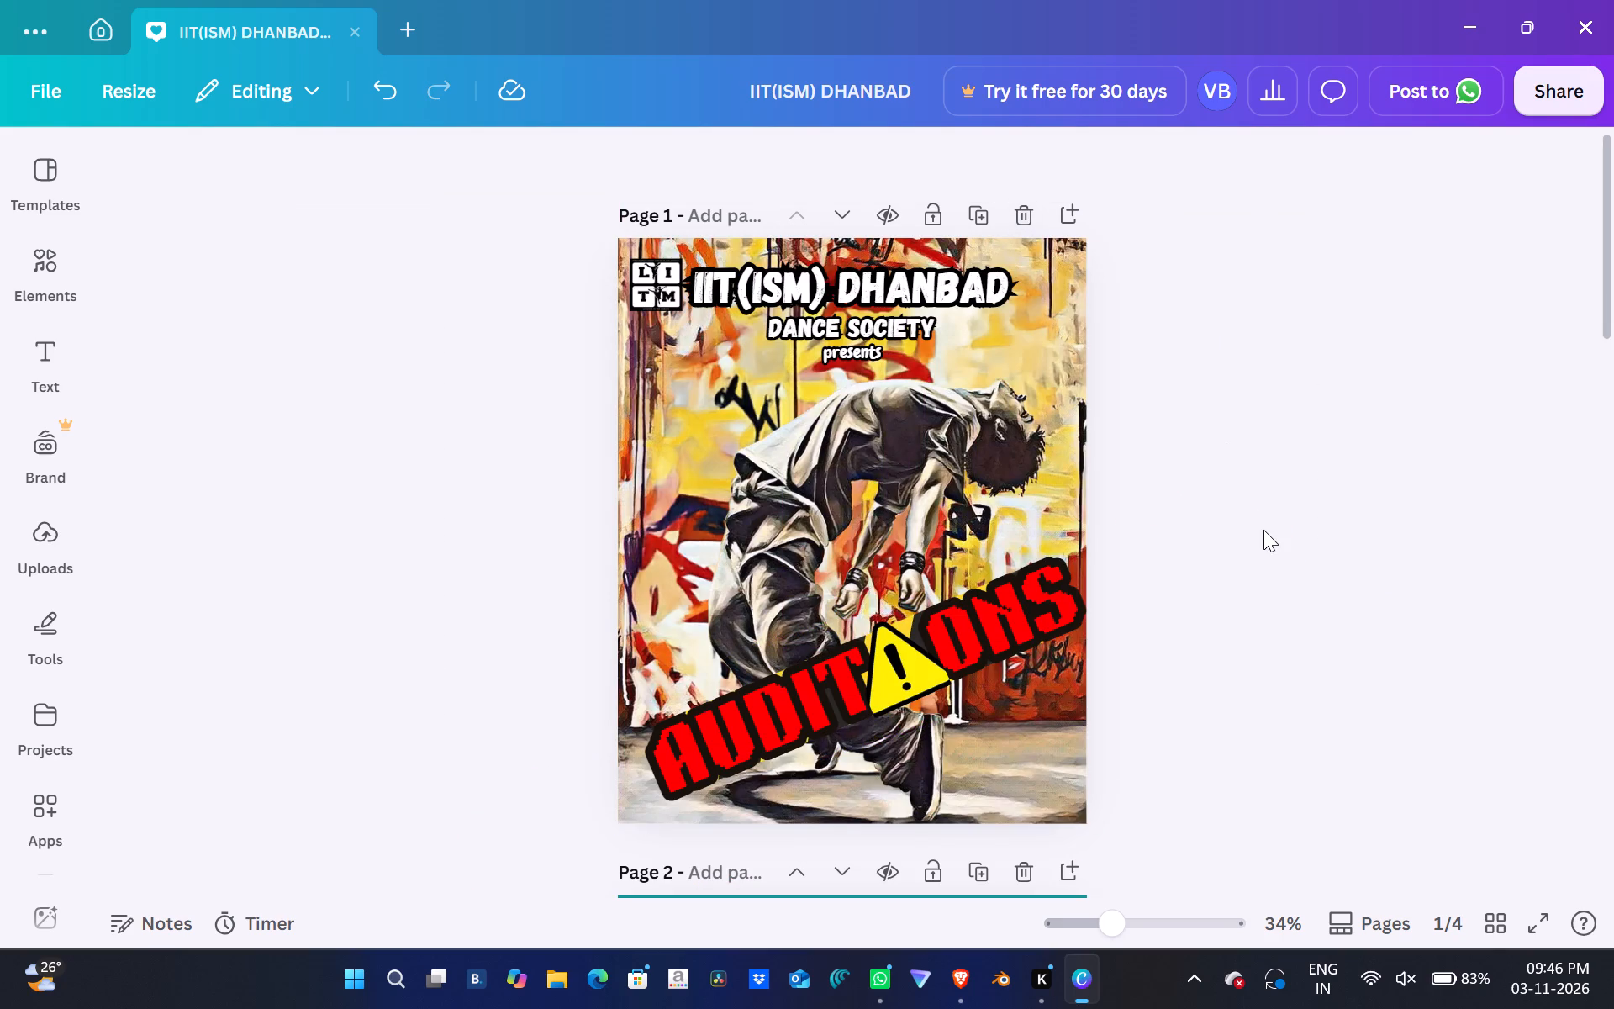
# Move the black Dance Audition poster from page 3 up to page 1, ahead of the graffiti poster.
pyautogui.scroll(-5, 1210, 472)
pyautogui.scroll(2, 1210, 472)
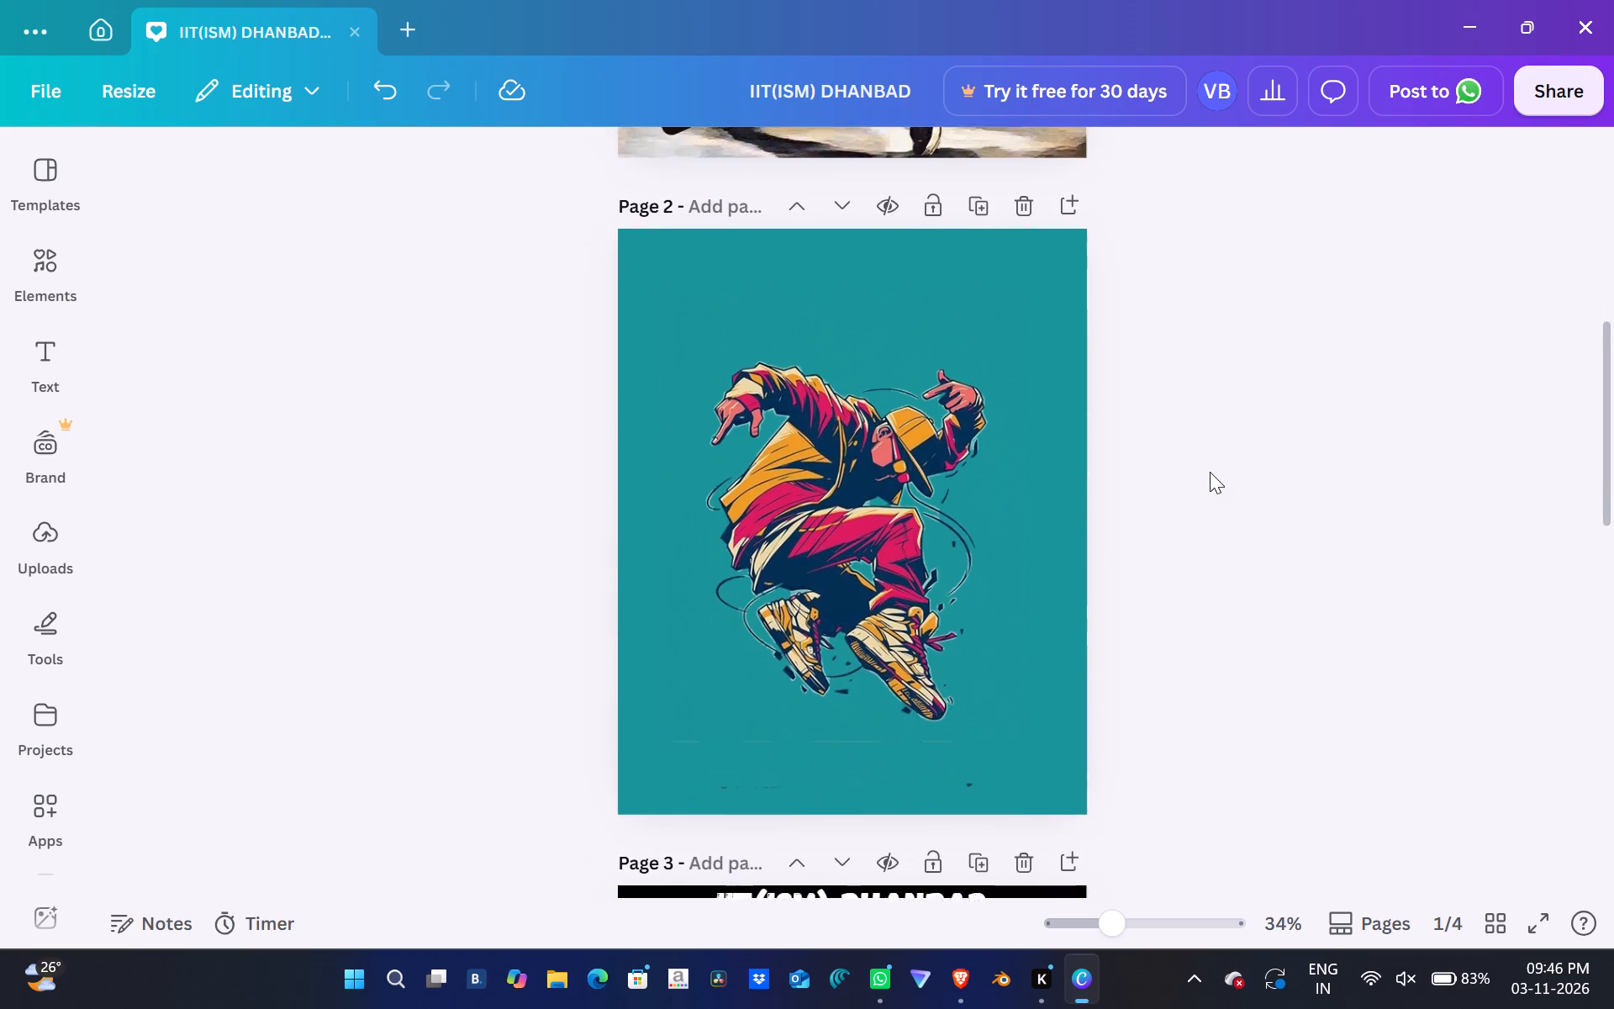
pyautogui.scroll(3, 1210, 472)
pyautogui.scroll(-6, 1210, 472)
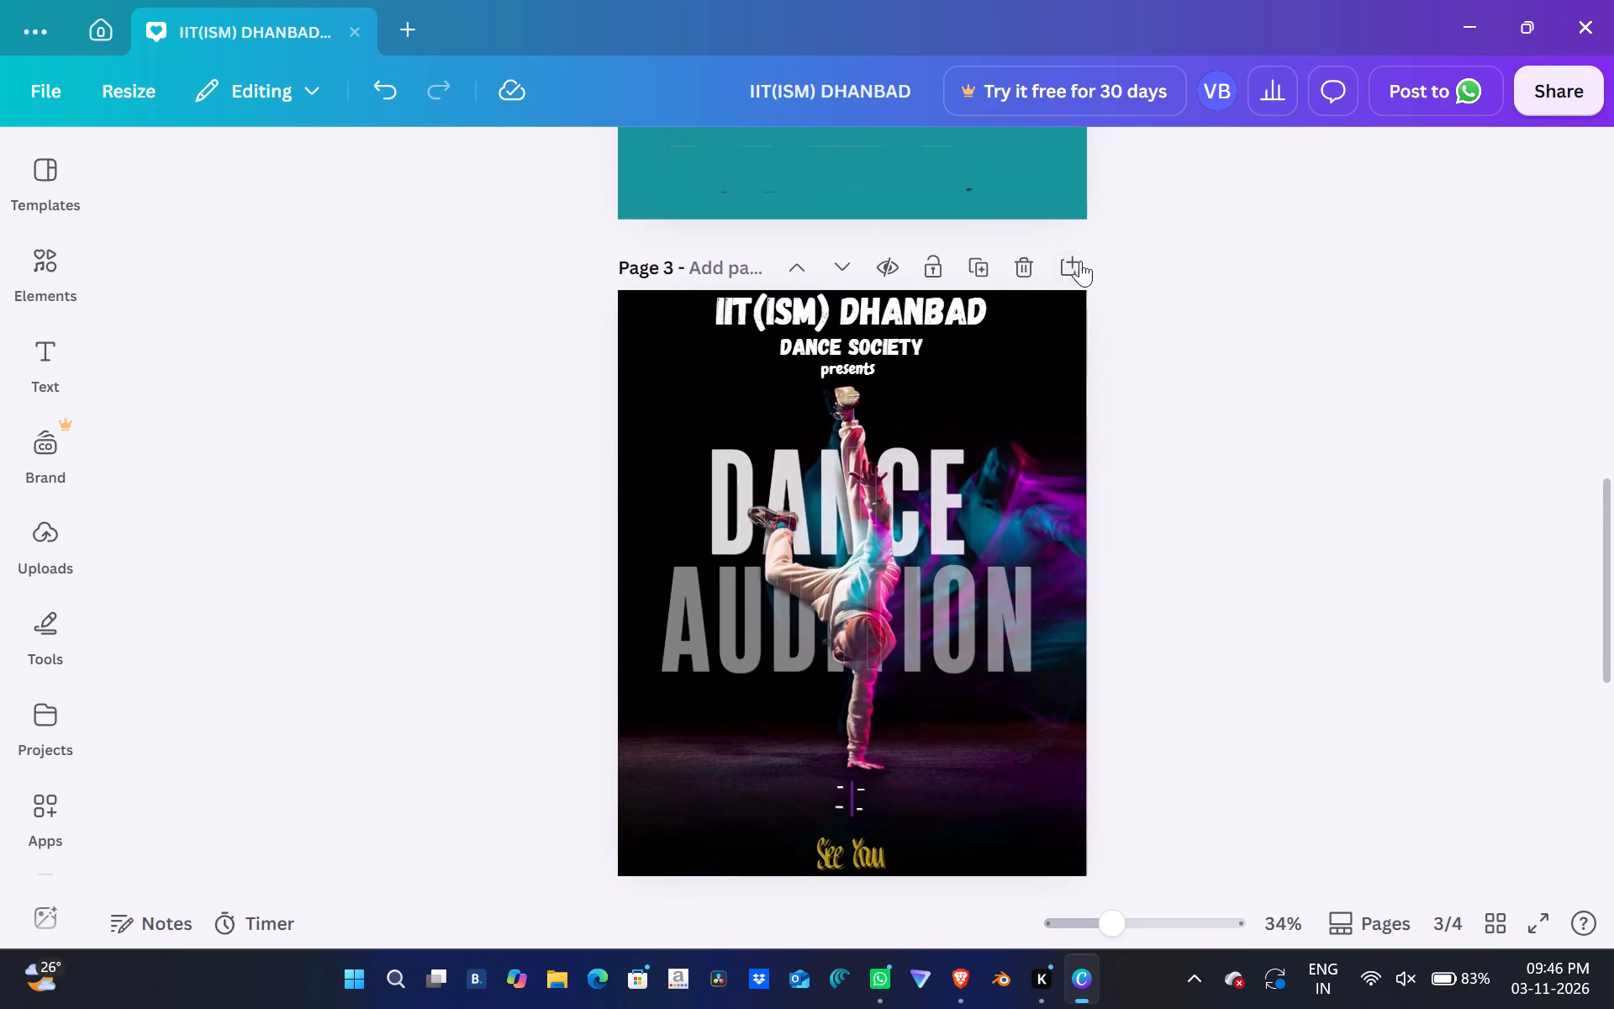
pyautogui.click(805, 265)
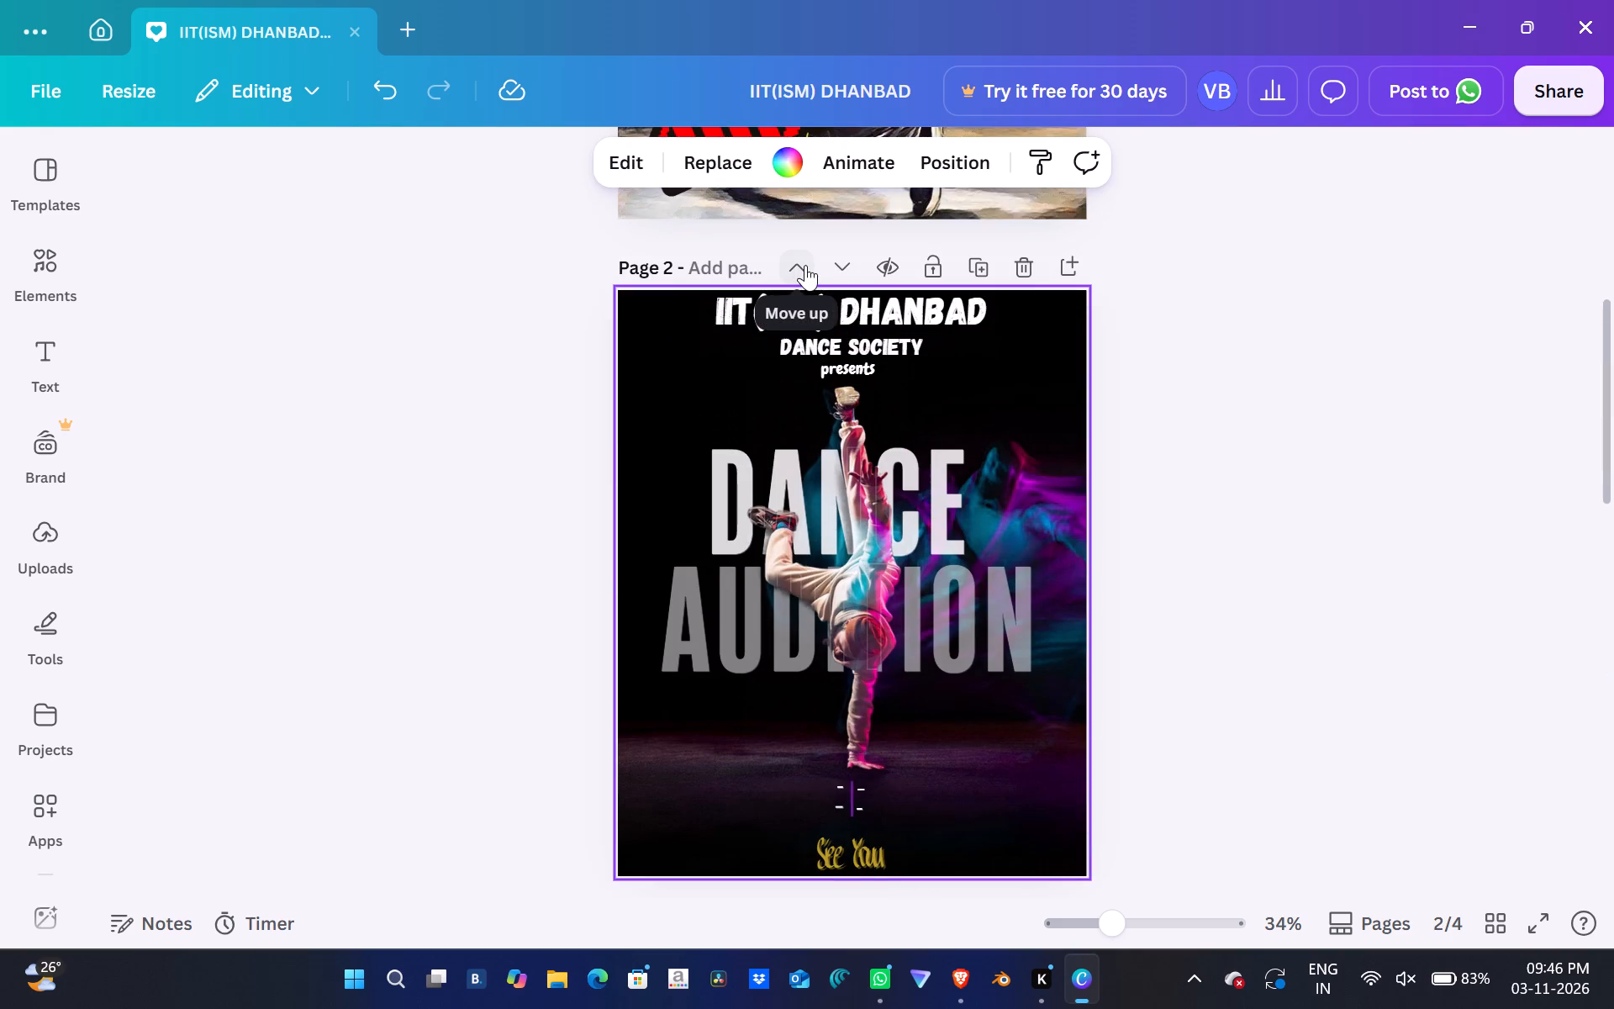
pyautogui.click(805, 265)
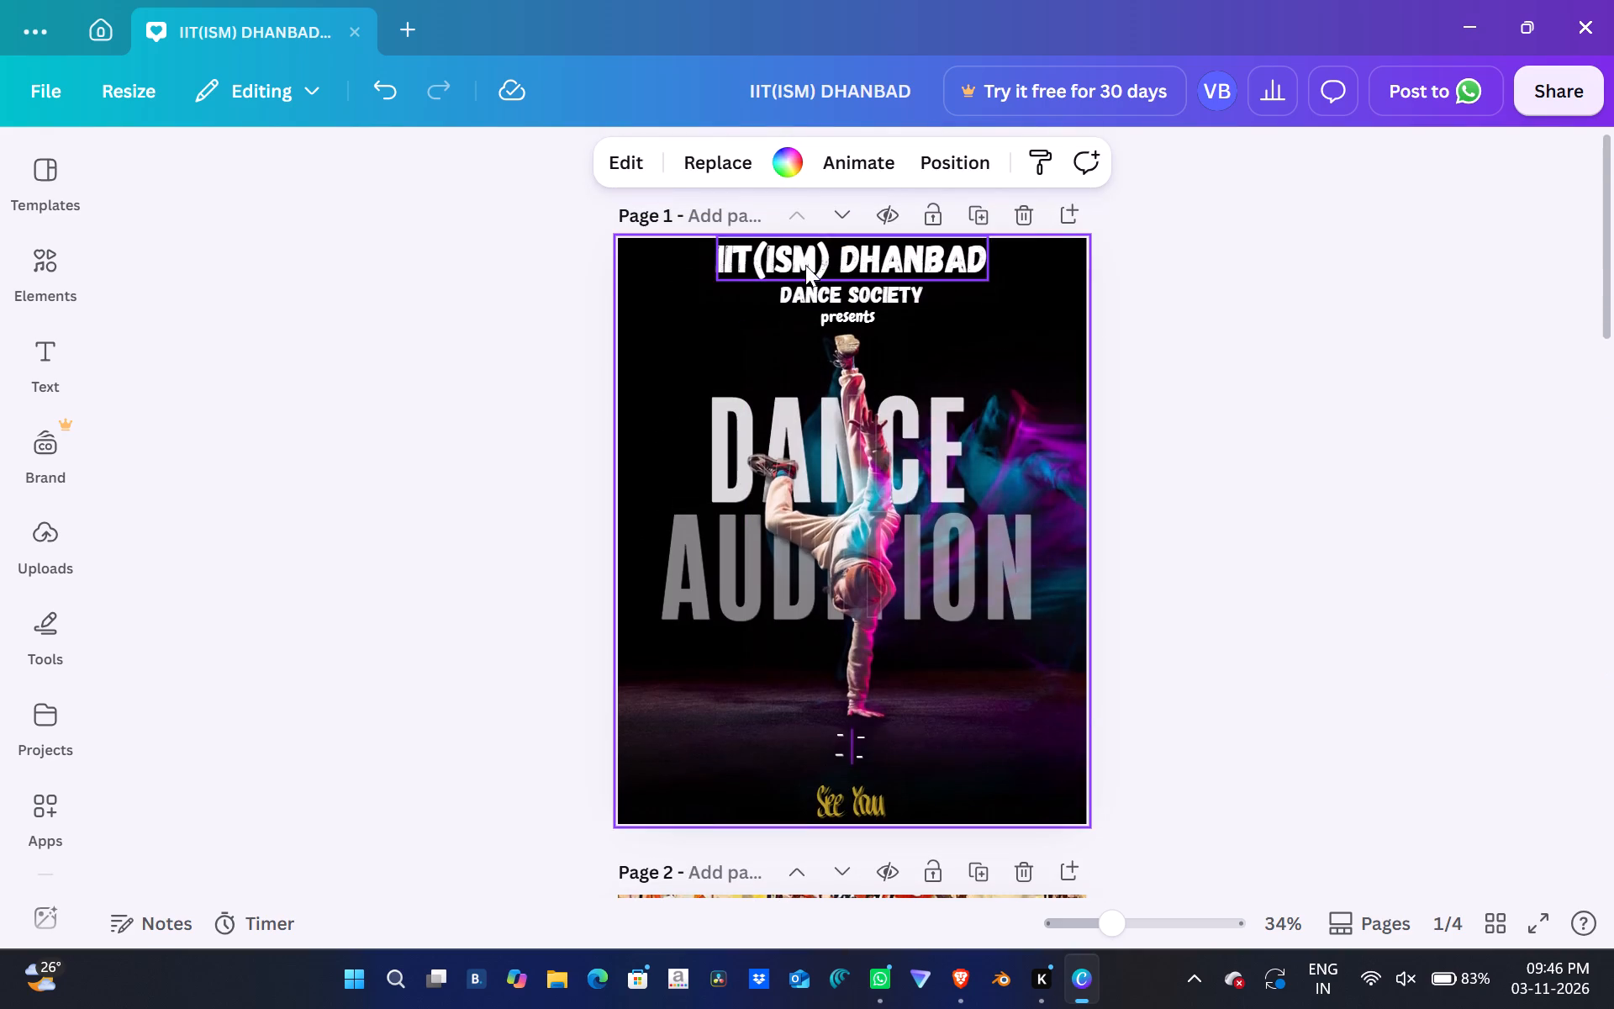
pyautogui.scroll(1, 1208, 461)
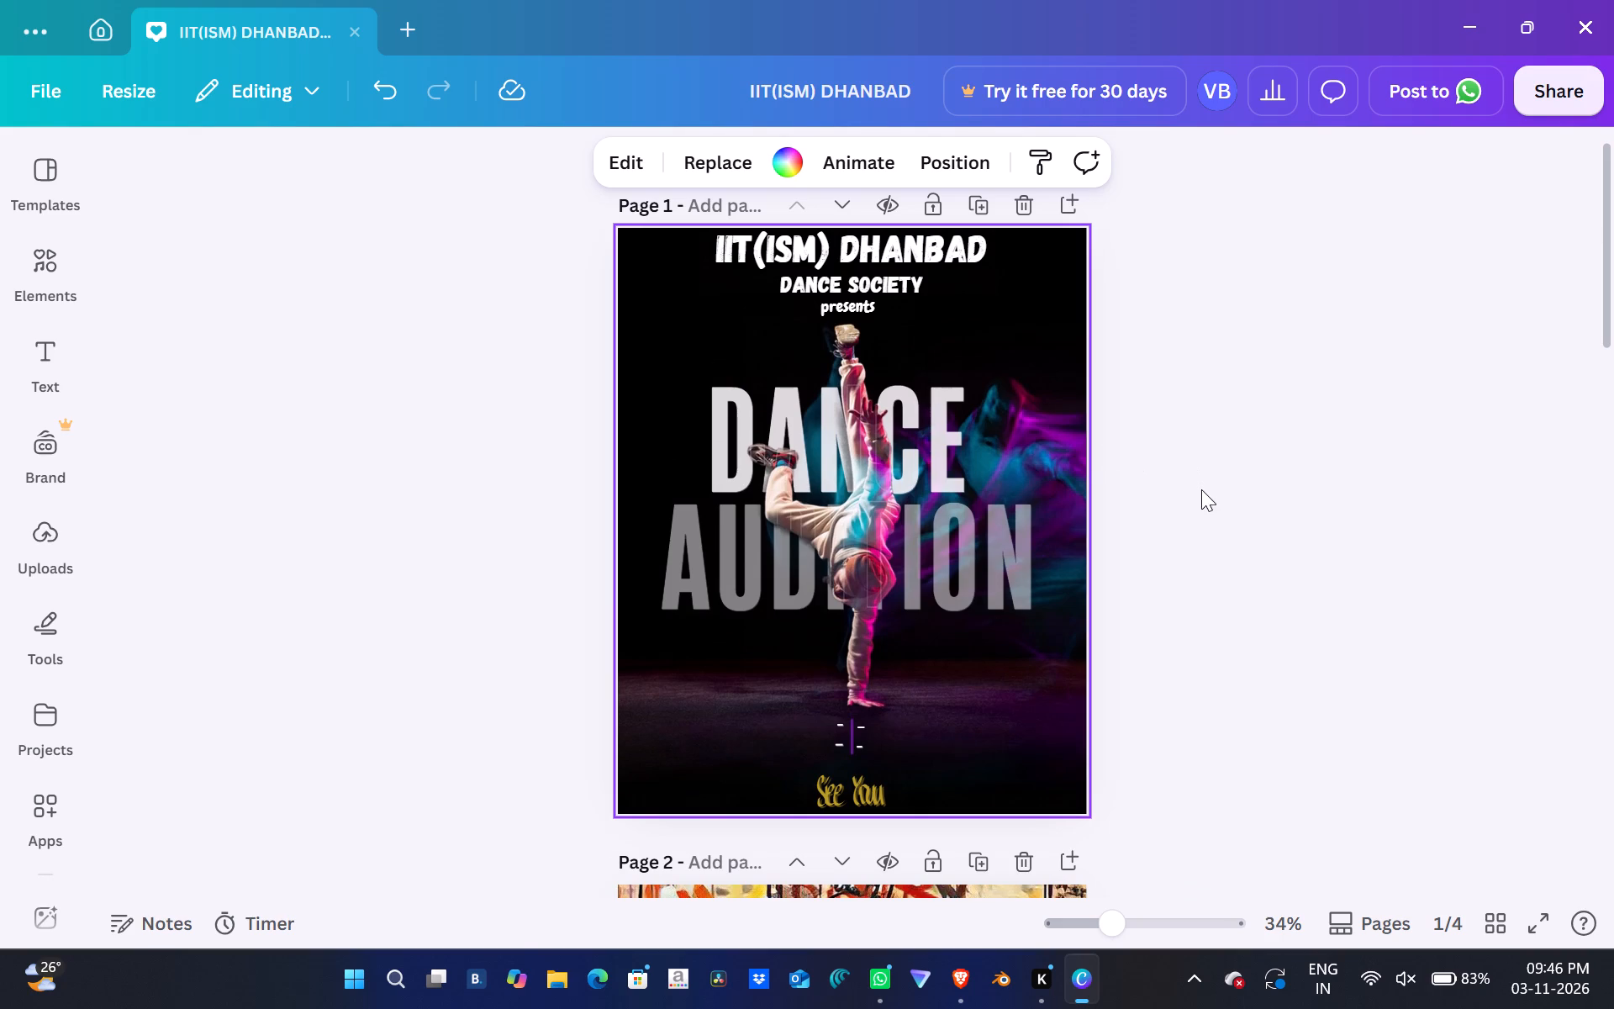
pyautogui.click(1201, 489)
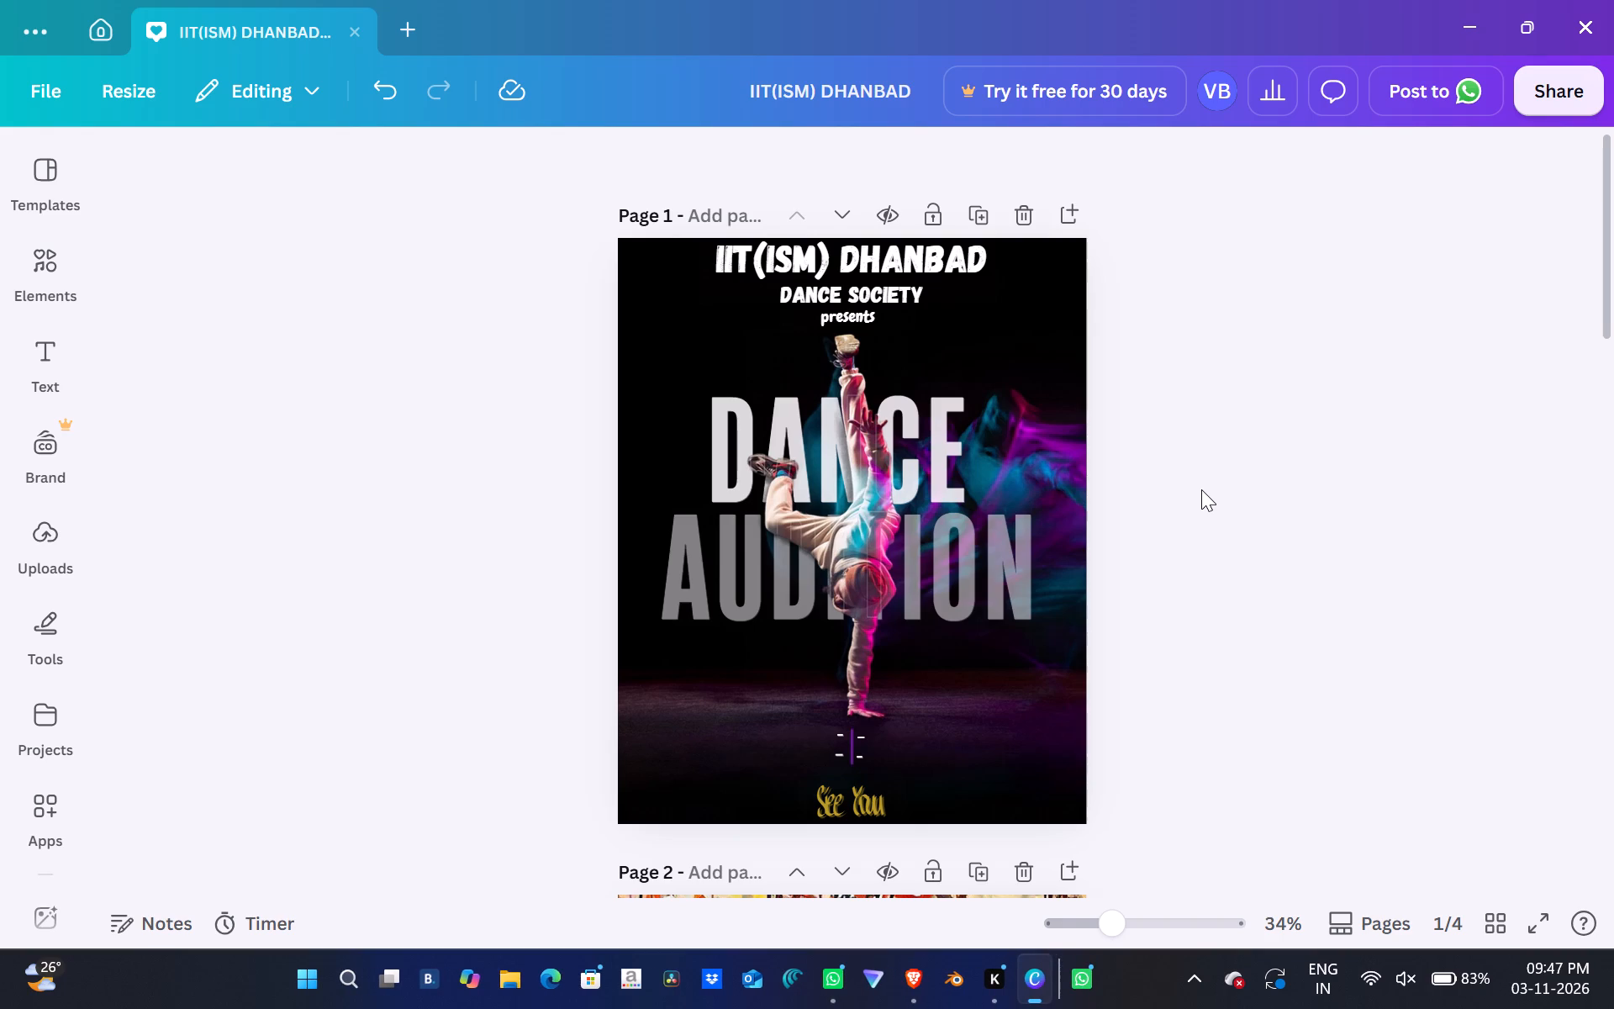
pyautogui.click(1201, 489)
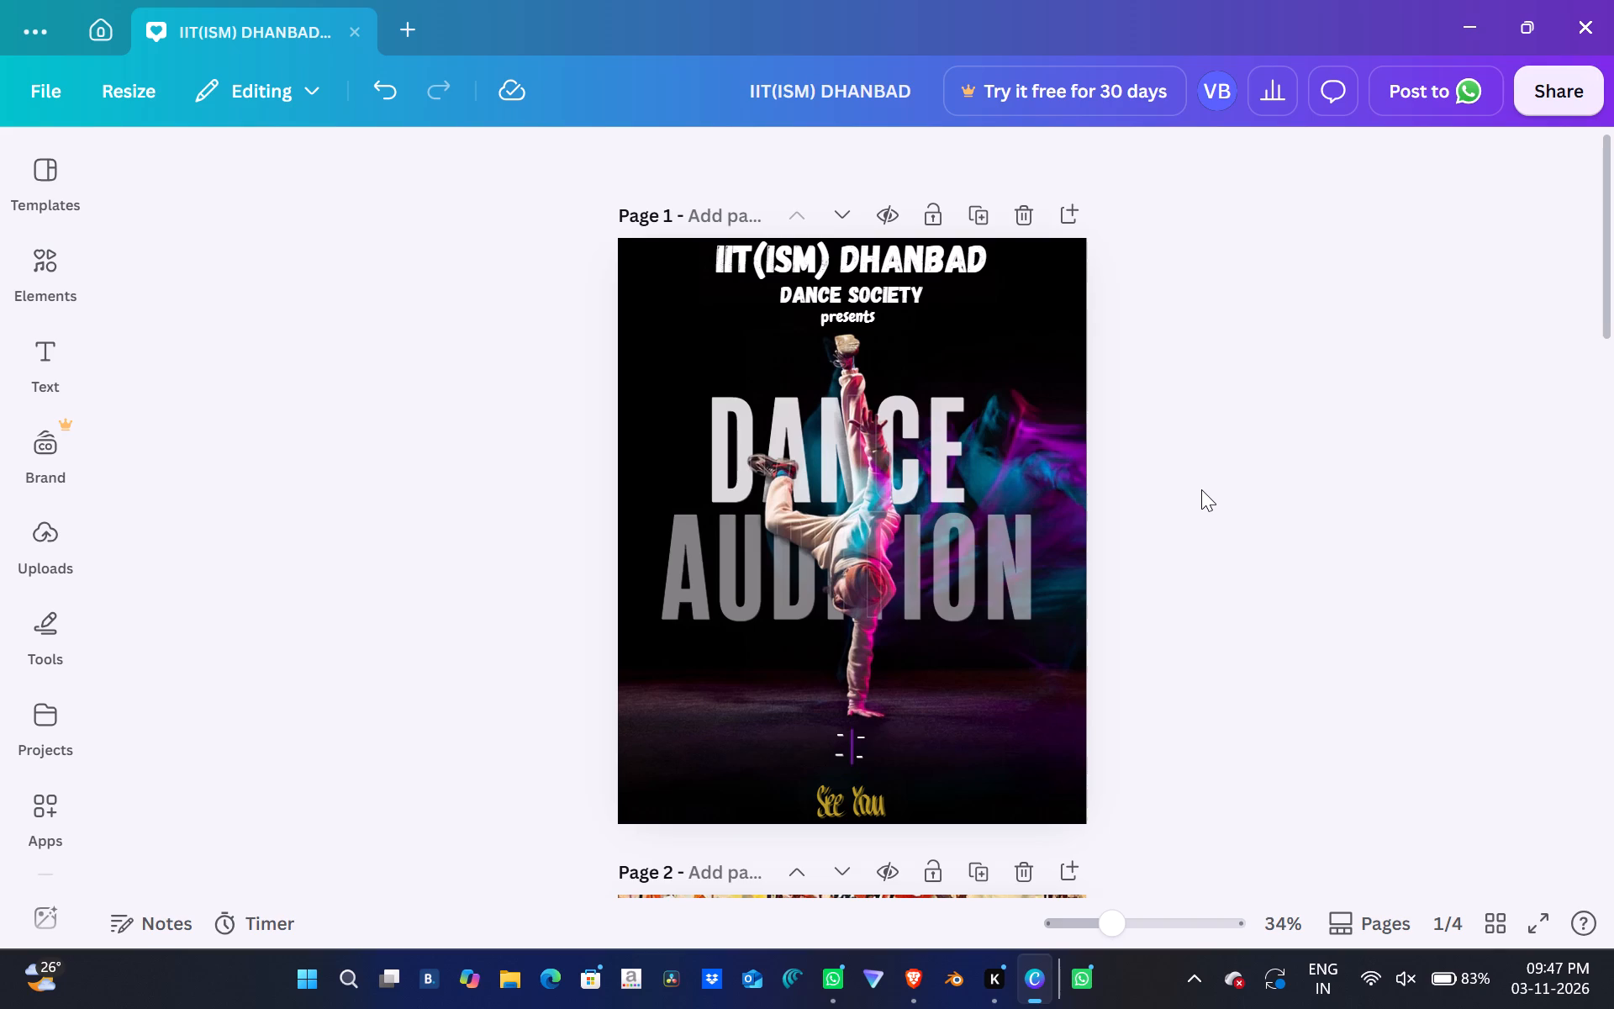